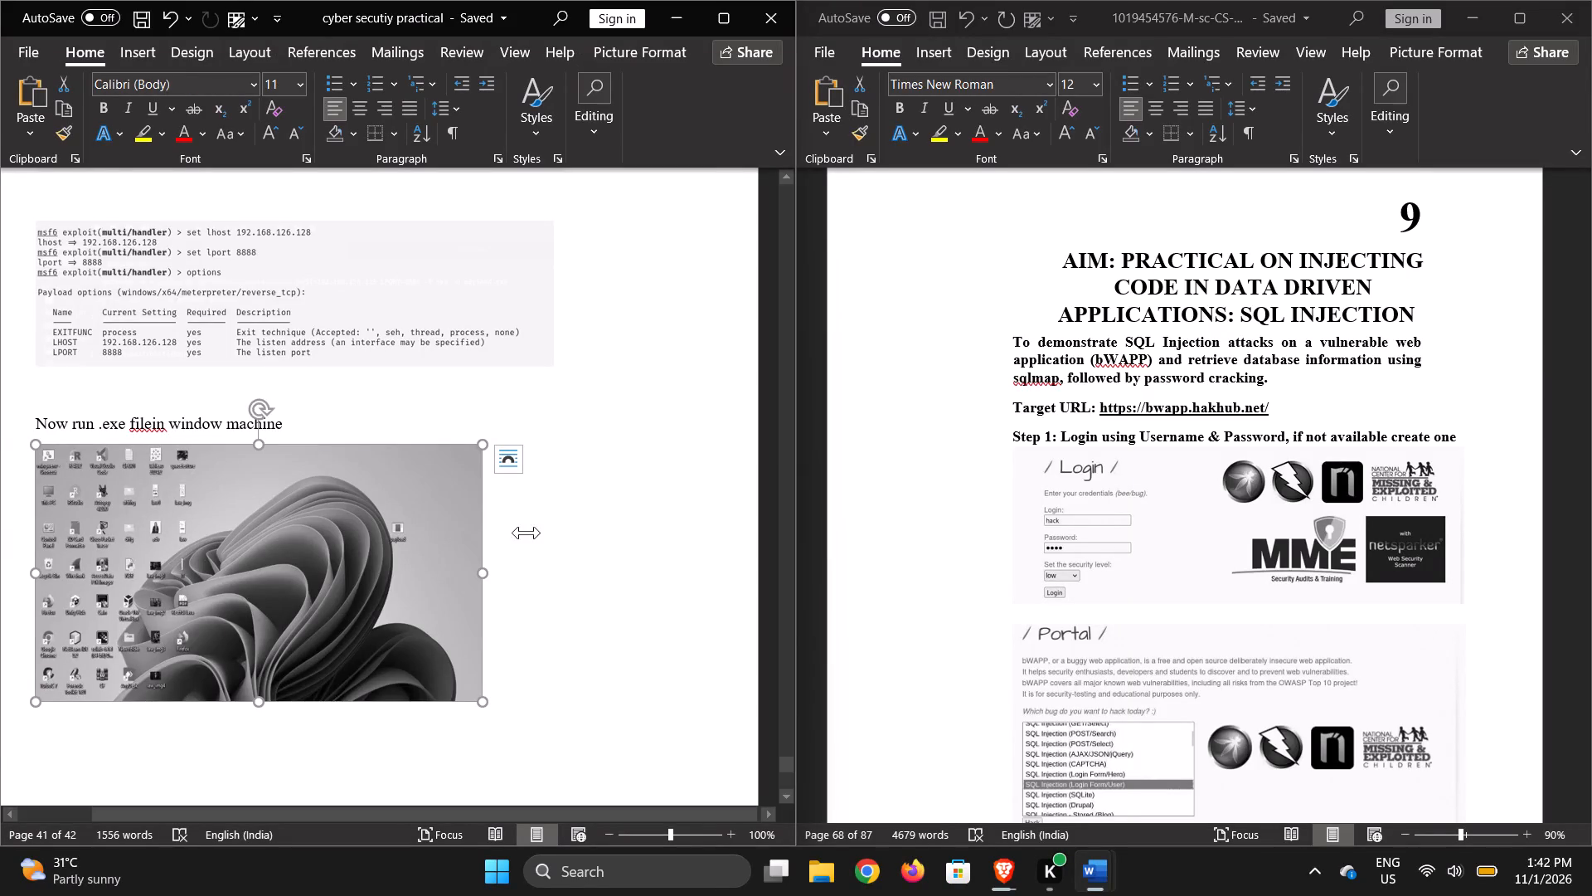
Copy the "Practical No.8" heading together with its Metasploit aim line in the cyber security practical document.
scroll(527, 533, down, 6)
scroll(527, 533, up, 12)
scroll(527, 533, down, 1)
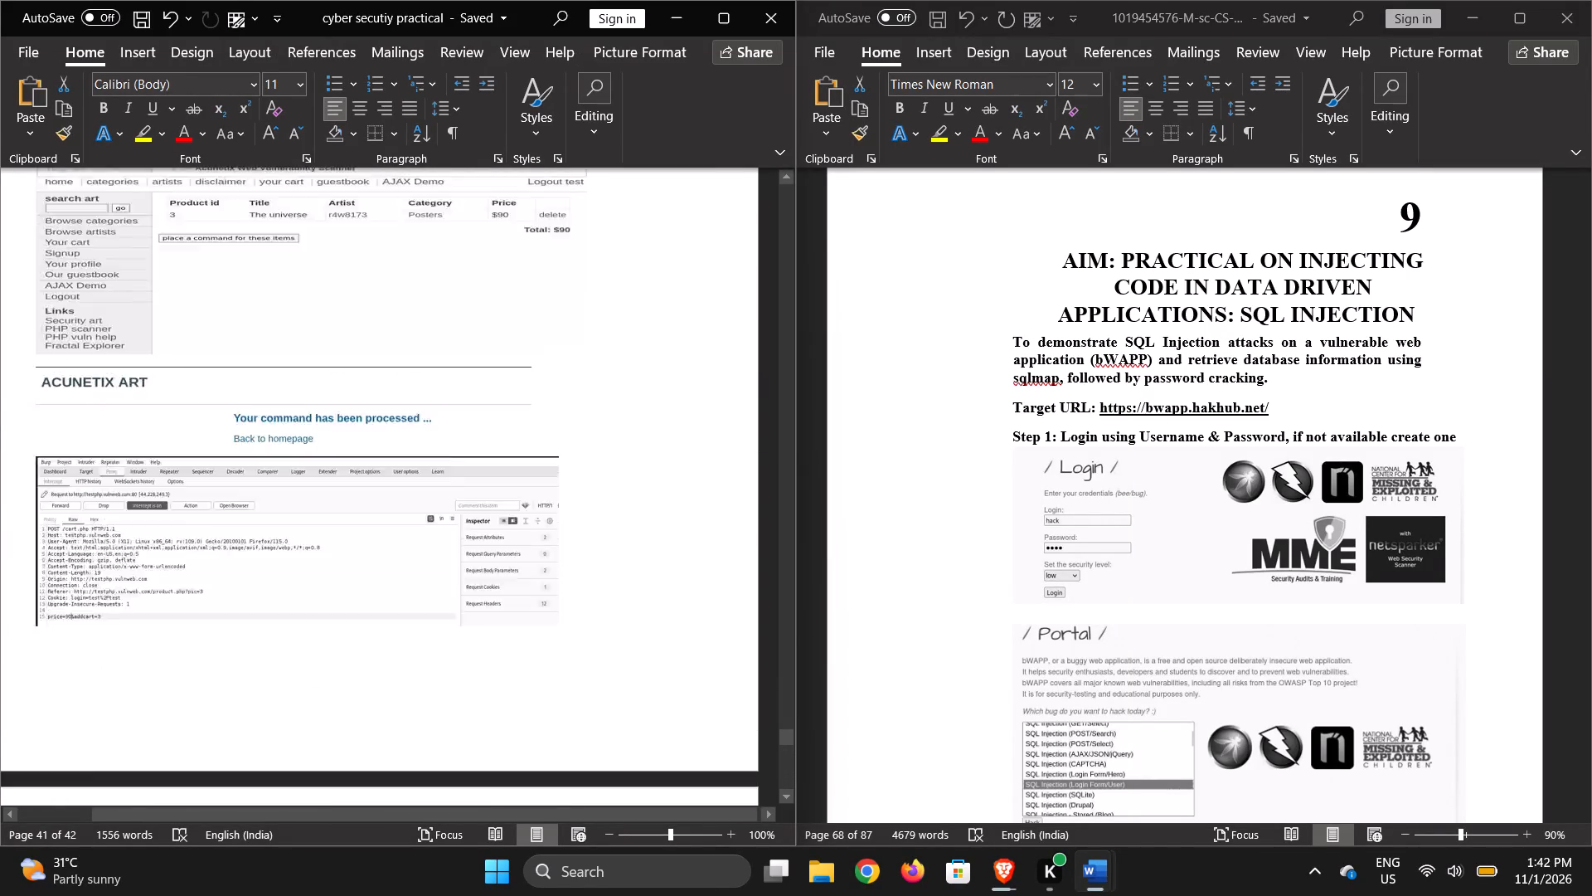
scroll(527, 533, down, 1)
scroll(527, 533, up, 4)
scroll(527, 533, down, 1)
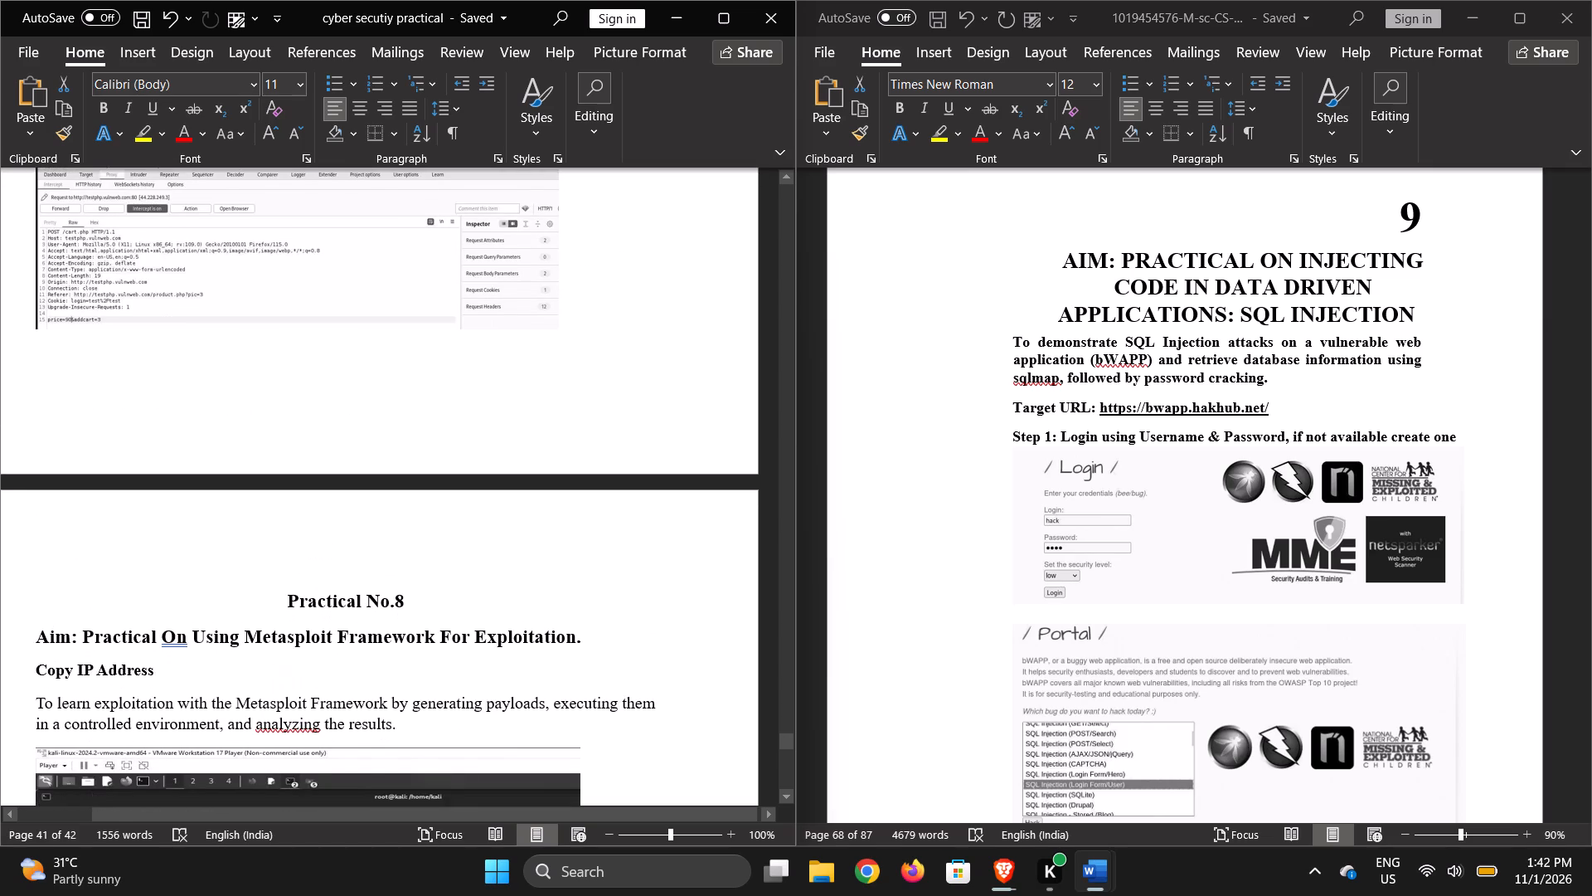
scroll(527, 533, down, 1)
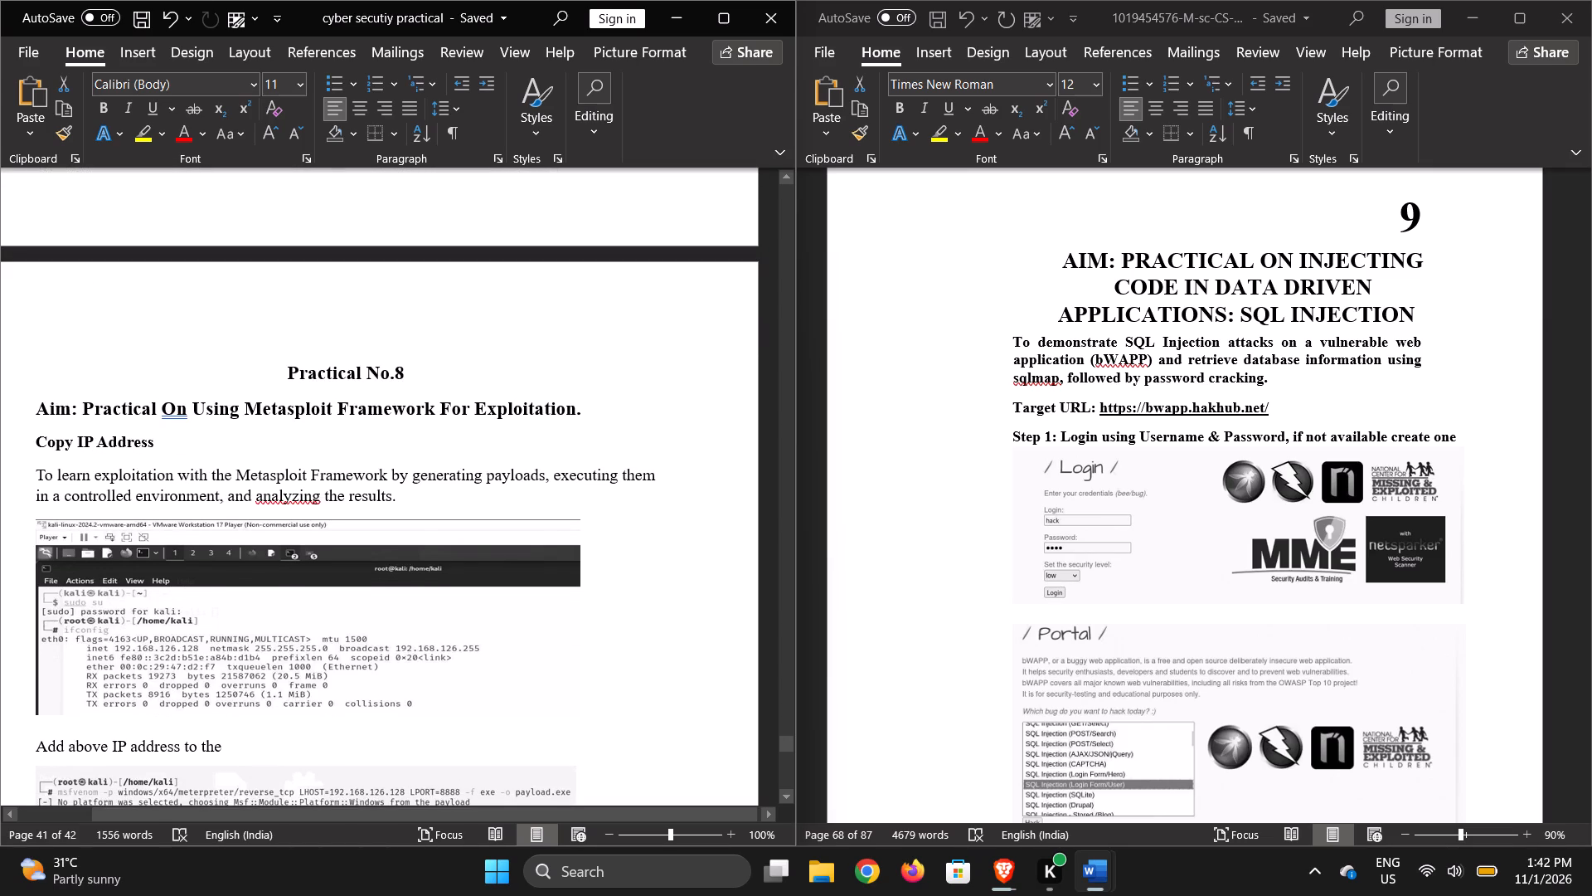
drag(289, 373, 585, 406)
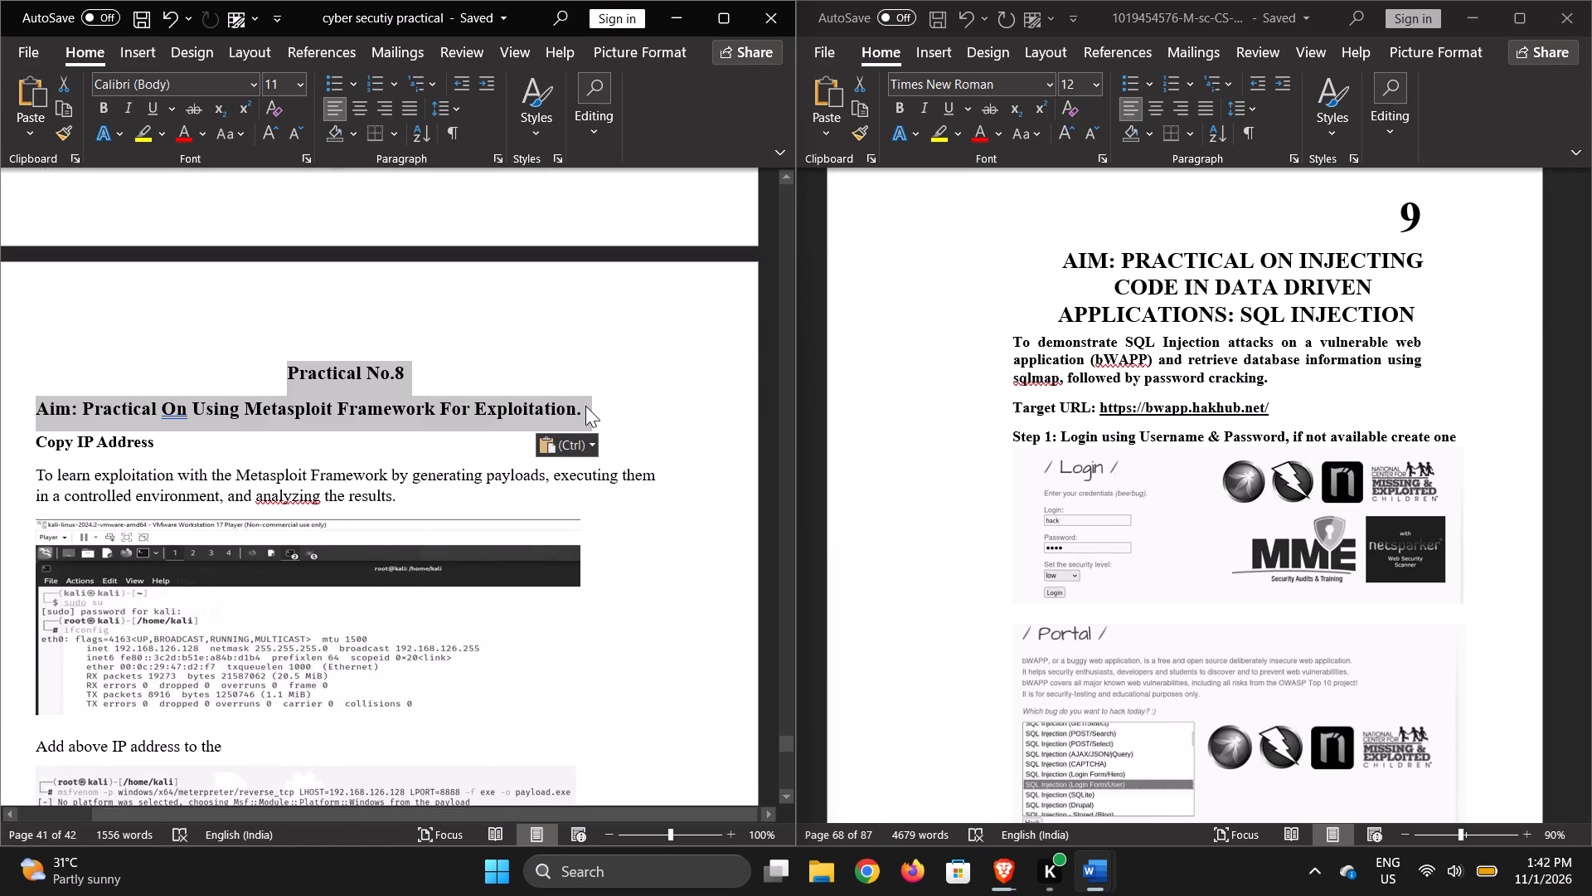
key(ctrl+c)
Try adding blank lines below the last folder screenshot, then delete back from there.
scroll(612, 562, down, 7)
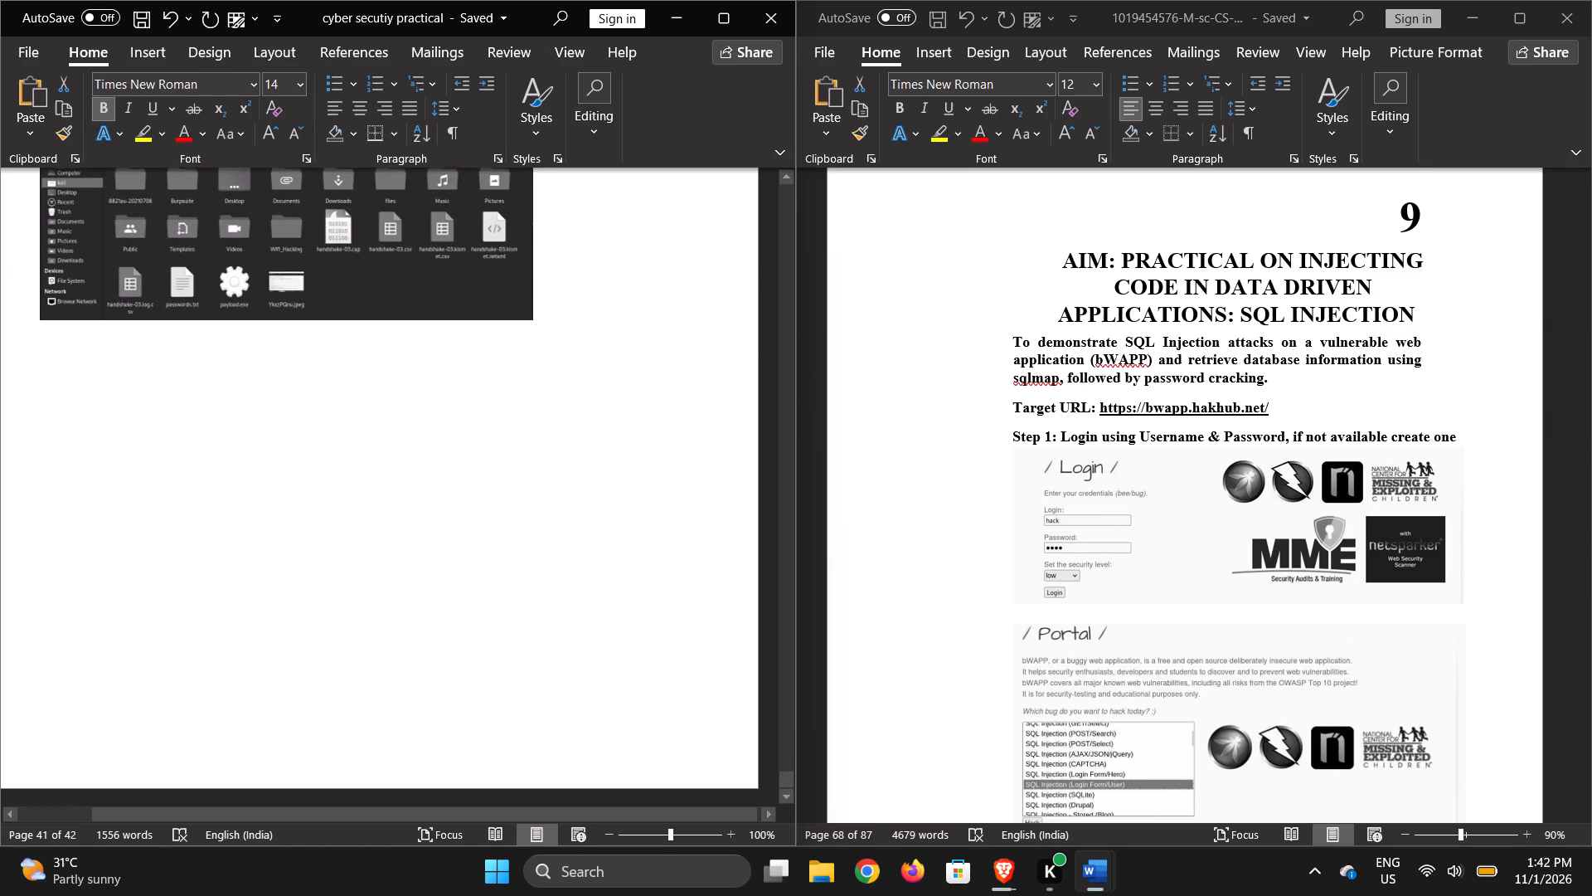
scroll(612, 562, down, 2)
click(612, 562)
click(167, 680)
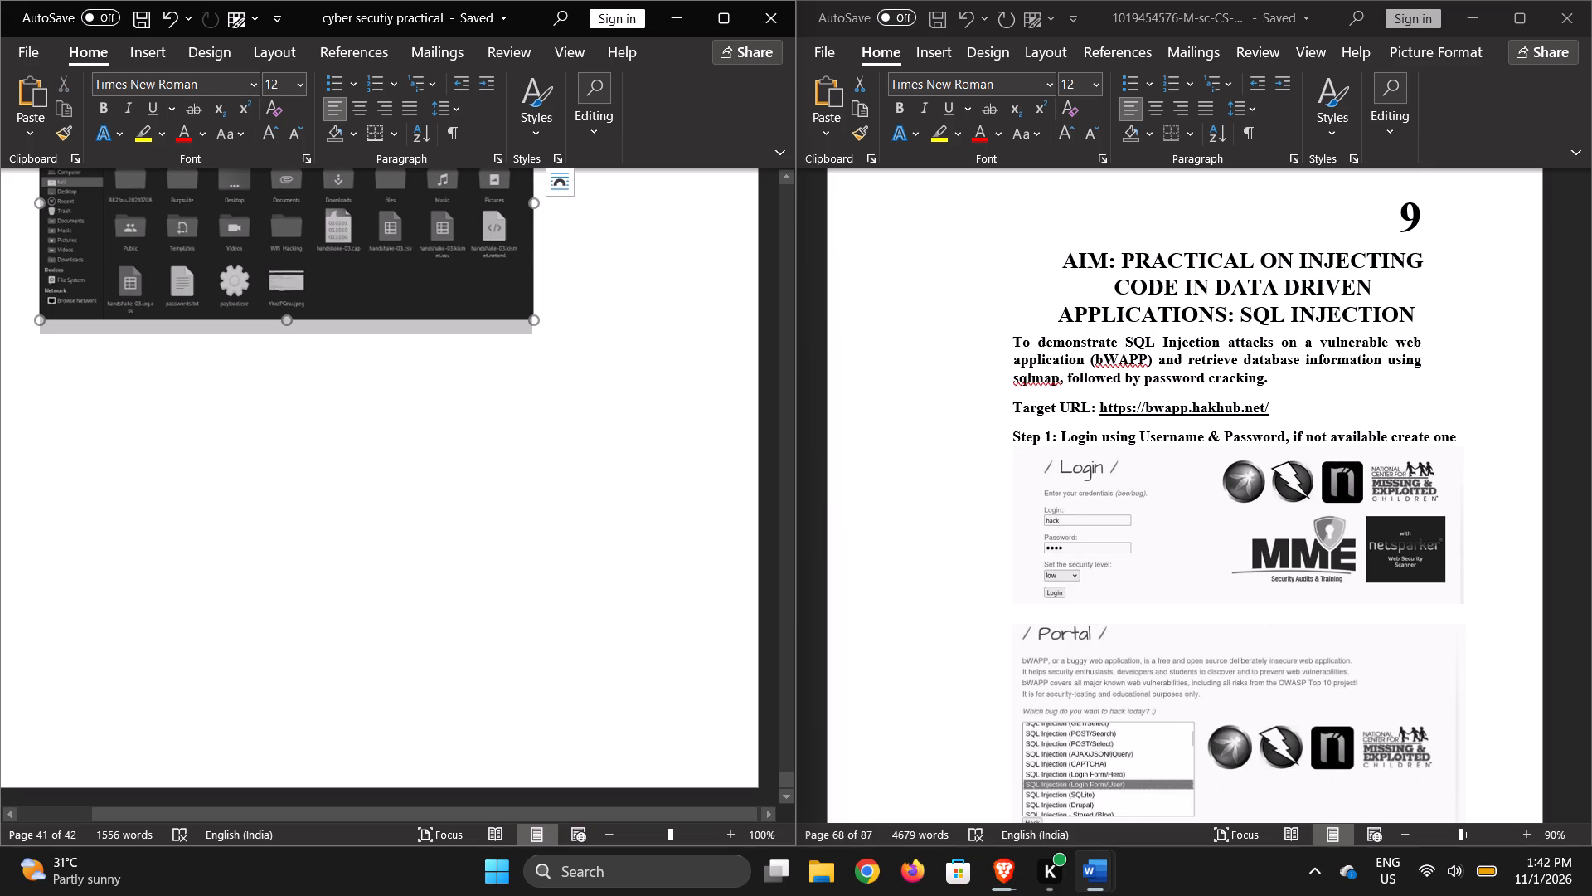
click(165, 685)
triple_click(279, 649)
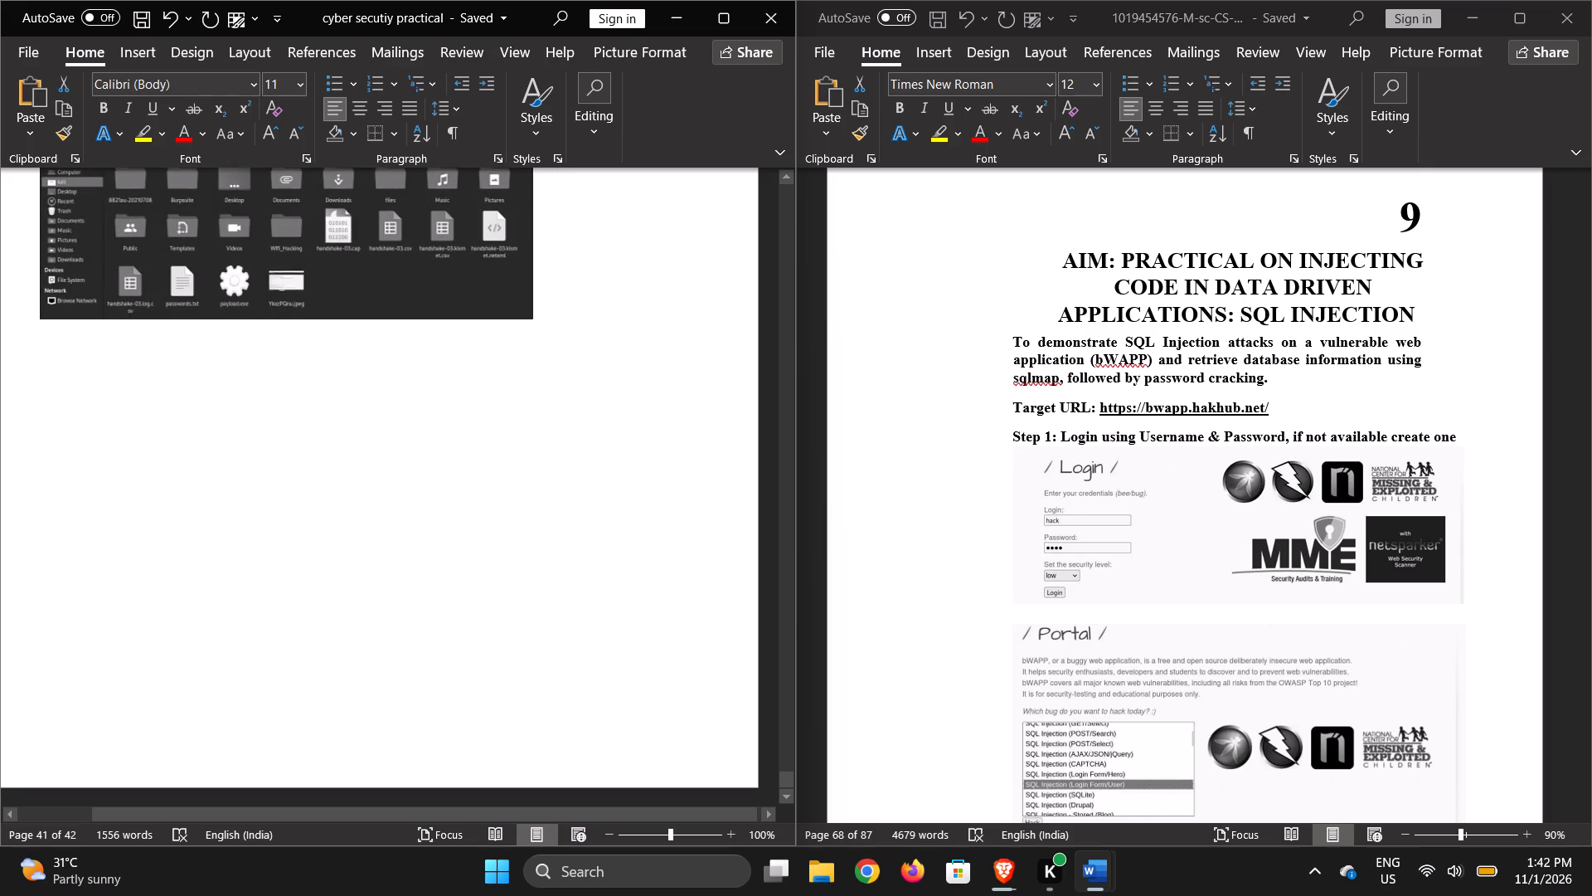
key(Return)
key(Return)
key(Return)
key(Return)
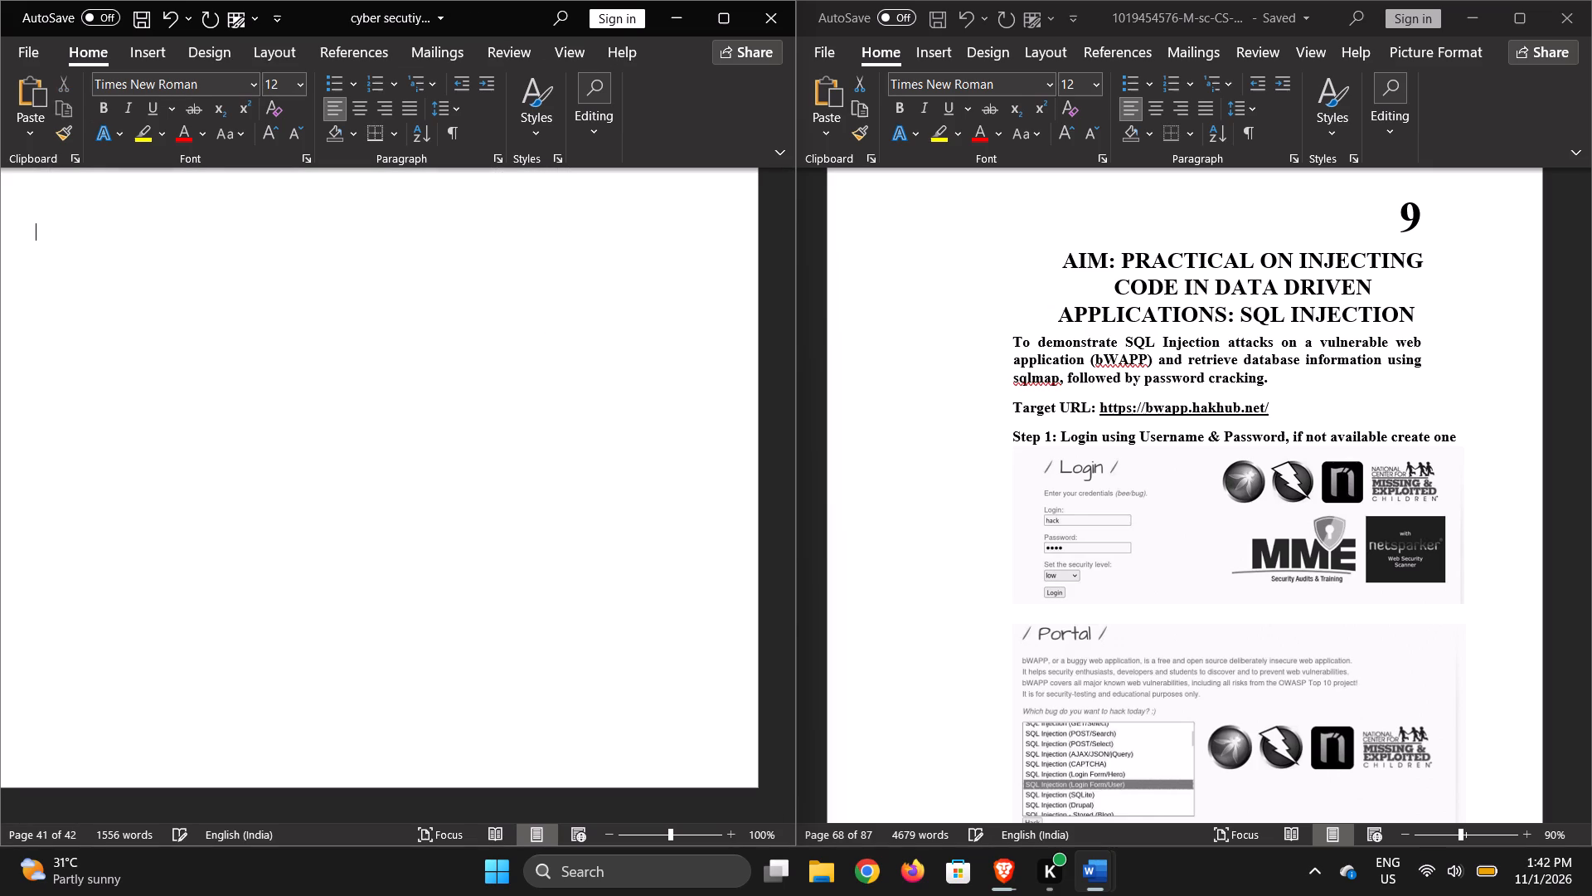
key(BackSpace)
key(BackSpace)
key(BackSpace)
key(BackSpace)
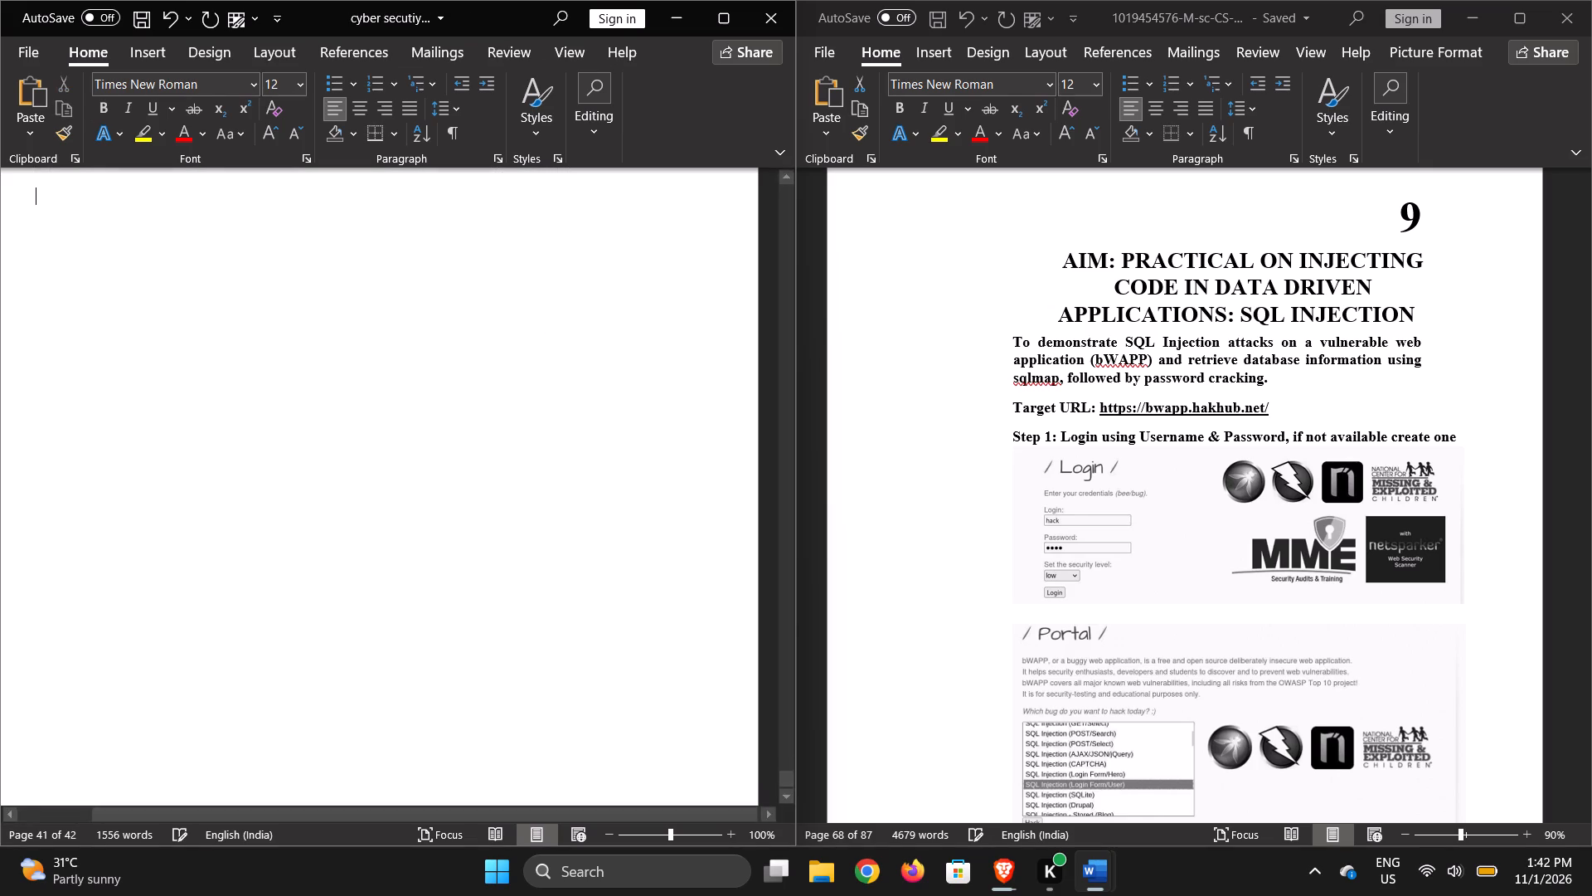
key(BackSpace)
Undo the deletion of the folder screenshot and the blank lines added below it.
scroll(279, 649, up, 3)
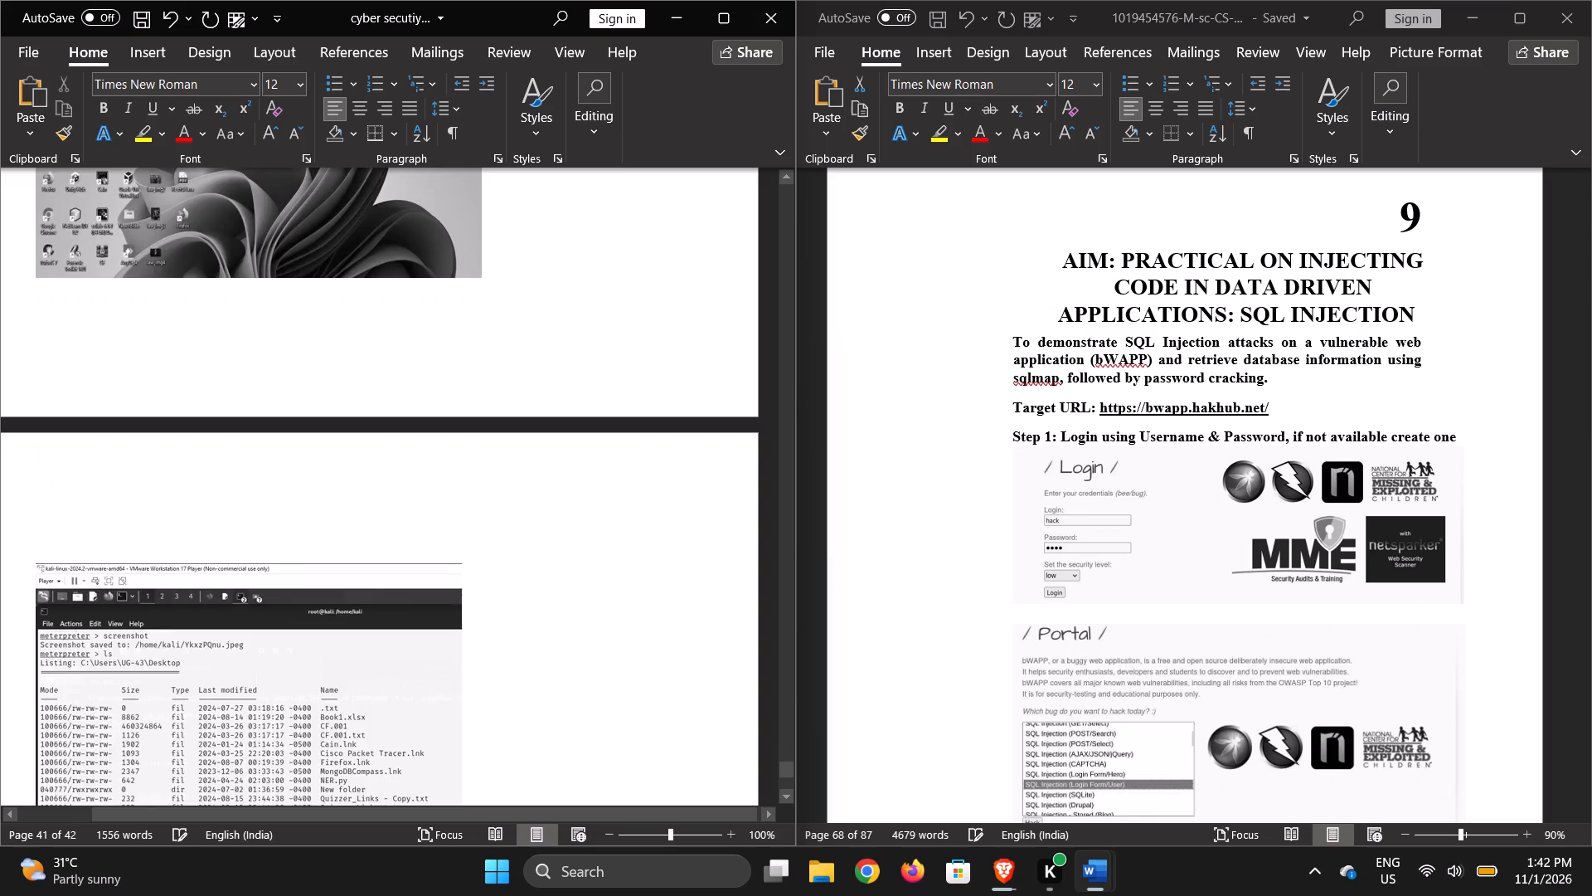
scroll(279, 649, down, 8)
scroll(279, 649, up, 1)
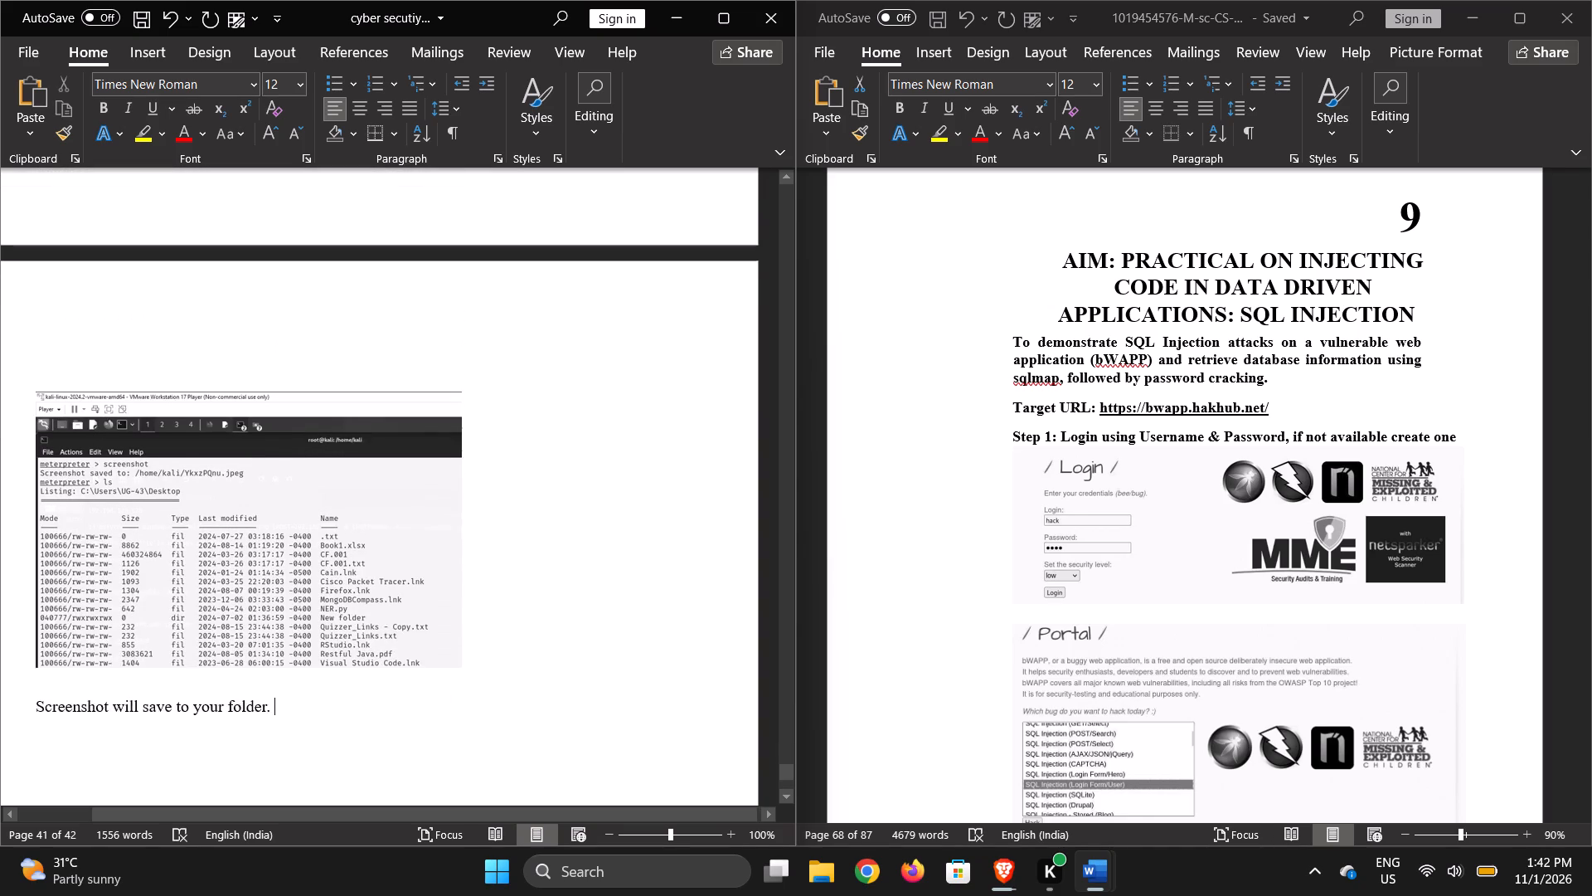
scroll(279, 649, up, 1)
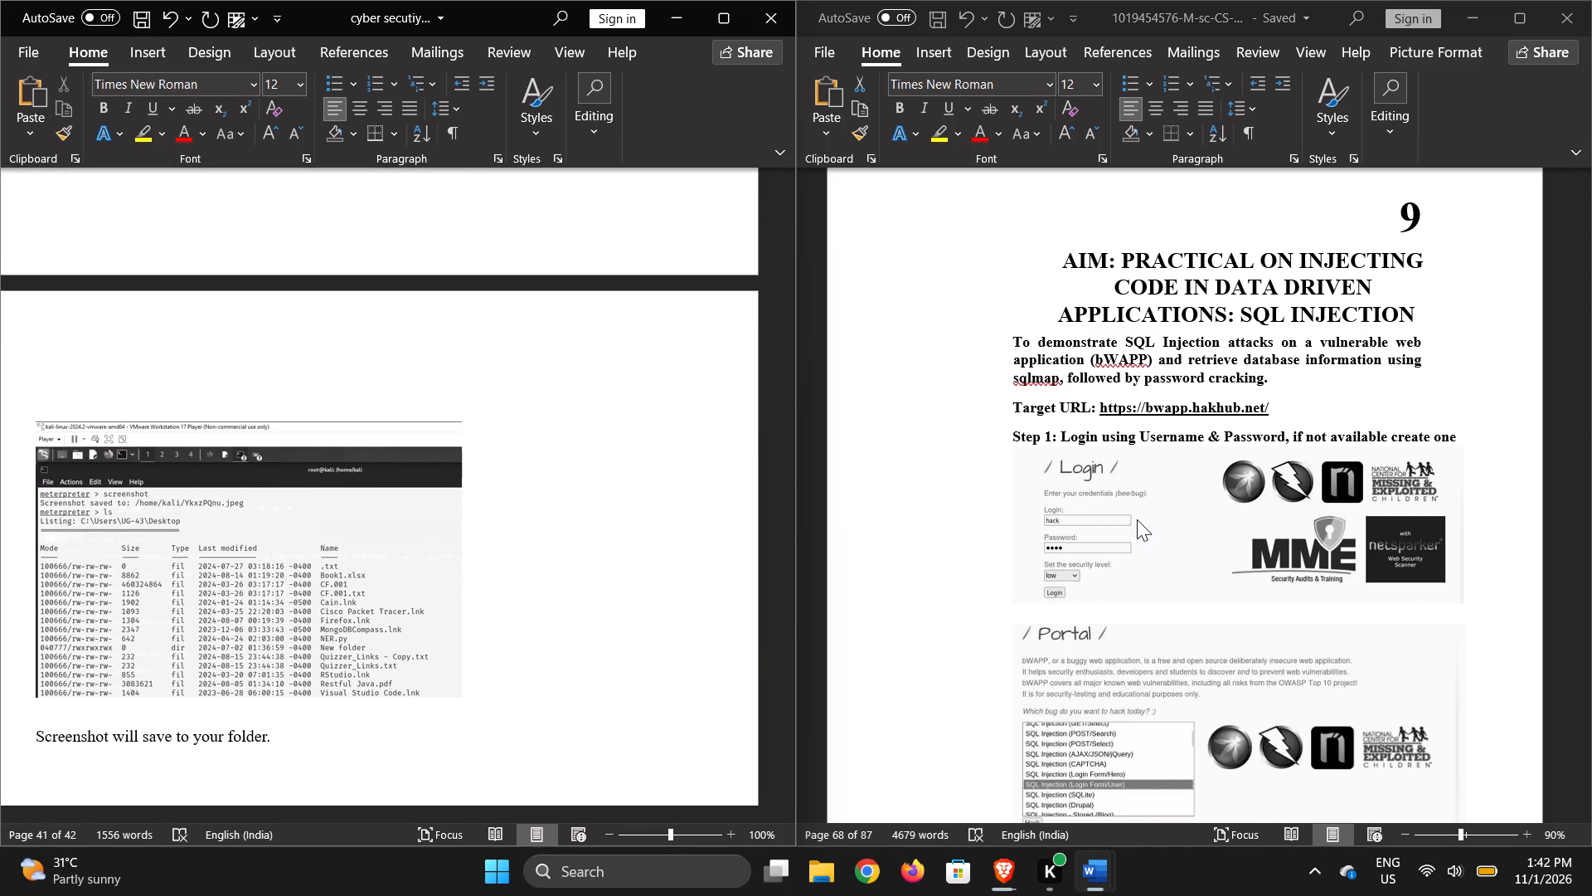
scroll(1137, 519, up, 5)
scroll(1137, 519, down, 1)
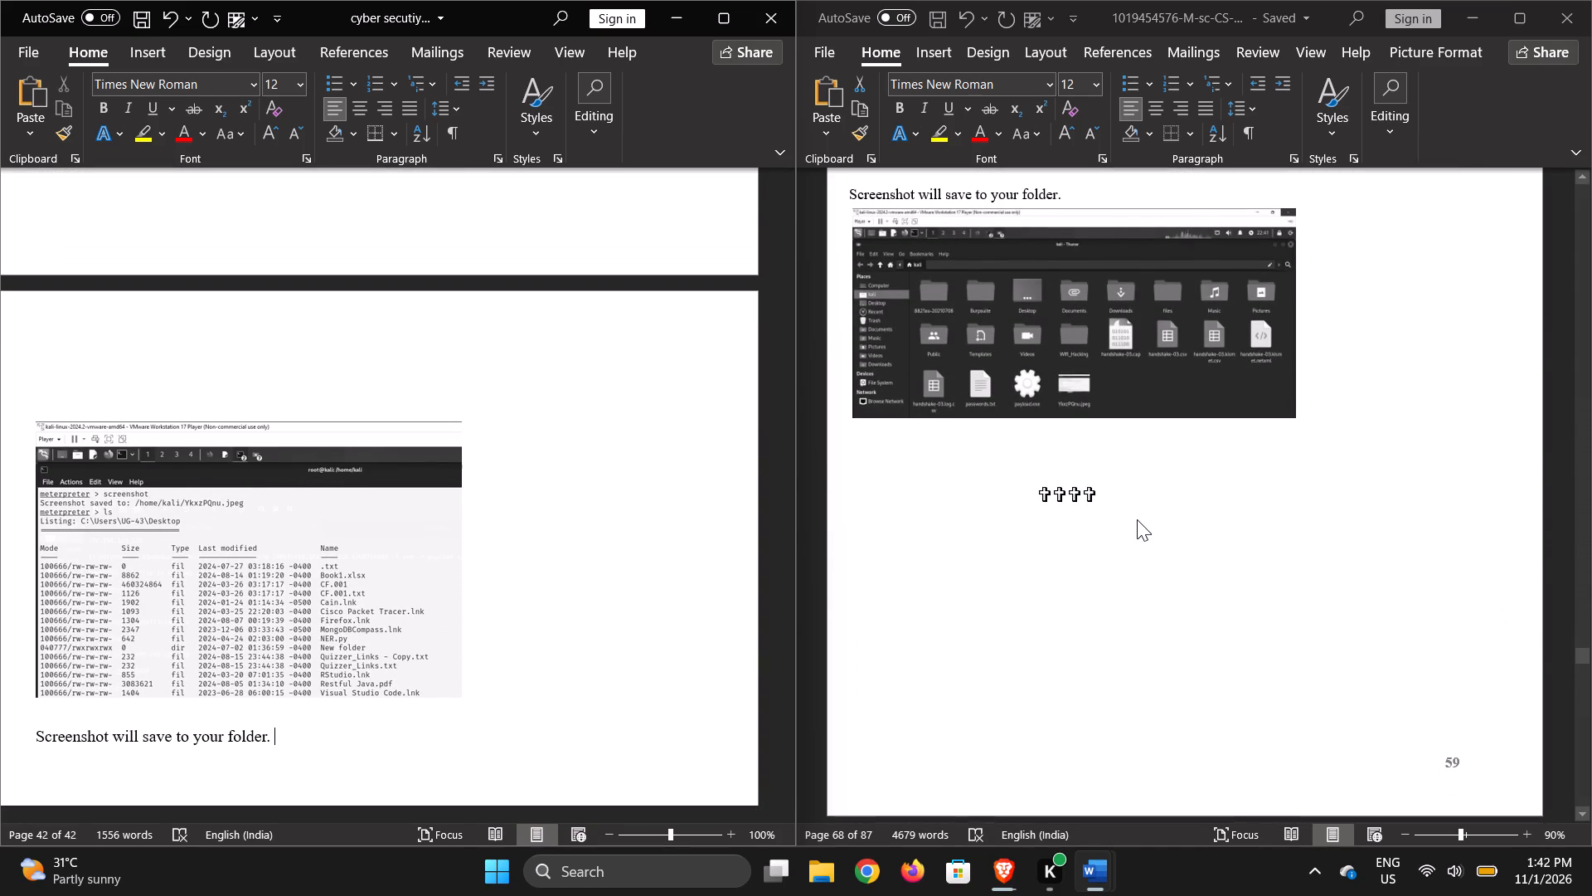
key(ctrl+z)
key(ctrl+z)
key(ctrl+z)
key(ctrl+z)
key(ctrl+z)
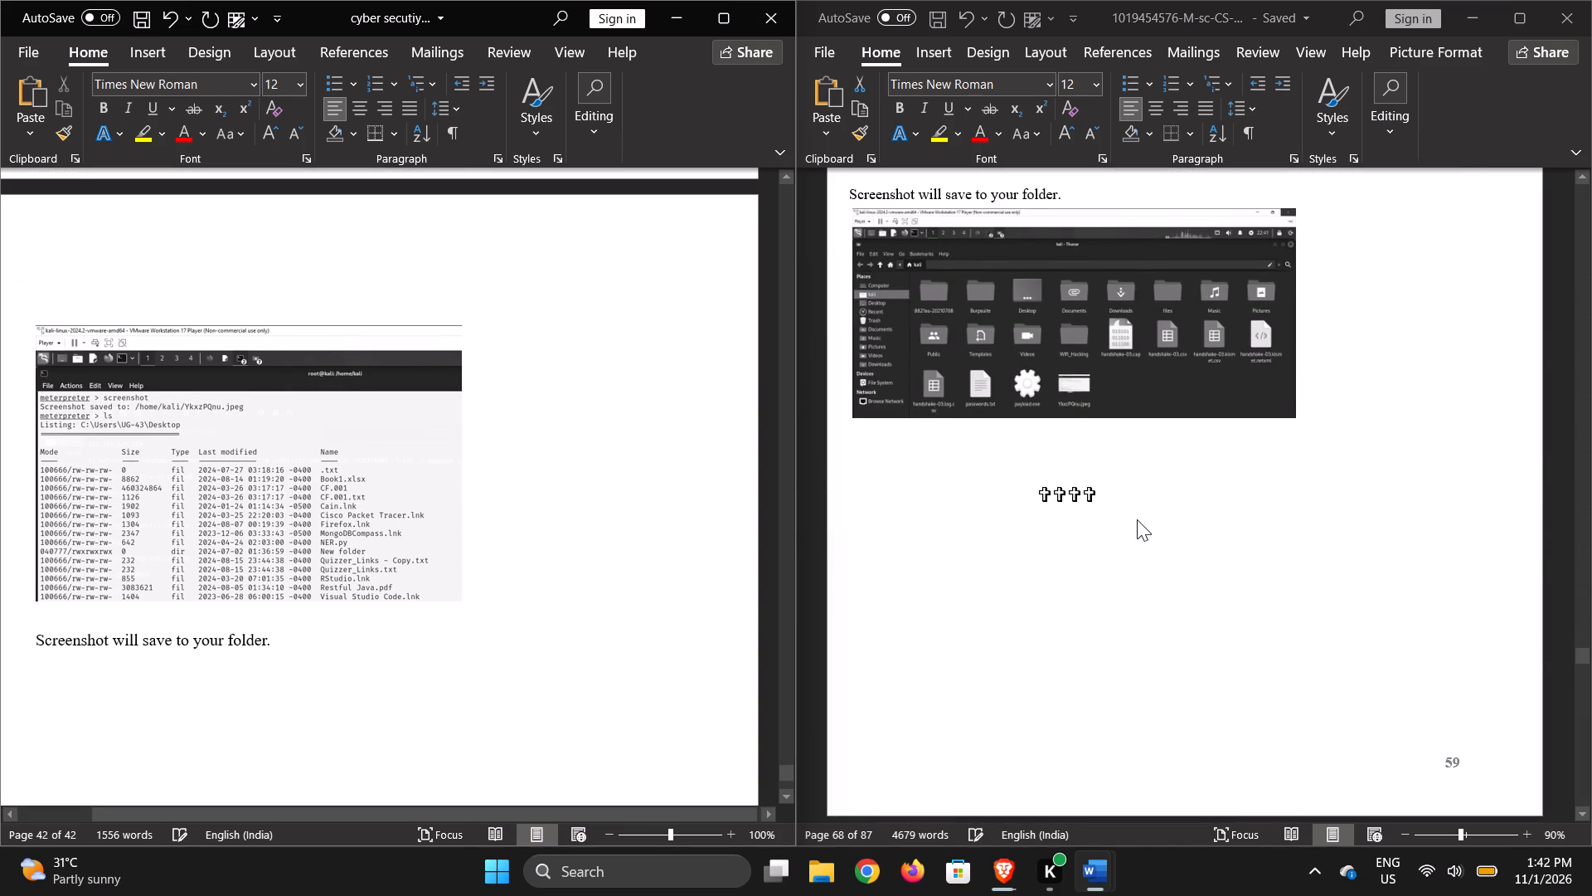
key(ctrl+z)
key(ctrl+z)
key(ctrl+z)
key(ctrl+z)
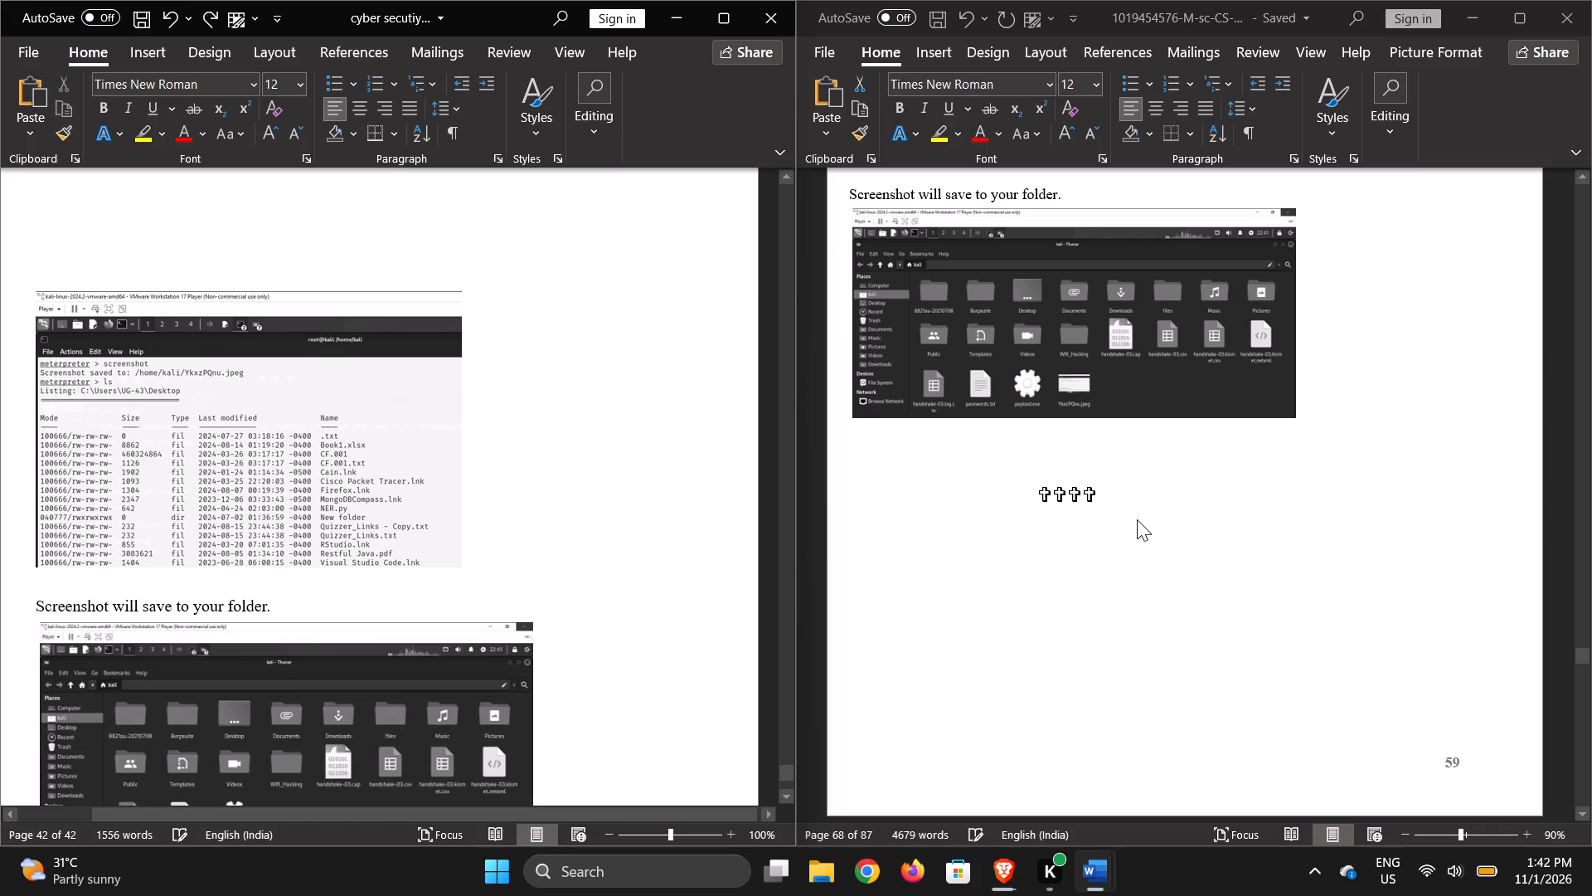
scroll(706, 732, down, 1)
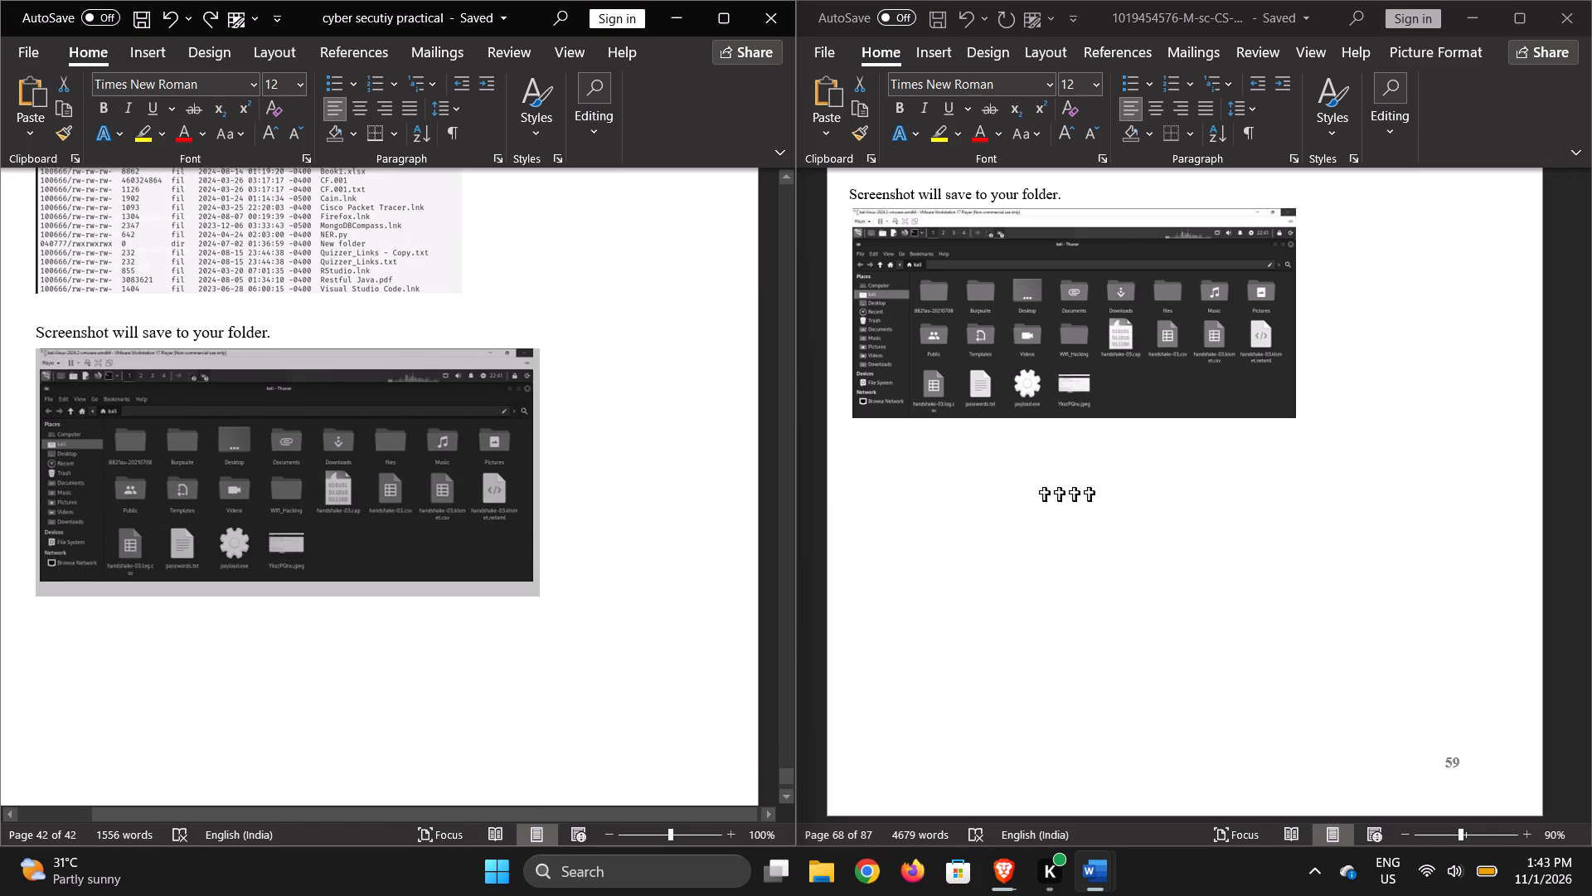
scroll(706, 732, down, 1)
click(582, 584)
click(582, 584)
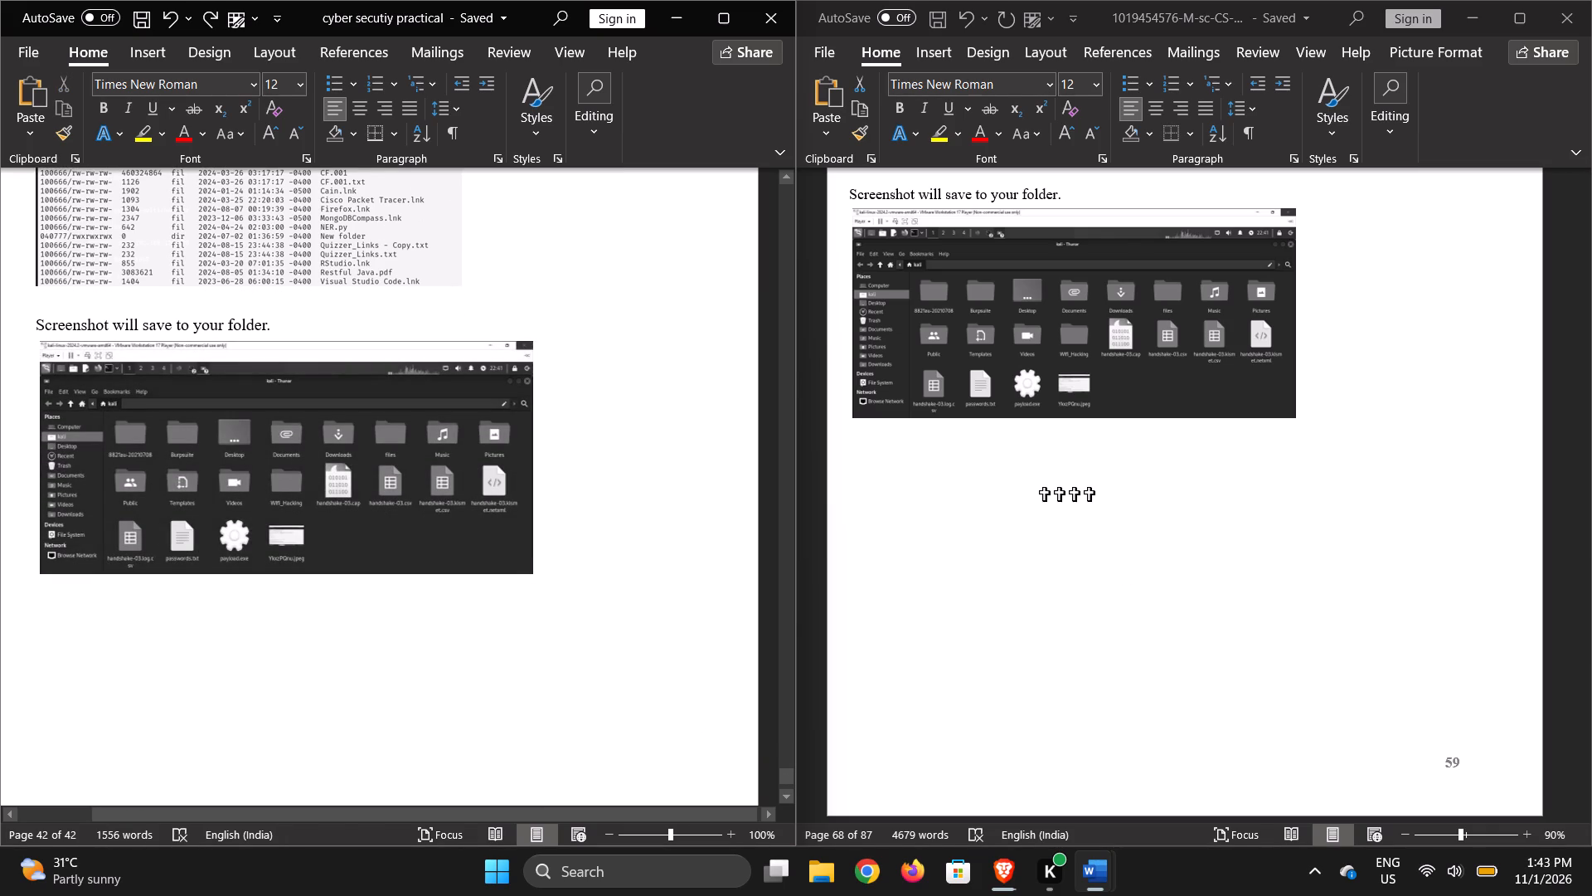
key(Return)
key(Return)
key(Return)
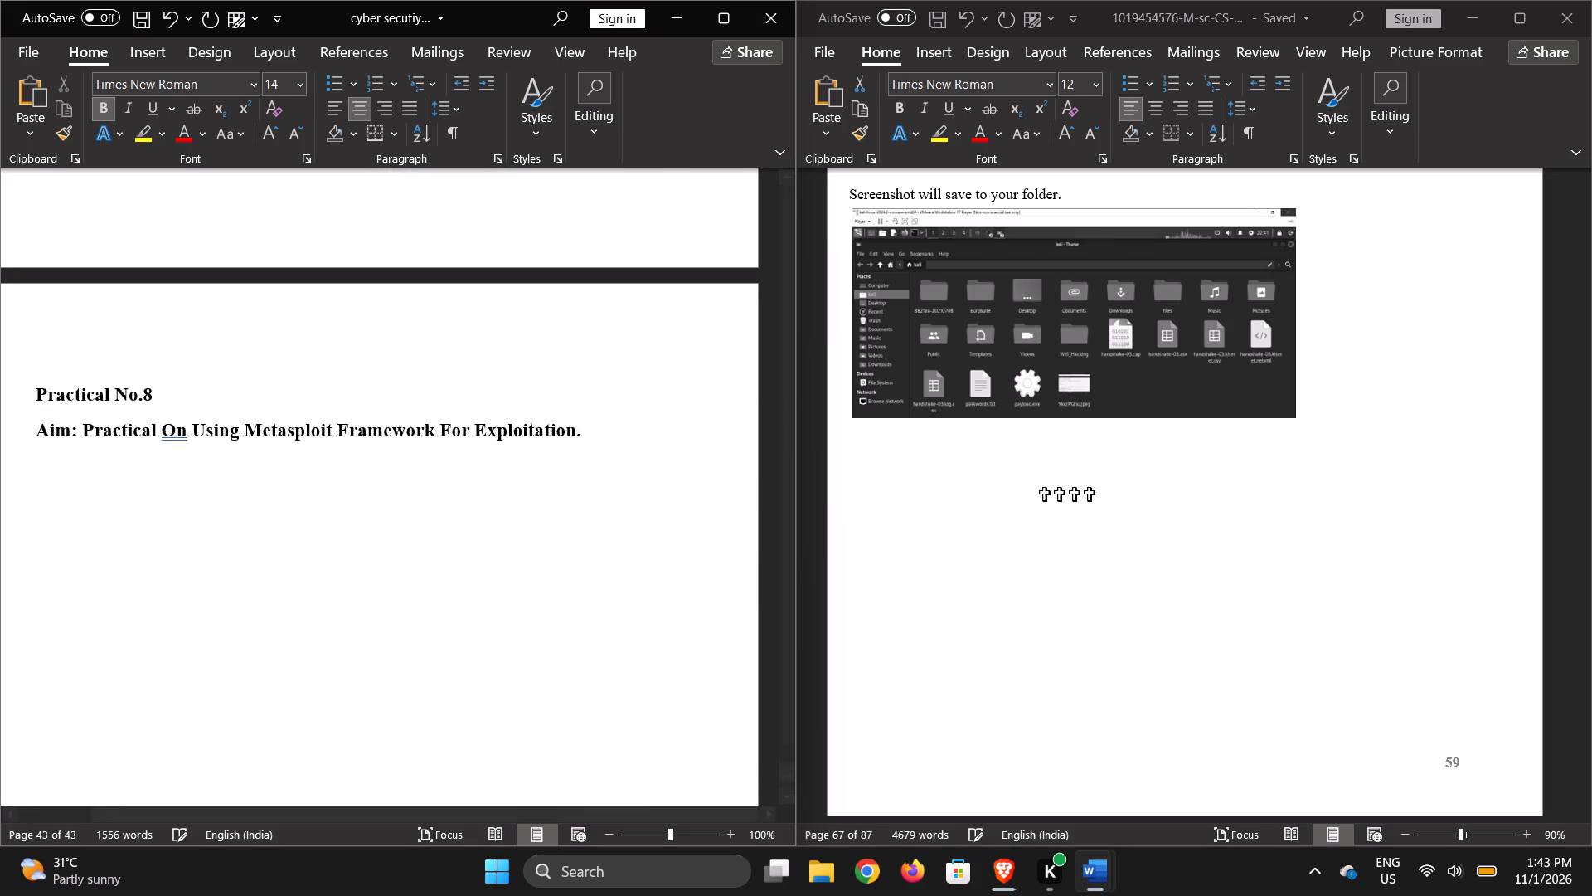
key(BackSpace)
key(Return)
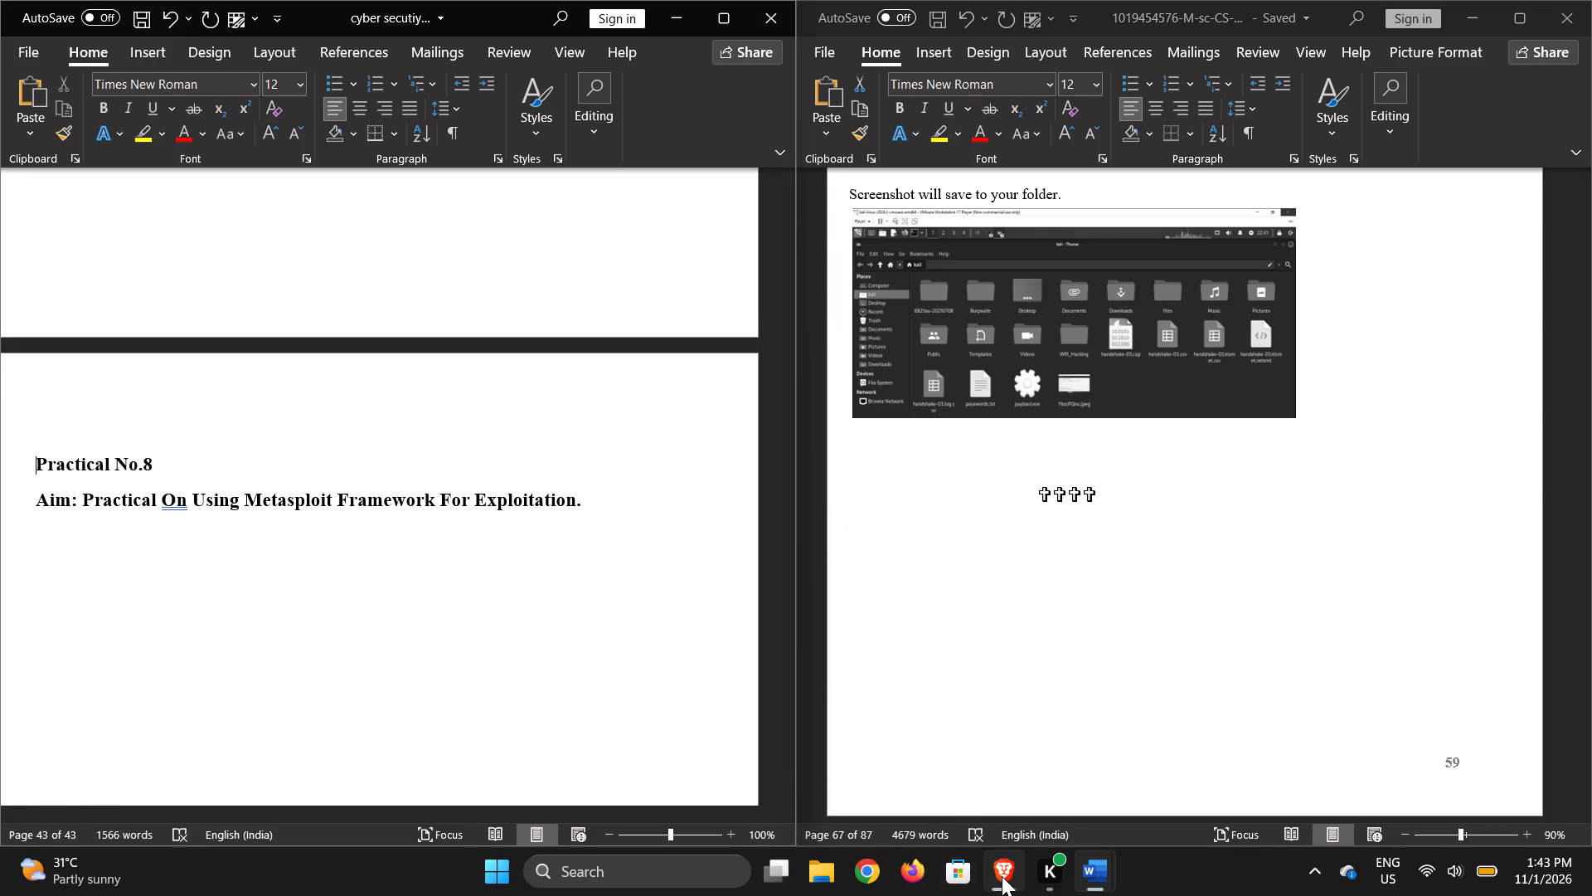
Switch to Brave, look through the recent HDHub4u and HubCloud tabs, and check the recent download history.
click(1029, 770)
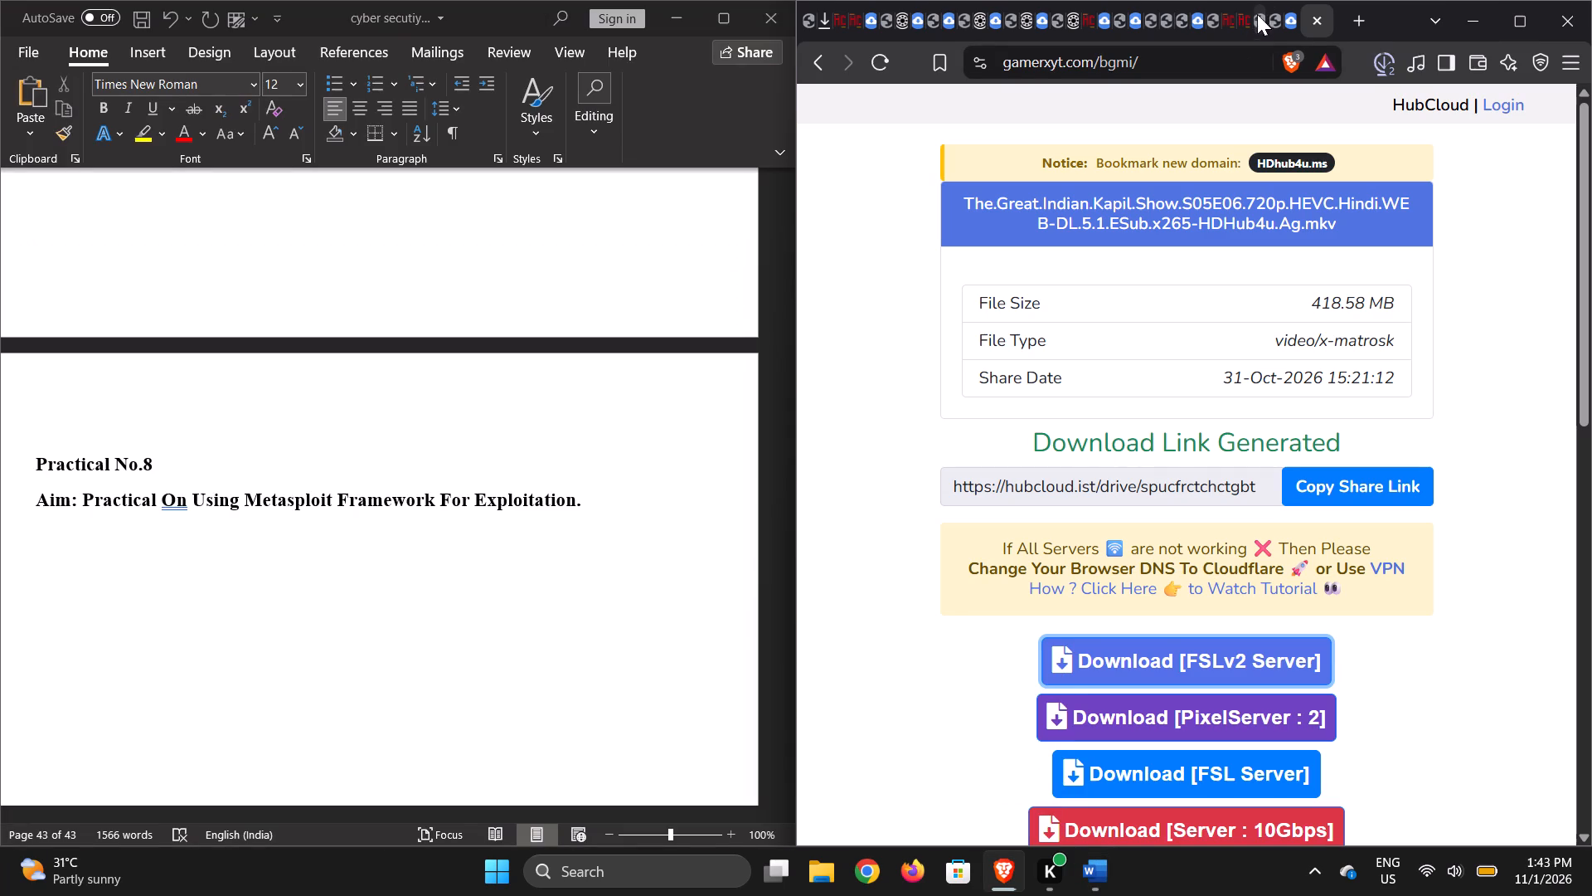
click(1257, 17)
click(1303, 20)
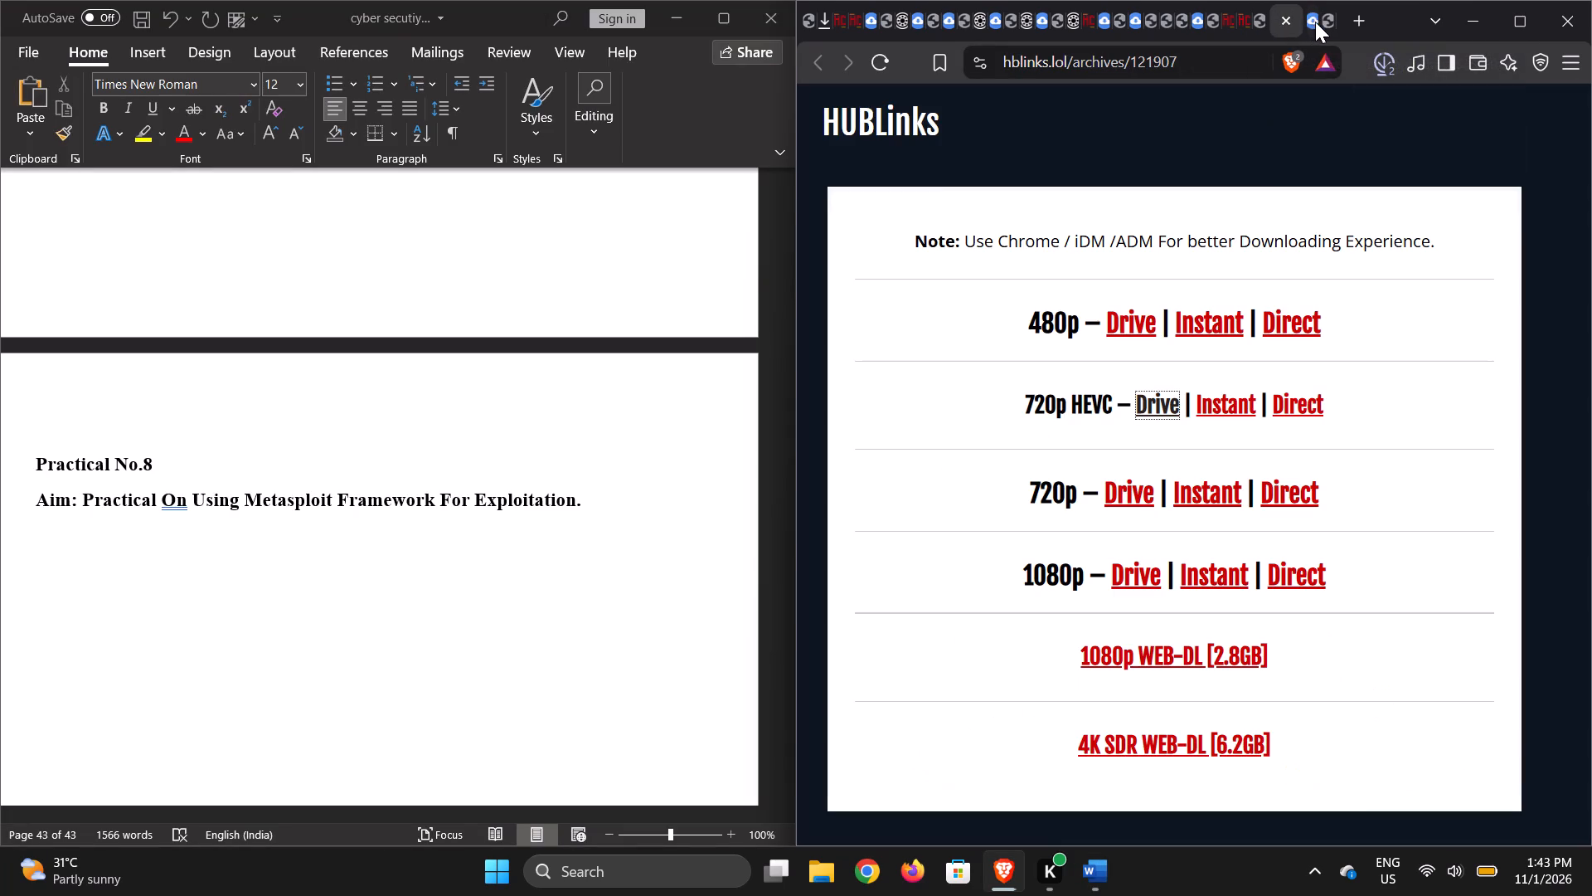
click(1317, 22)
click(1331, 22)
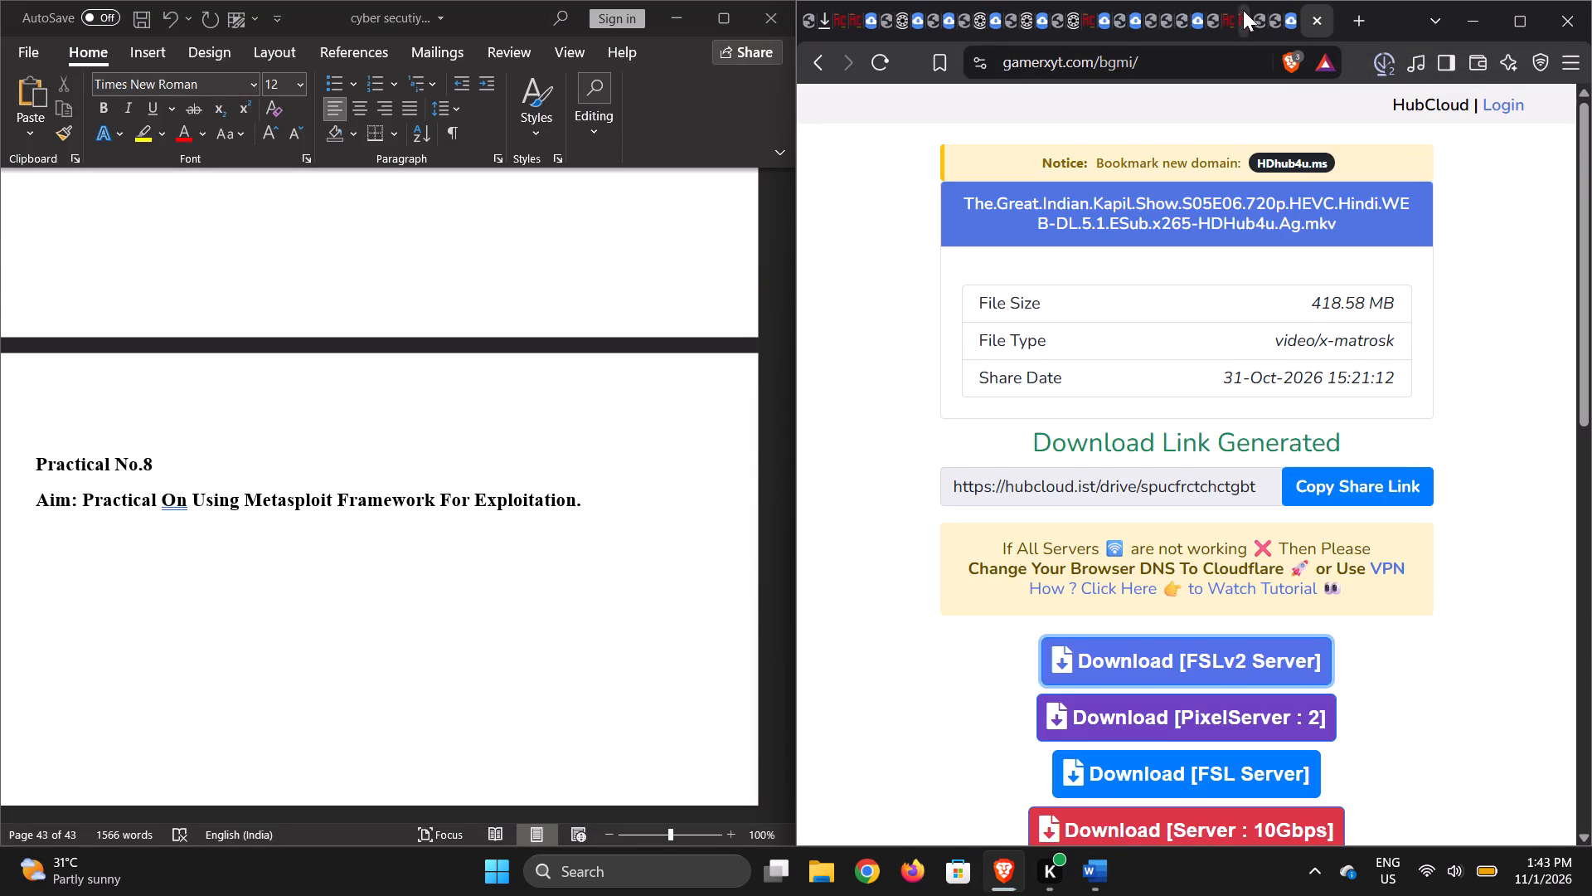
click(1244, 14)
scroll(1226, 372, down, 1)
scroll(1226, 372, up, 1)
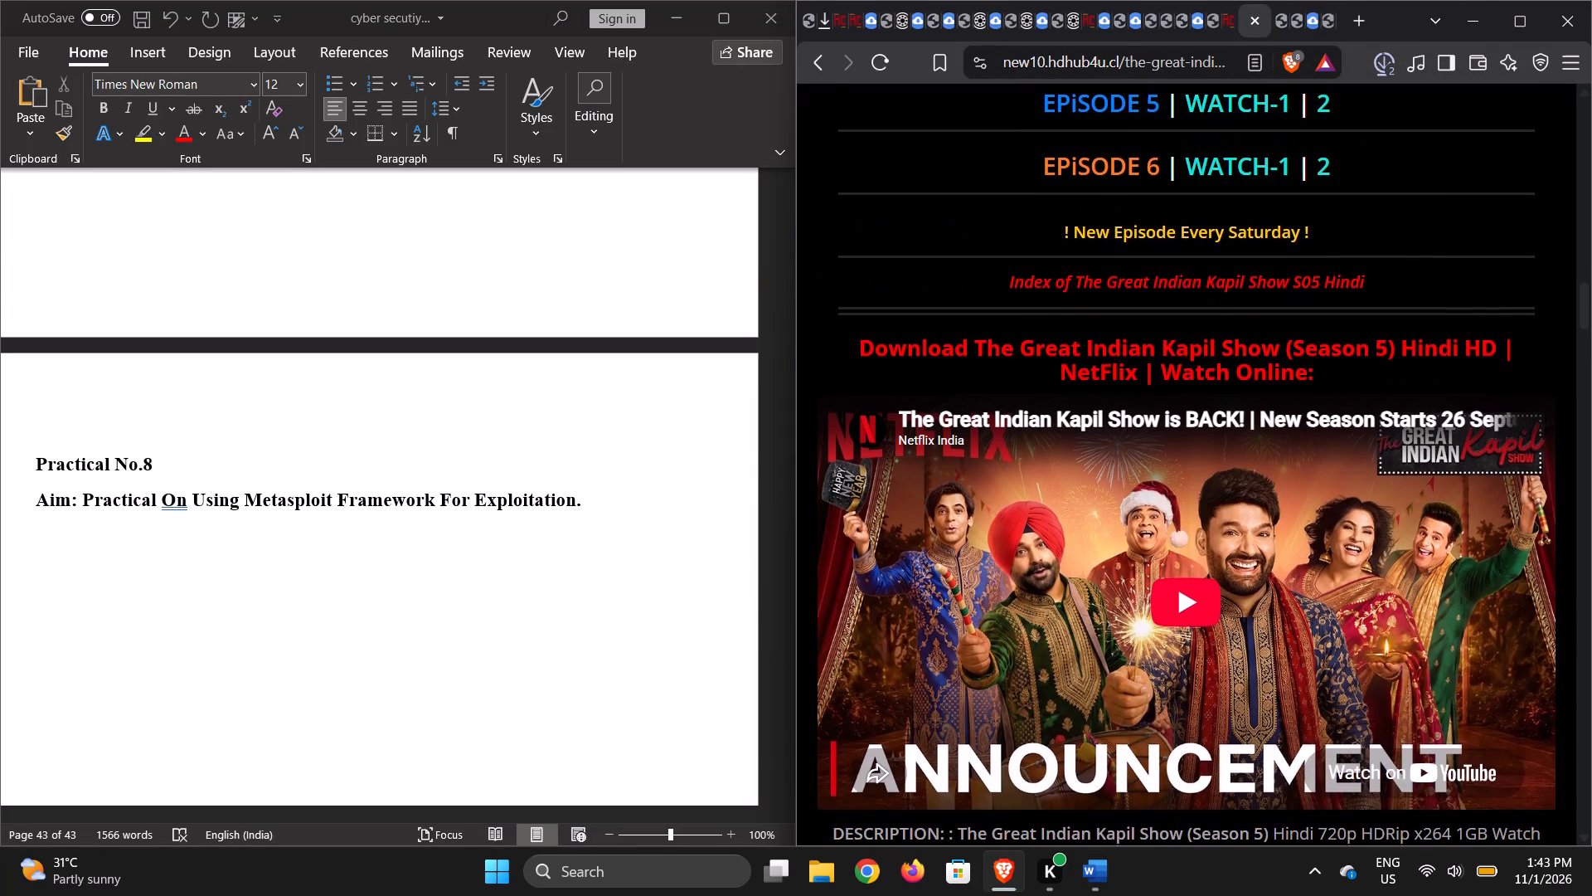
scroll(1226, 372, up, 5)
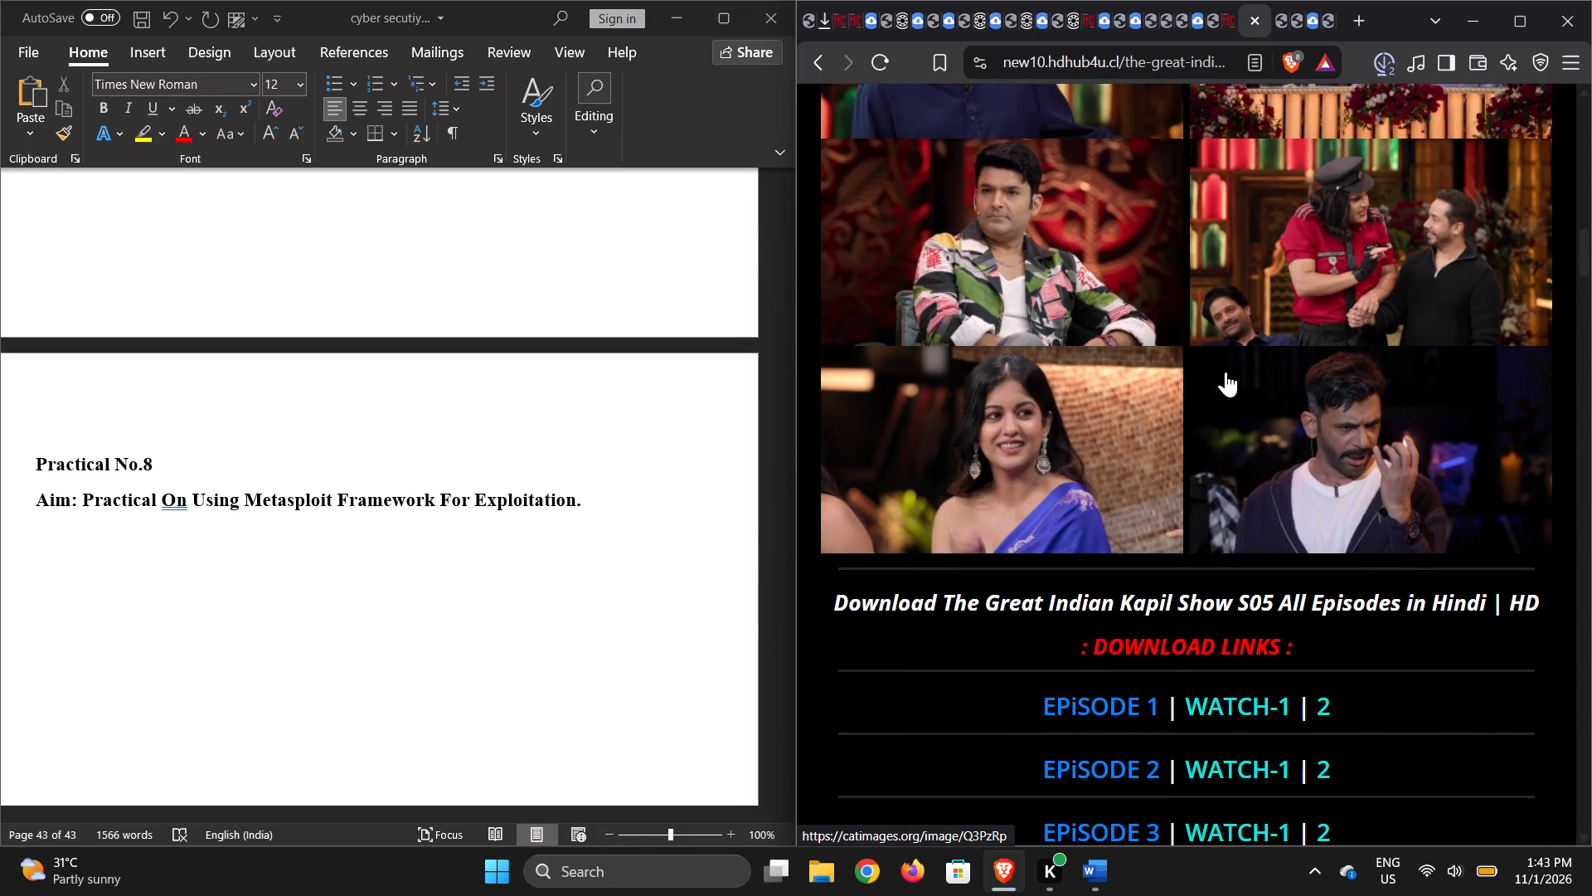
click(1372, 71)
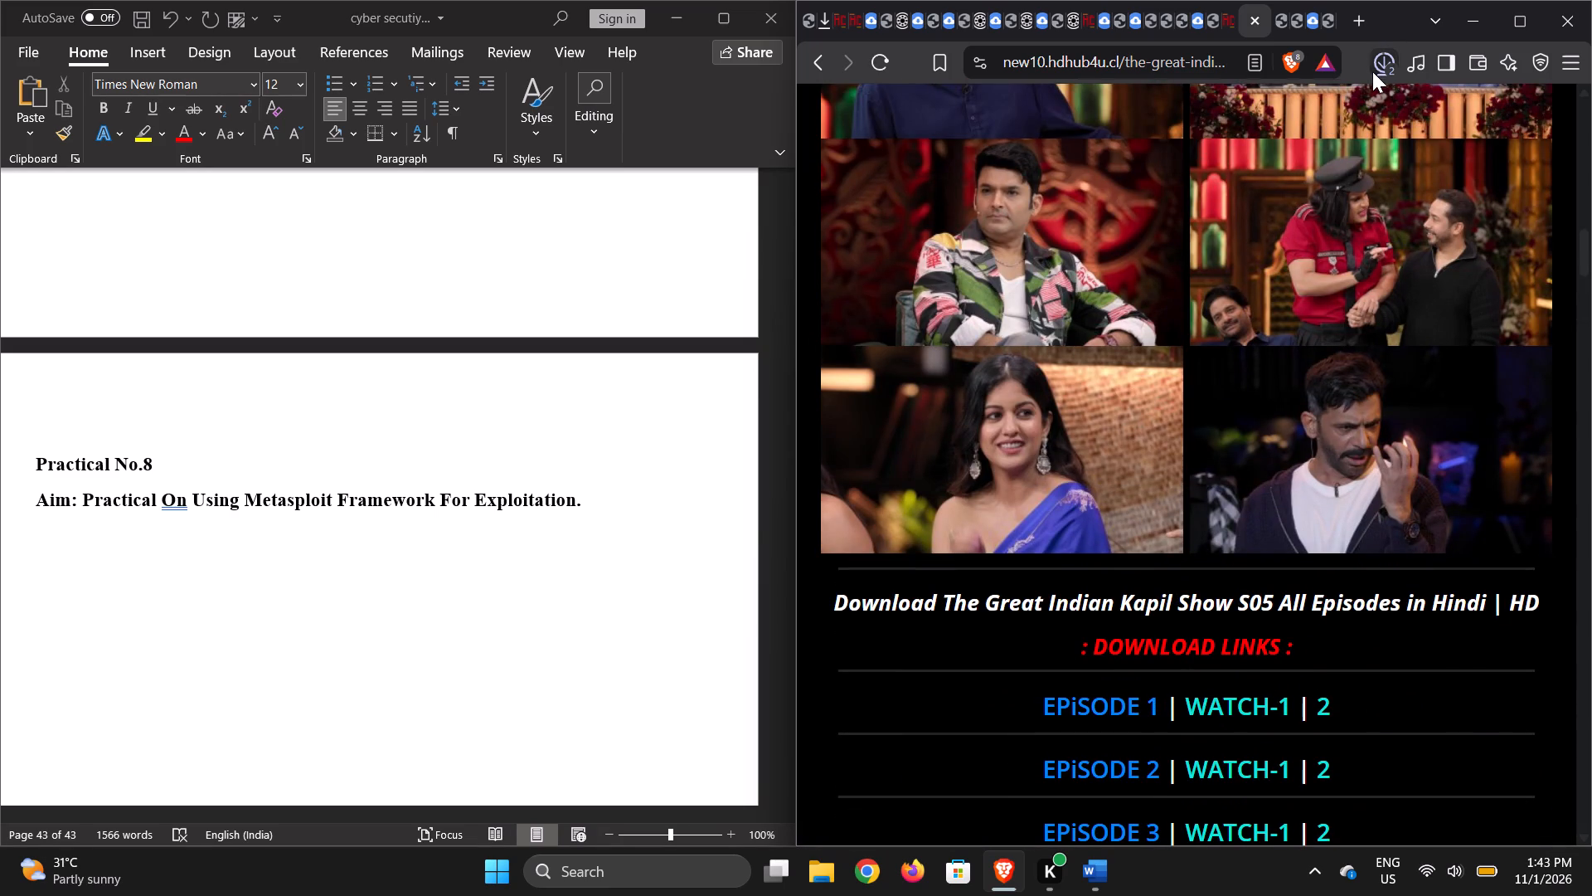
click(1390, 56)
click(1390, 56)
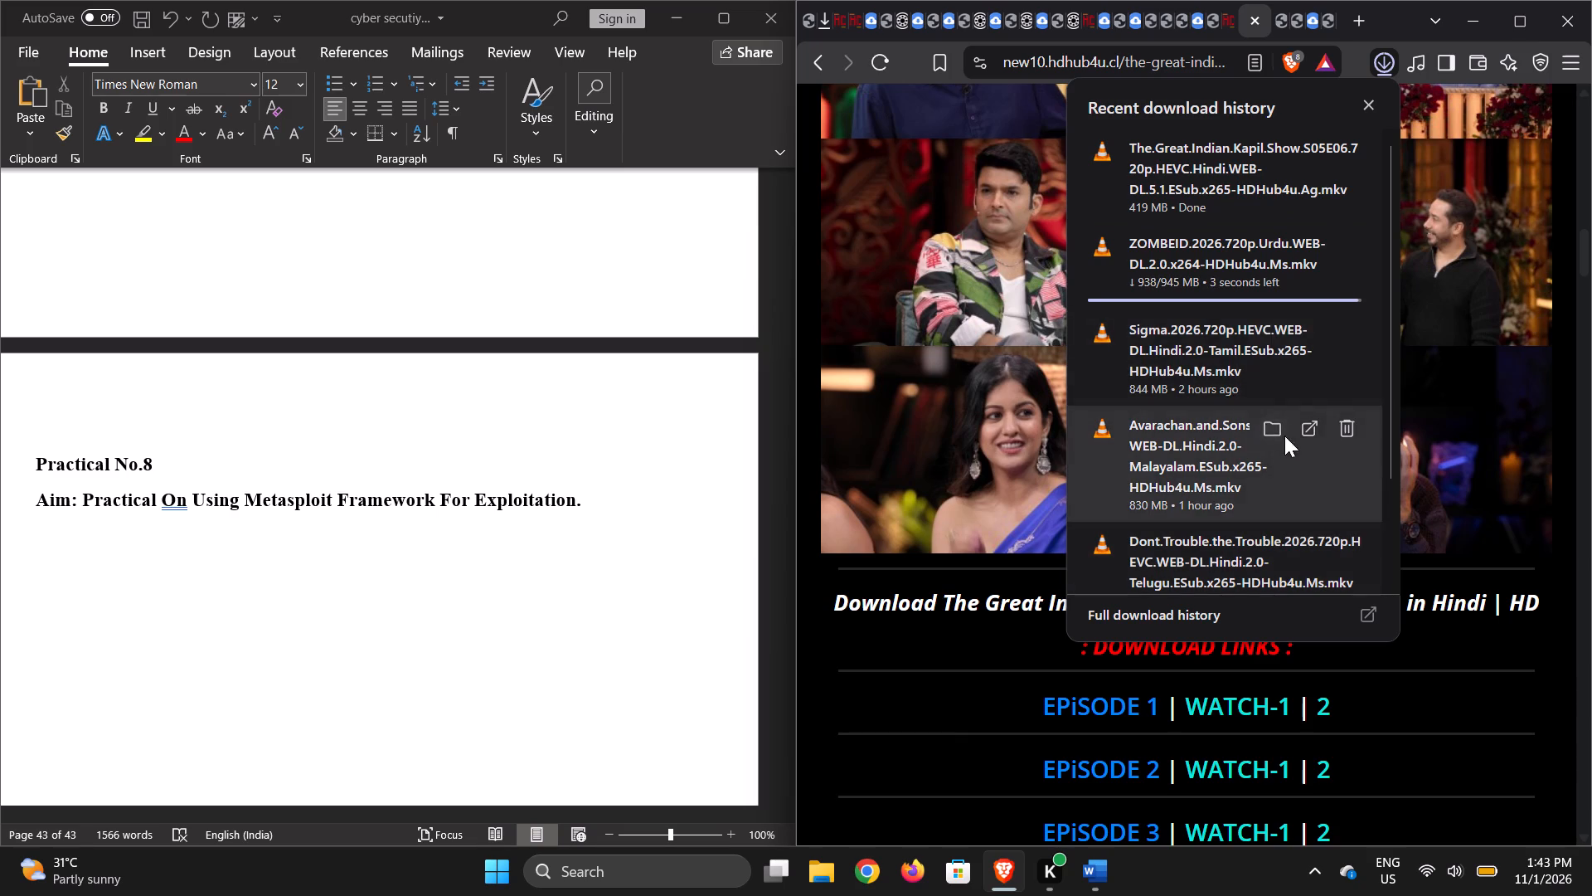
Close the Brave window with all its tabs.
click(1581, 21)
click(1219, 272)
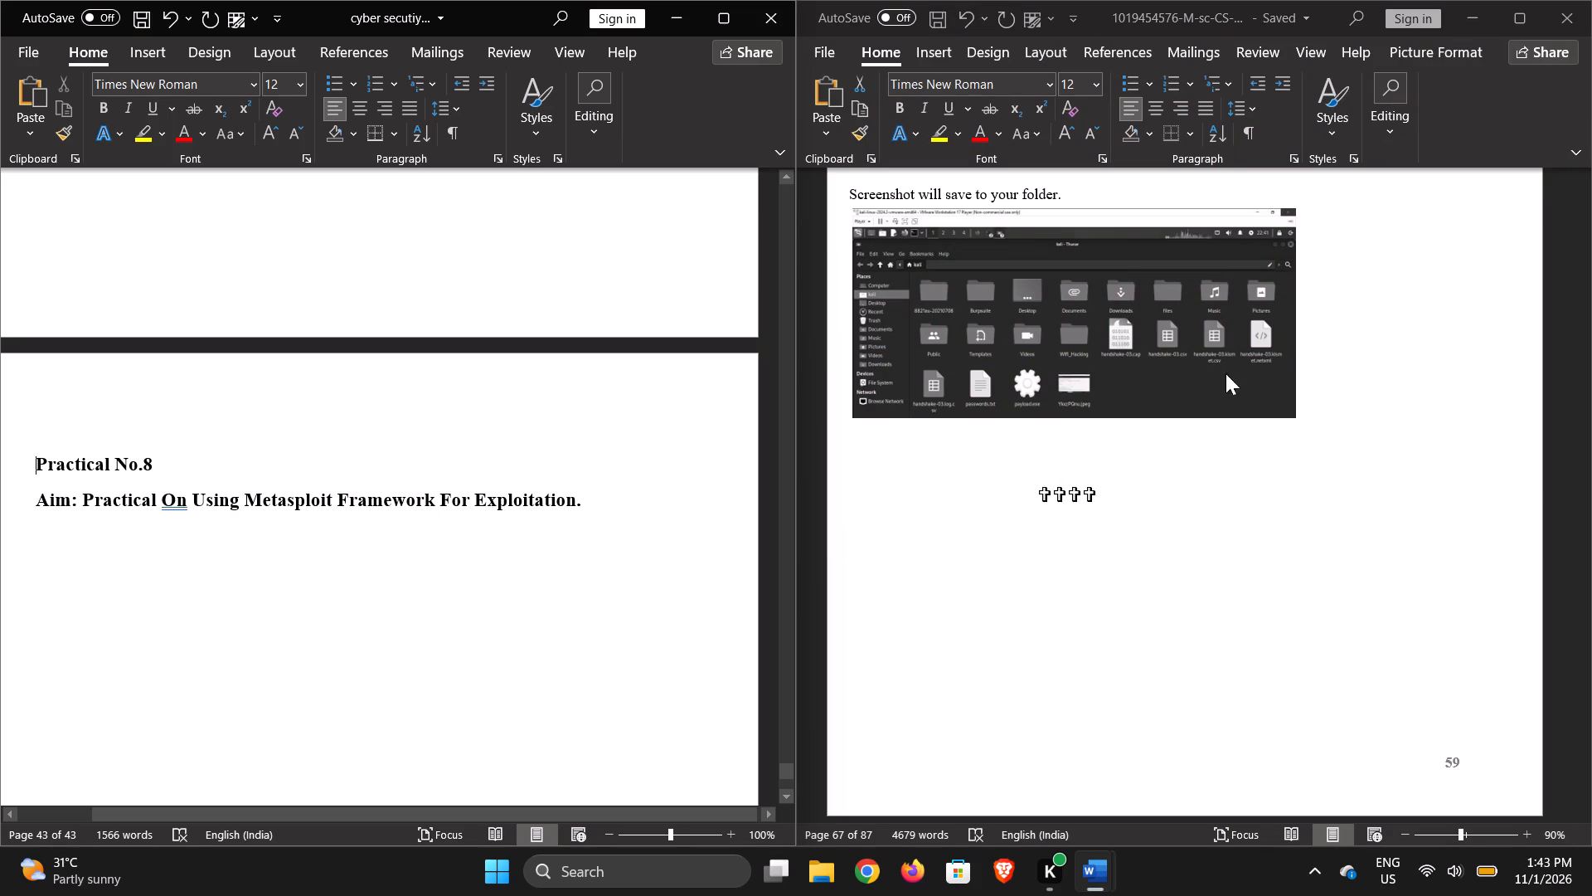
Renumber the pasted heading on the new page as "Practical No.9" and centre it.
click(153, 462)
key(BackSpace)
key(9)
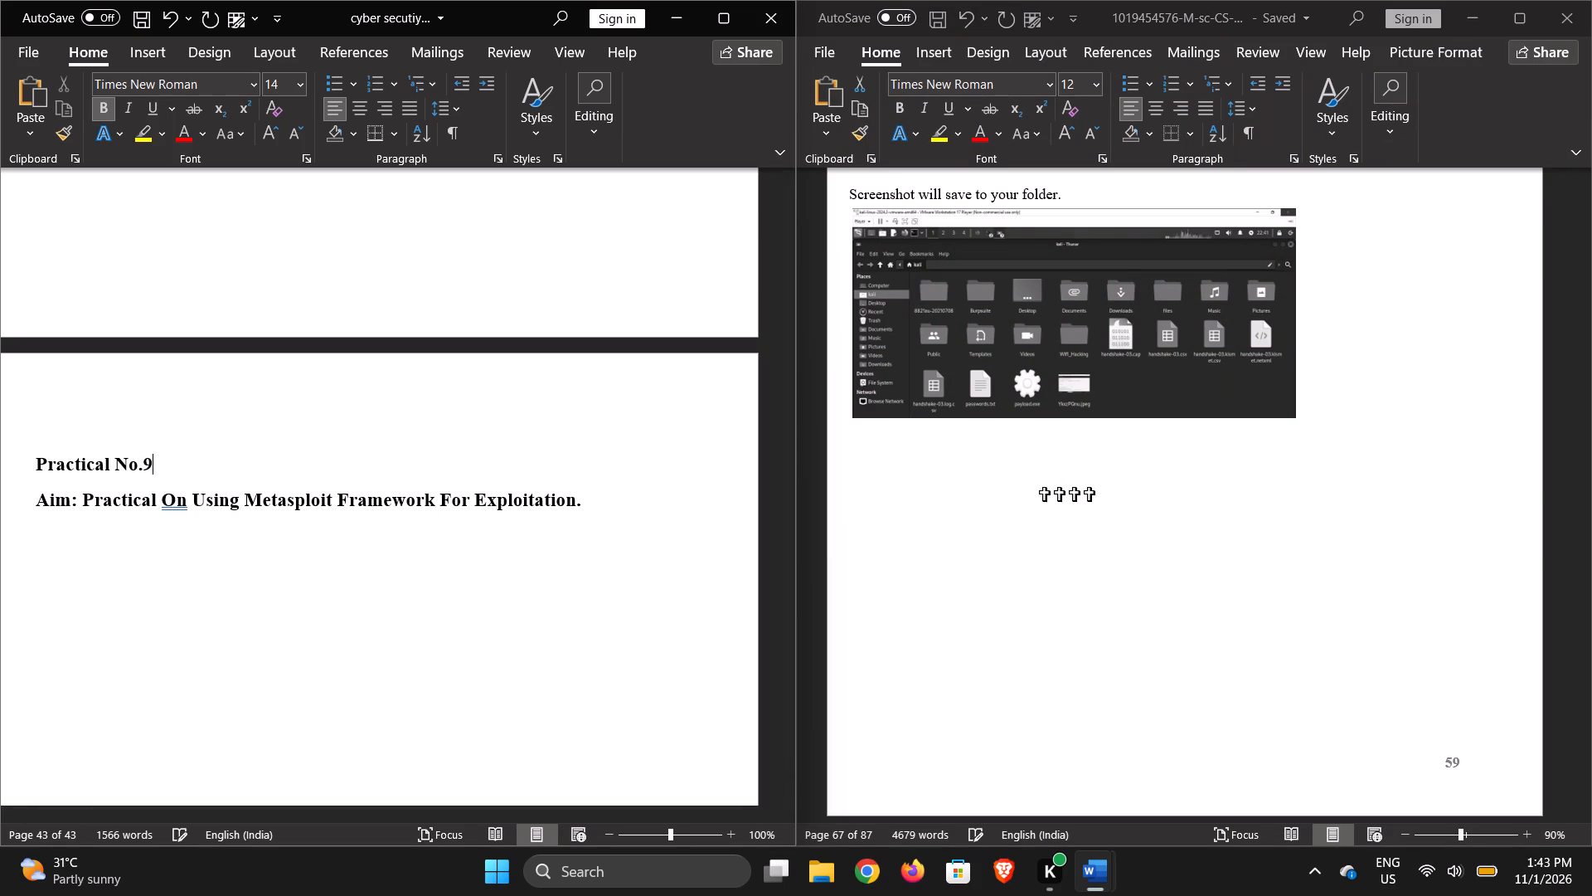
drag(37, 465, 175, 475)
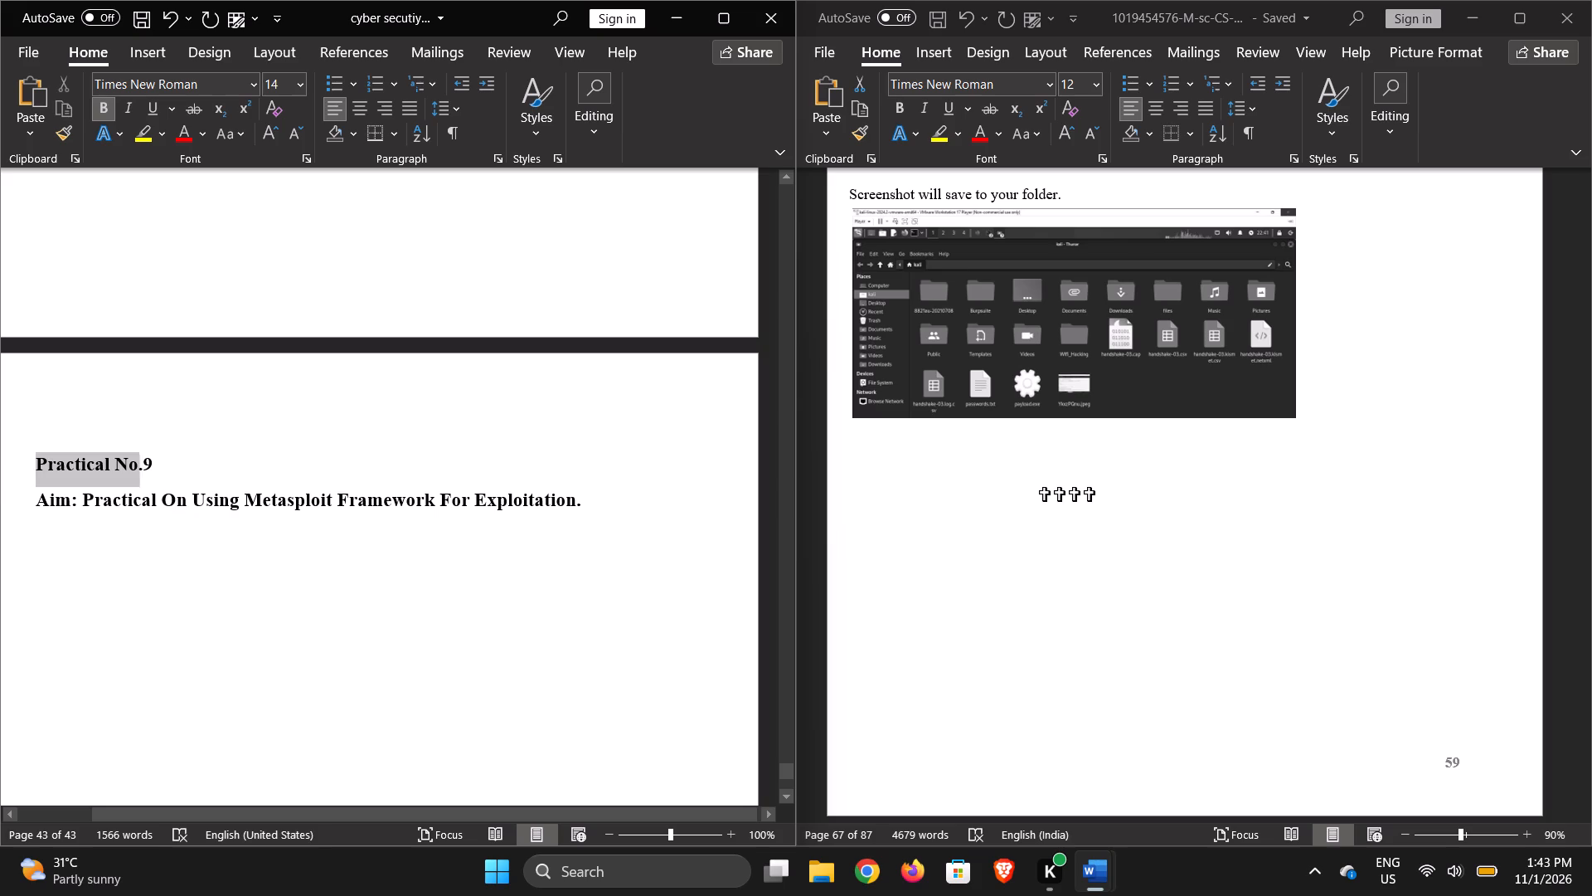
drag(175, 475, 177, 475)
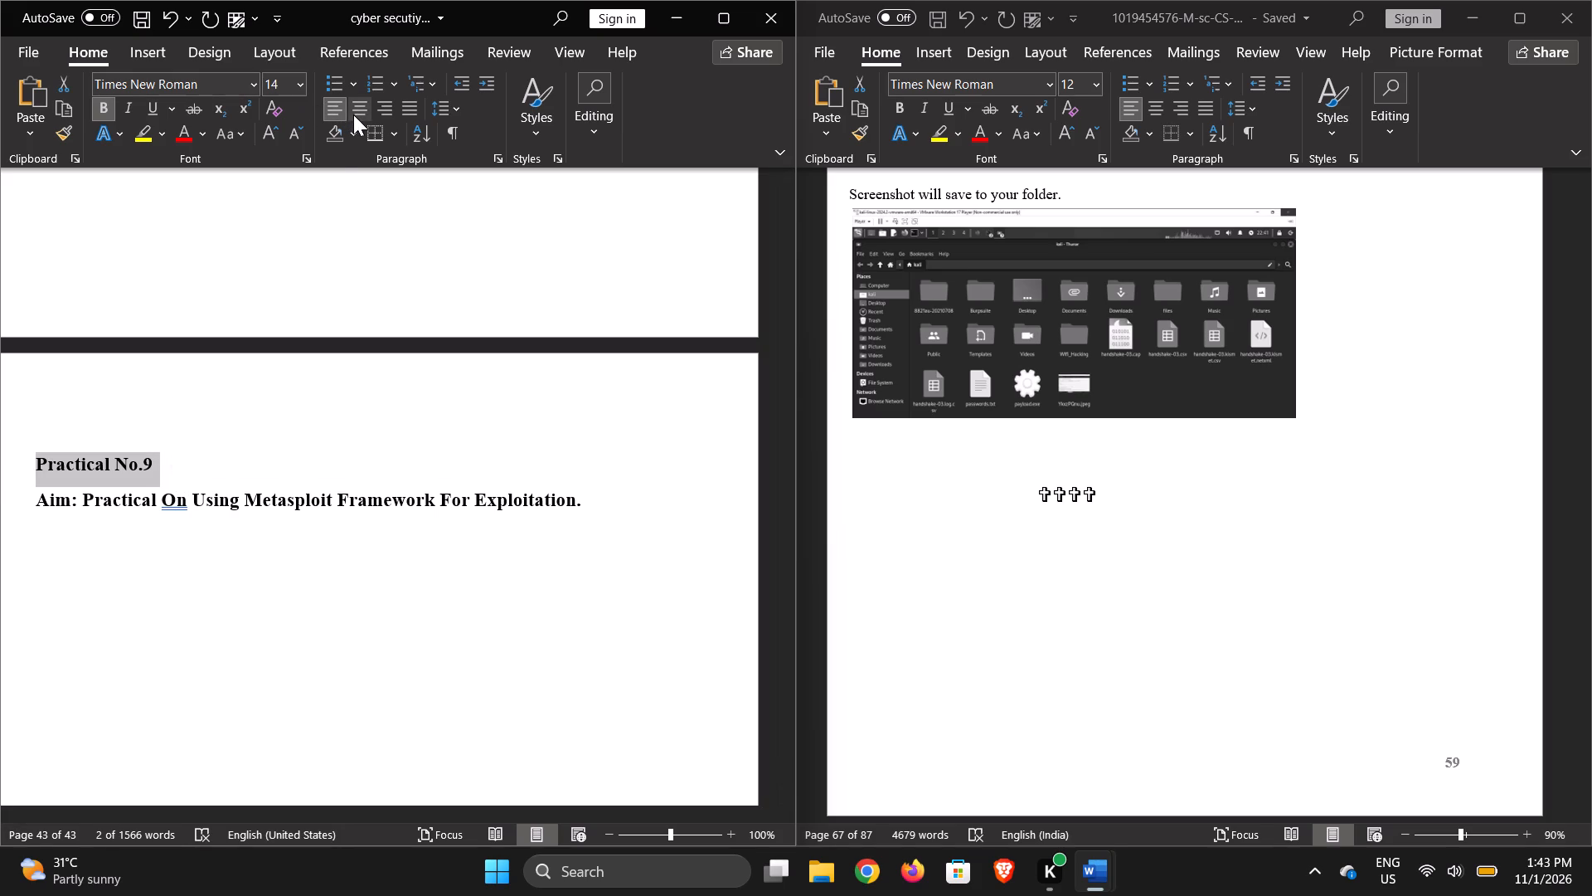
click(359, 114)
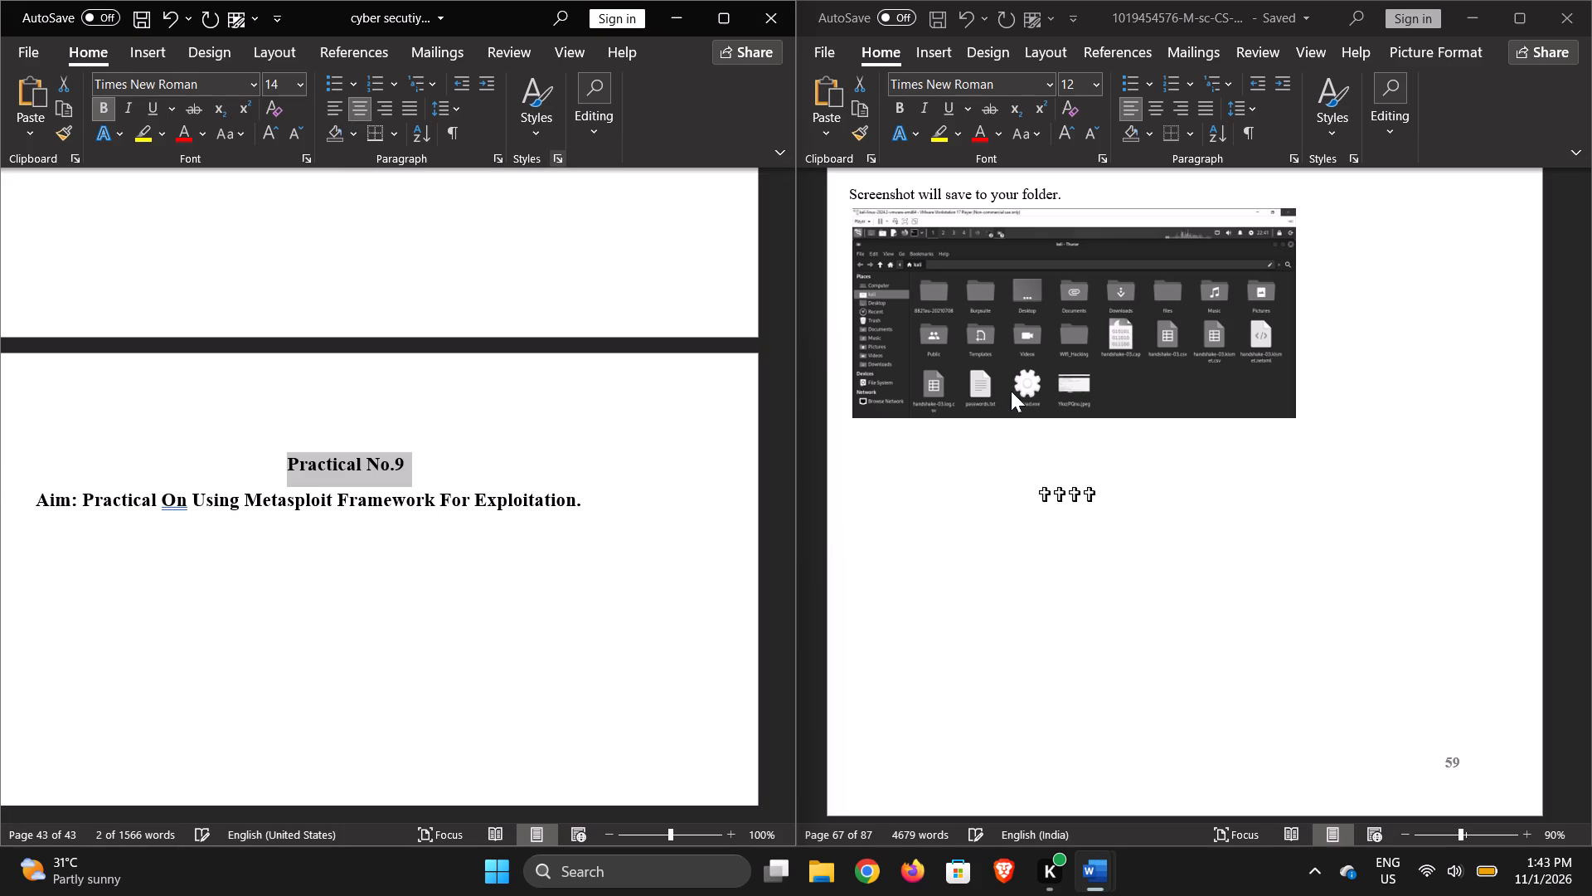
Replace the aim text after "Practical On" under the Practical No.9 heading with "injecting code in data driven applications: Sql injection".
scroll(1011, 391, down, 2)
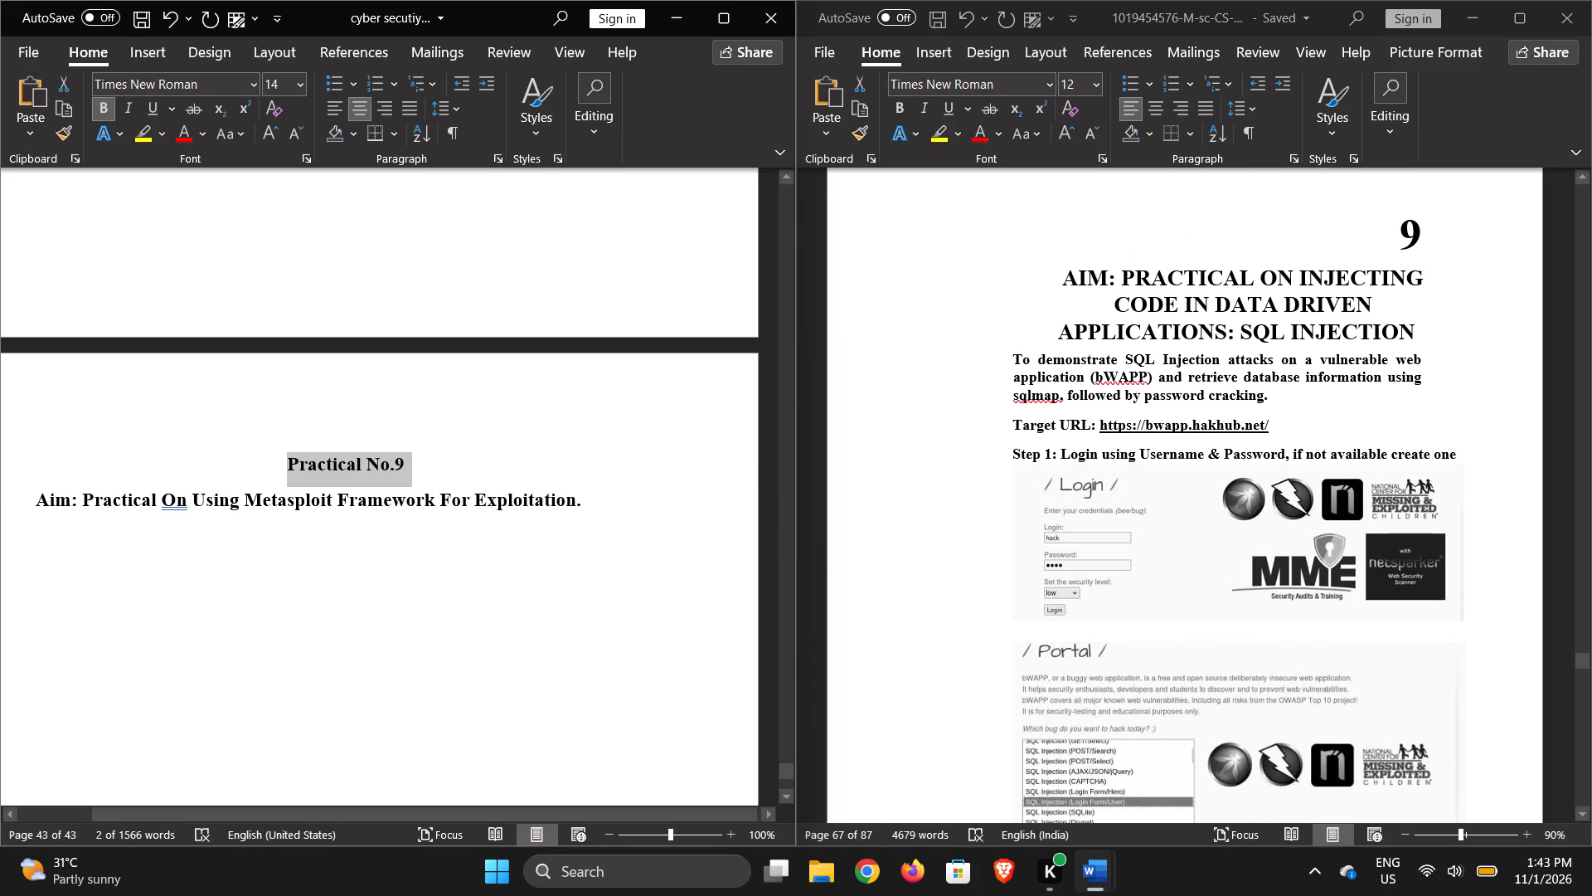
click(591, 503)
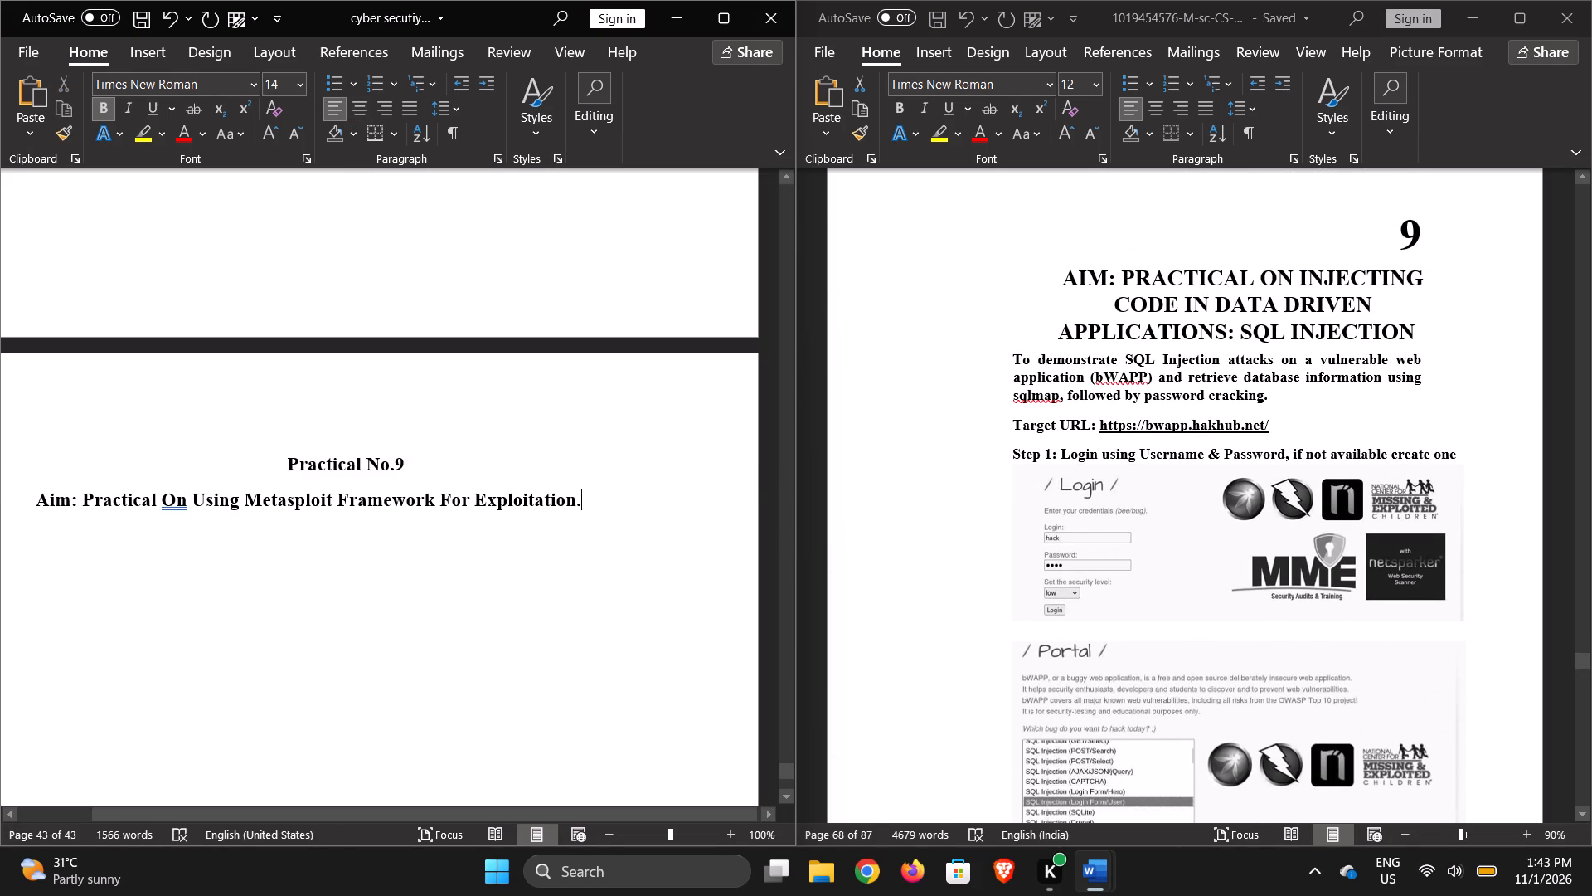
drag(591, 503, 207, 502)
key(BackSpace)
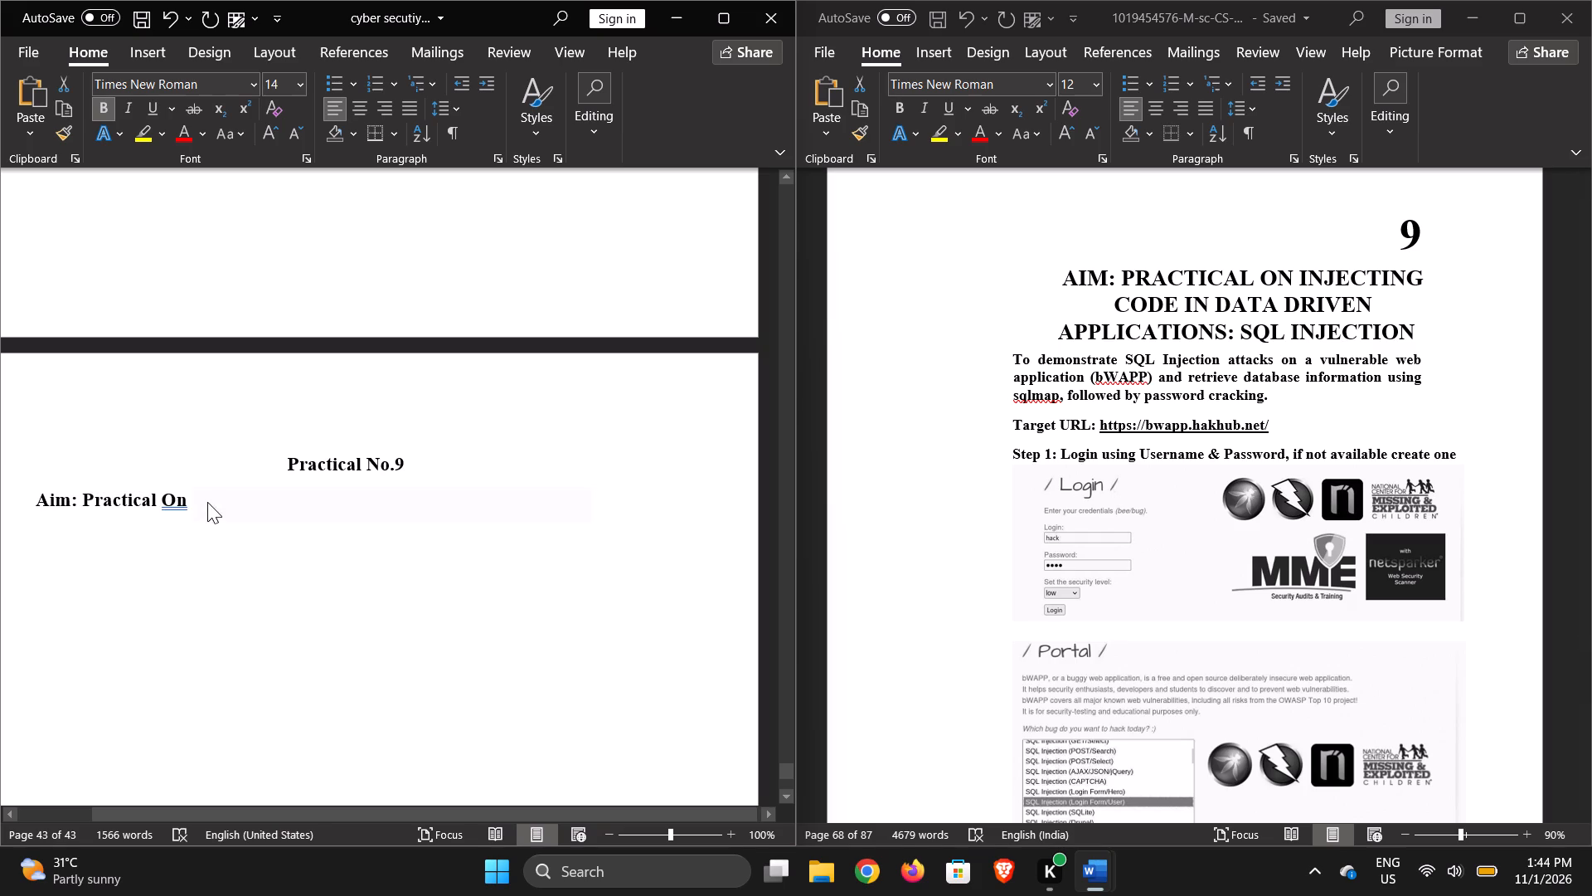
text(injecting)
key(space)
text(code in data)
key(space)
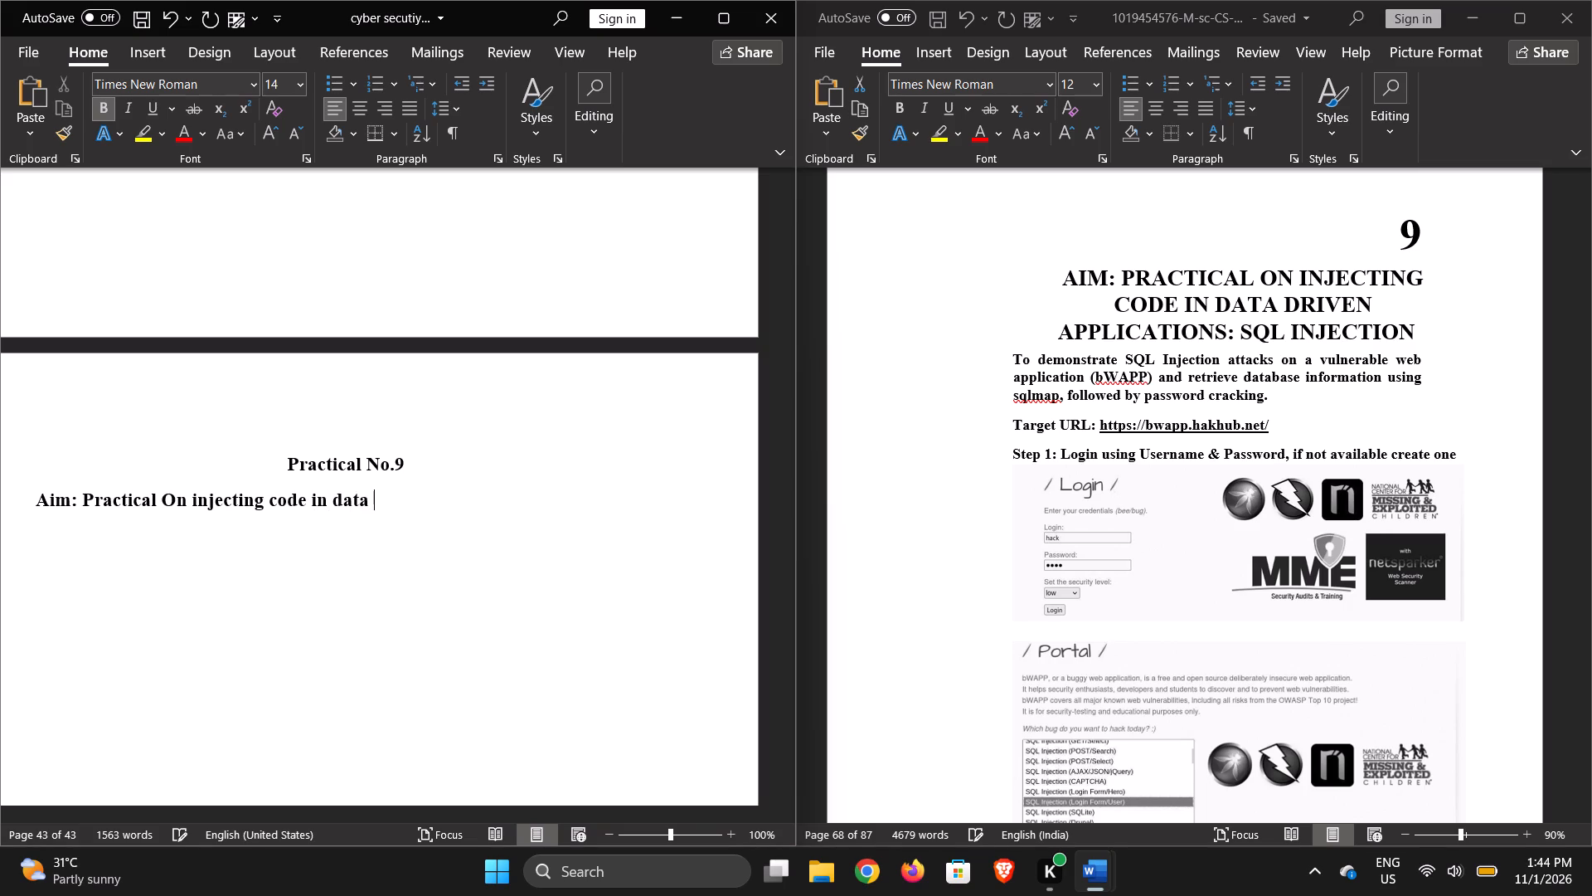
text(driven)
key(space)
text(application)
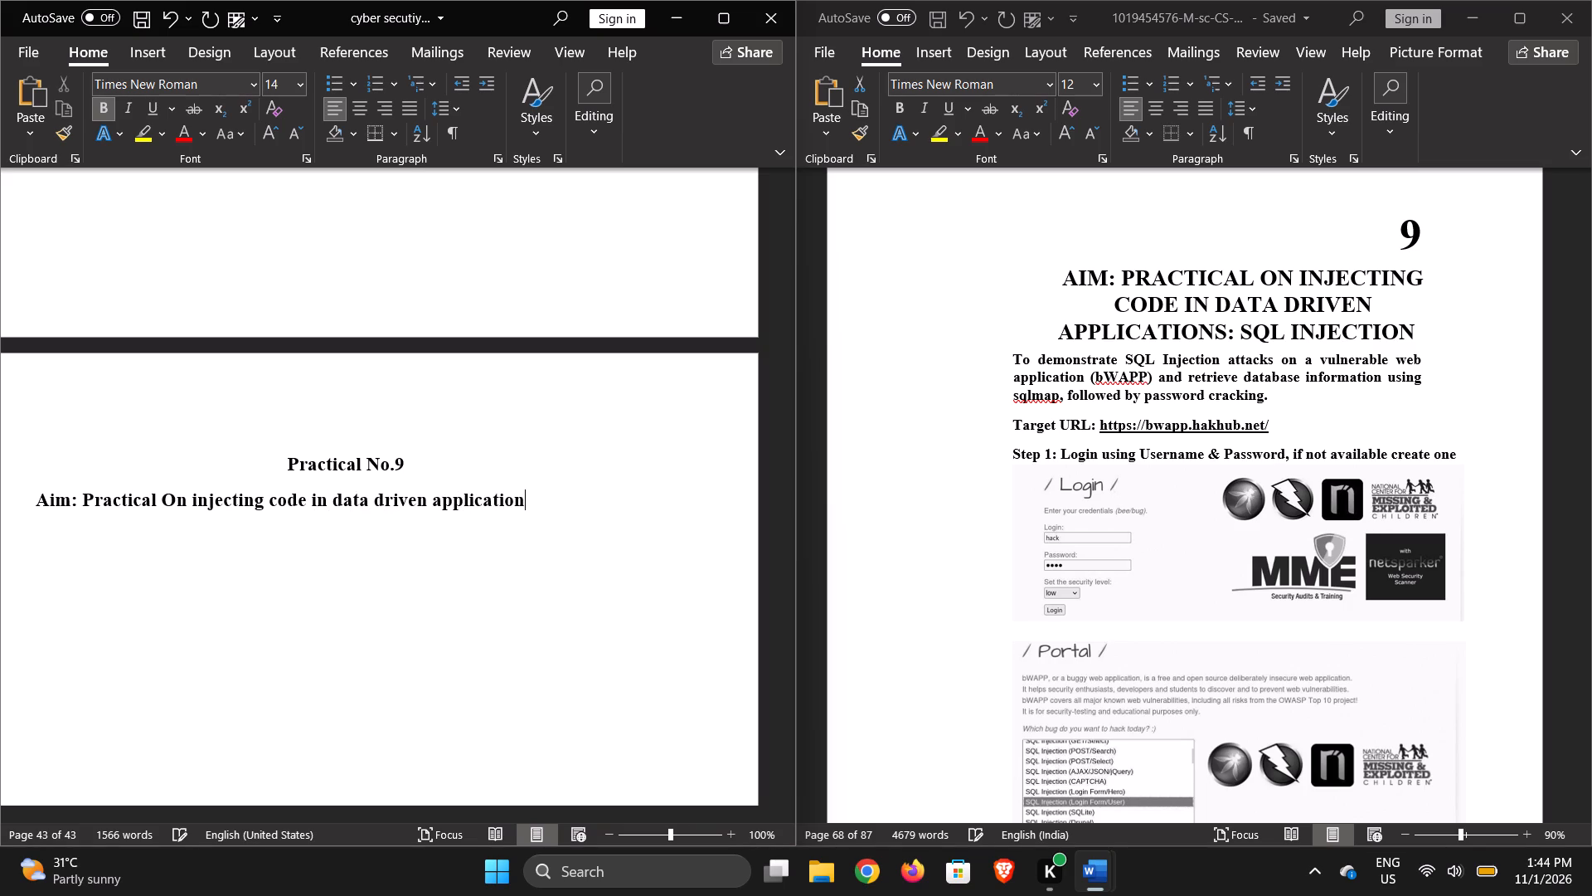
text(s:)
key(space)
text(S)
text(ql)
key(space)
text(injection)
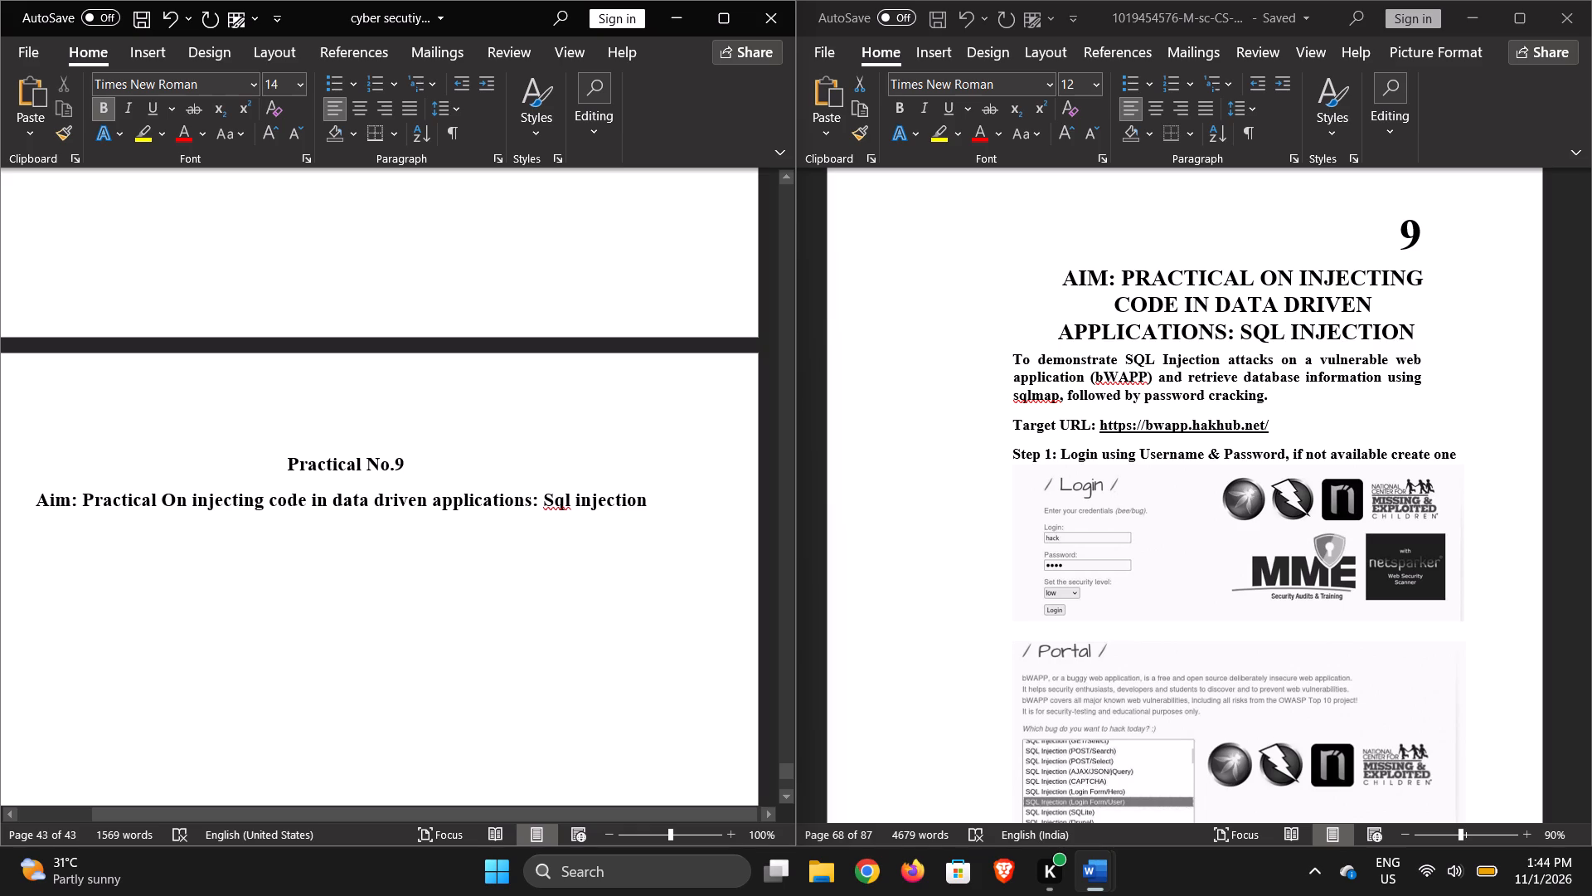
Capitalize each word of the Practical No.9 aim text, and convert its ending "Sql Injection" to uppercase.
drag(81, 500, 677, 501)
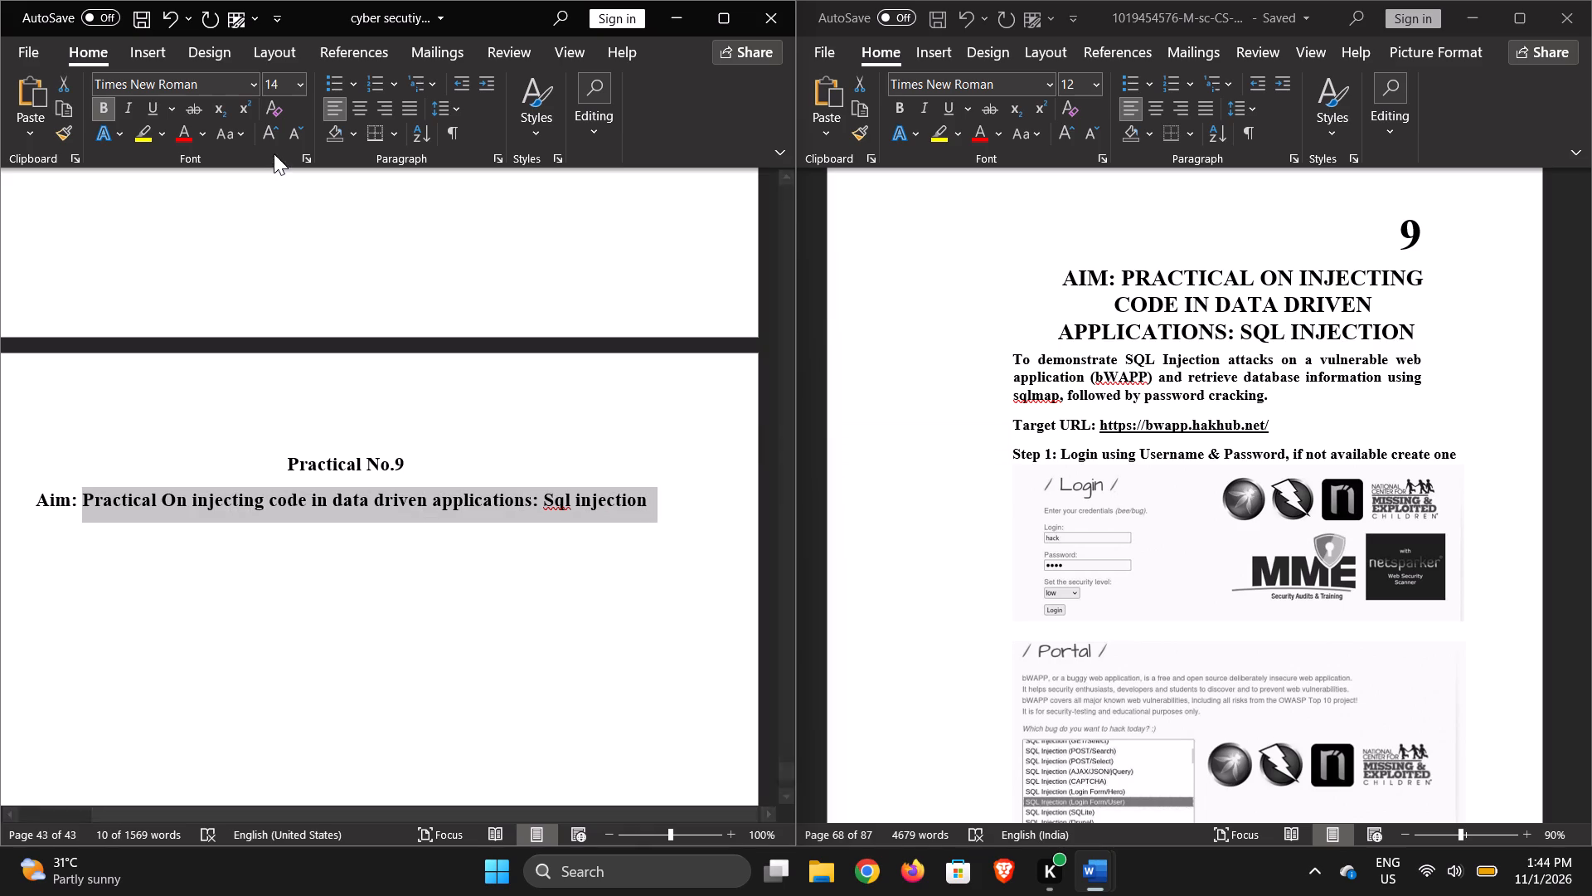
click(245, 134)
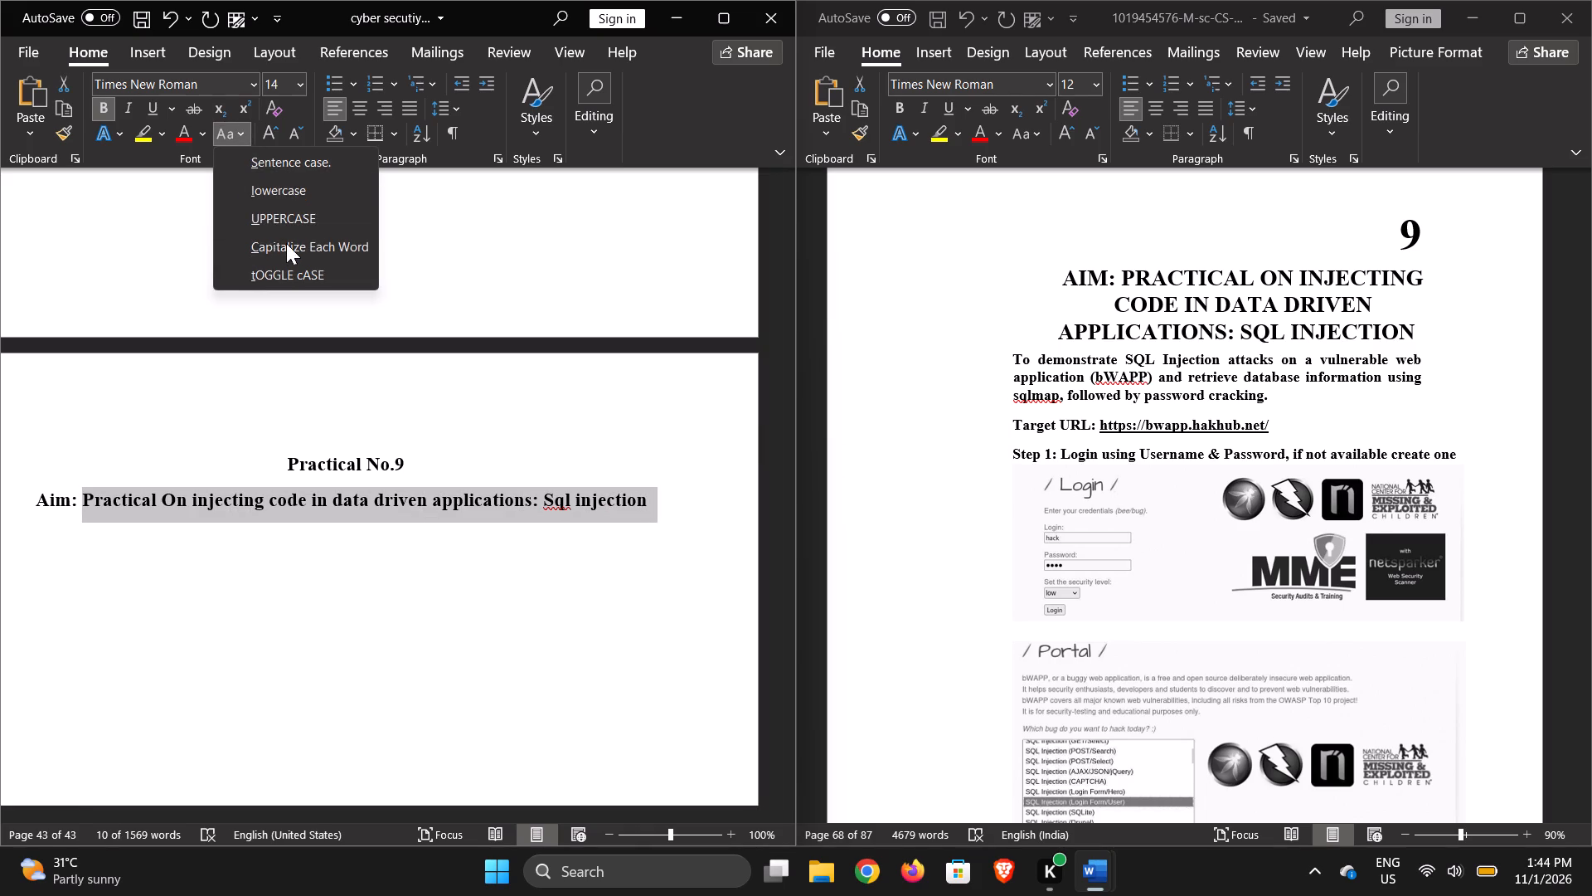
click(286, 243)
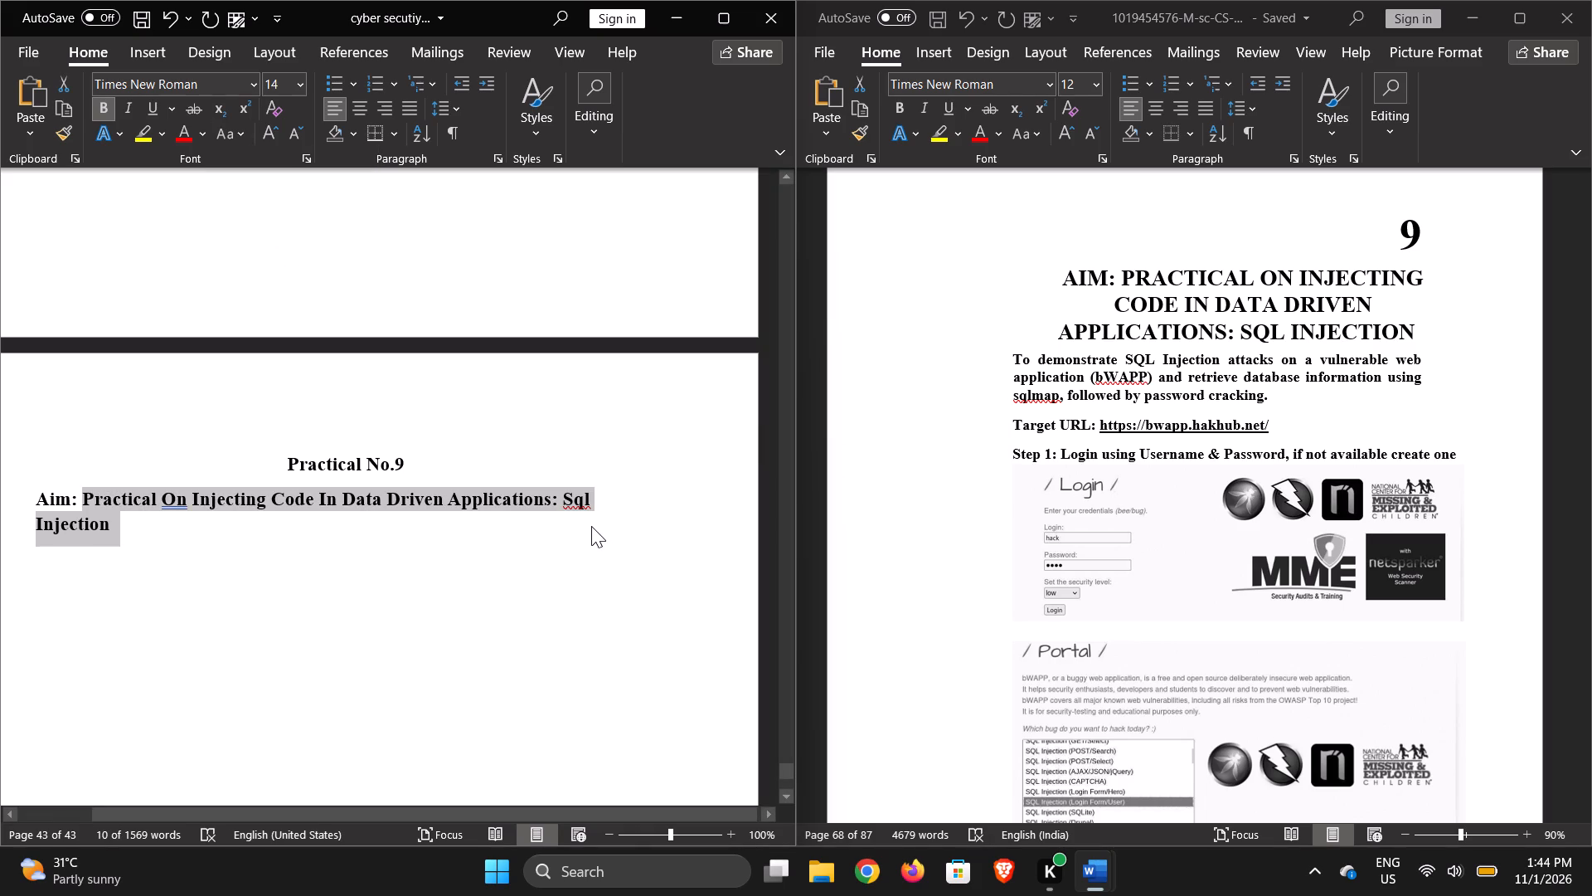
click(565, 495)
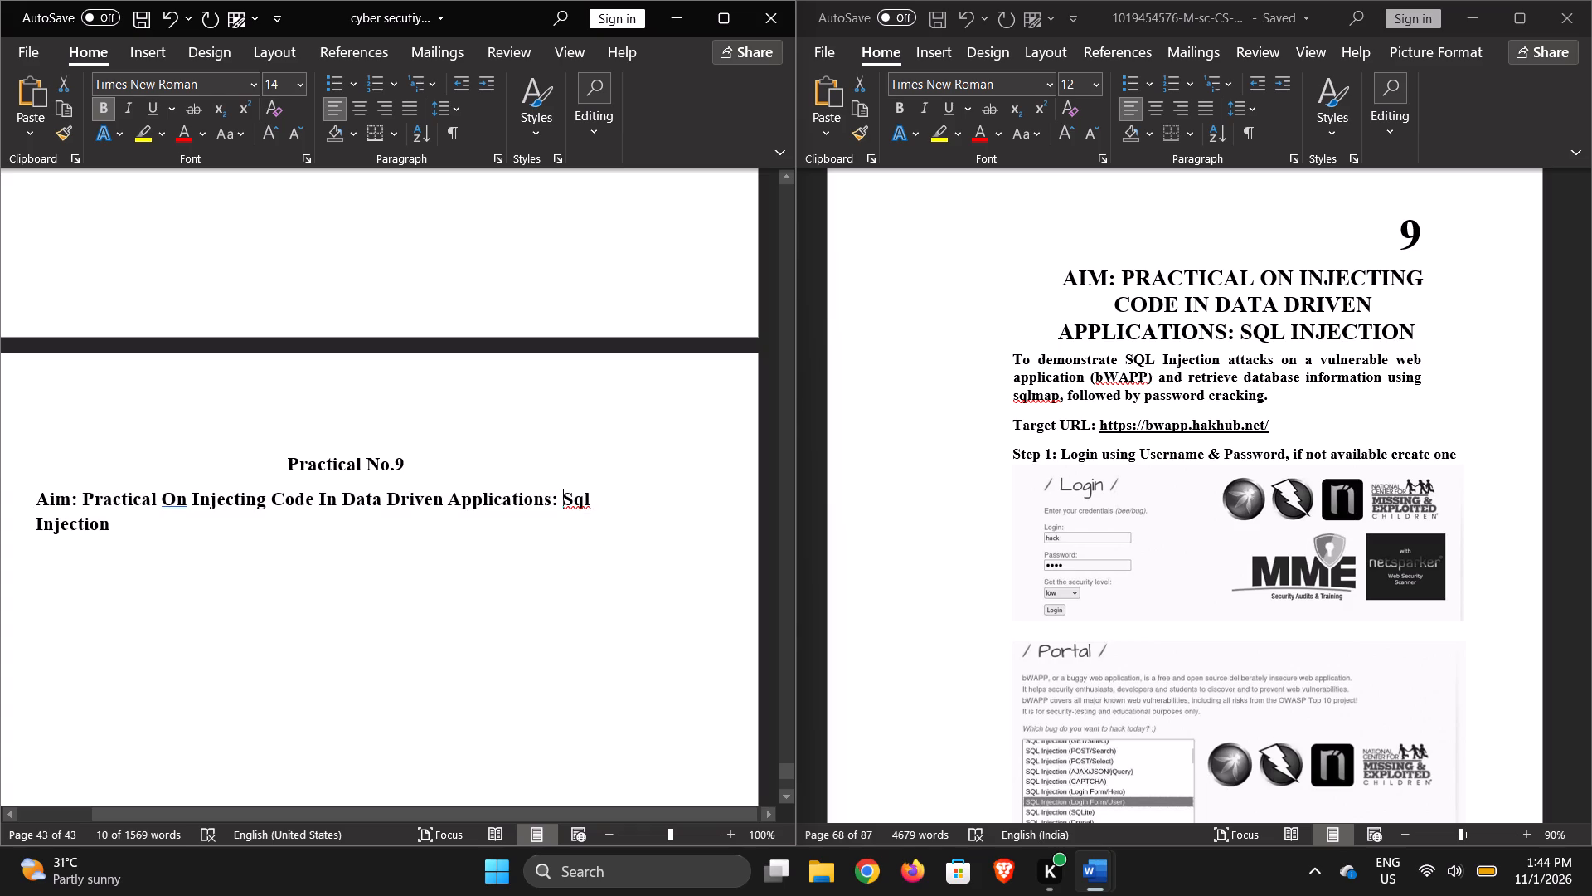
drag(564, 499, 605, 538)
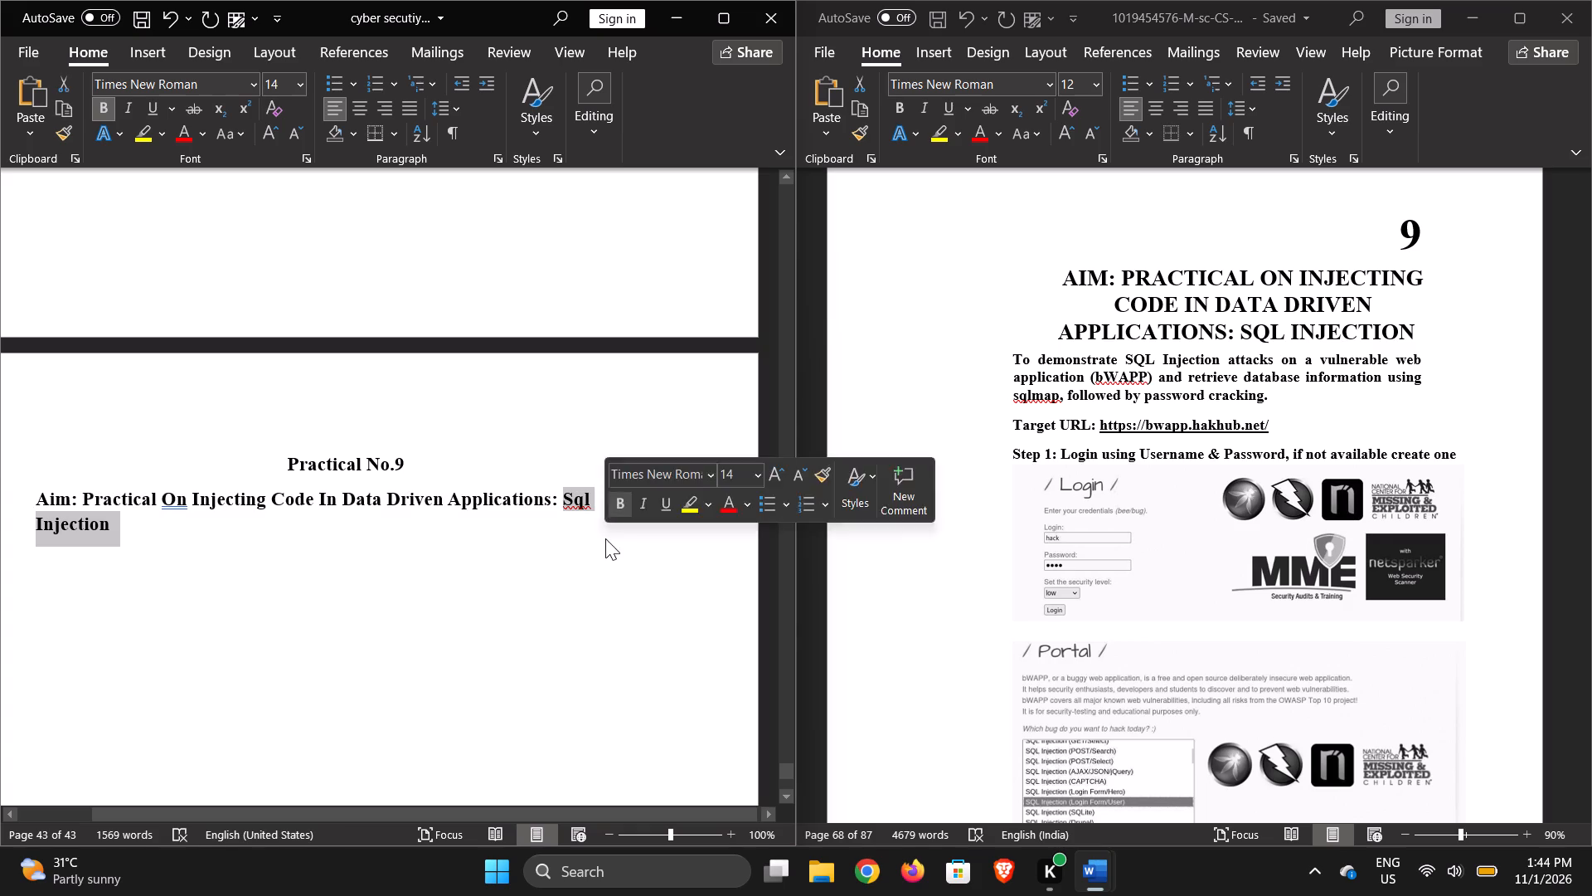
click(245, 133)
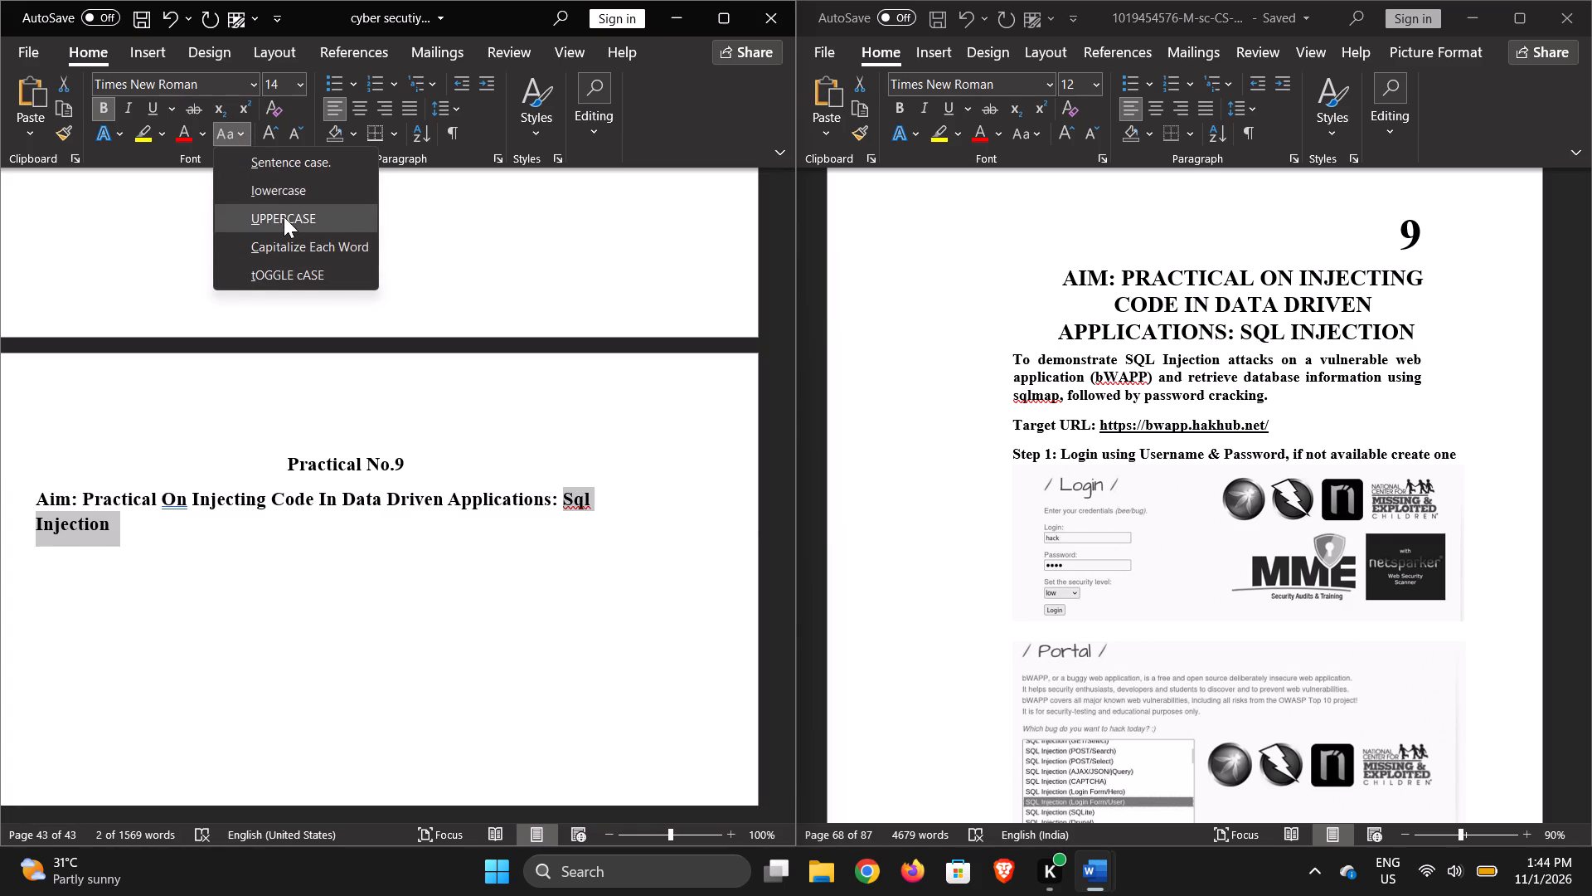
click(284, 217)
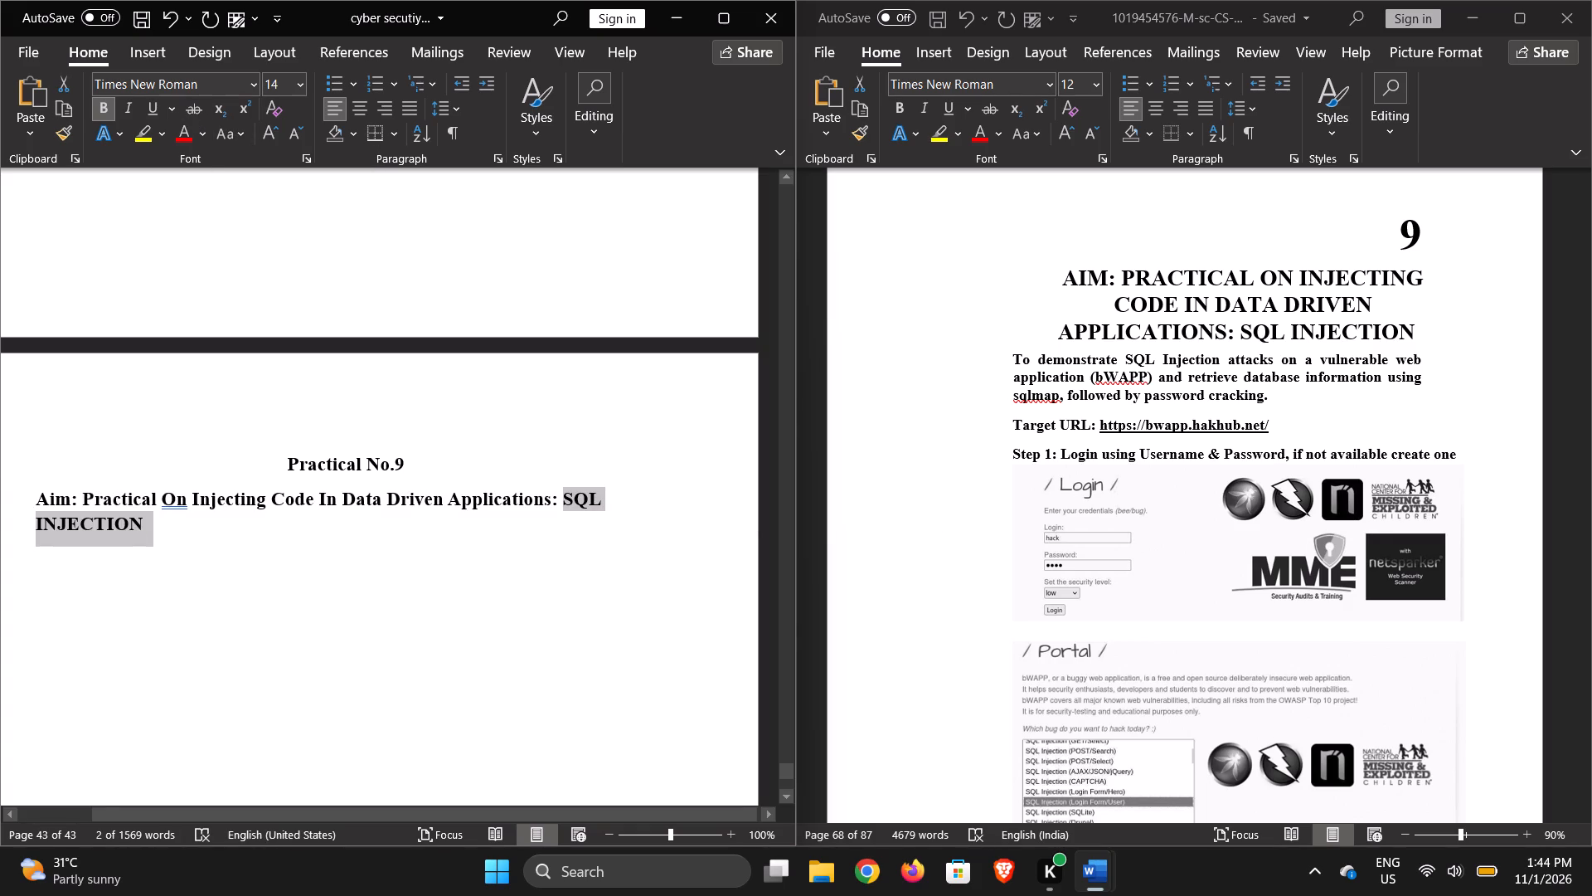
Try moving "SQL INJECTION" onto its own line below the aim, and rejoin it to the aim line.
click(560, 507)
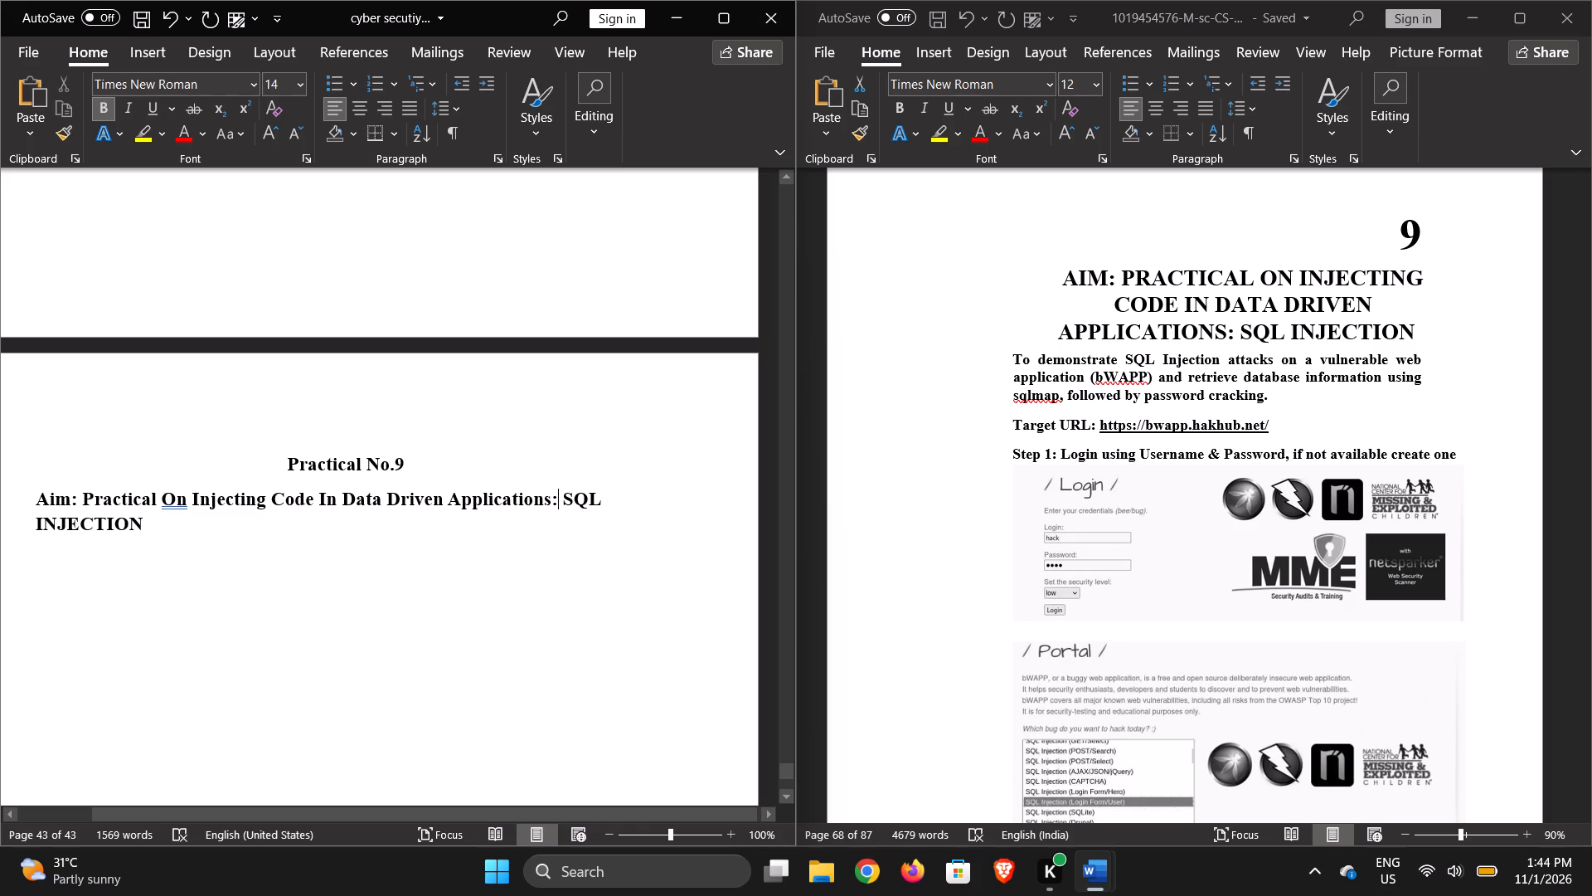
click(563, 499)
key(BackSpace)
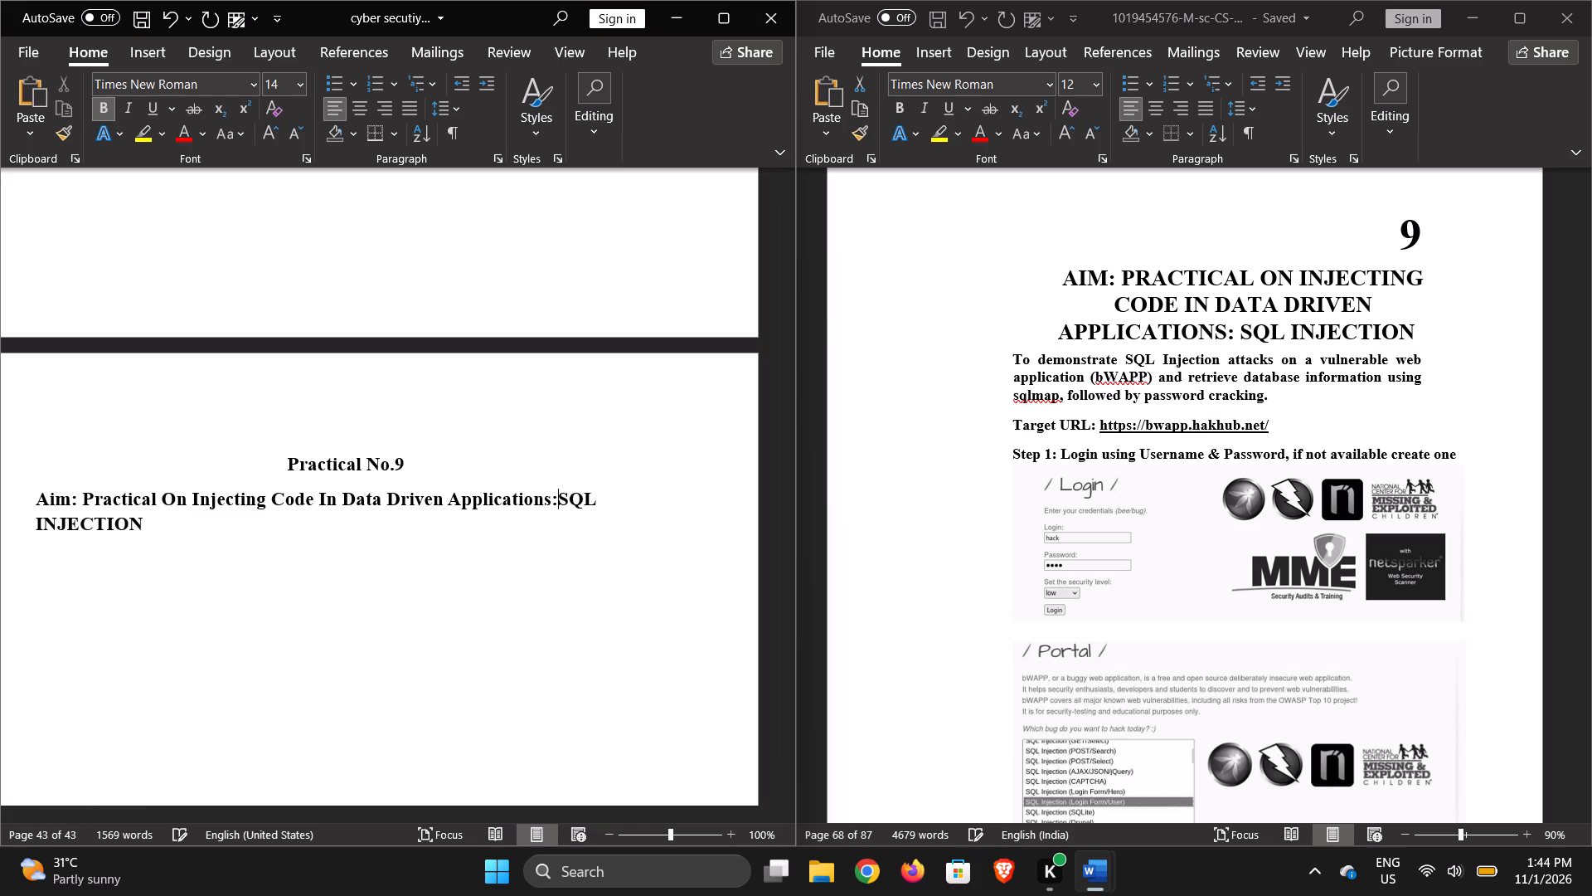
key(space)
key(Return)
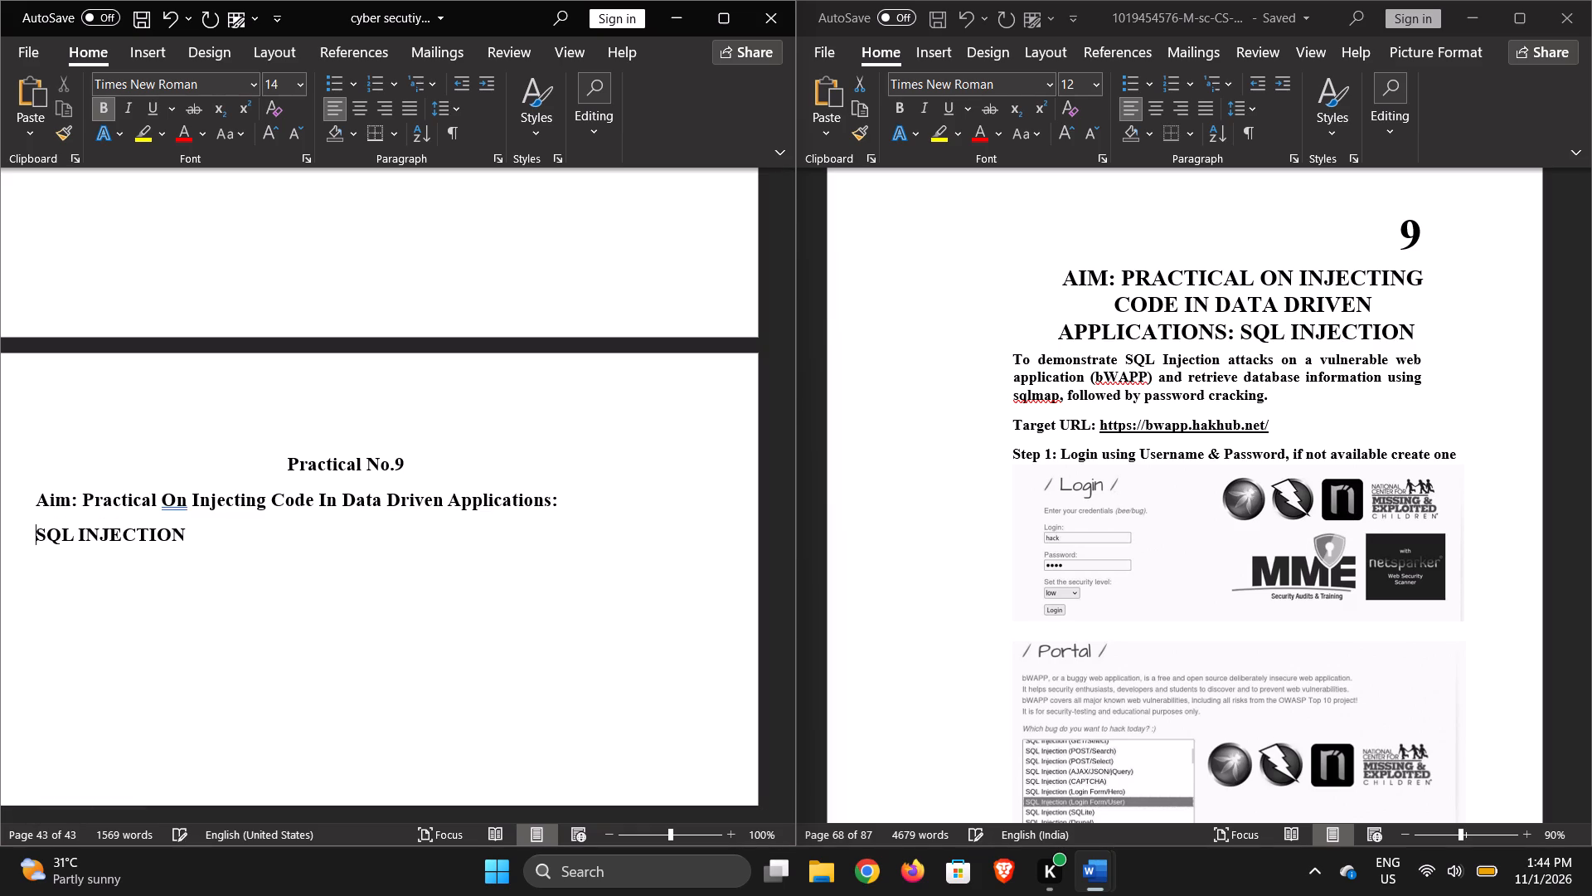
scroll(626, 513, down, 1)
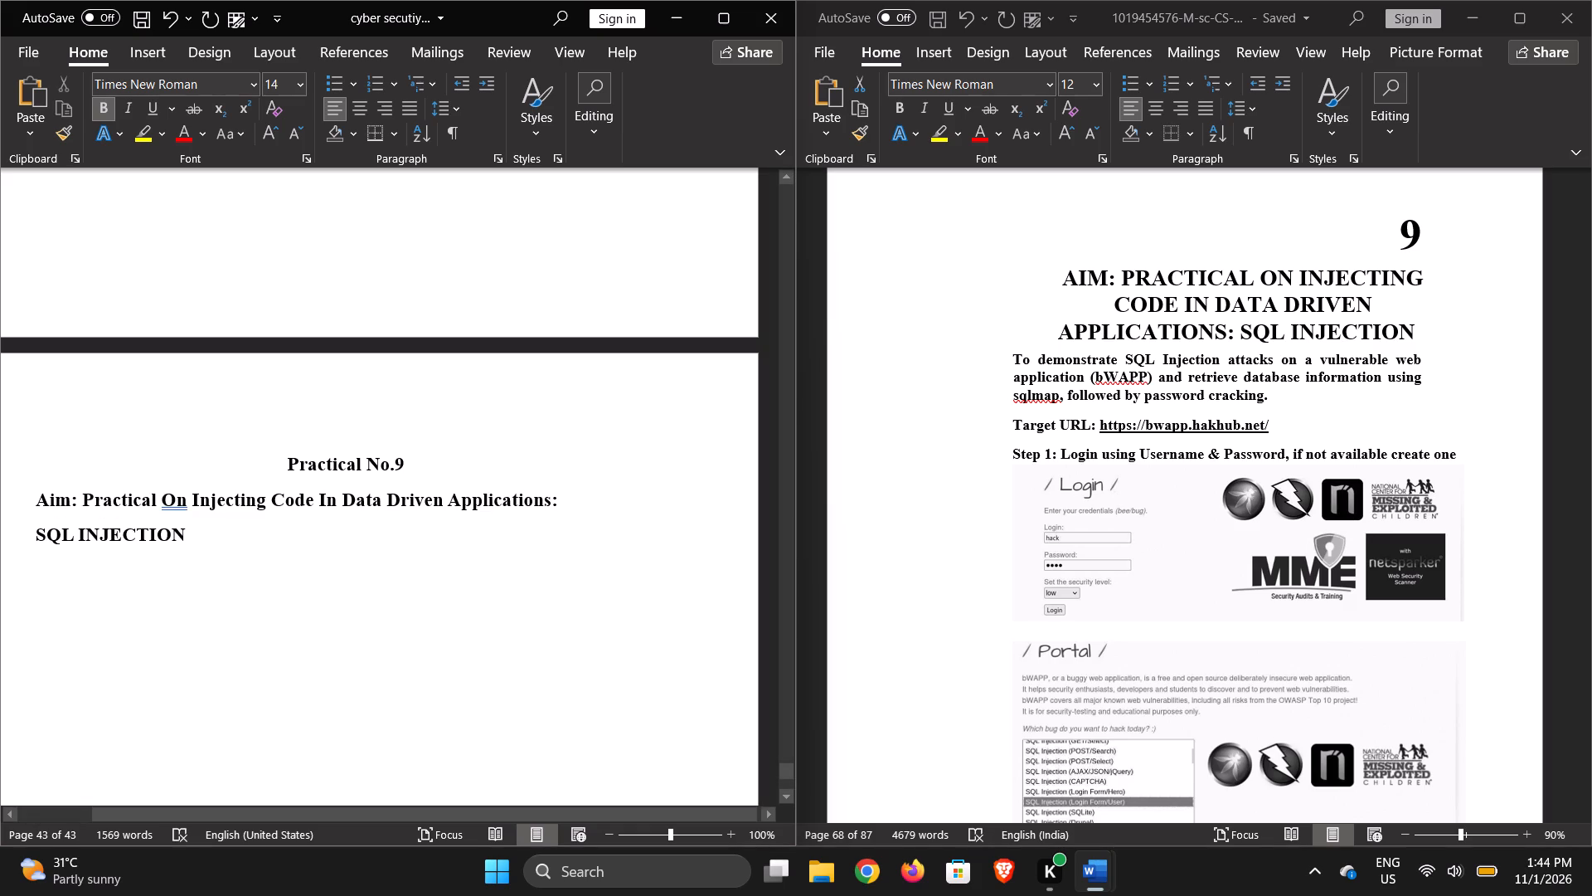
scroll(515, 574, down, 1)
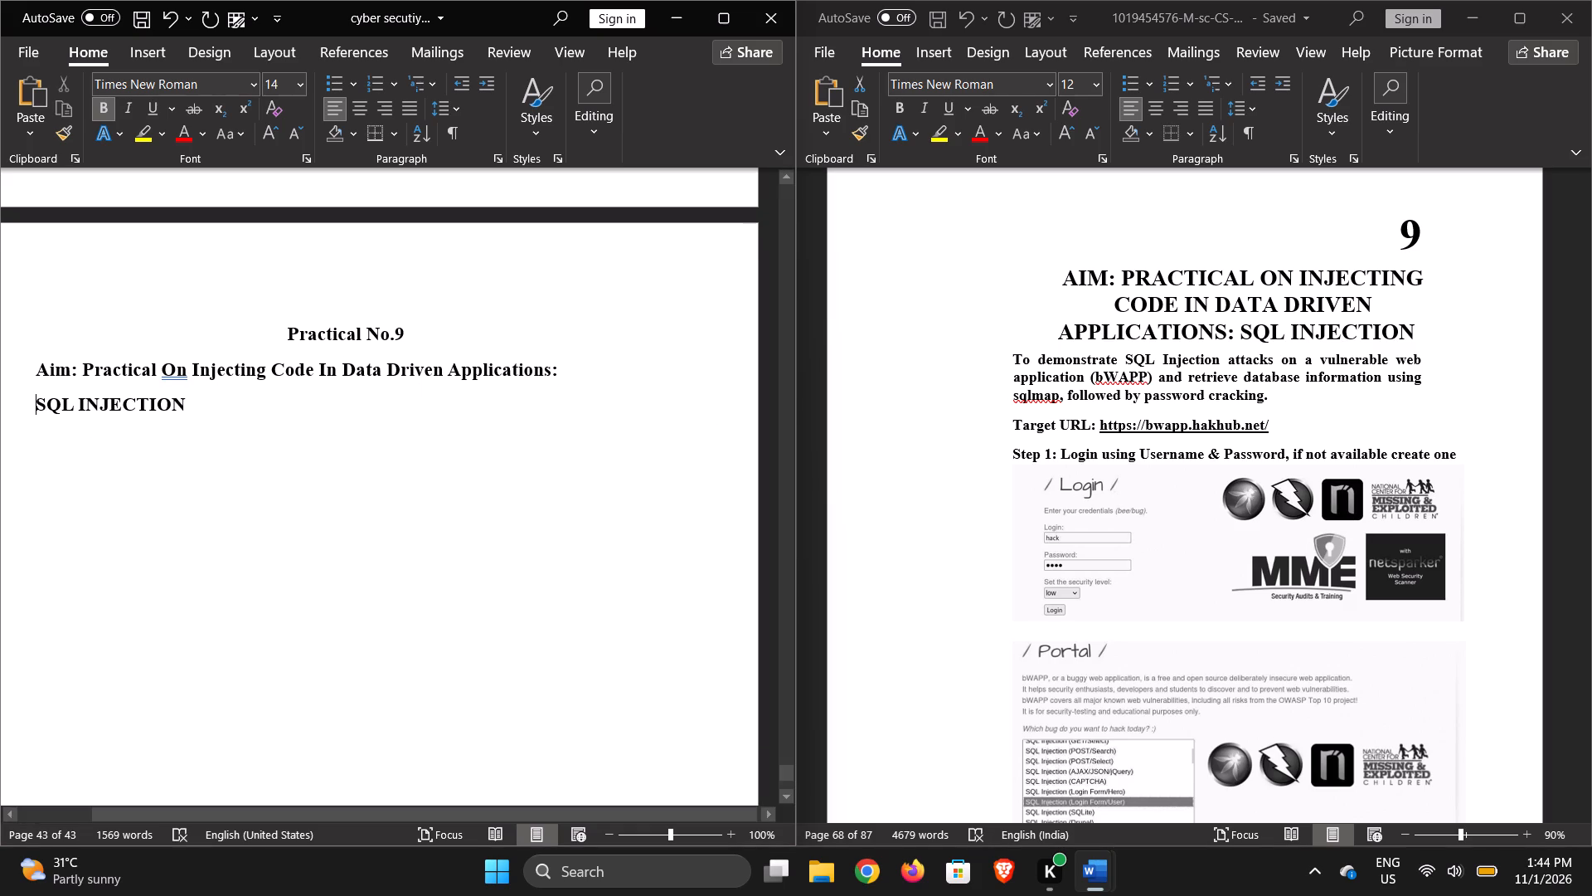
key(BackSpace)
Set the font size of the Practical No.9 aim line and its heading to 12.
drag(507, 396, 253, 359)
click(31, 368)
drag(31, 368, 46, 367)
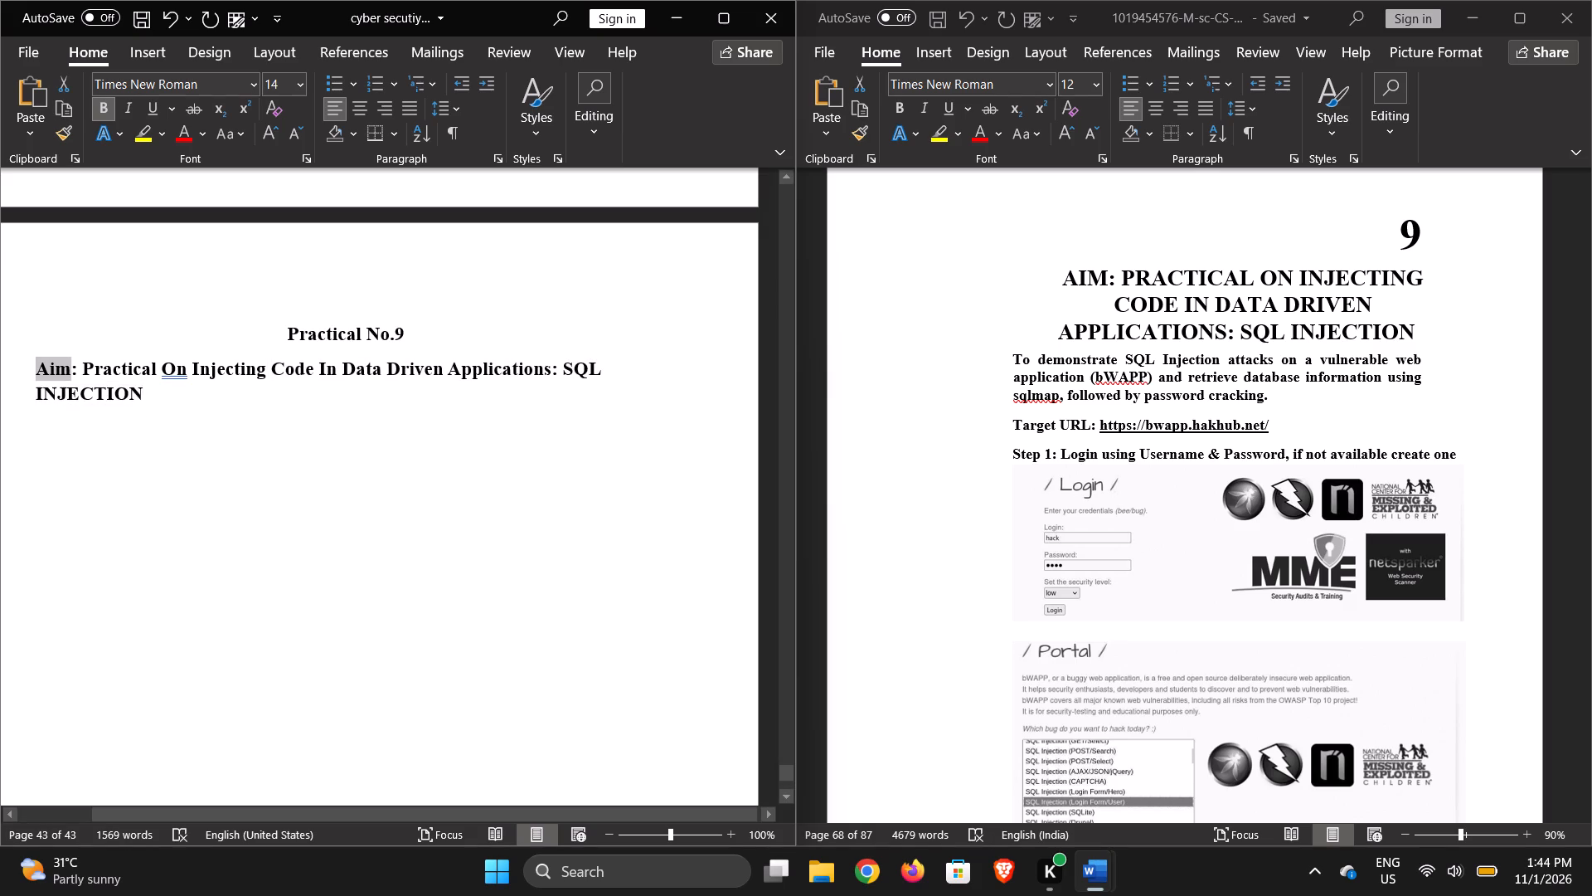
drag(46, 367, 598, 399)
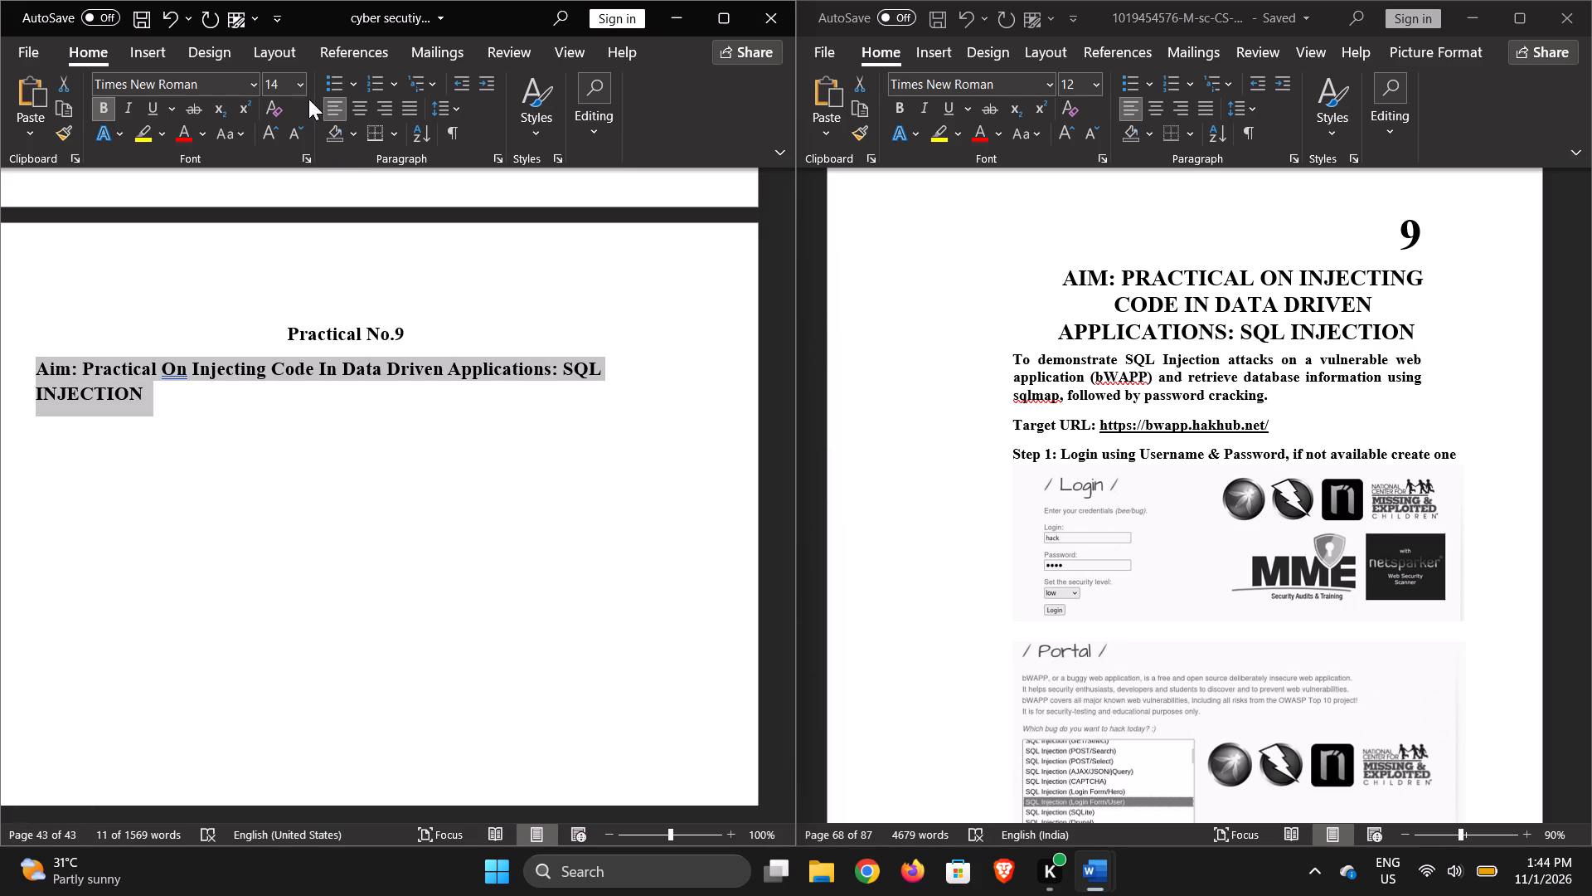
click(301, 84)
click(280, 208)
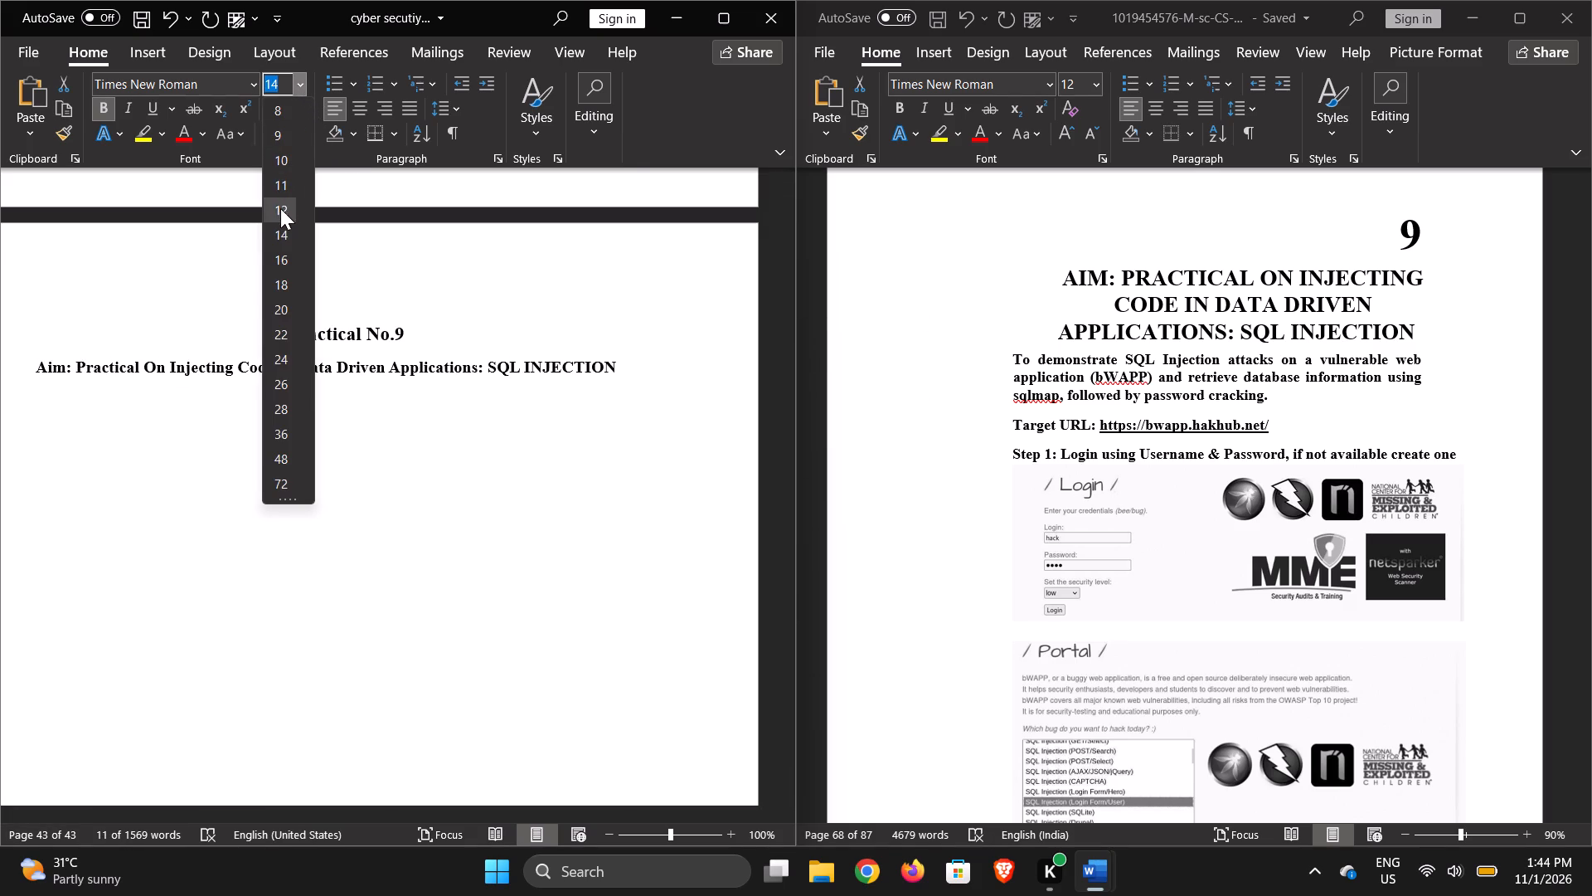
drag(288, 343, 388, 343)
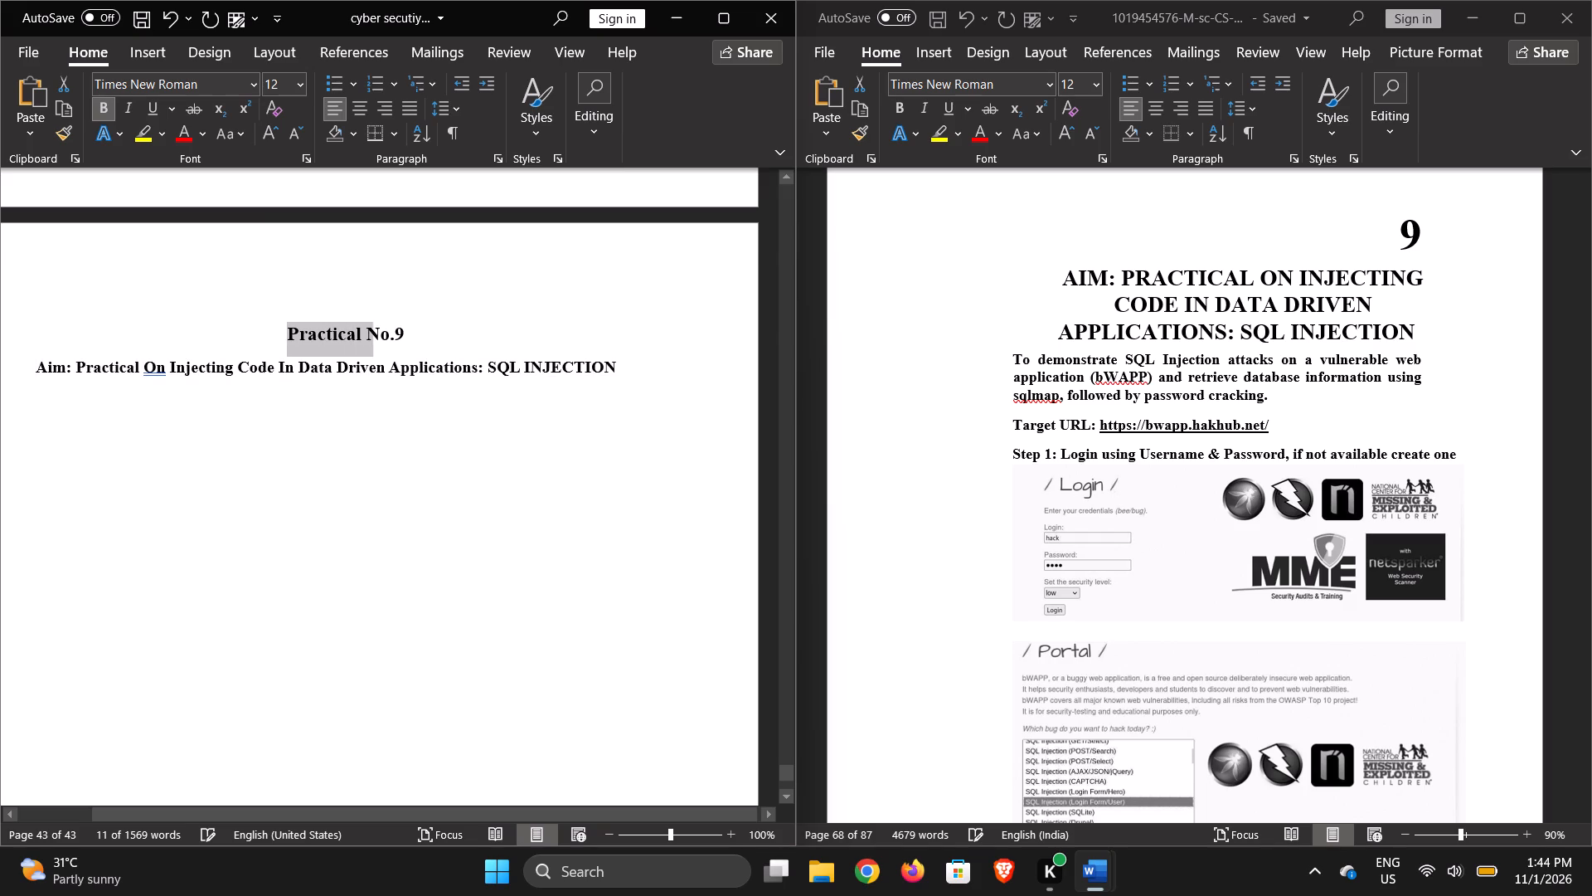
drag(388, 343, 447, 333)
click(305, 86)
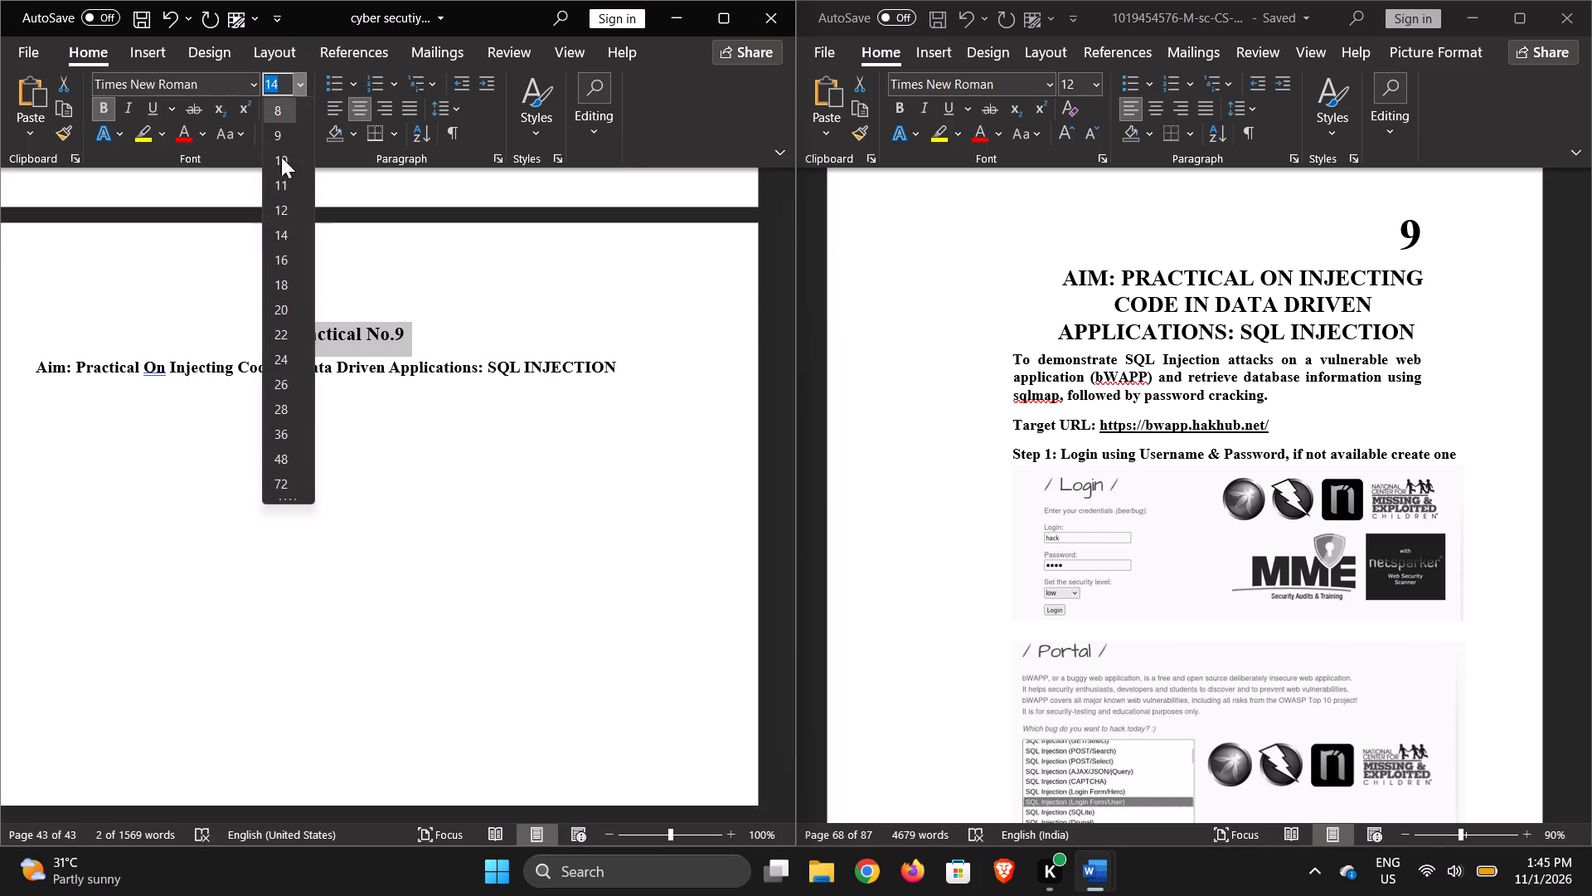
click(284, 211)
Set the Practical No.8 heading, its aim line and the "Copy IP Address" subheading to font size 12.
scroll(284, 211, up, 1)
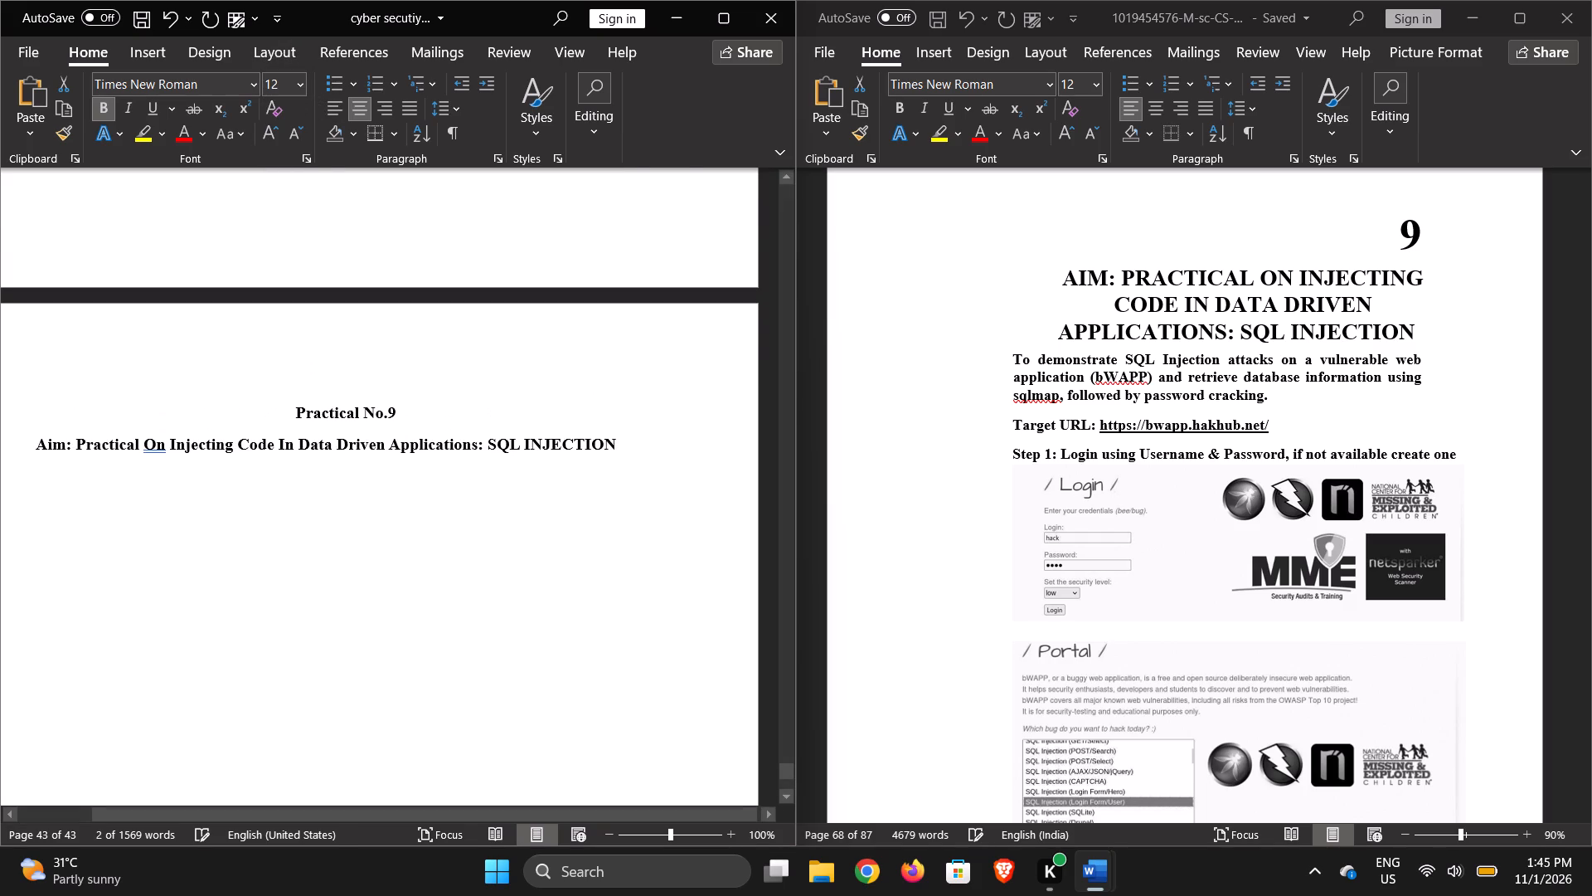
scroll(316, 310, up, 8)
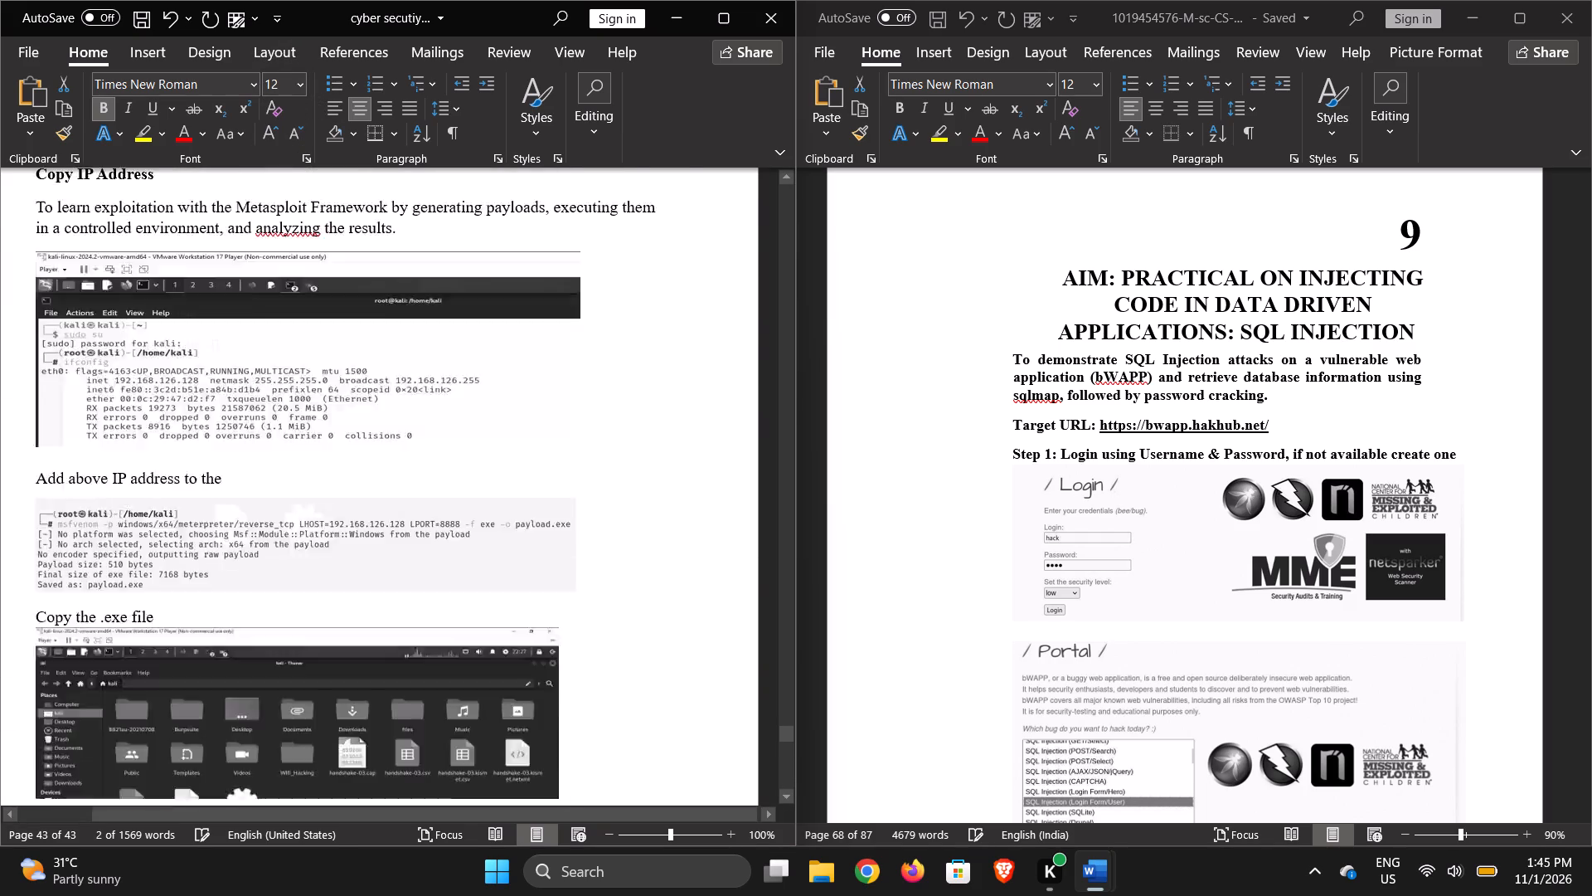
scroll(316, 310, up, 2)
scroll(316, 310, down, 1)
scroll(316, 310, up, 3)
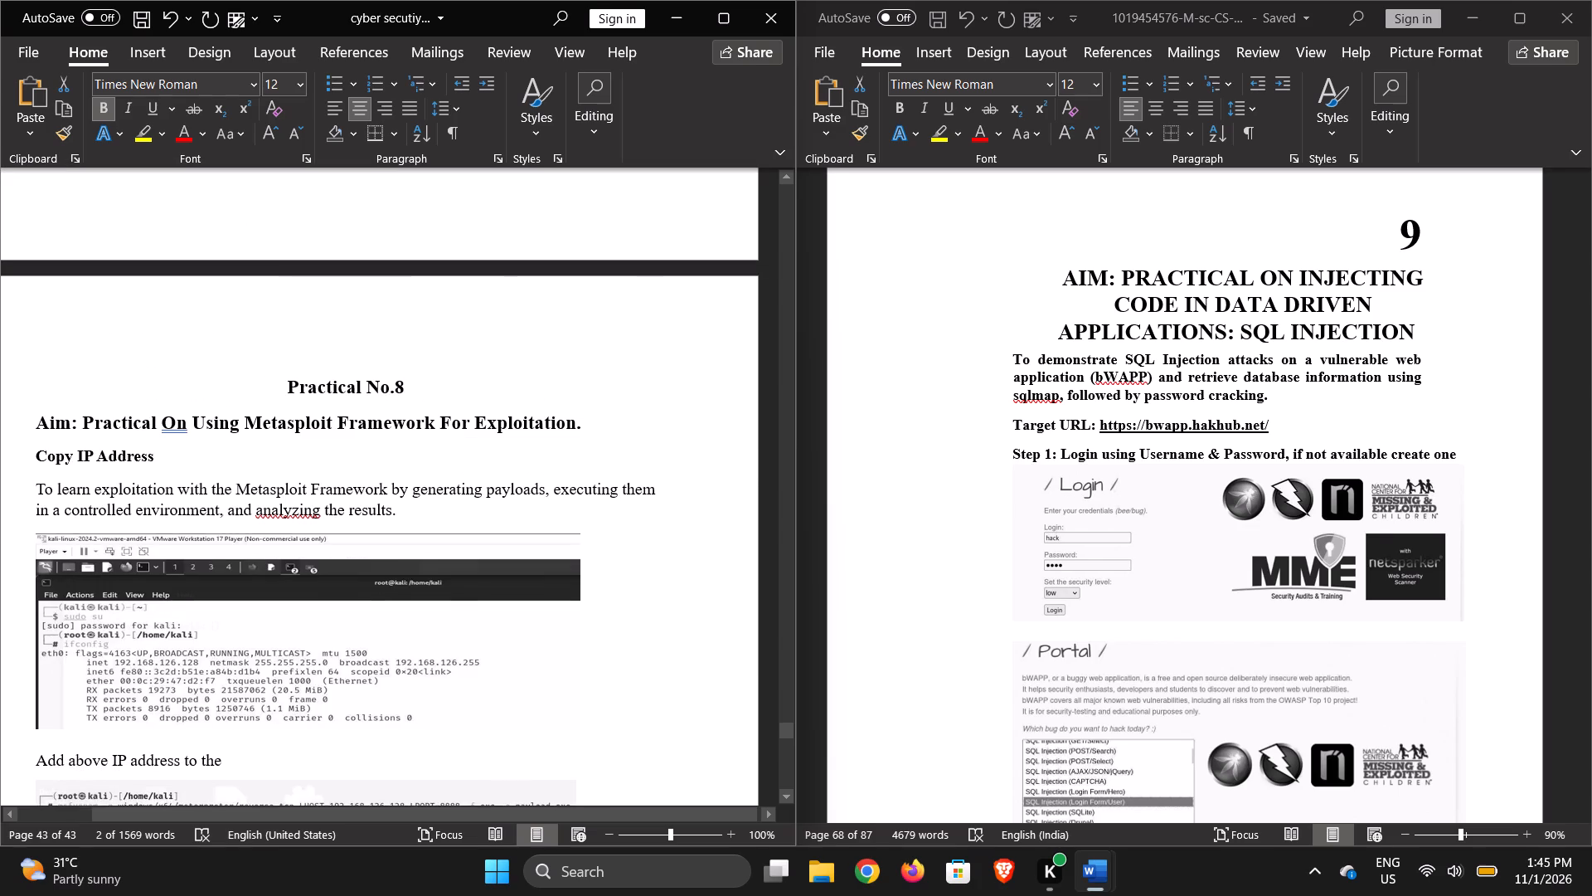
drag(274, 378, 585, 447)
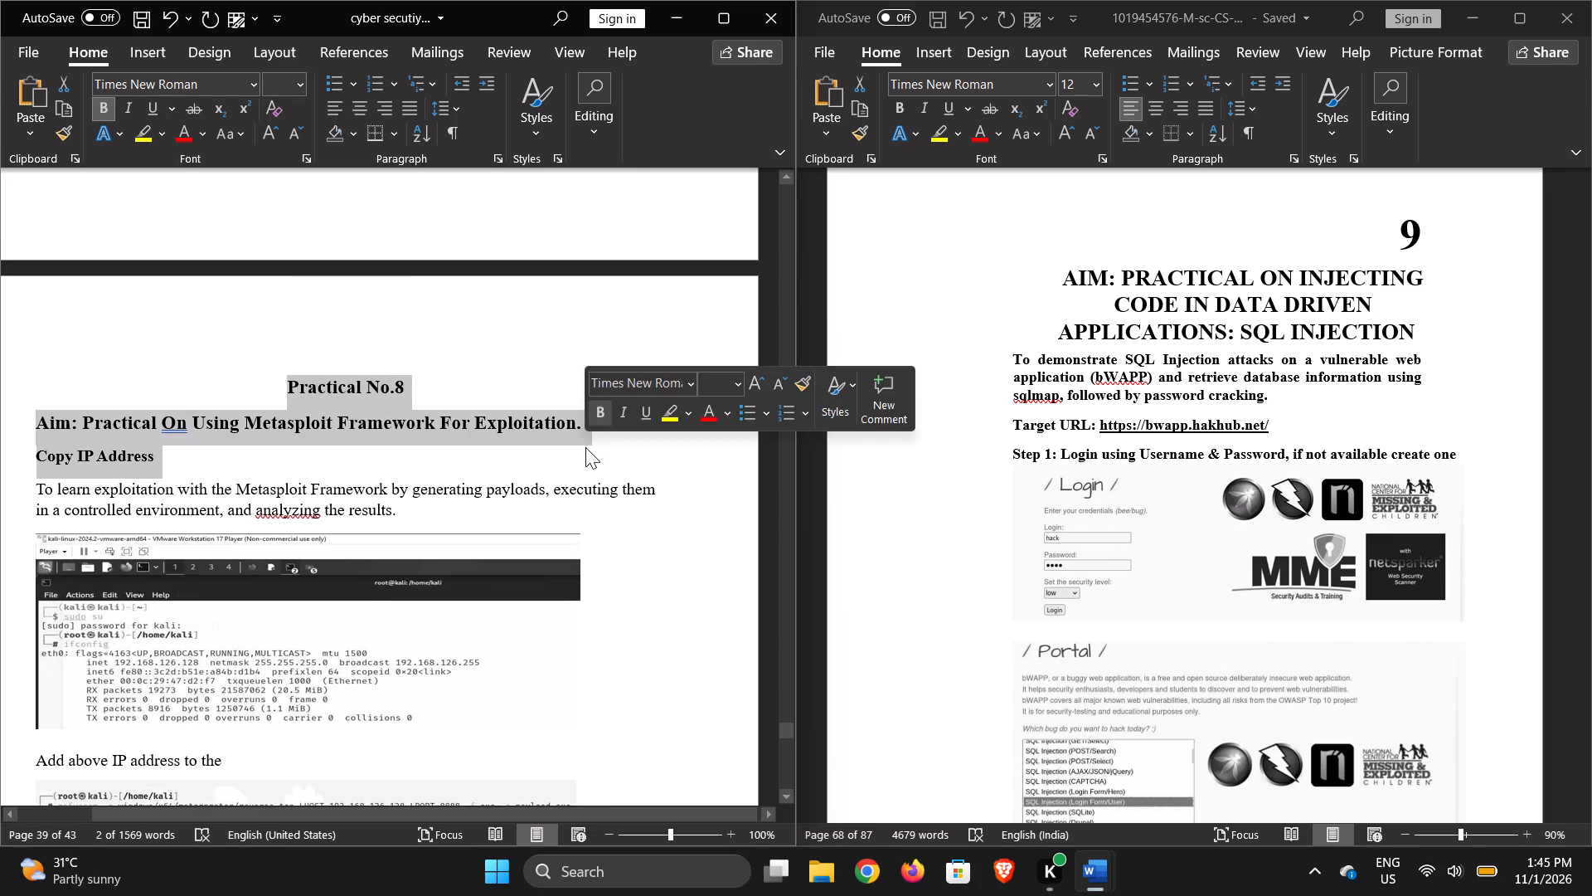
click(308, 82)
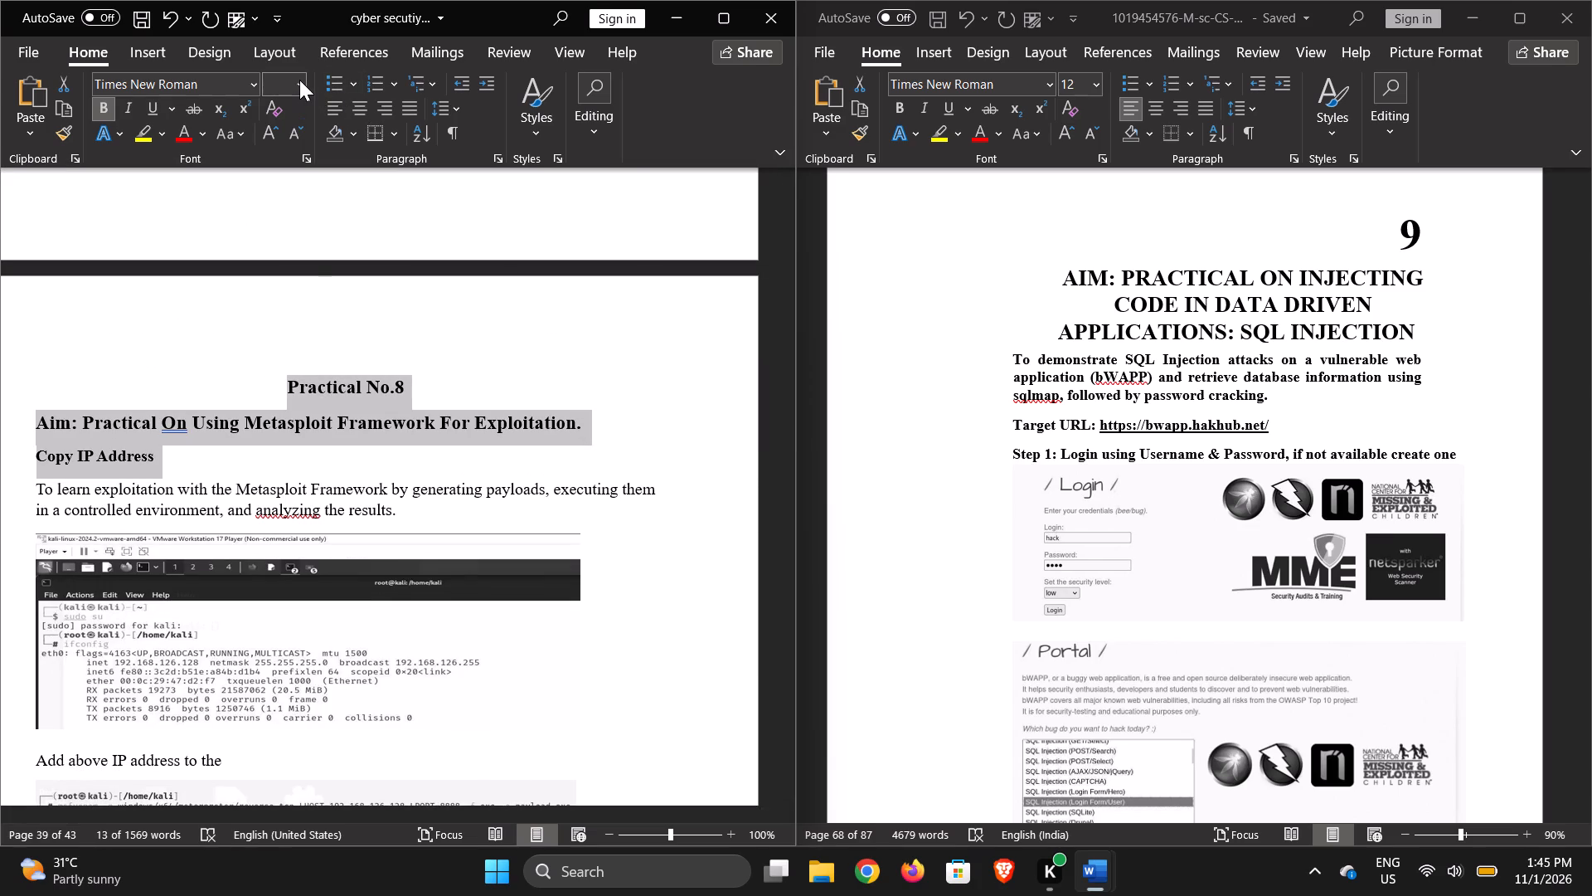
click(299, 80)
click(283, 212)
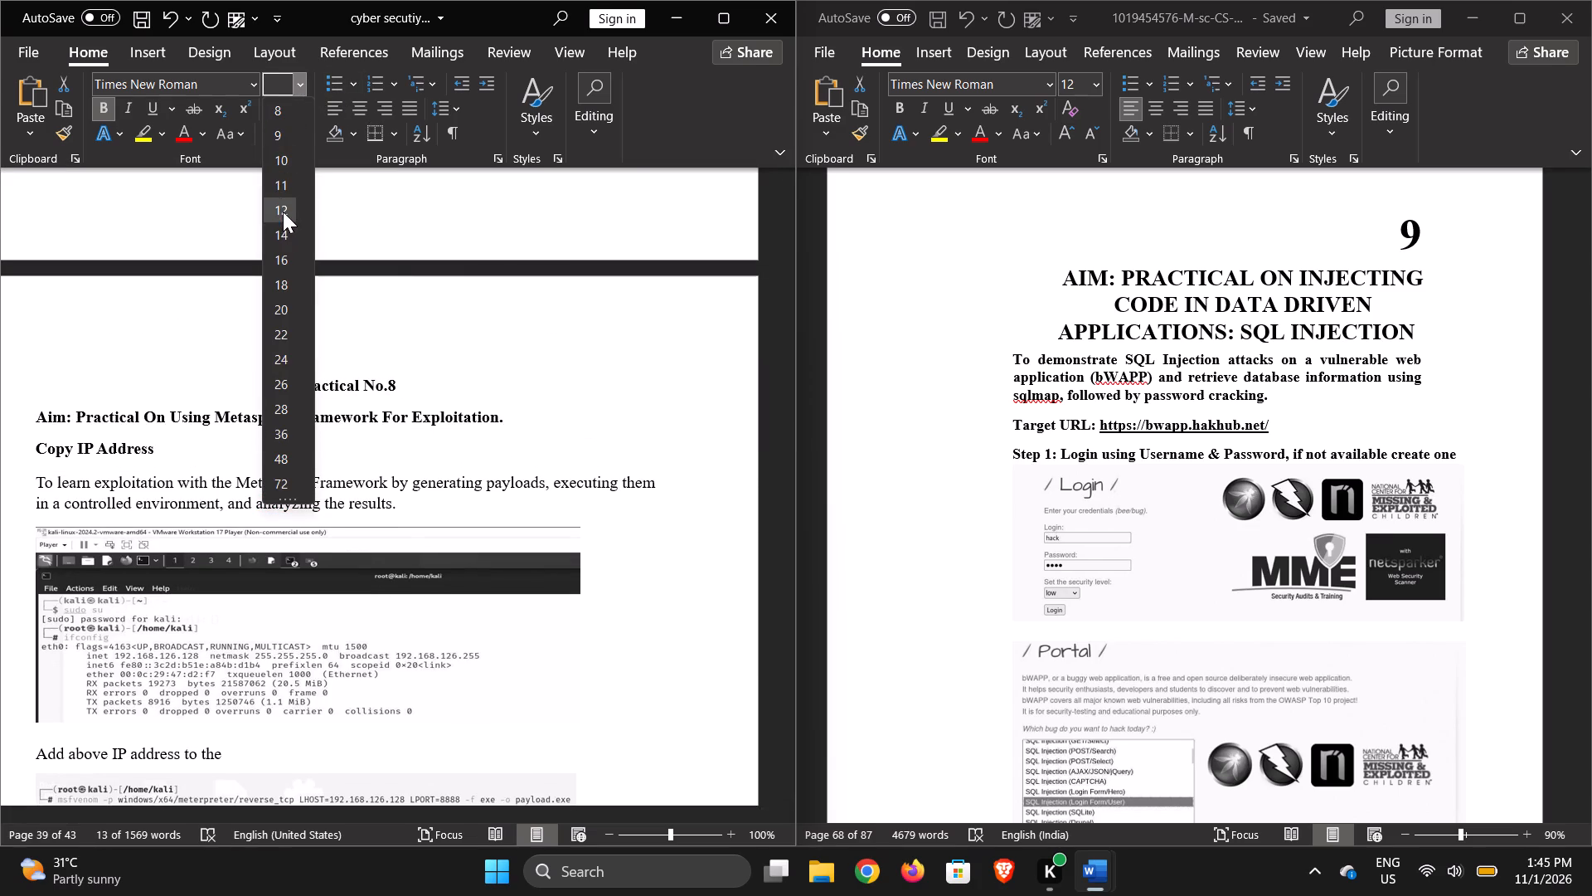
Below the Practical No.9 aim line, write "To demonstrate SQL injection attacks on a vulnerable web application" from the reference document.
scroll(381, 568, down, 4)
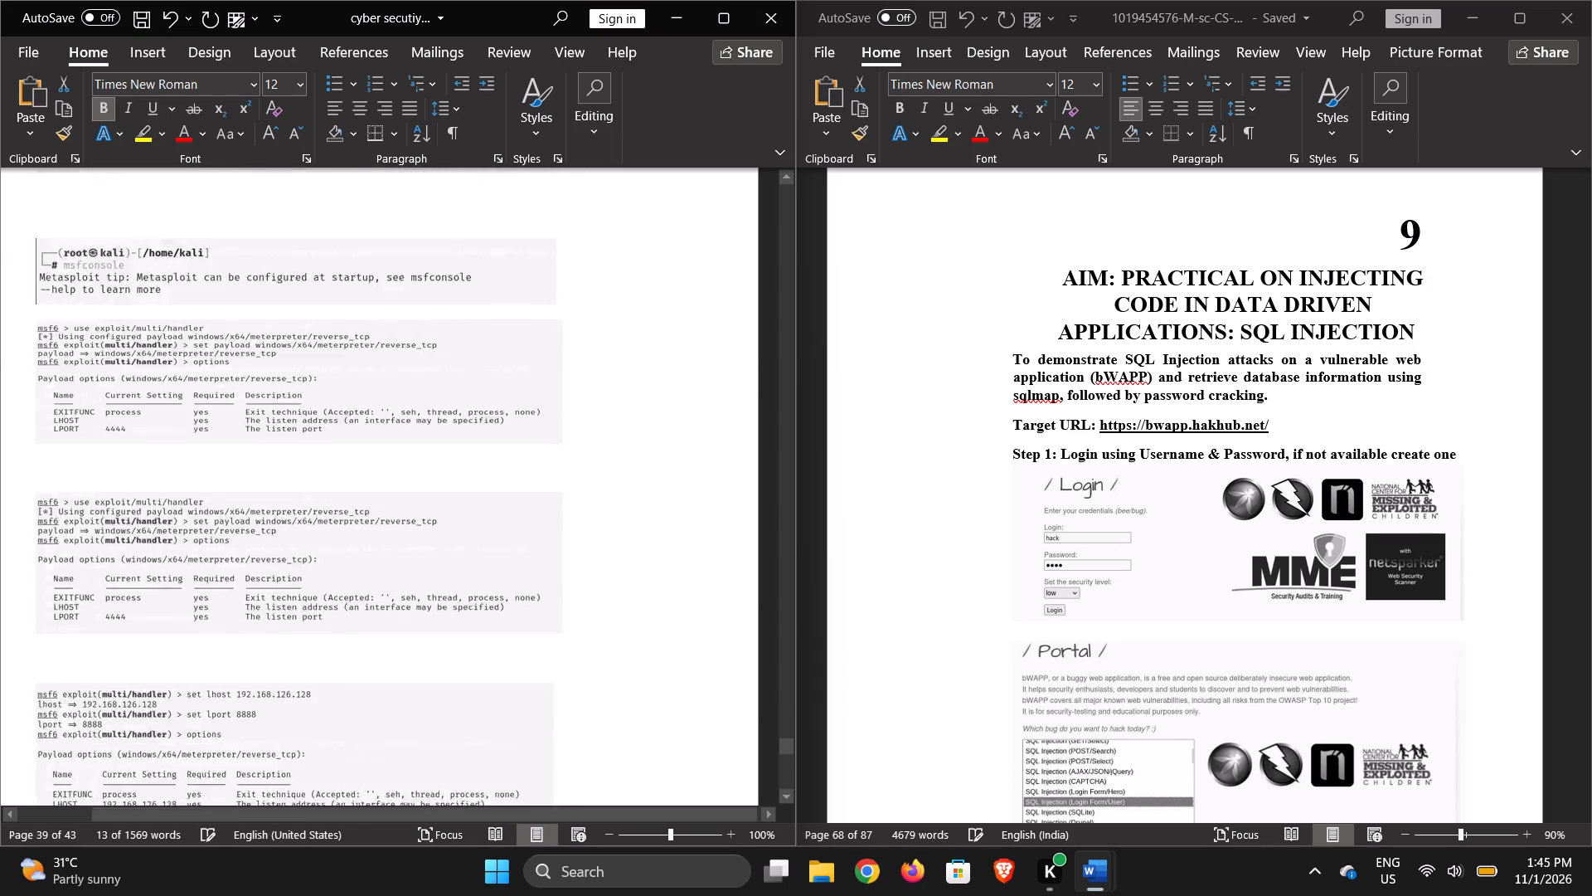
scroll(381, 568, down, 5)
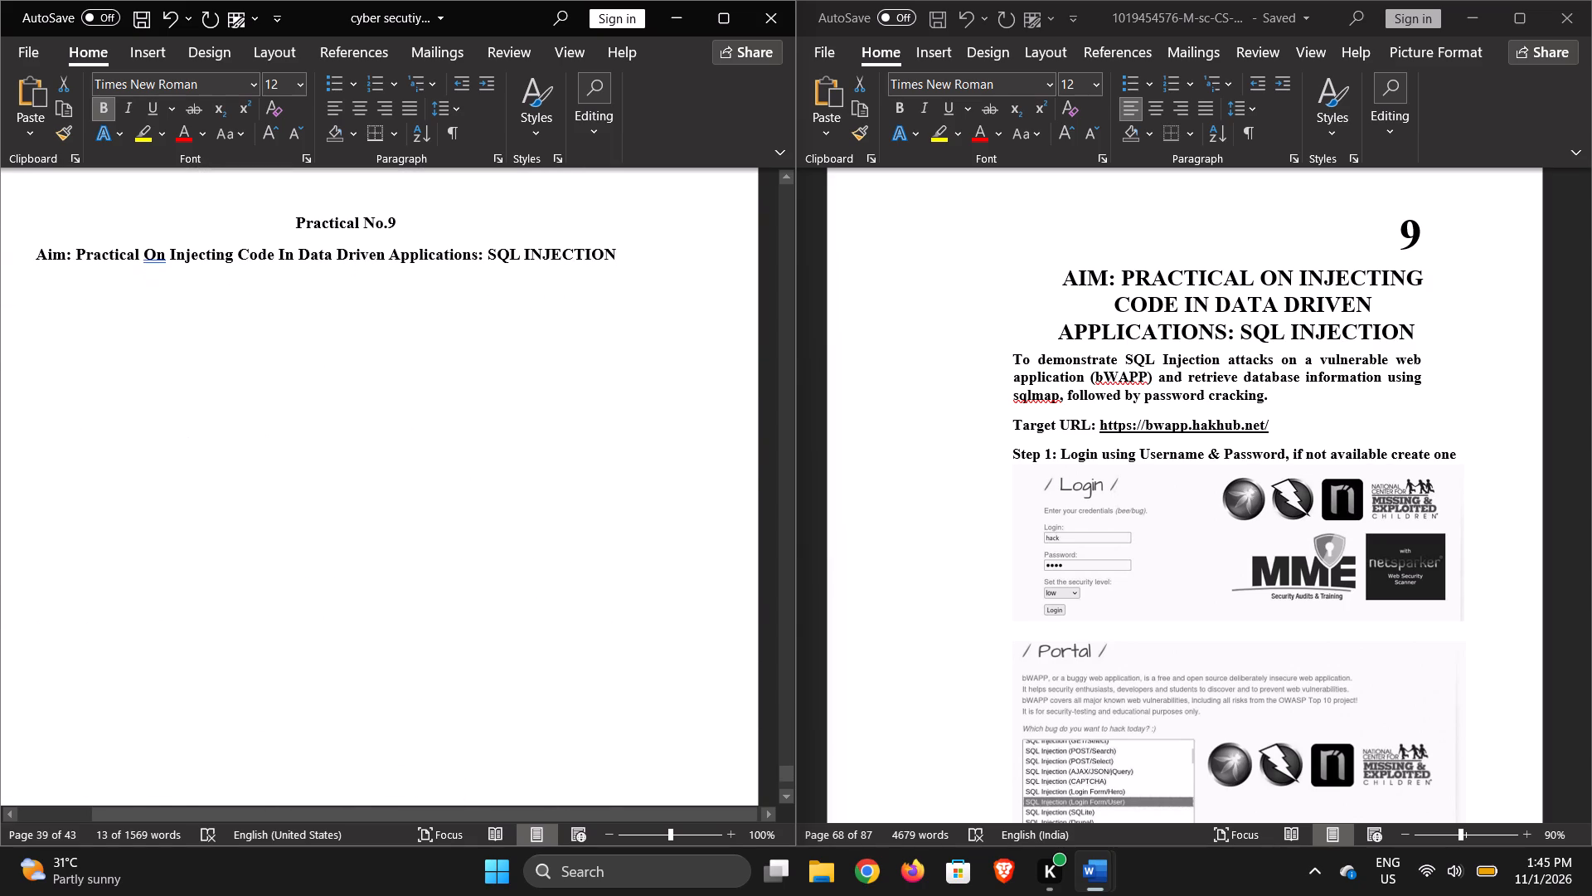
scroll(969, 472, down, 2)
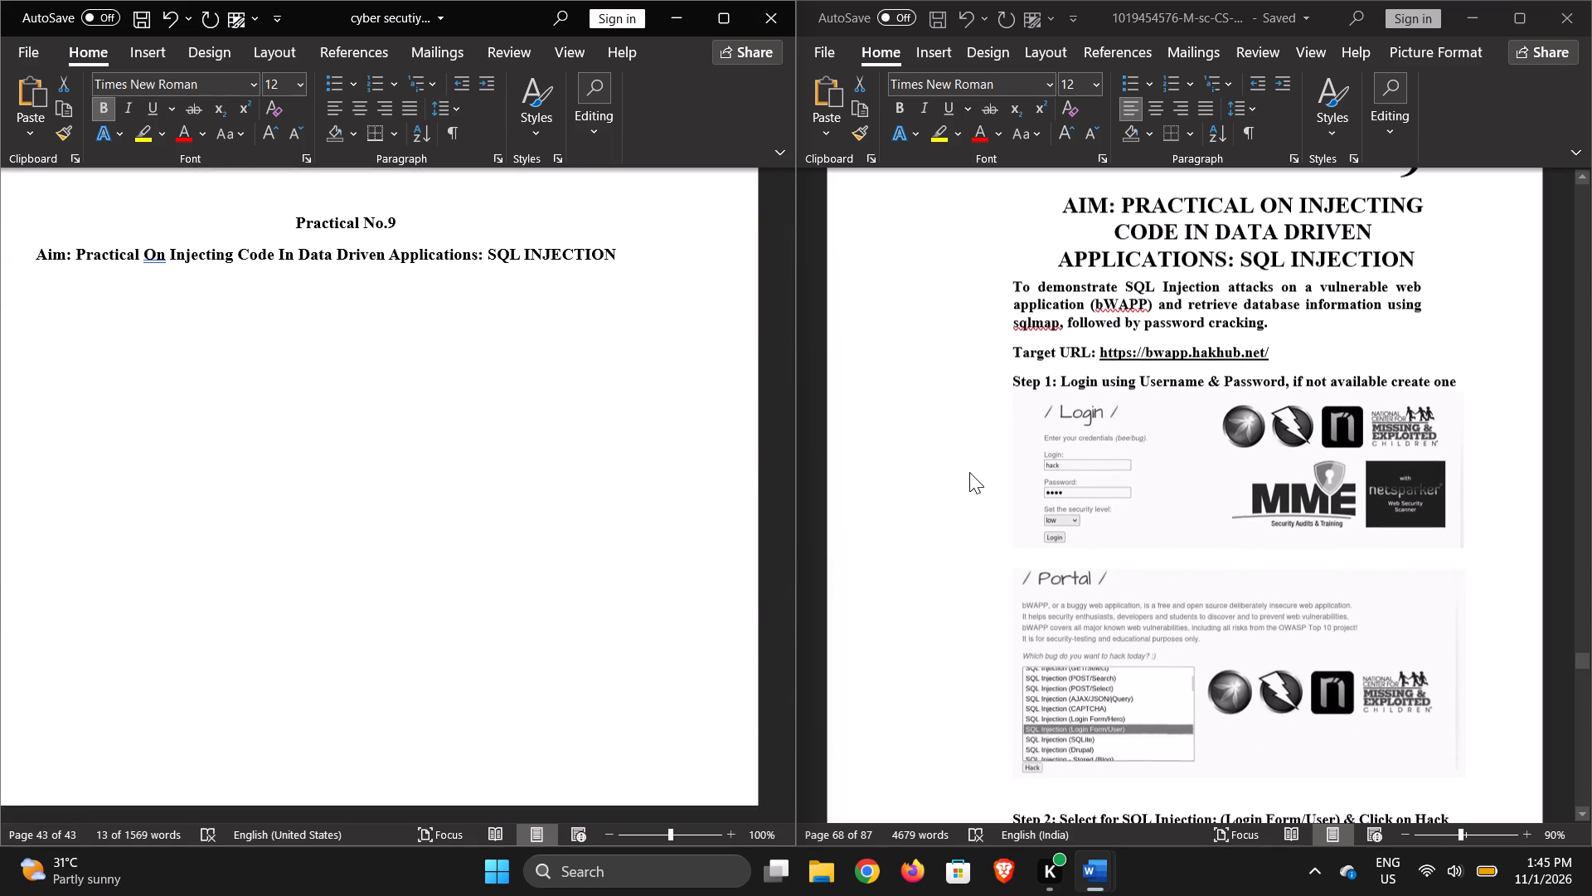
scroll(969, 472, down, 1)
scroll(969, 472, up, 2)
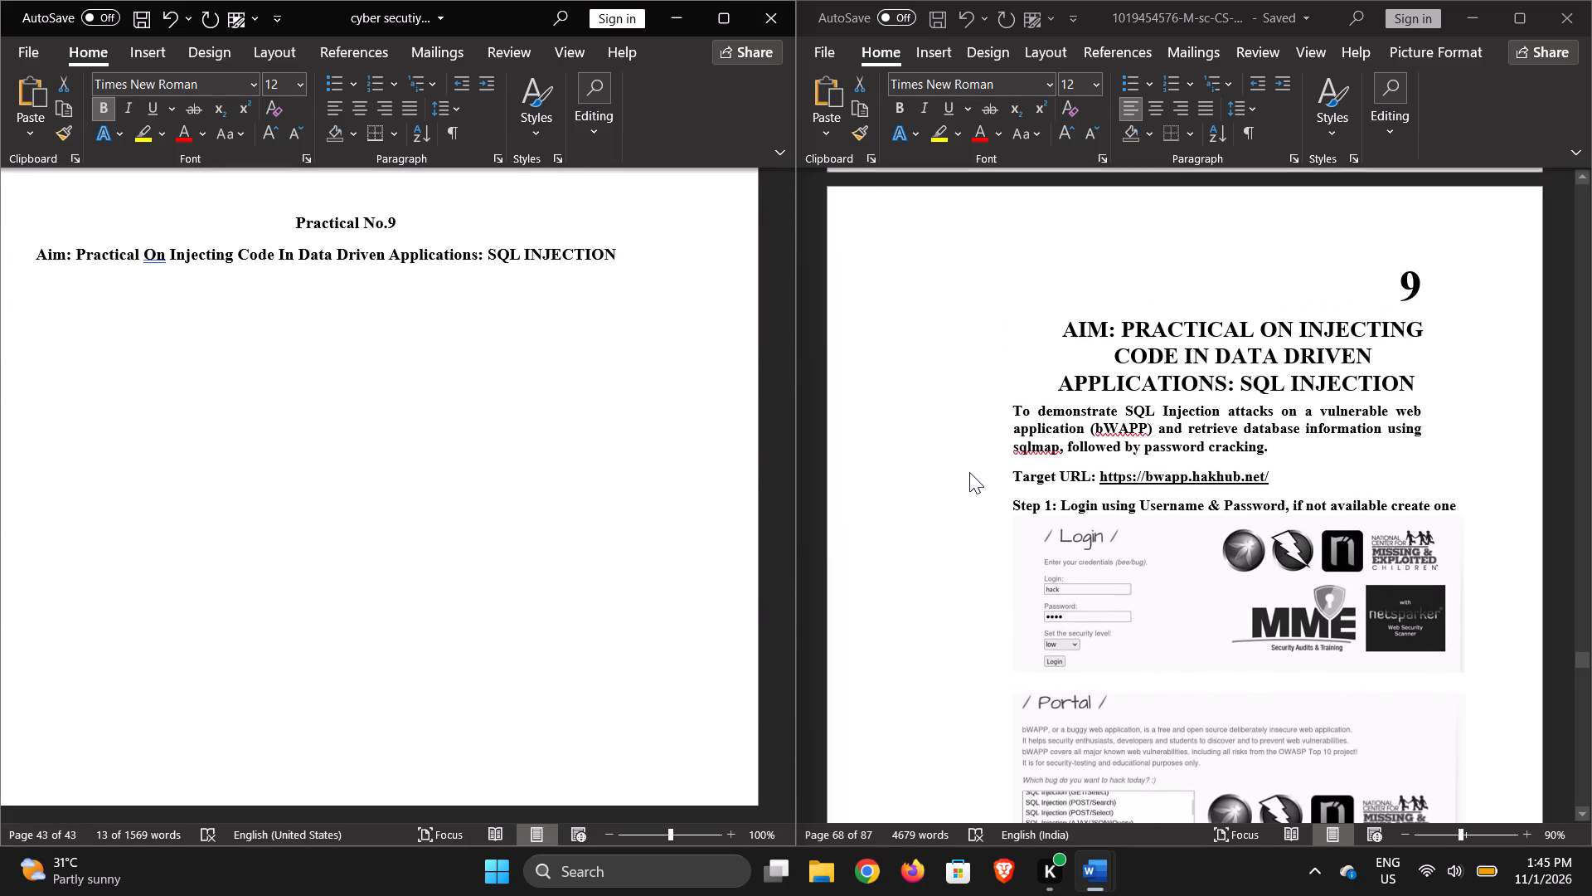
click(677, 261)
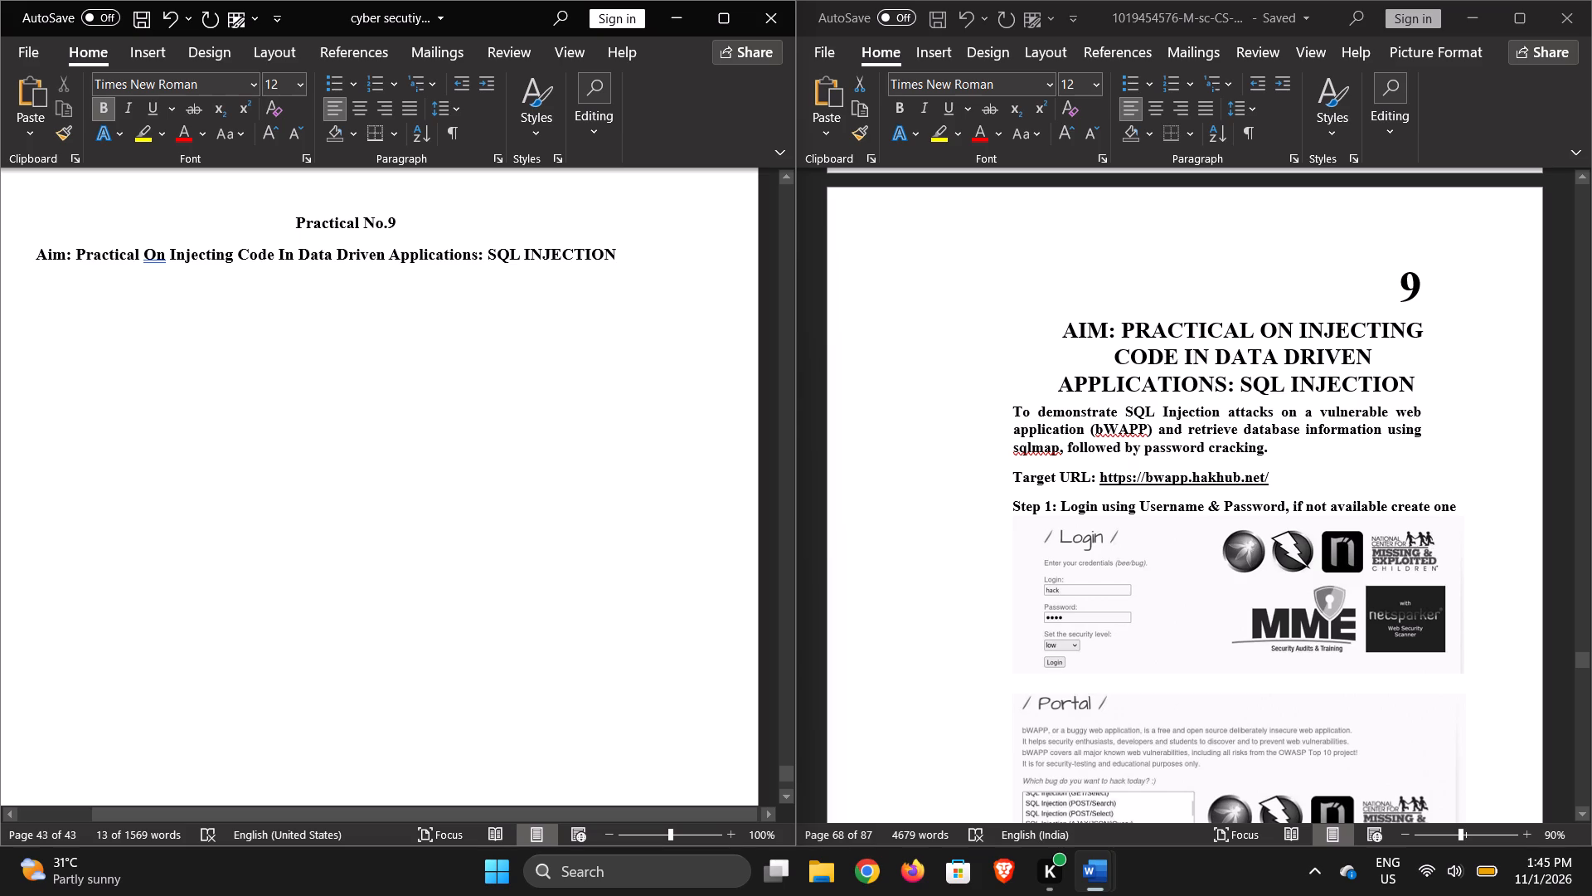
click(133, 307)
key(Return)
key(shift+t)
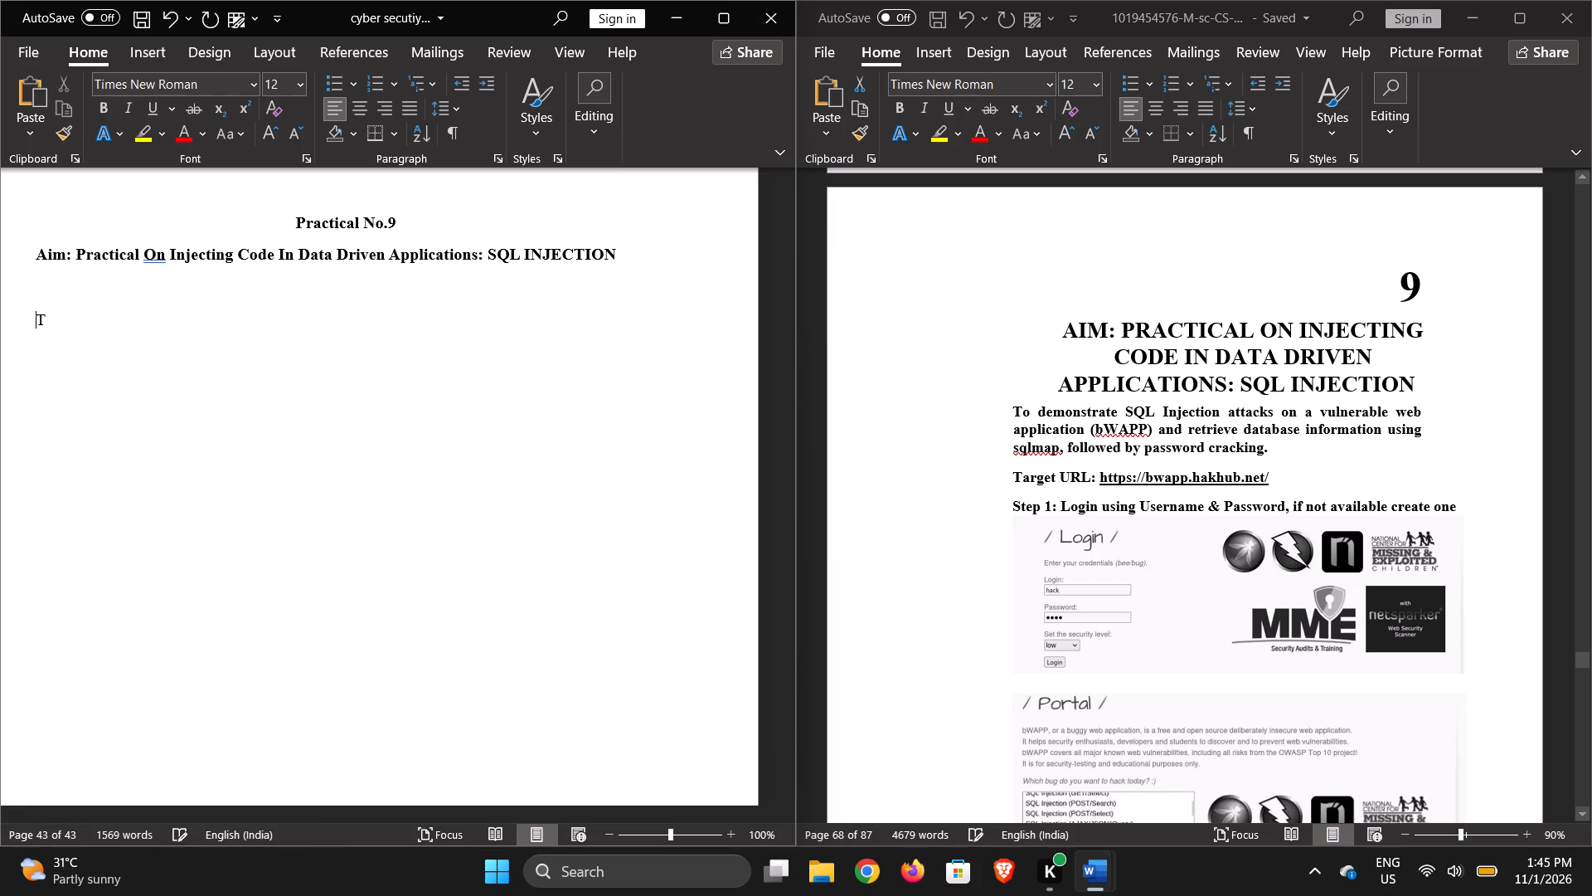
key(BackSpace)
key(BackSpace)
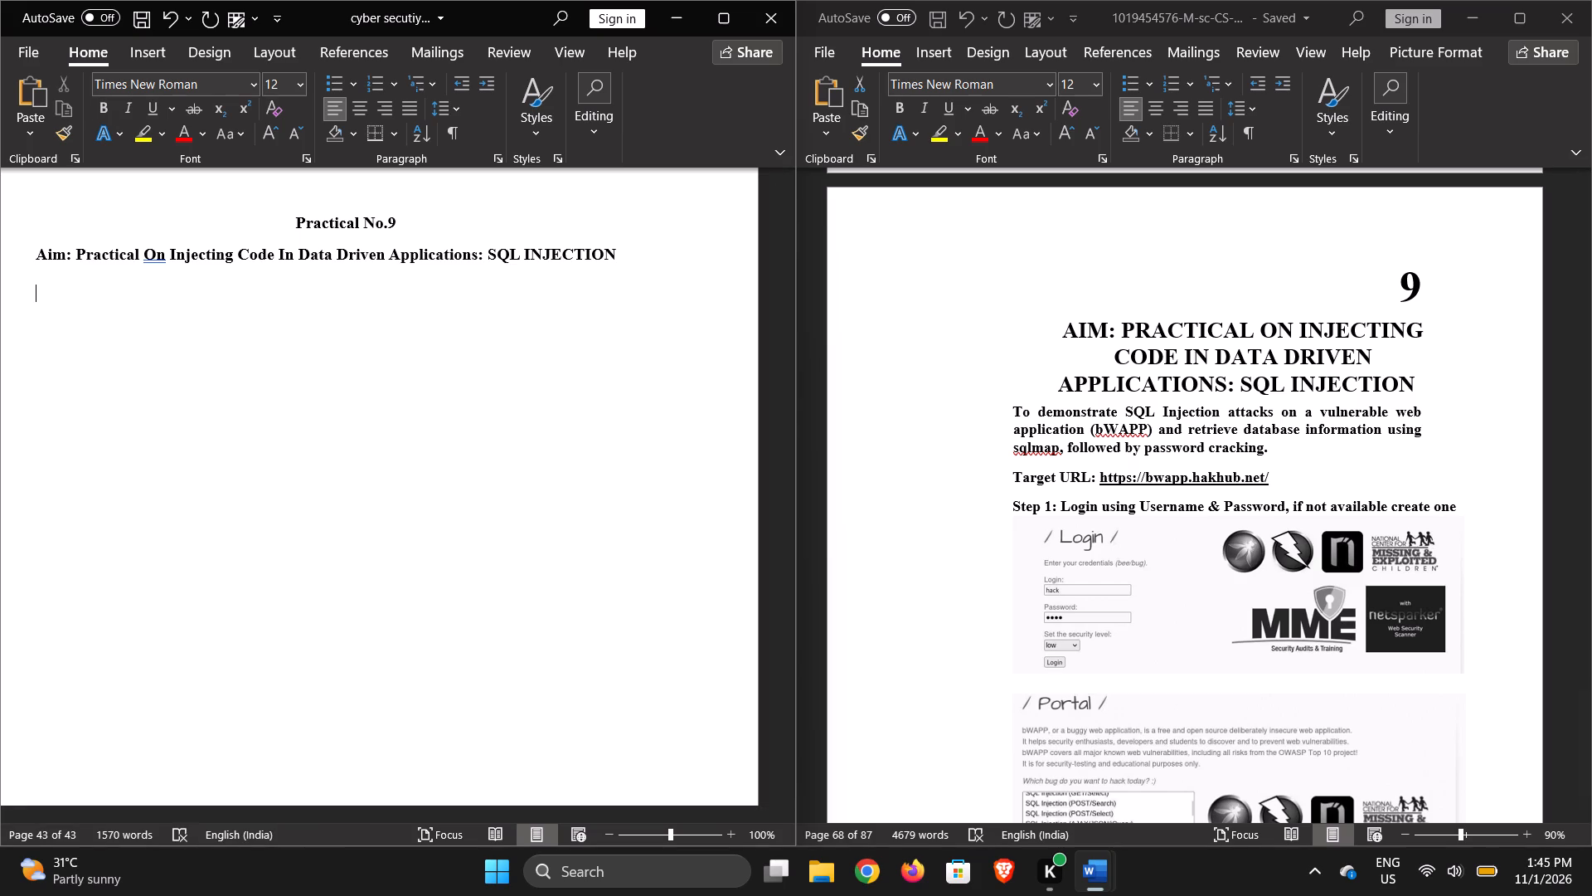
text(To)
key(space)
text(demon)
key(space)
key(BackSpace)
text(strat)
text(e)
key(space)
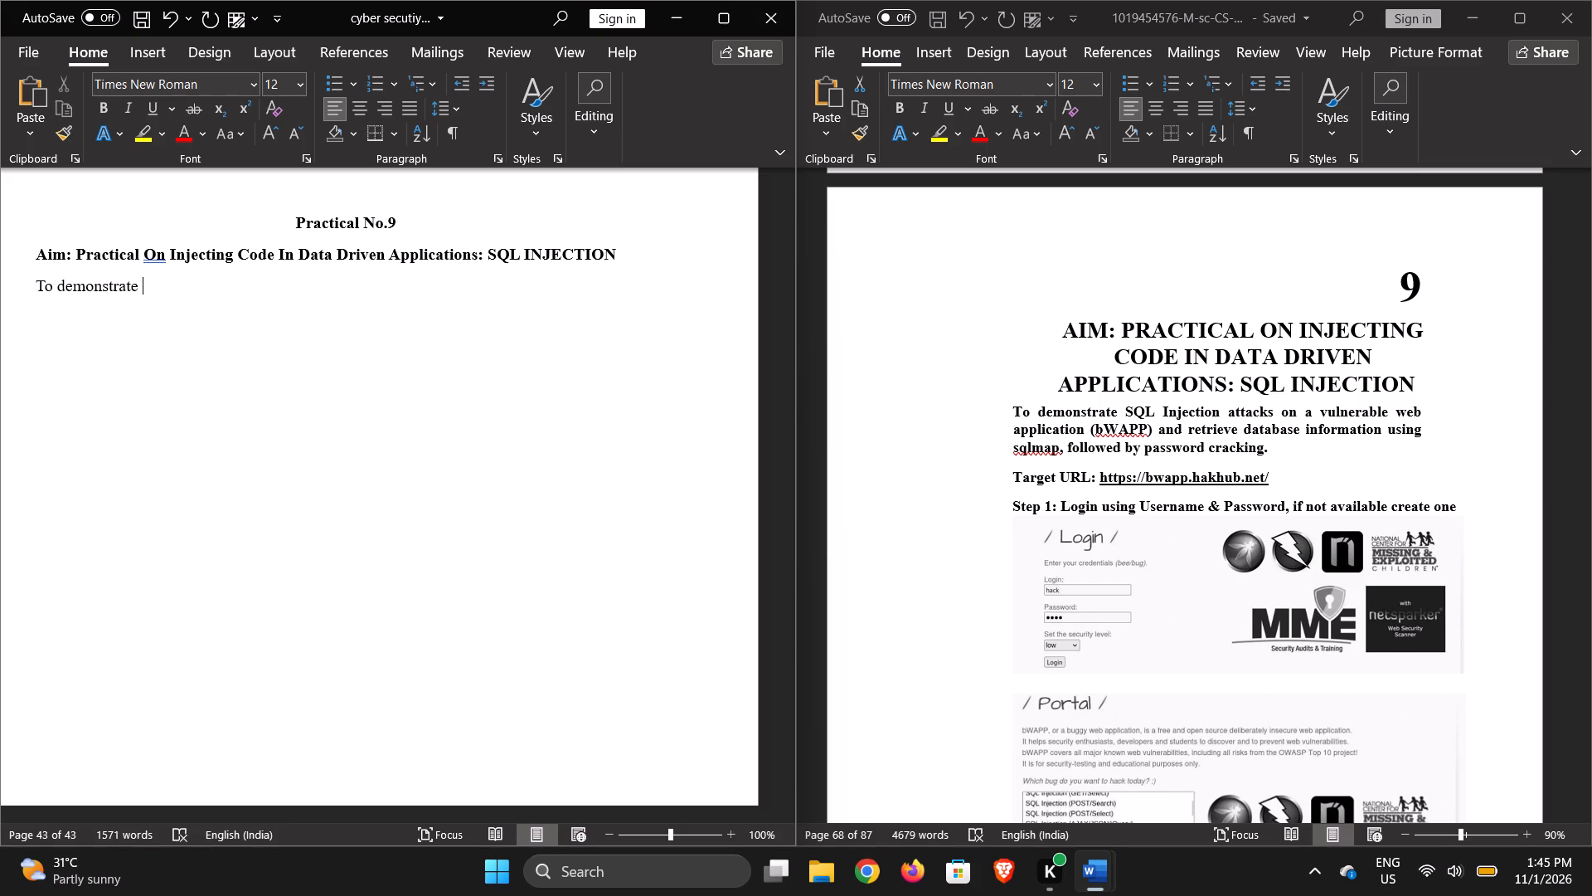
text(SQL)
key(space)
text(injectio)
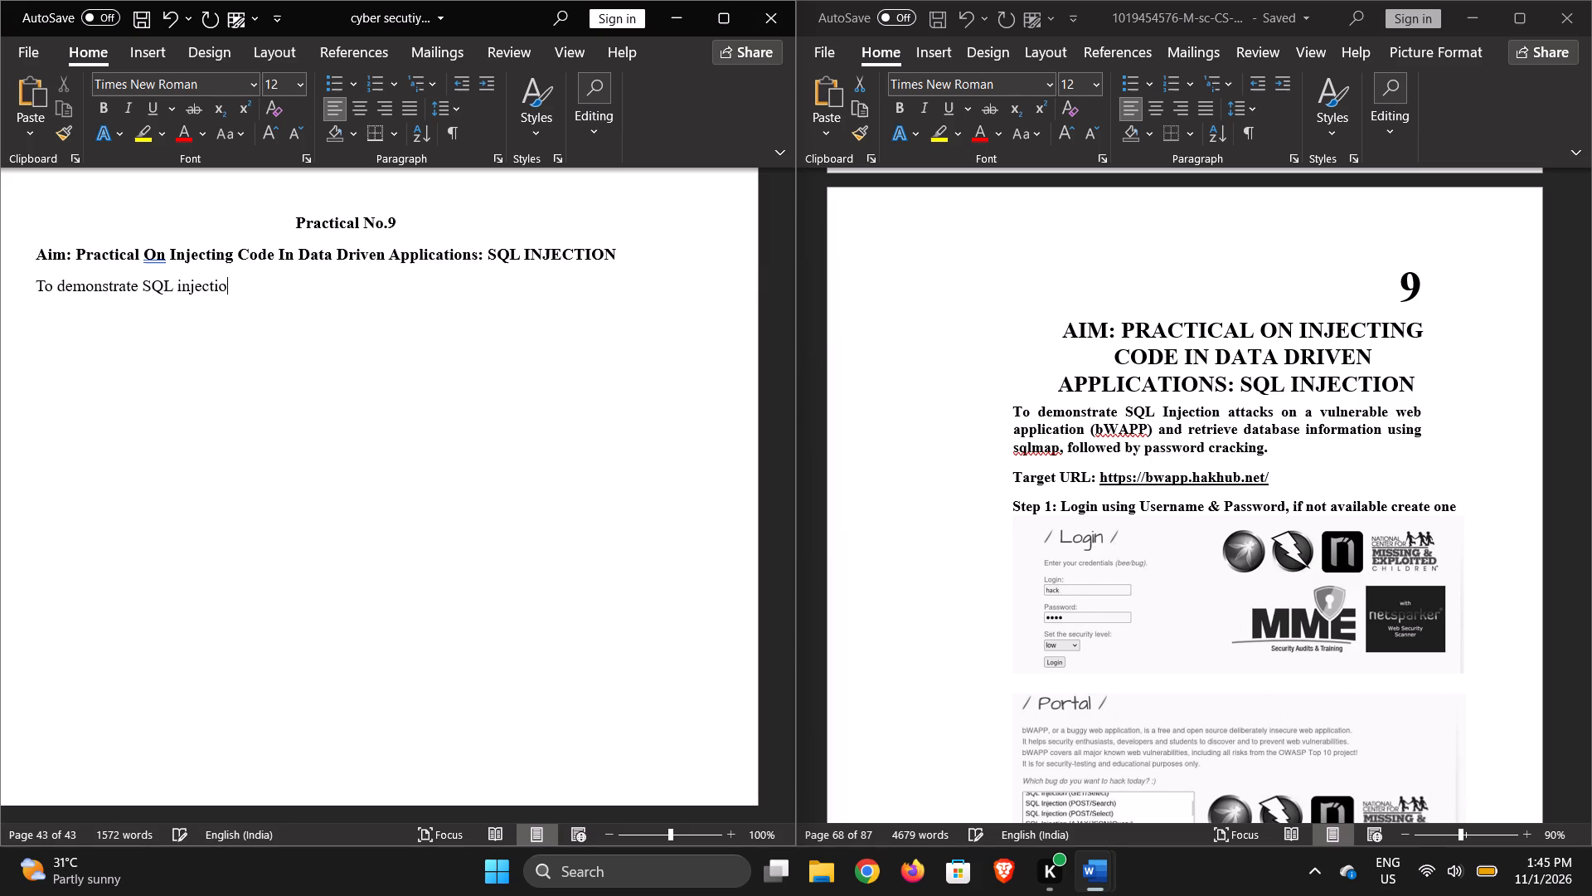
text(n attcks on a)
key(space)
text(vulnerable)
key(space)
text(web application)
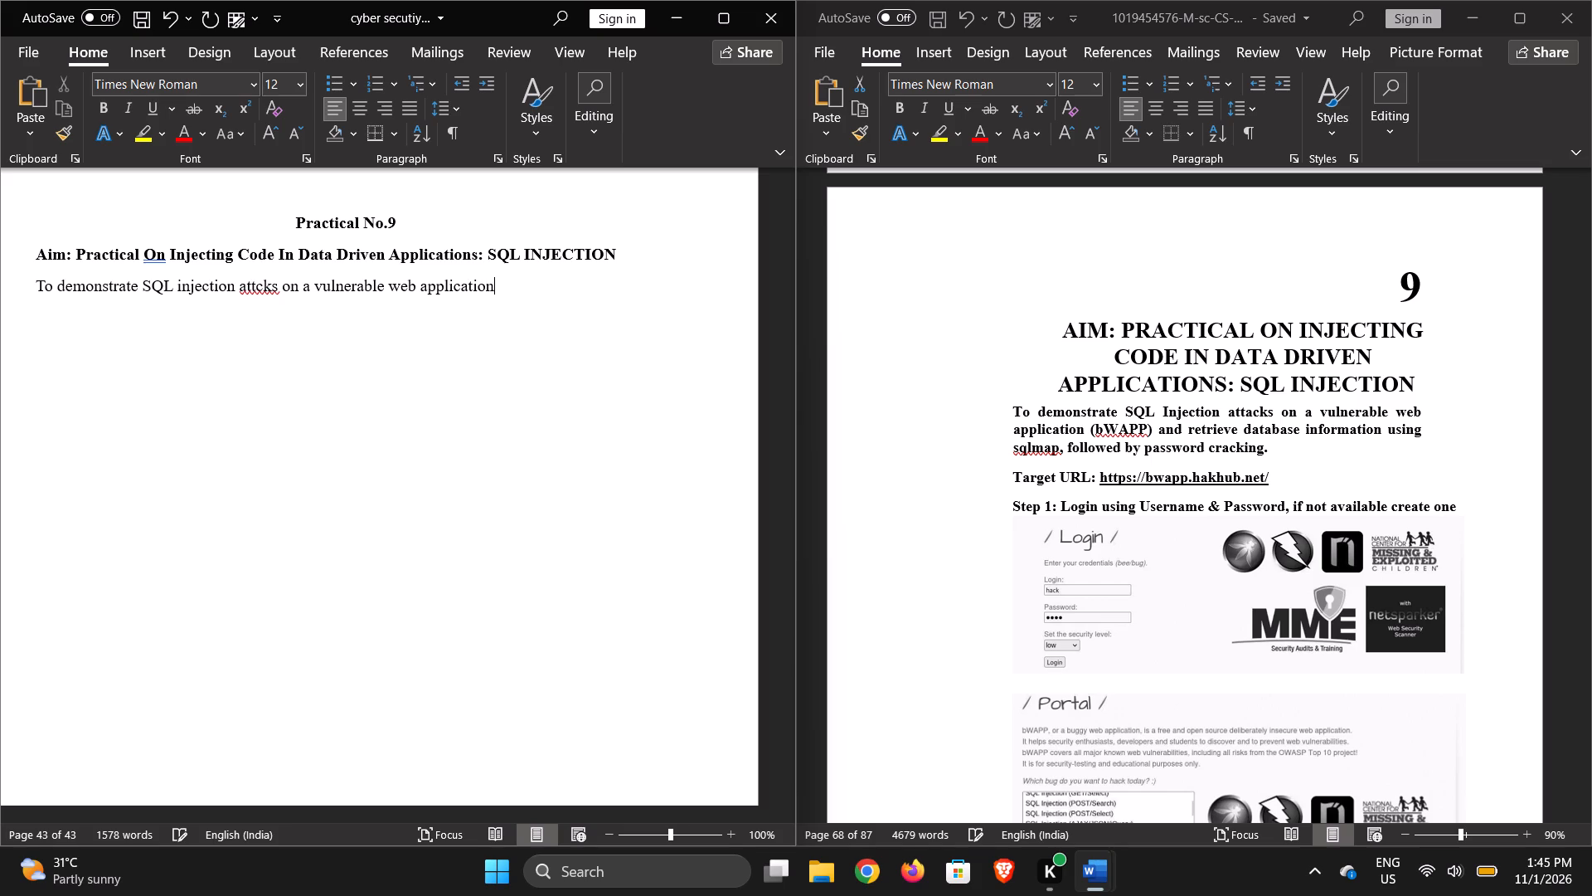
Add "(bWAPP)" after "web application" in the Practical No.9 description.
key(shift+parenleft)
key(b)
text(Wapp)
key(BackSpace)
key(BackSpace)
key(BackSpace)
key(shift+a)
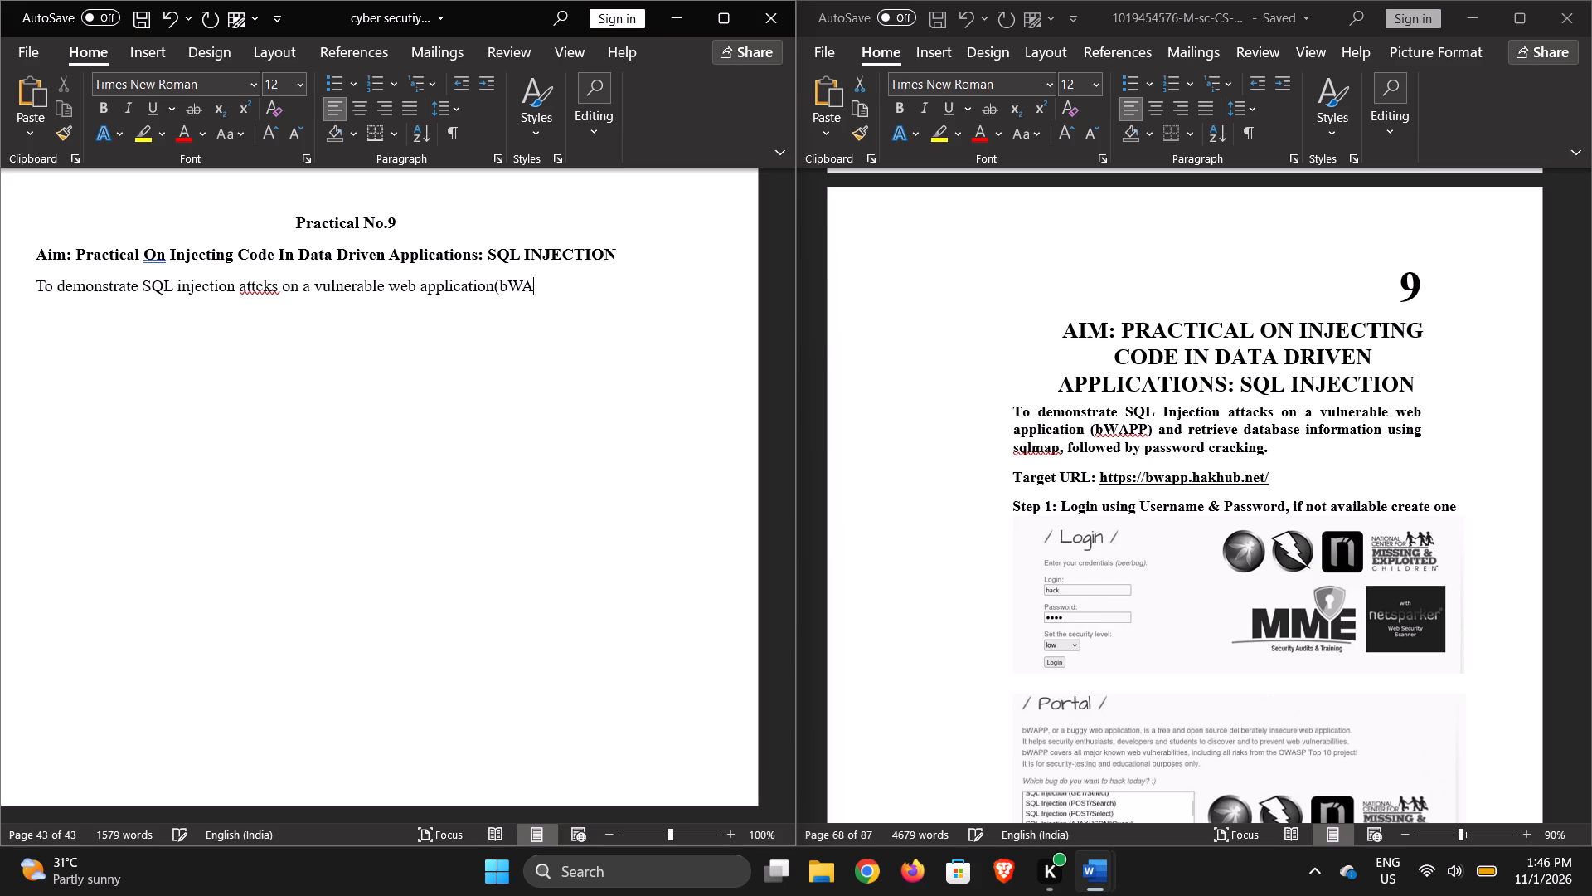
text(PP)
key(shift+parenright)
Complete the Practical No.9 description with "and retrieve database information using sqlmap, followed by password cracking." and make it bold.
key(space)
text(and reti)
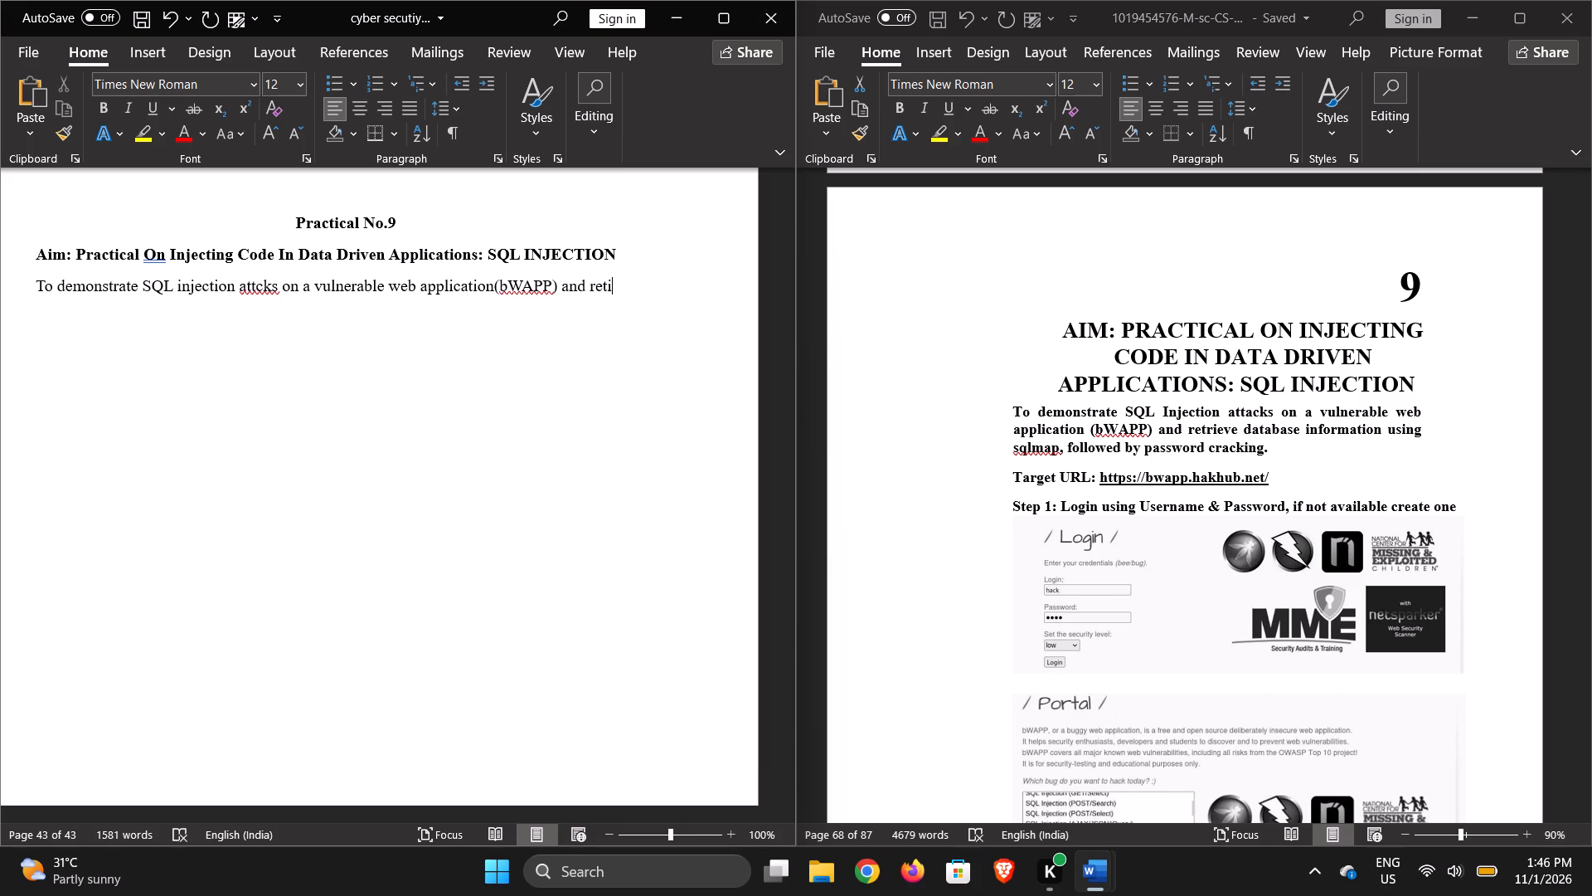
key(BackSpace)
text(rieve)
key(space)
text(datab)
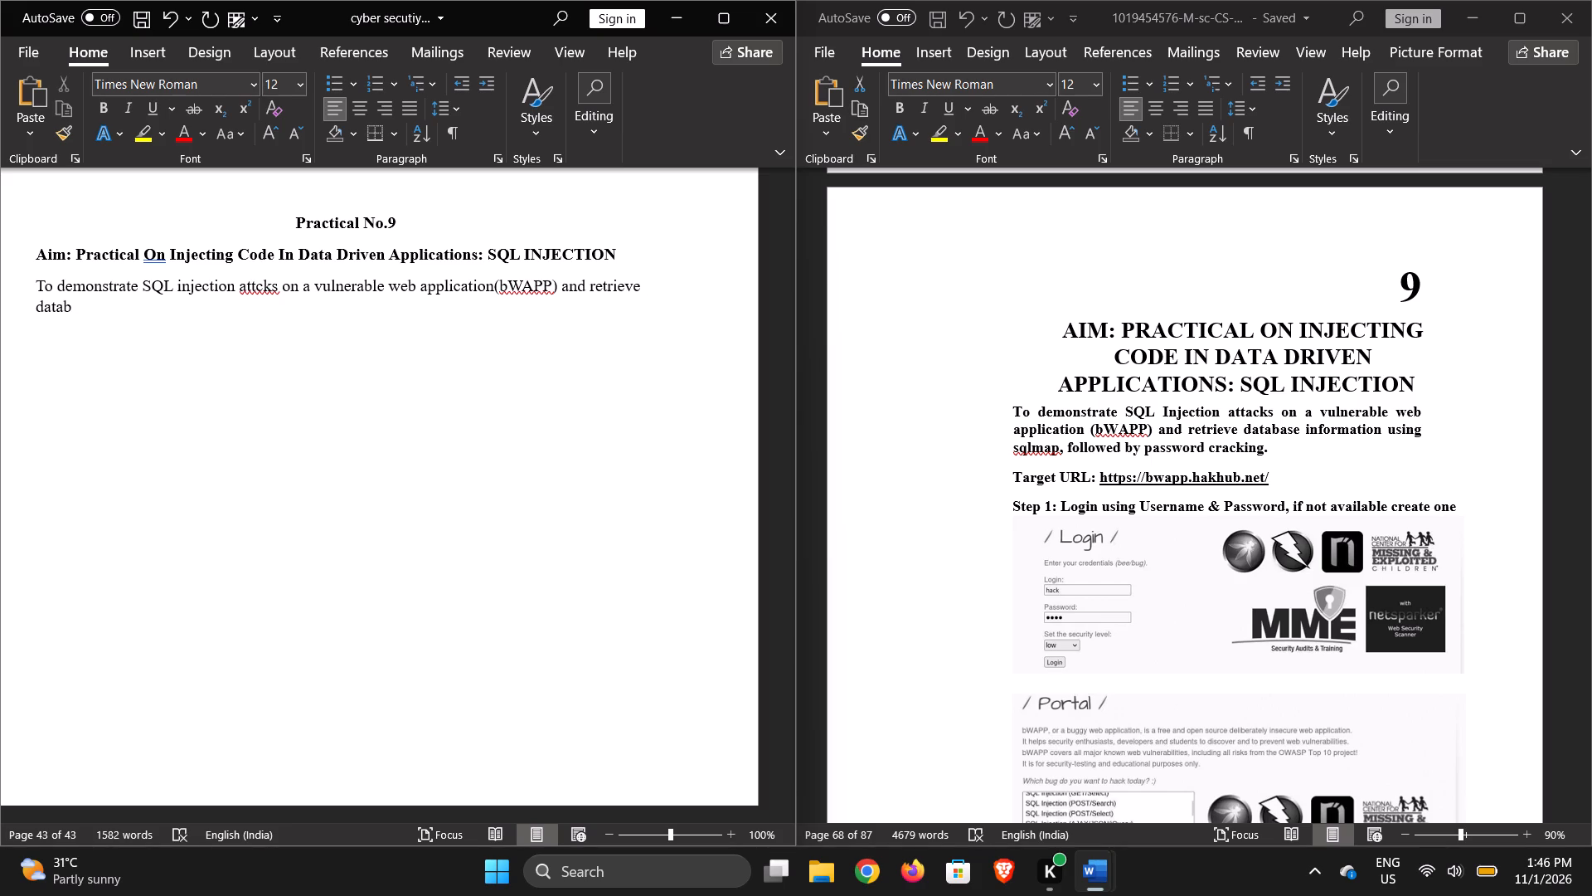
text(ase)
key(space)
text(infromation)
key(space)
text(using)
key(space)
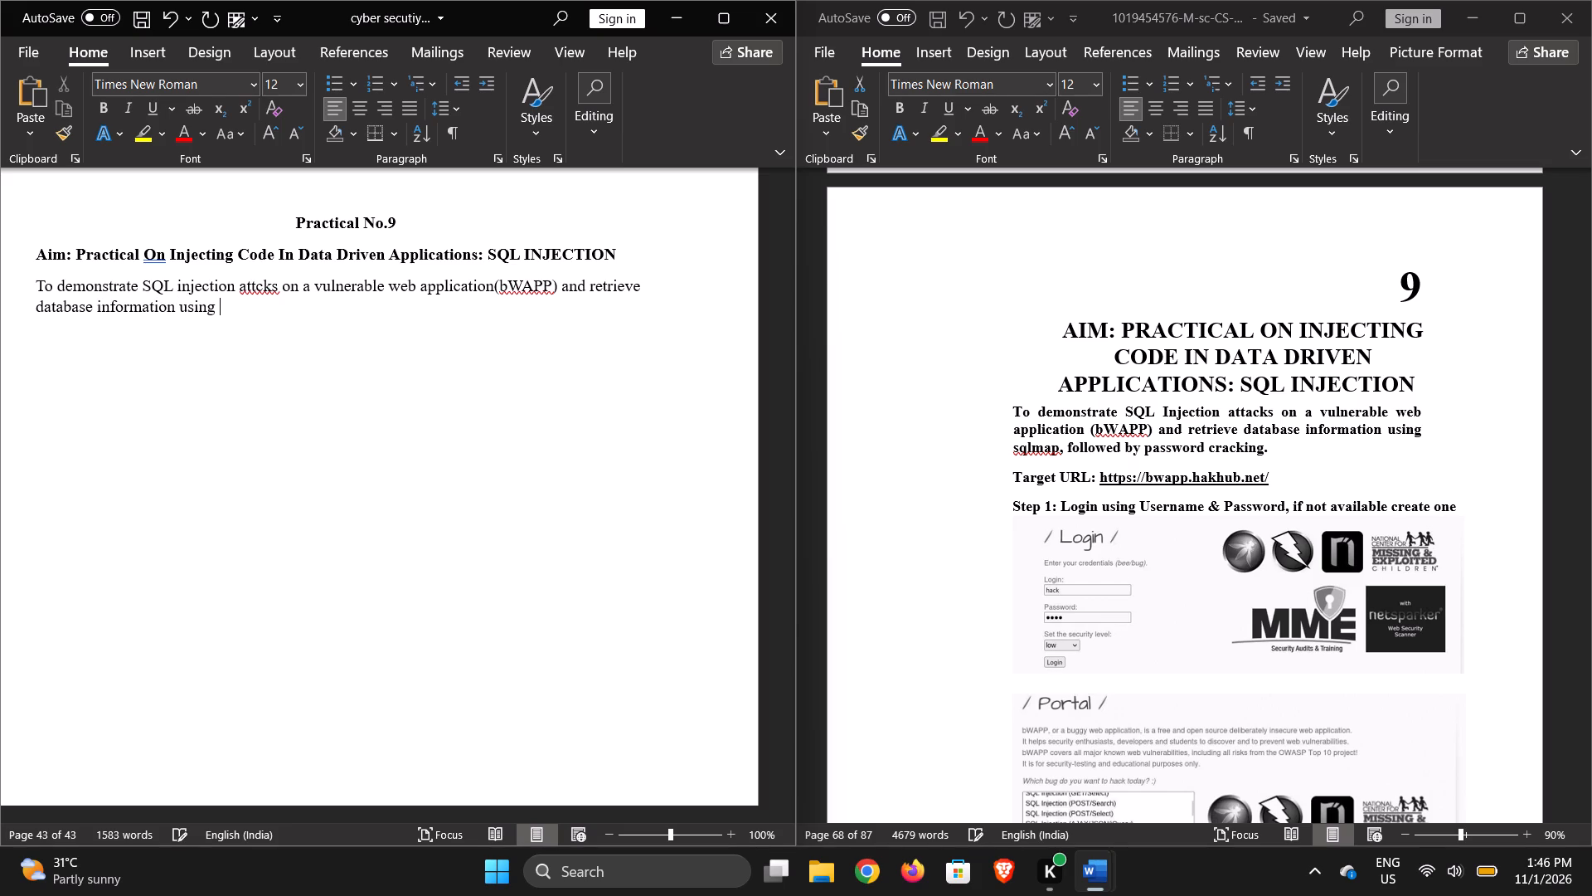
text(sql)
Finish the Practical No.9 description sentence after "database information using" so it ends with "sqlmap, followed by password cracking.".
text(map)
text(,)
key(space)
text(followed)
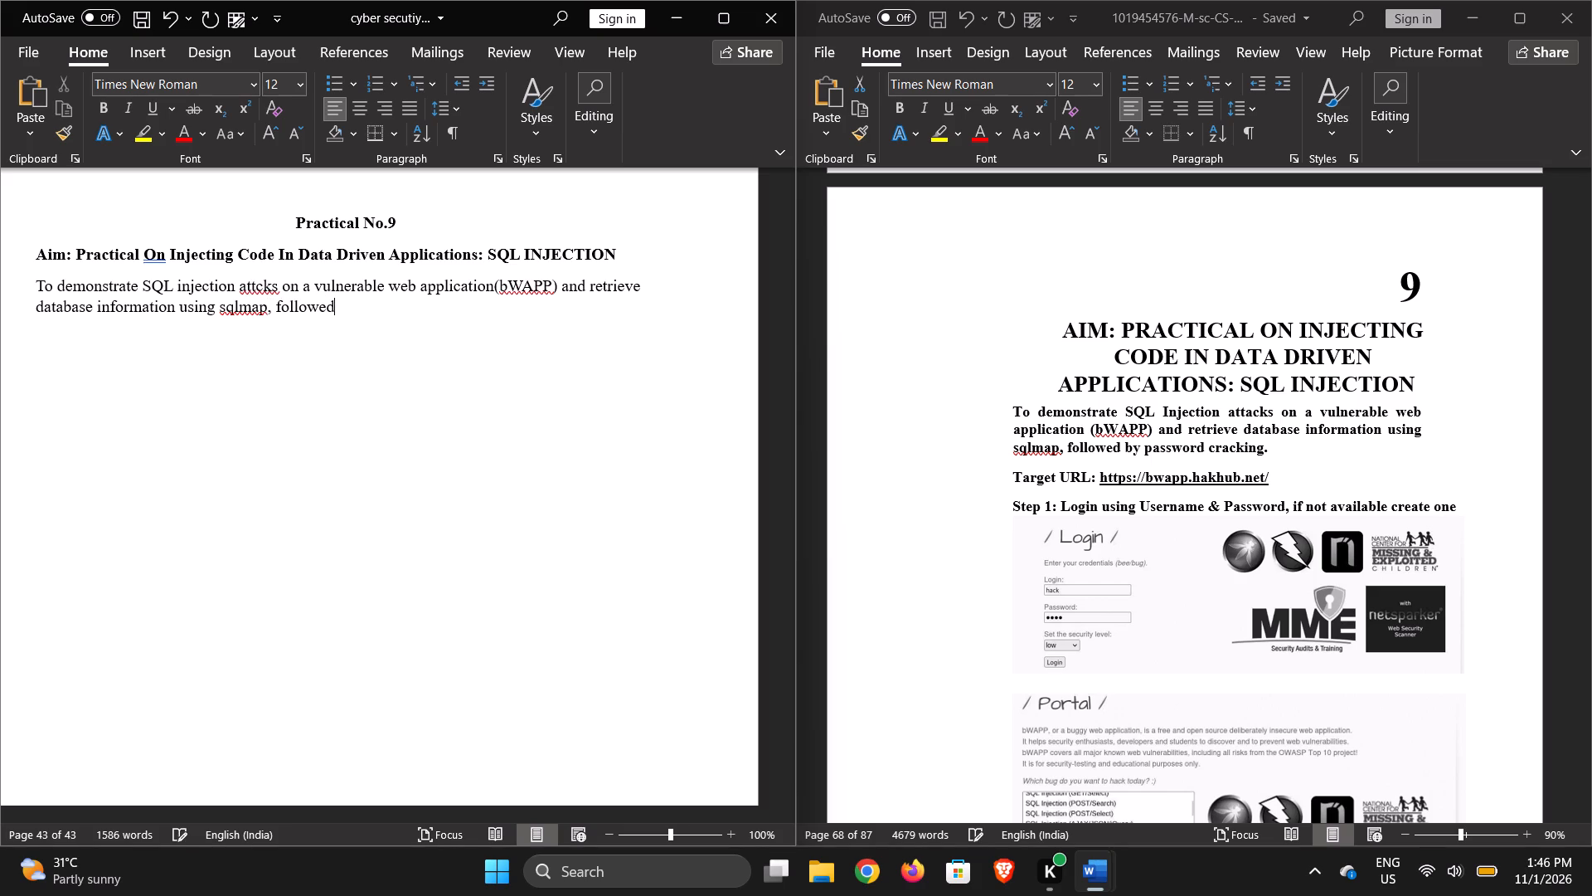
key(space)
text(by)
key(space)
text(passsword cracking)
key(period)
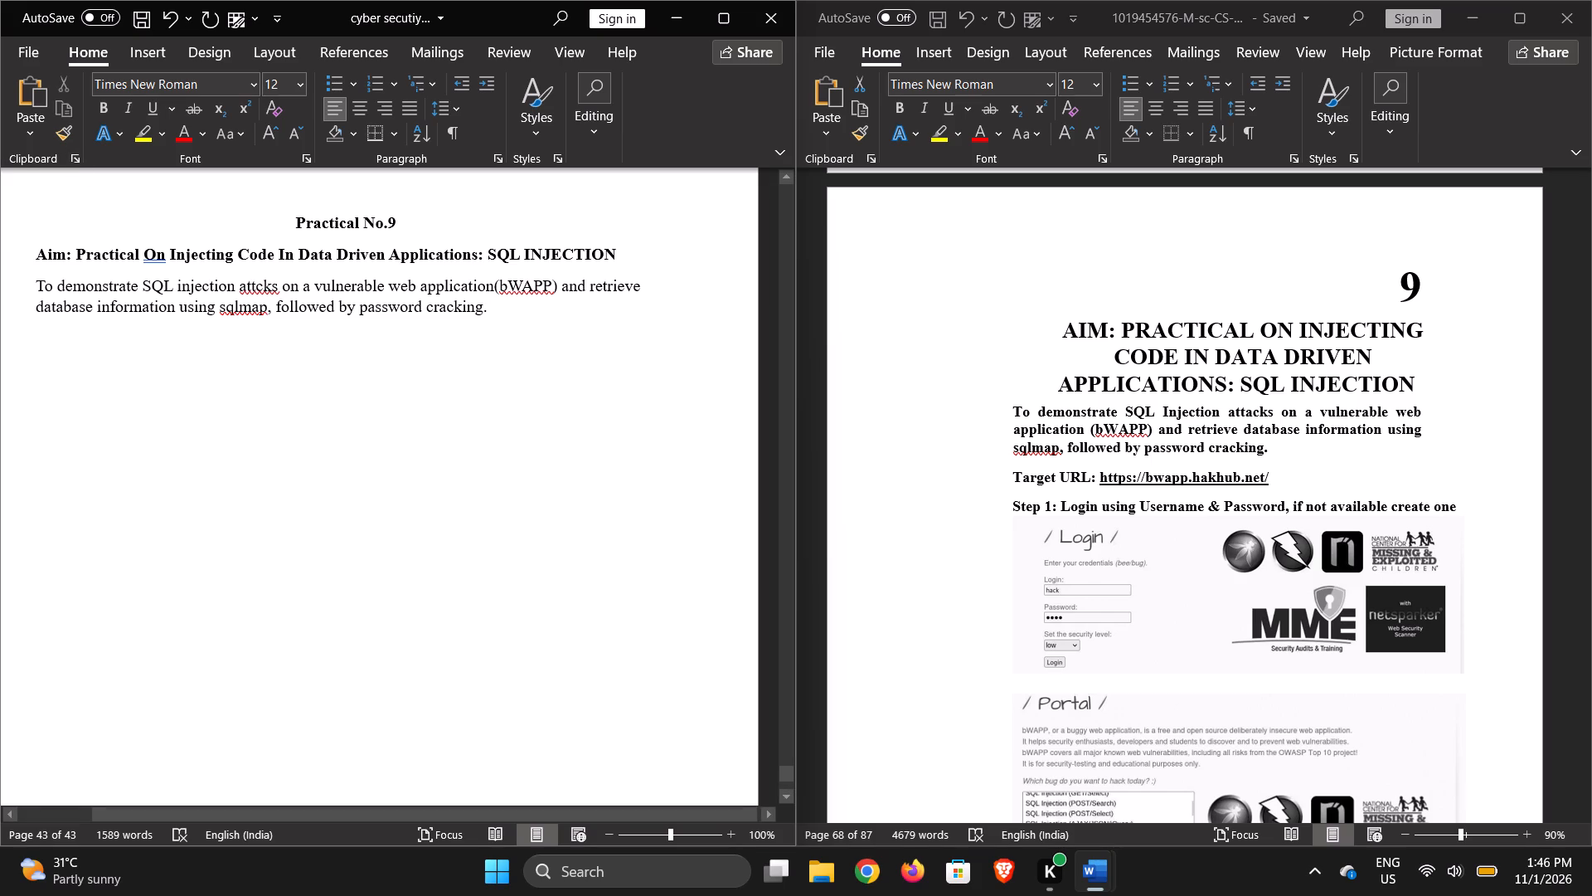
Make the whole two-line description below the Practical No.9 aim line bold.
drag(34, 288, 520, 297)
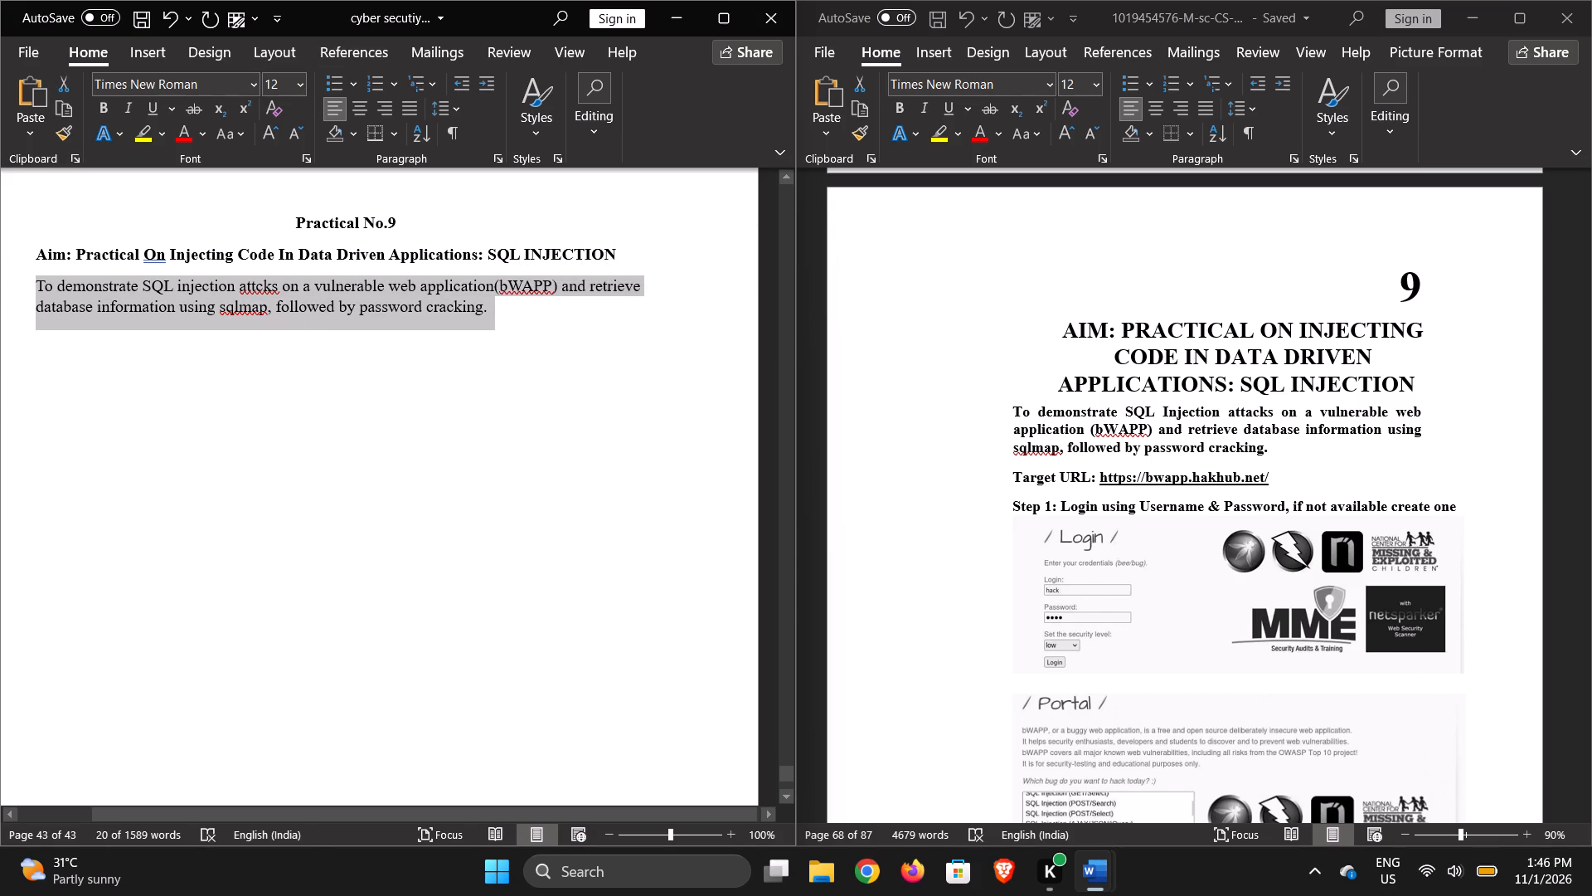
click(110, 115)
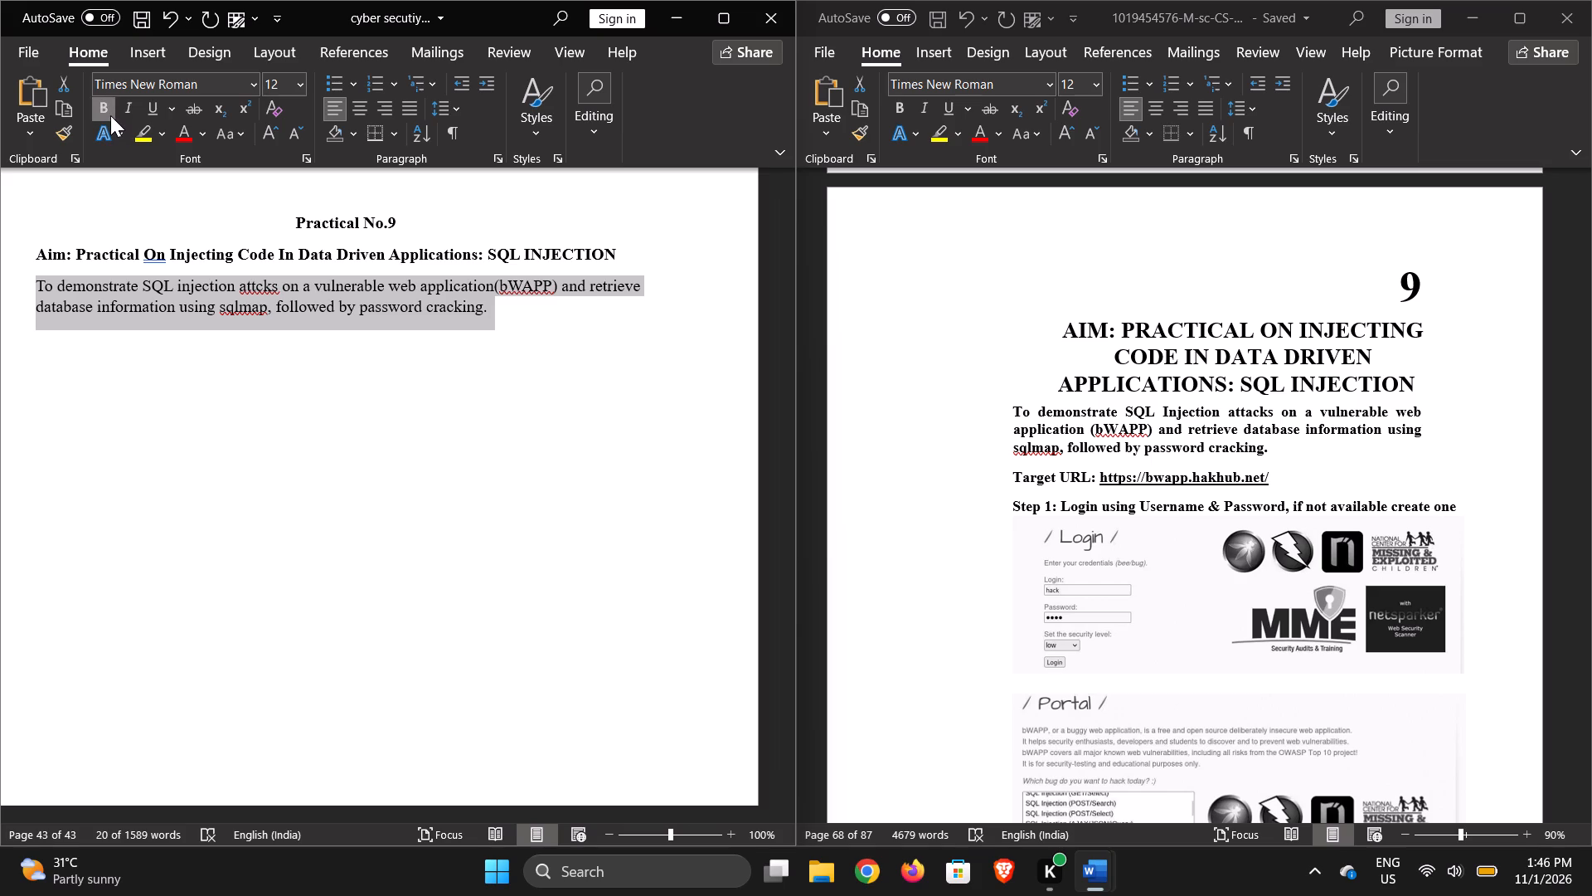
click(50, 284)
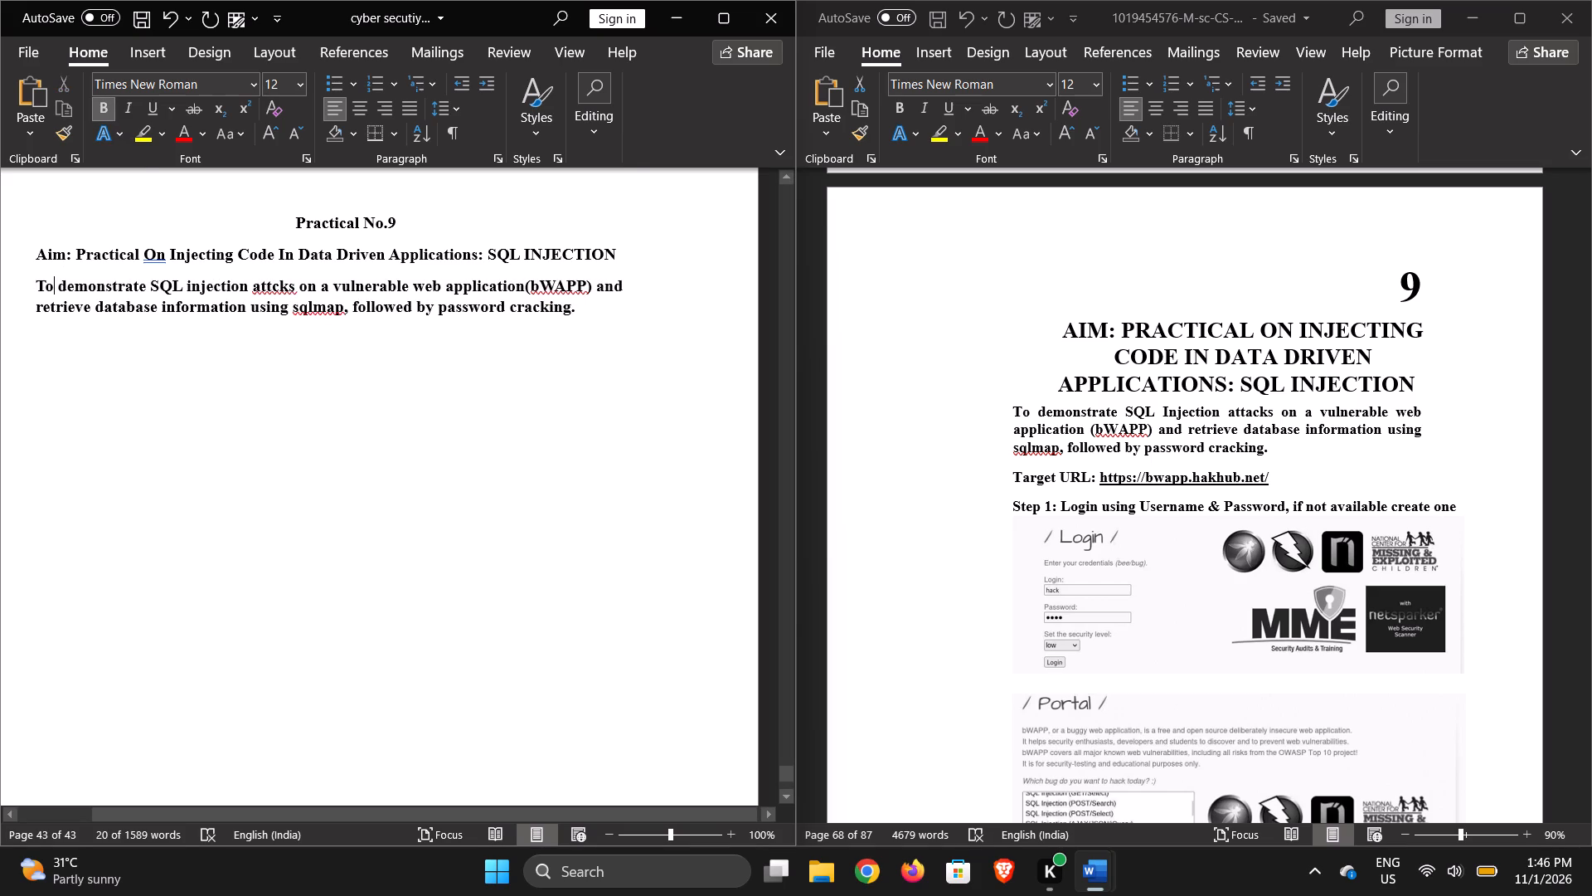
Insert a blank line between the Practical No.9 aim line and its description.
click(34, 289)
key(Return)
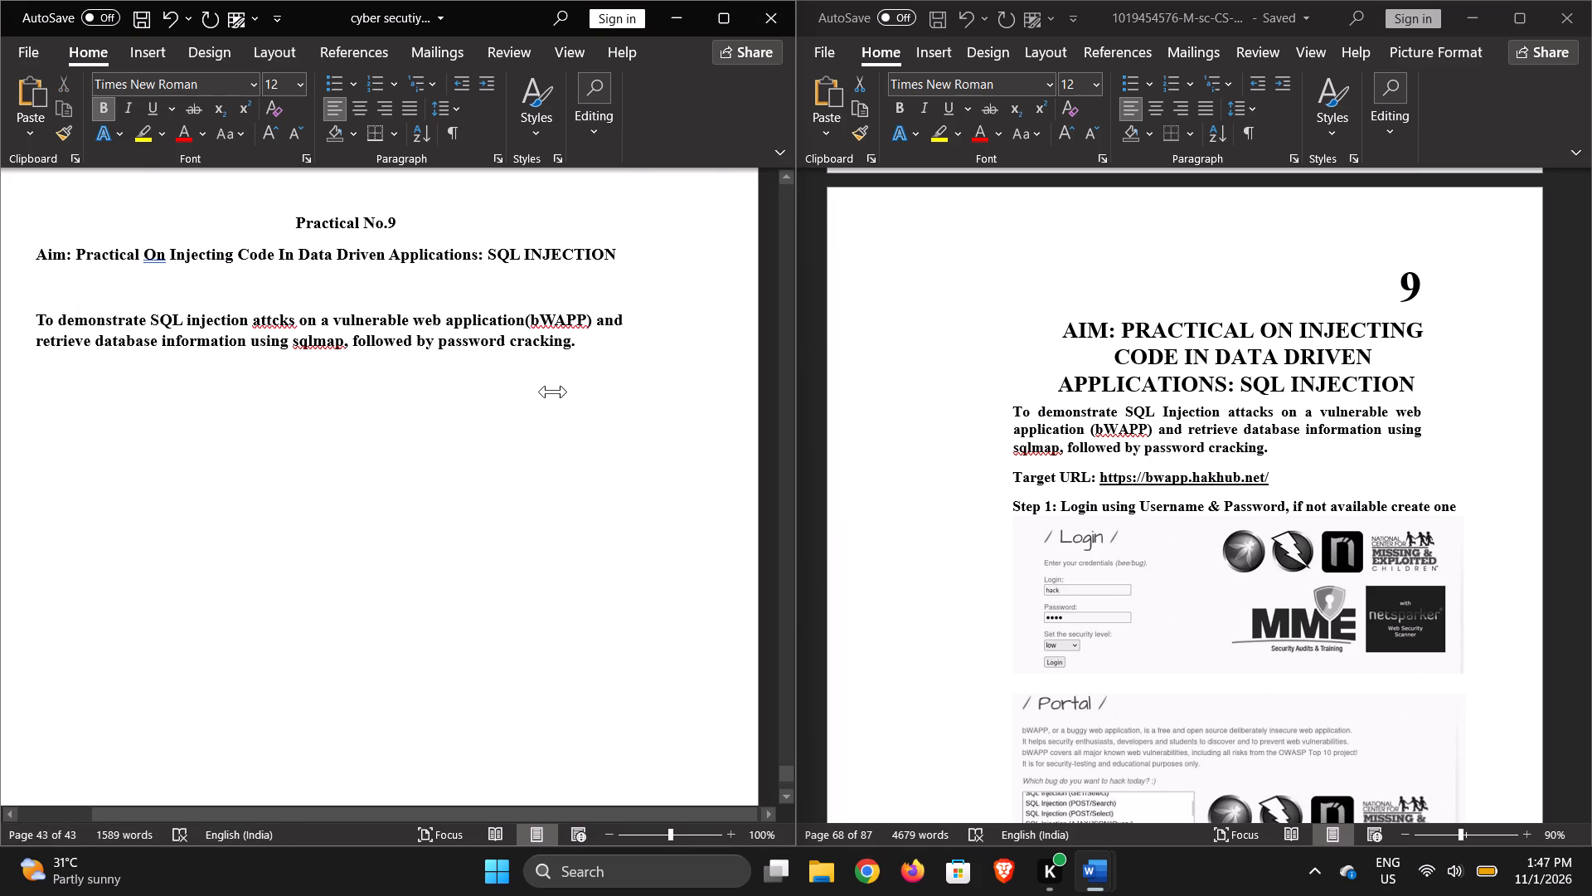
Set the font size of the "Practical No.9" heading to 14.
scroll(431, 391, up, 1)
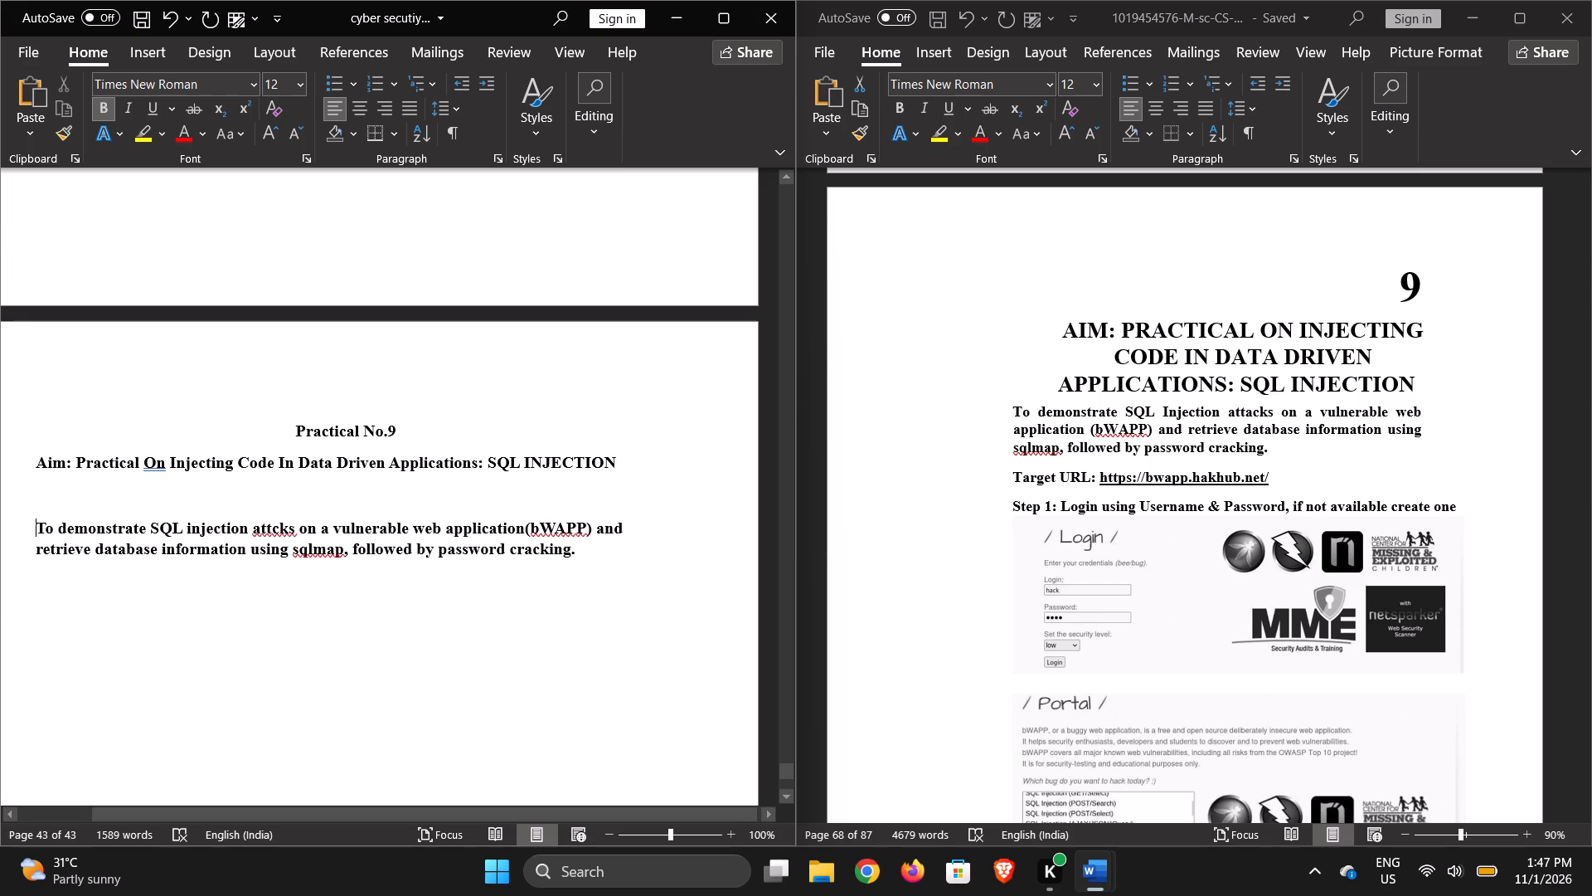
drag(406, 428, 269, 414)
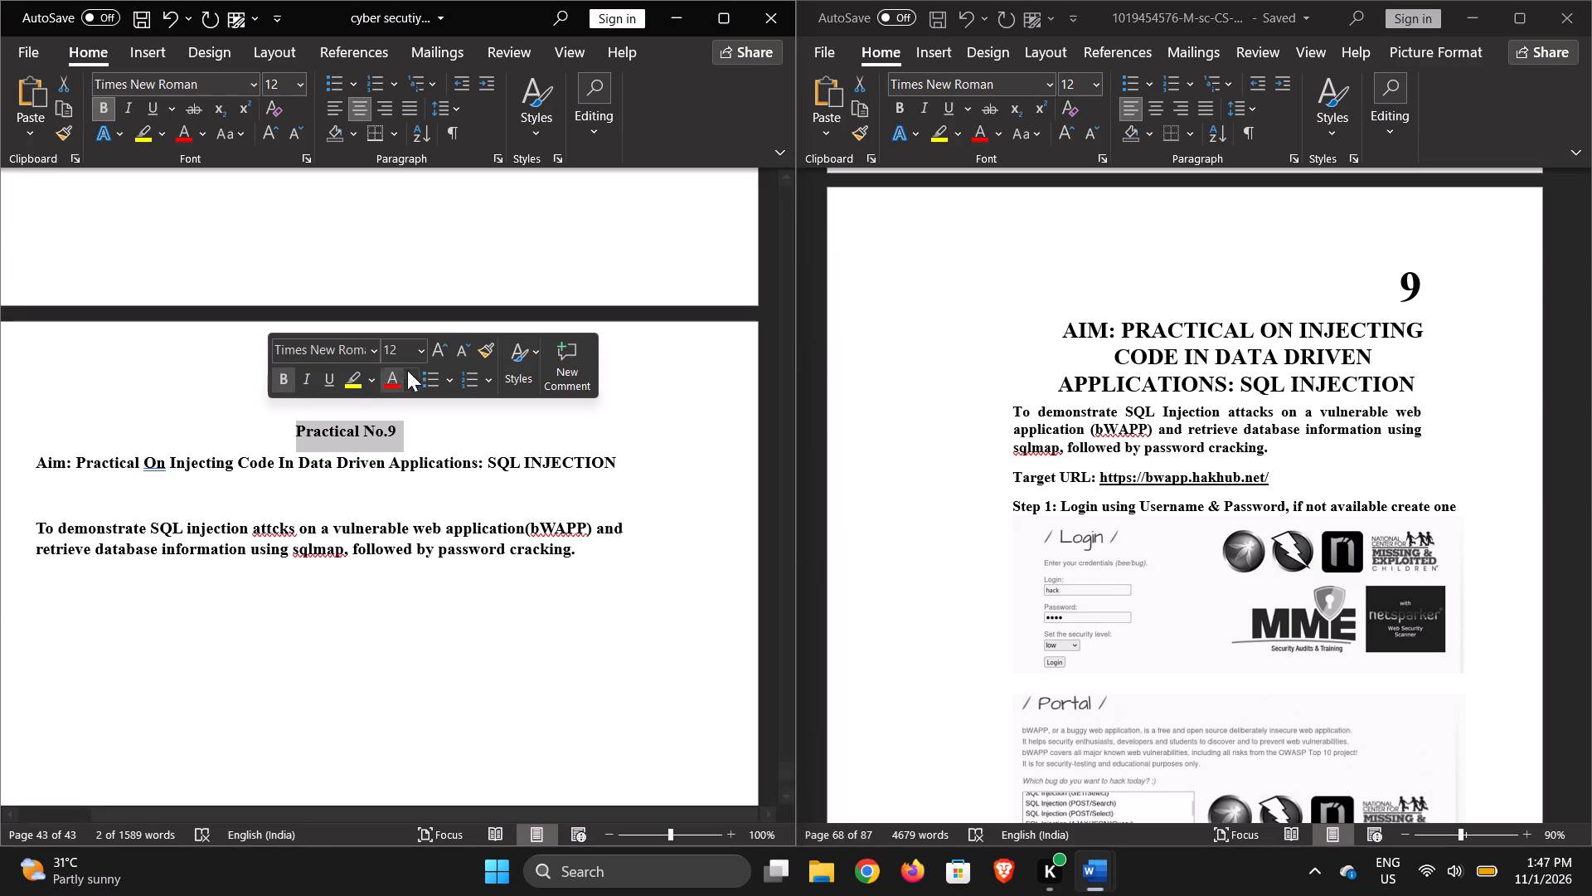
click(422, 354)
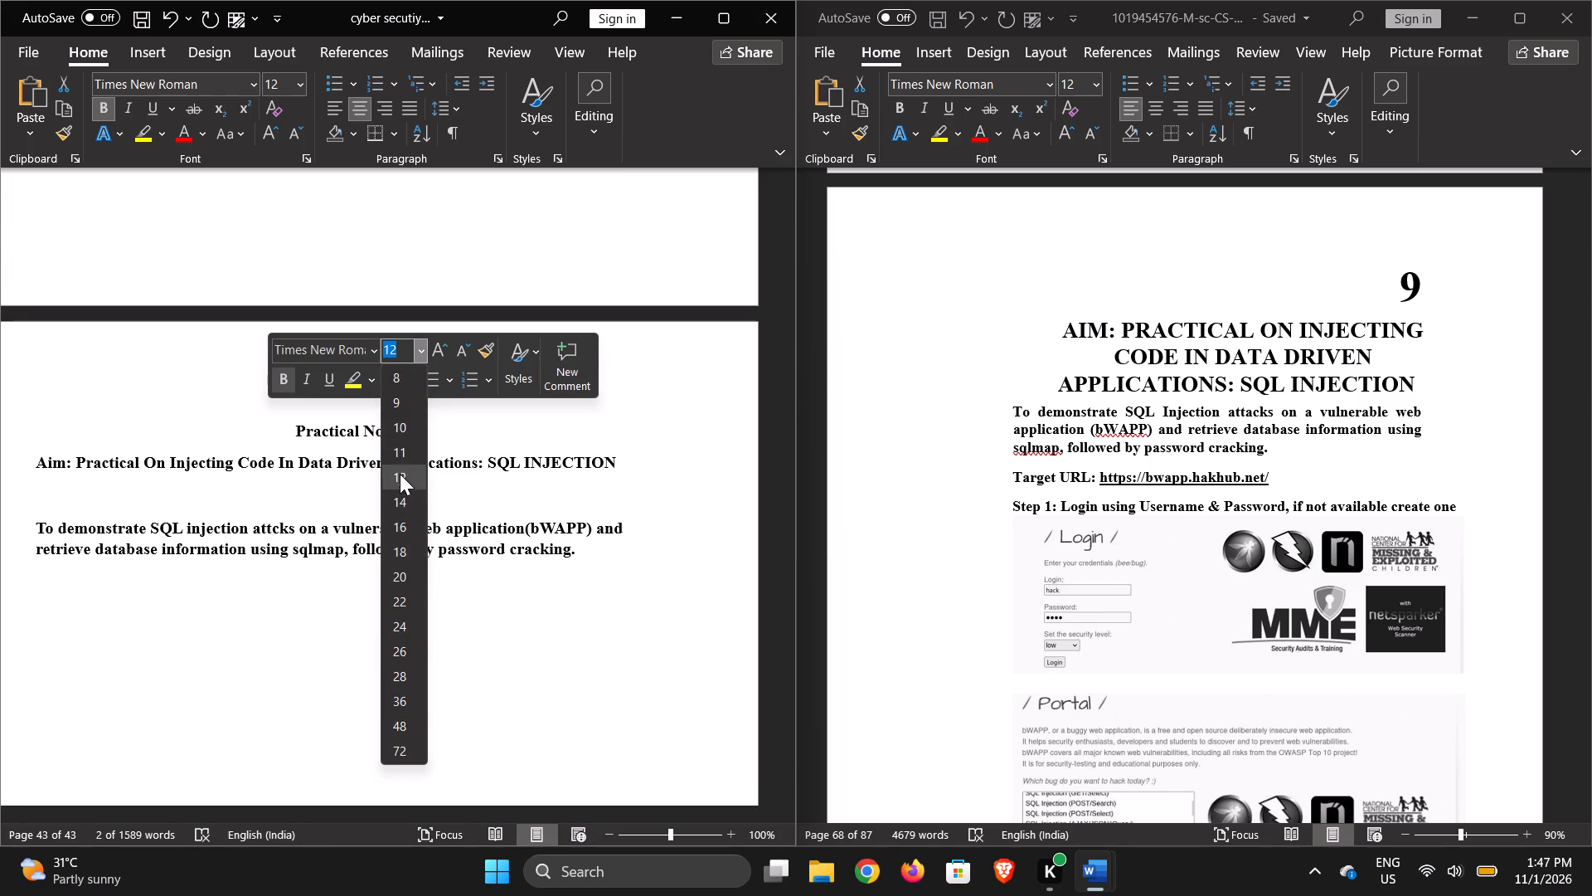
click(396, 491)
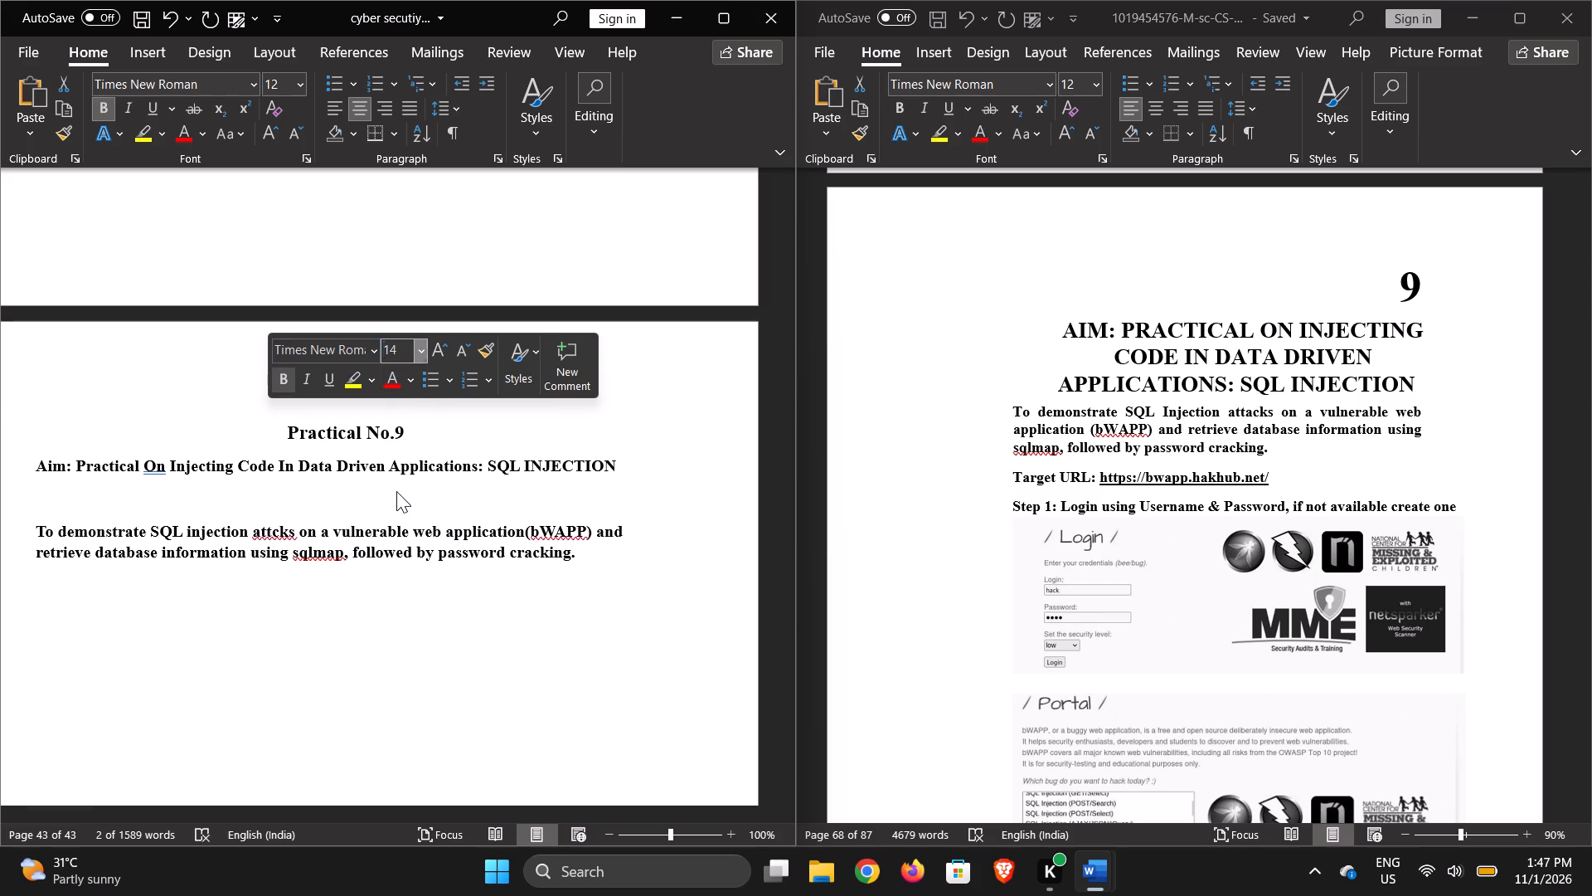
click(473, 480)
Check the font size of the "Practical No.7" heading for comparison with the "Practical No.9" heading.
scroll(473, 480, up, 5)
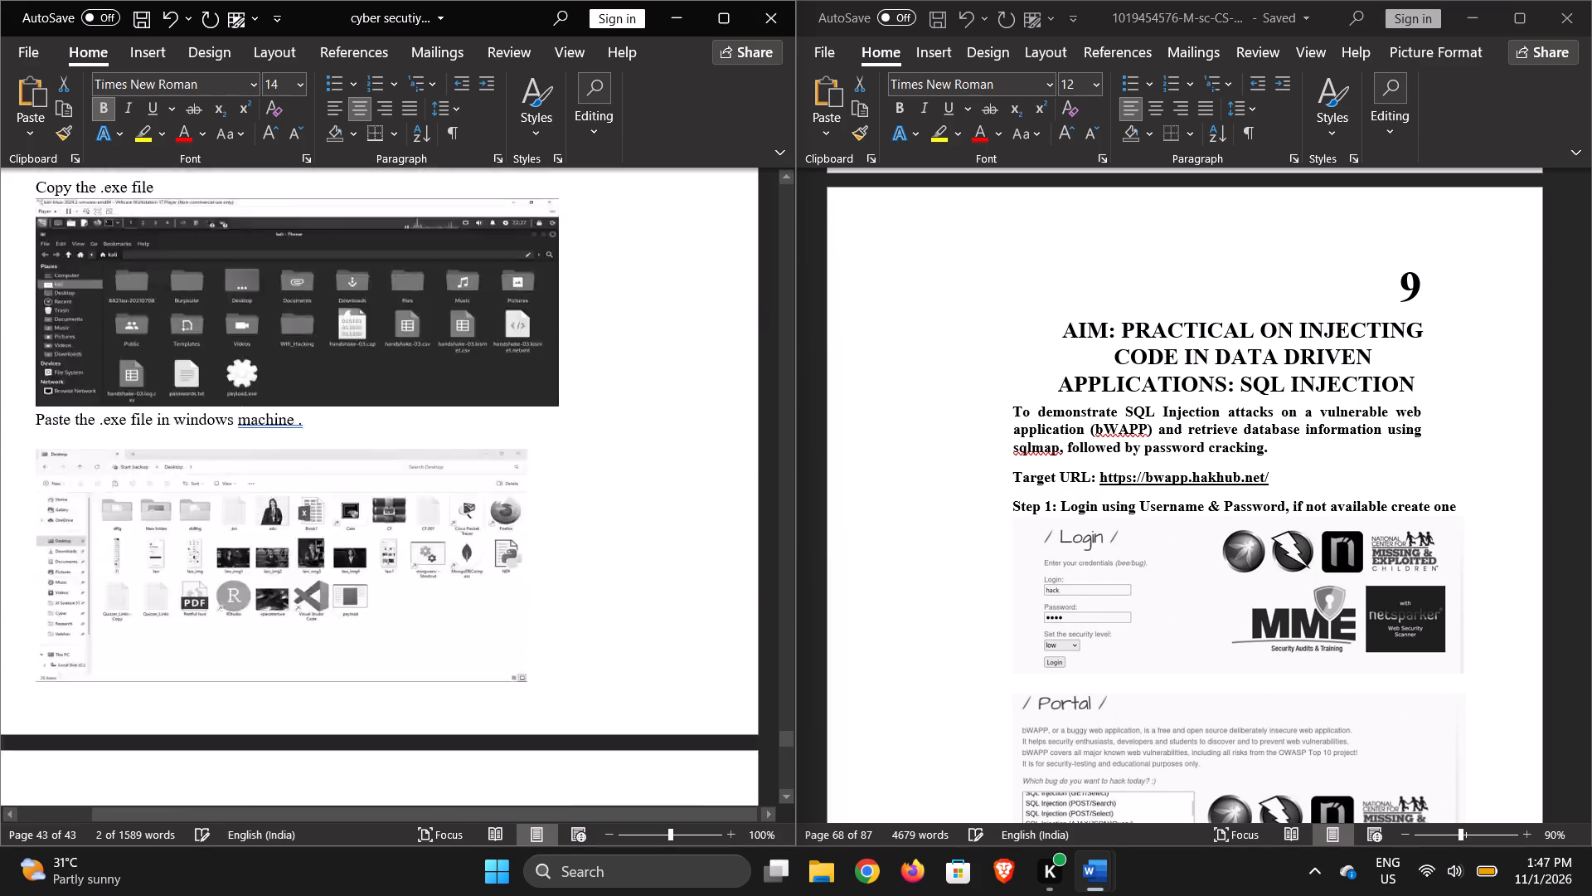
scroll(473, 480, up, 3)
scroll(473, 480, down, 1)
scroll(473, 480, up, 4)
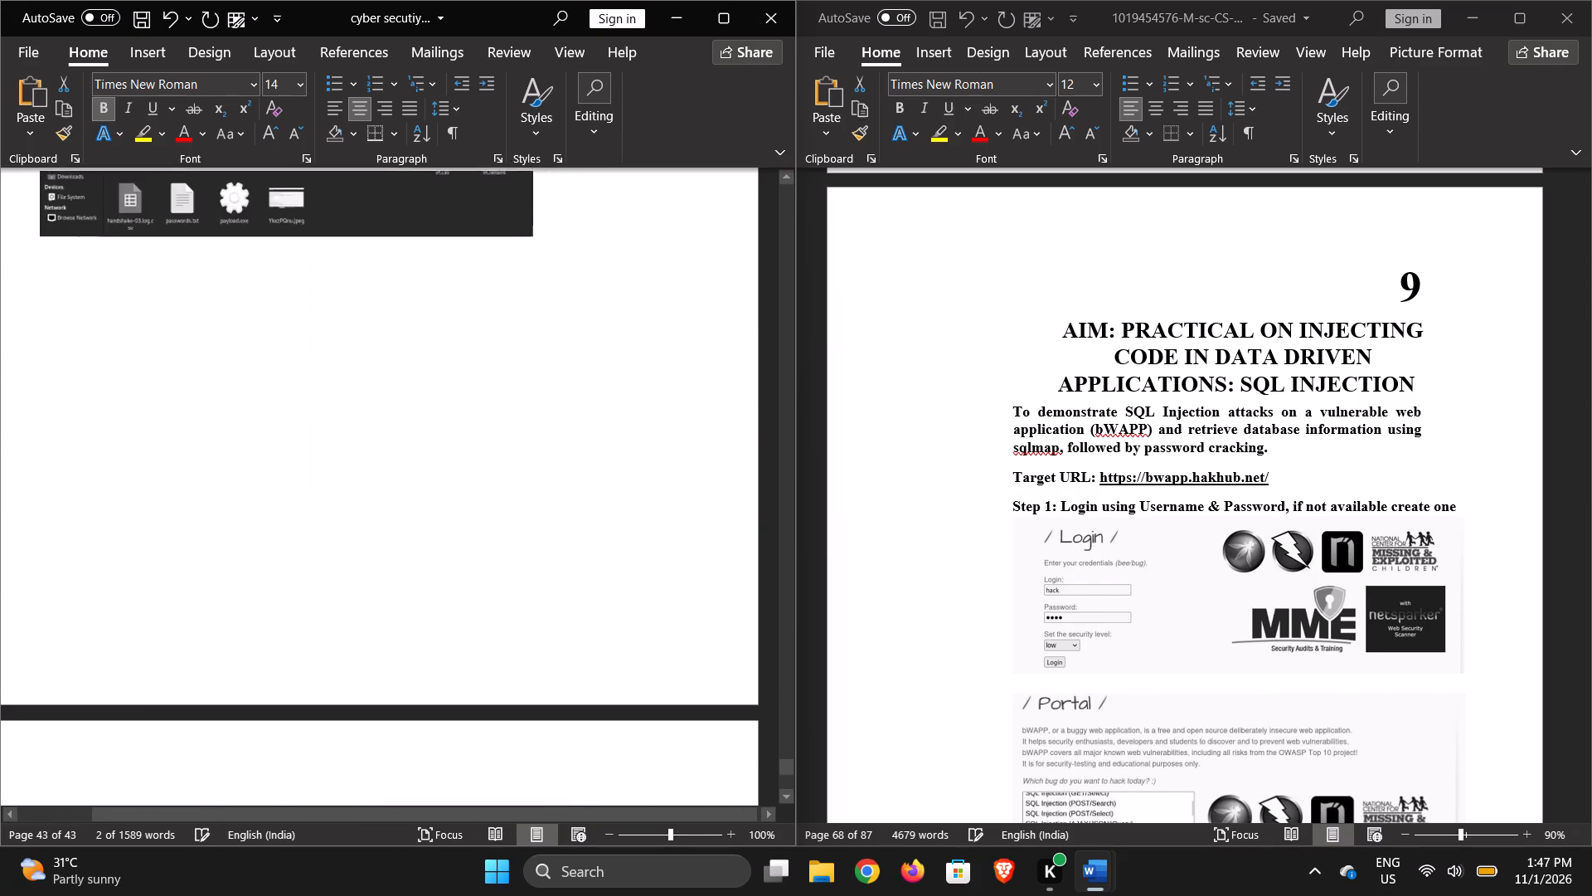
scroll(473, 480, down, 1)
scroll(473, 480, up, 2)
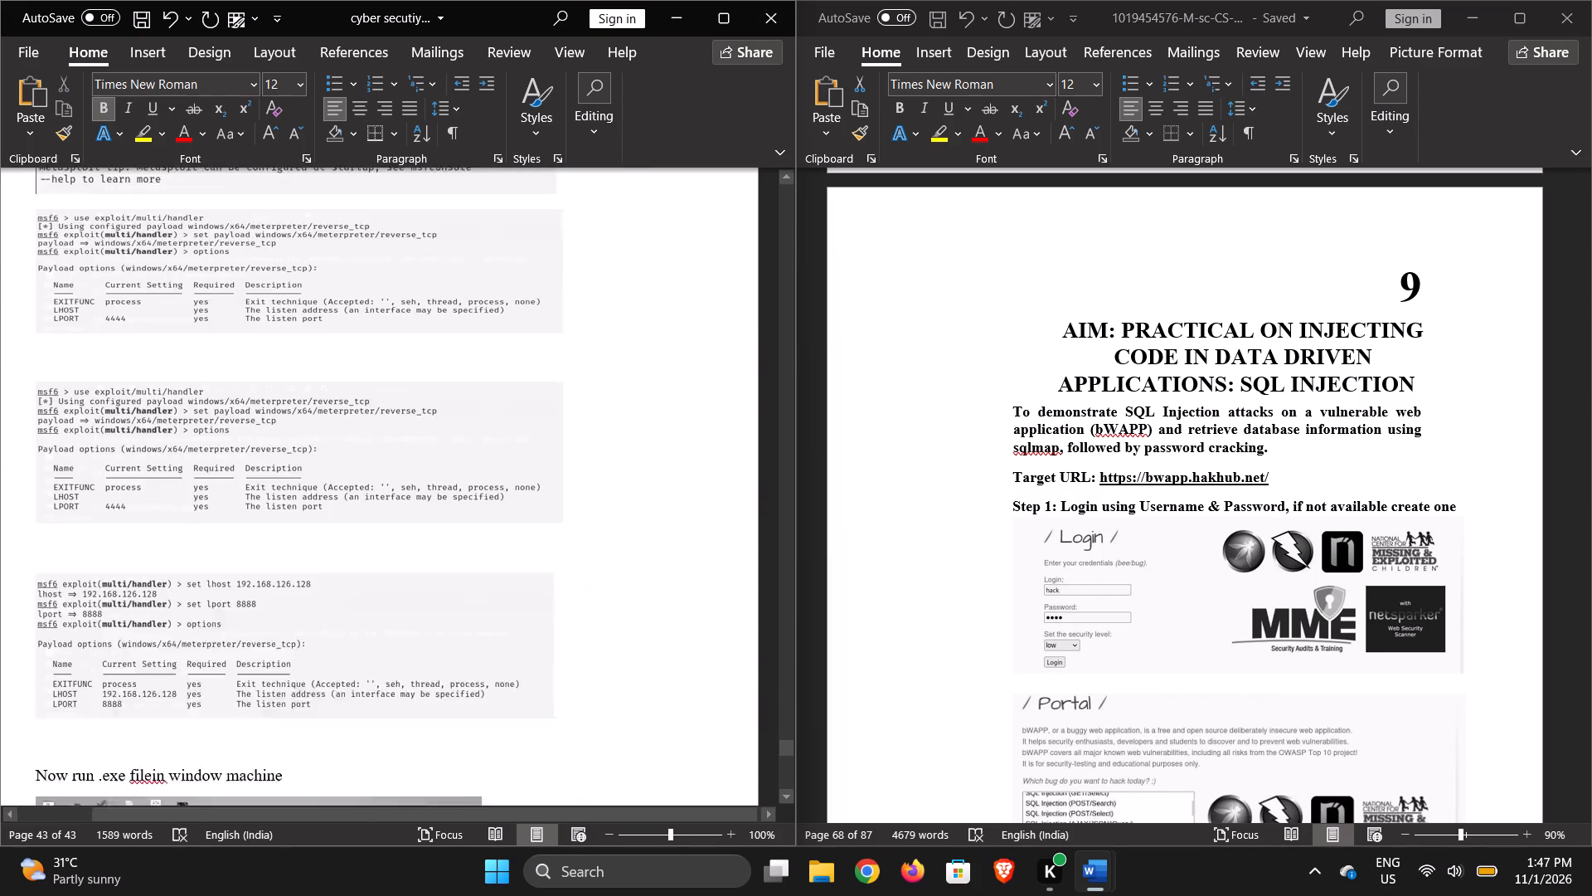
scroll(473, 480, up, 6)
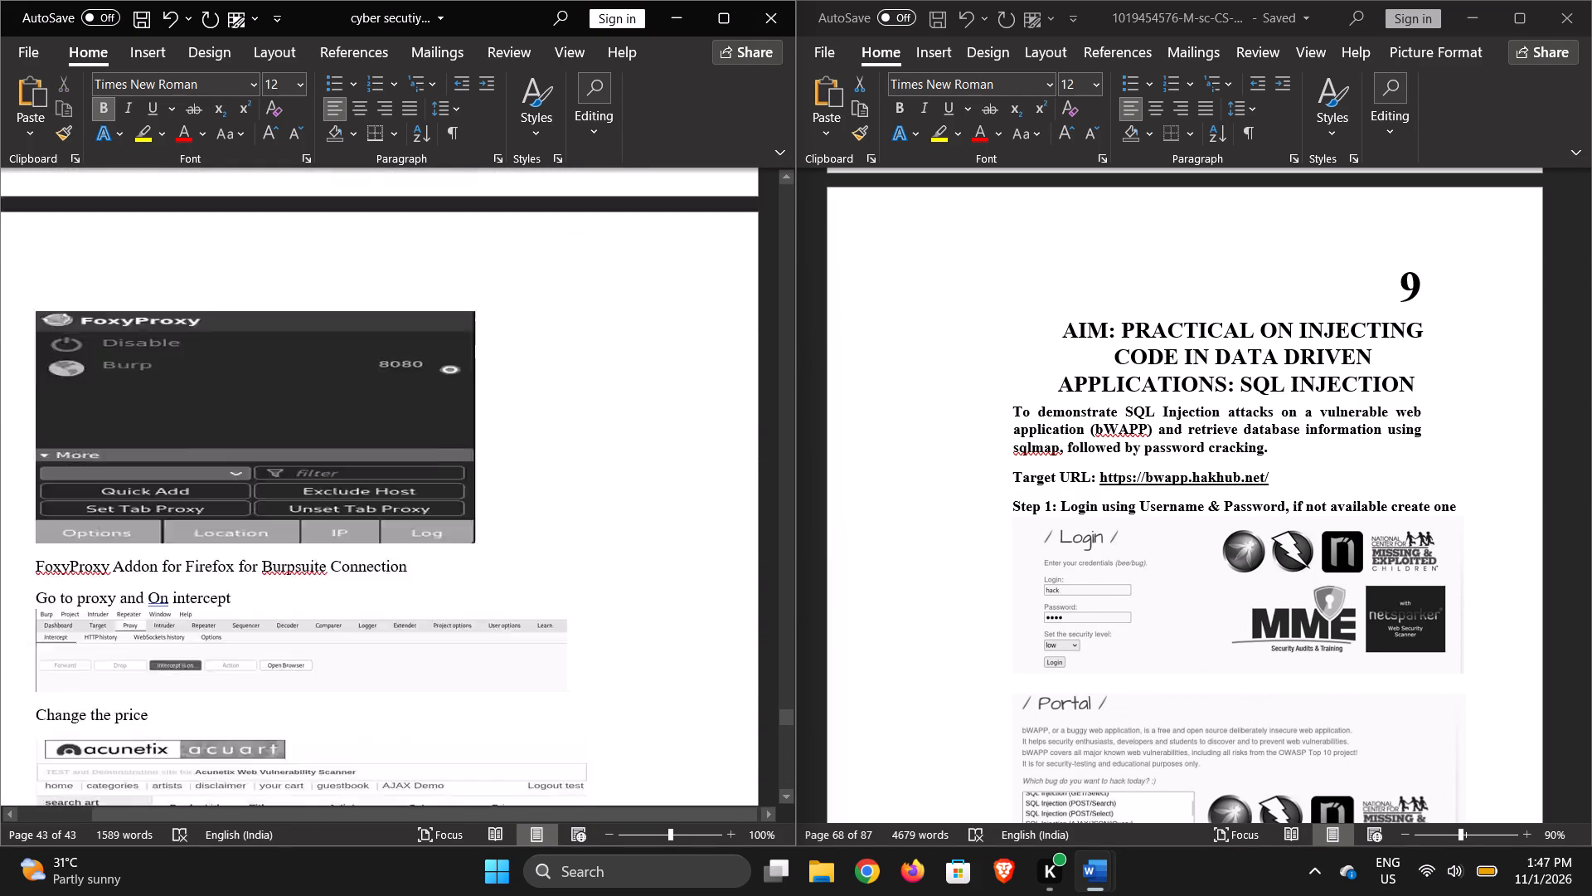
scroll(473, 480, up, 6)
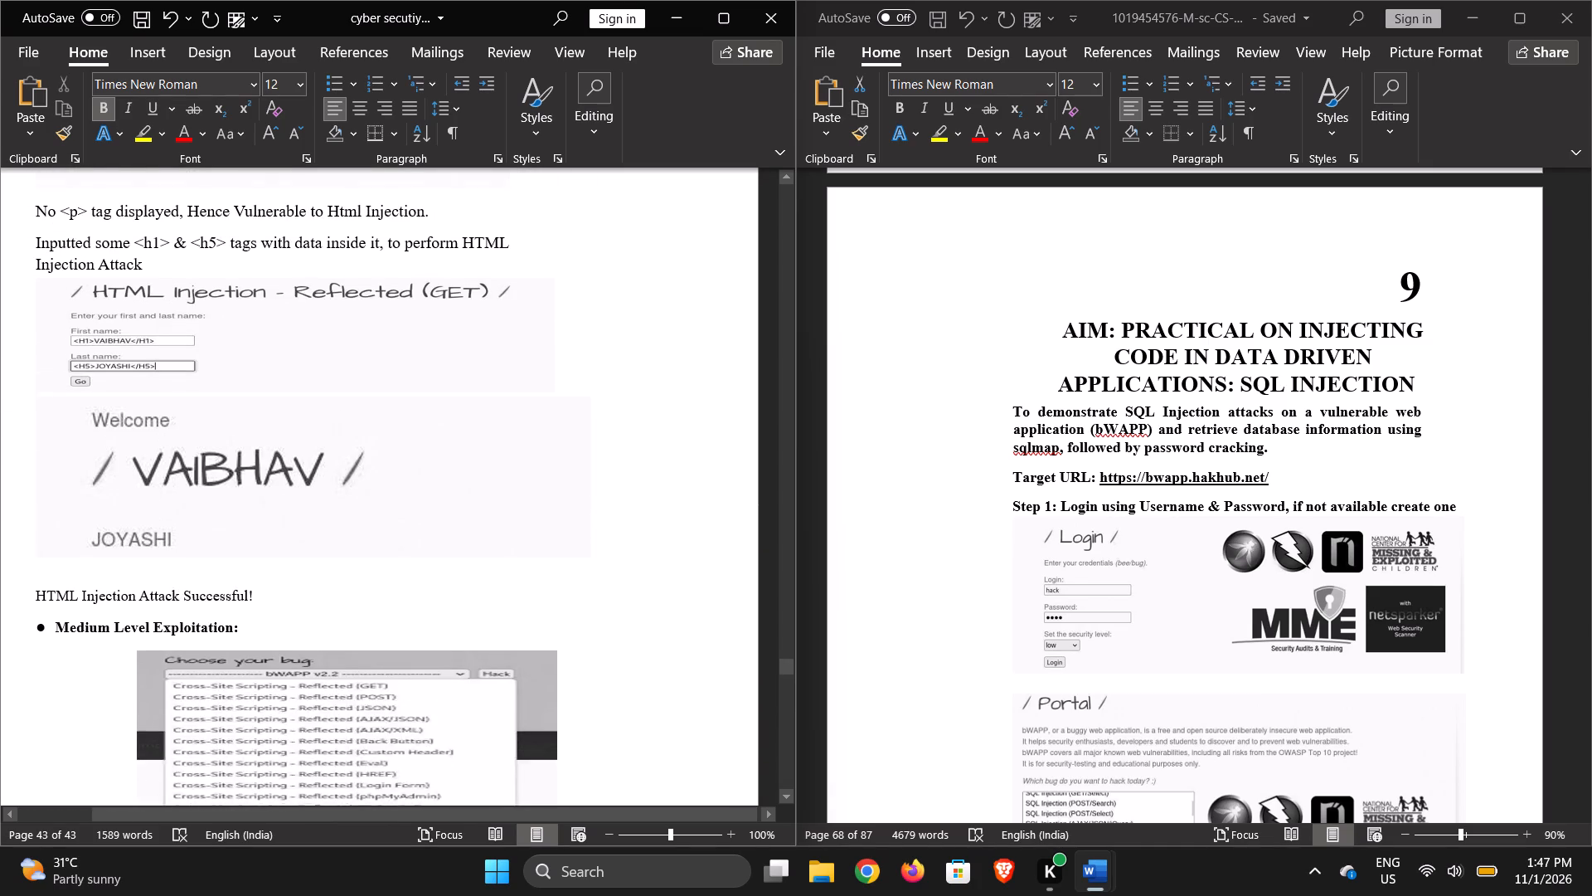
scroll(473, 480, up, 6)
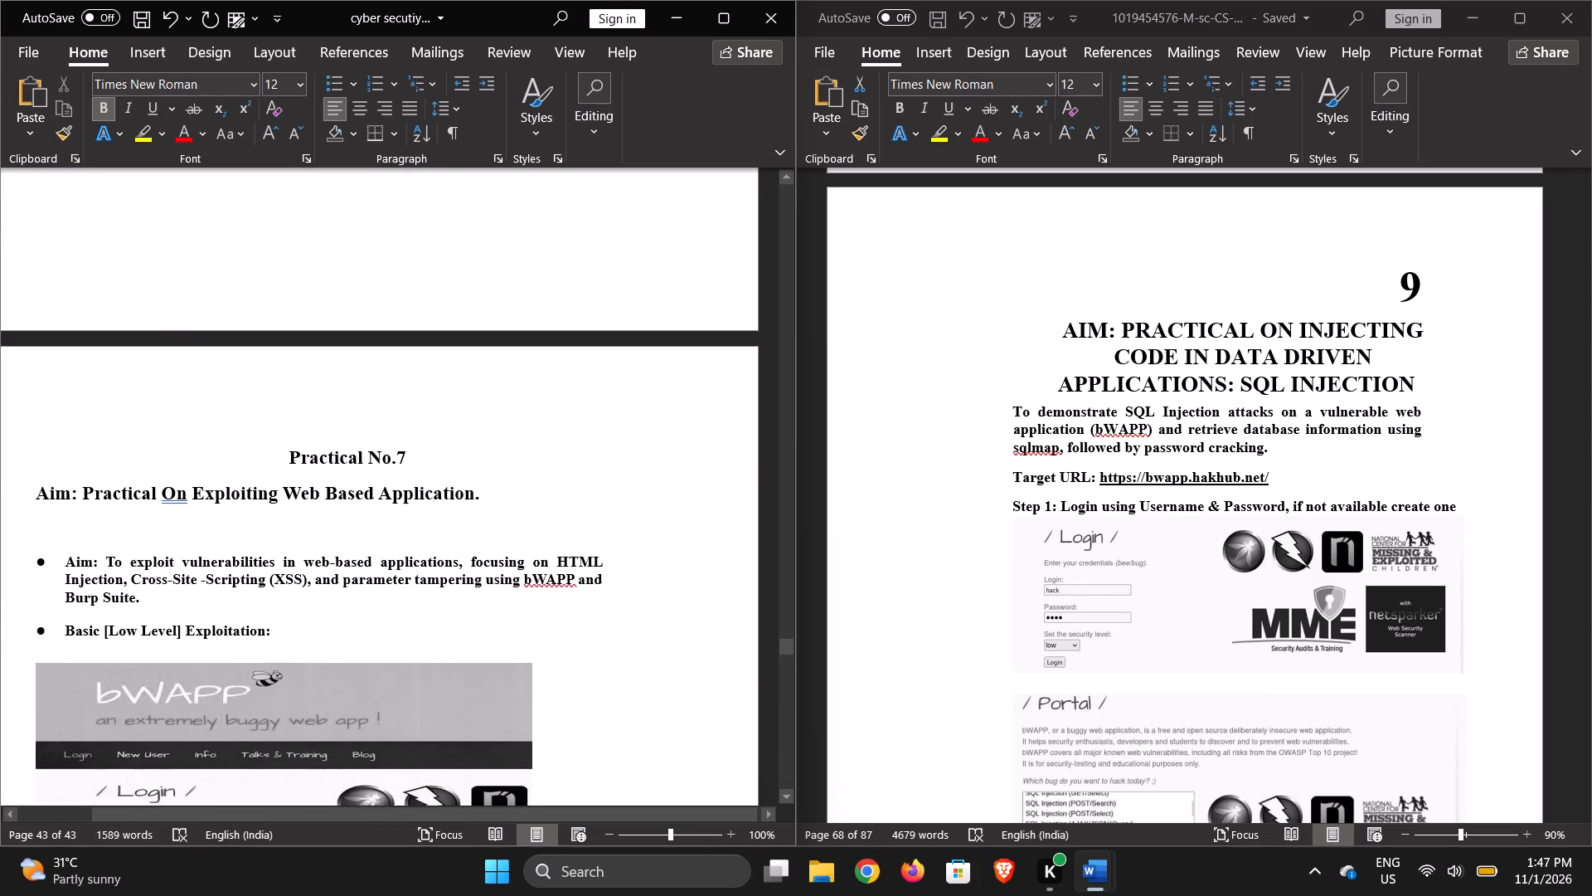
scroll(473, 480, up, 2)
drag(280, 450, 351, 458)
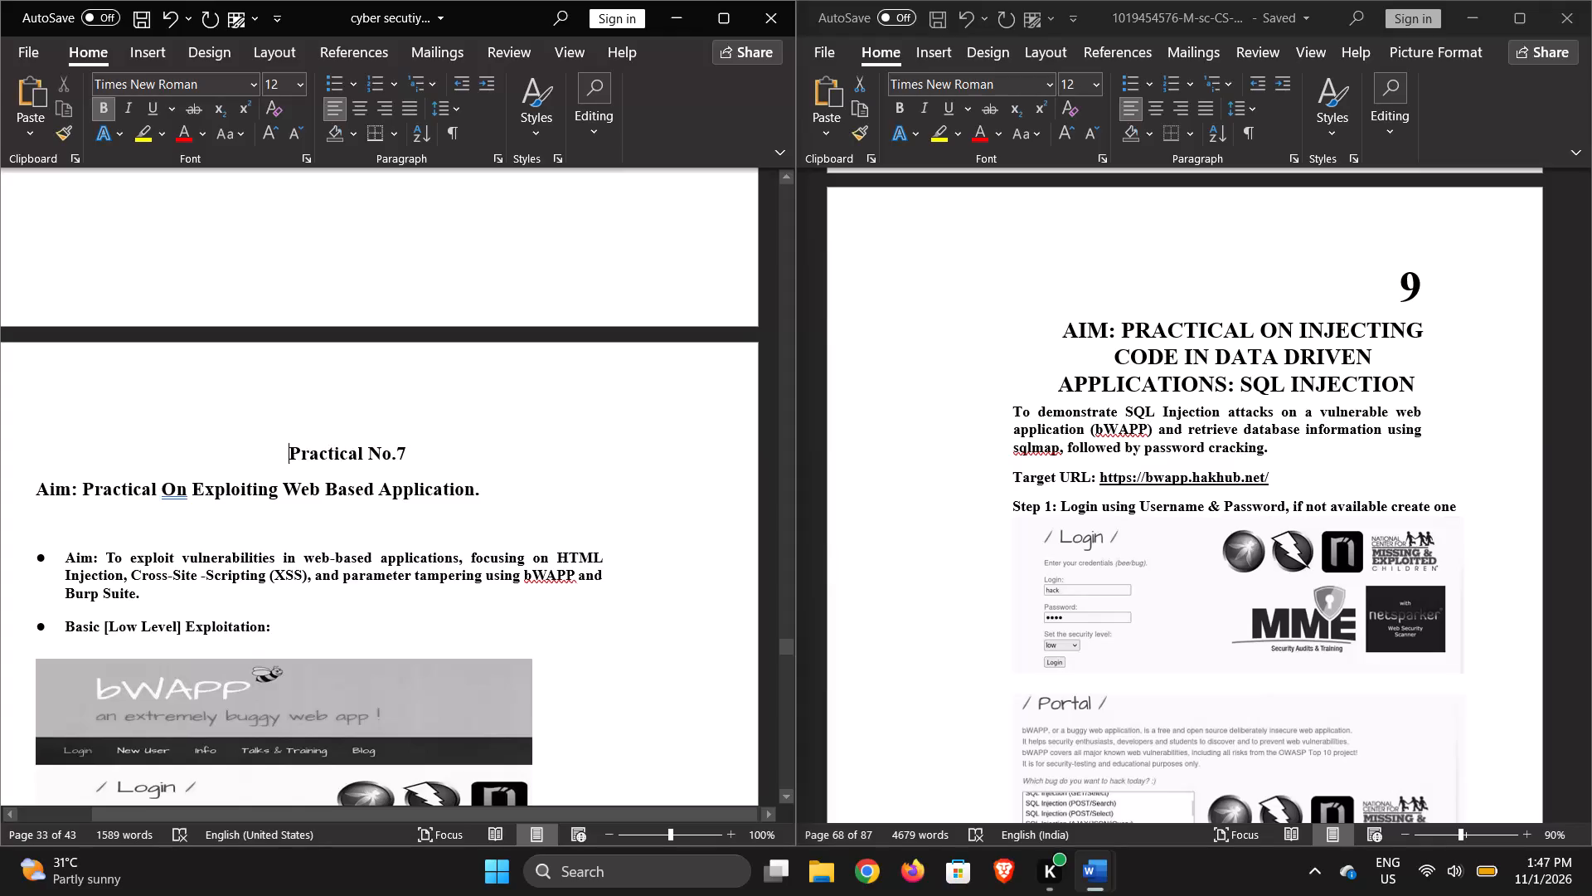
drag(351, 458, 445, 455)
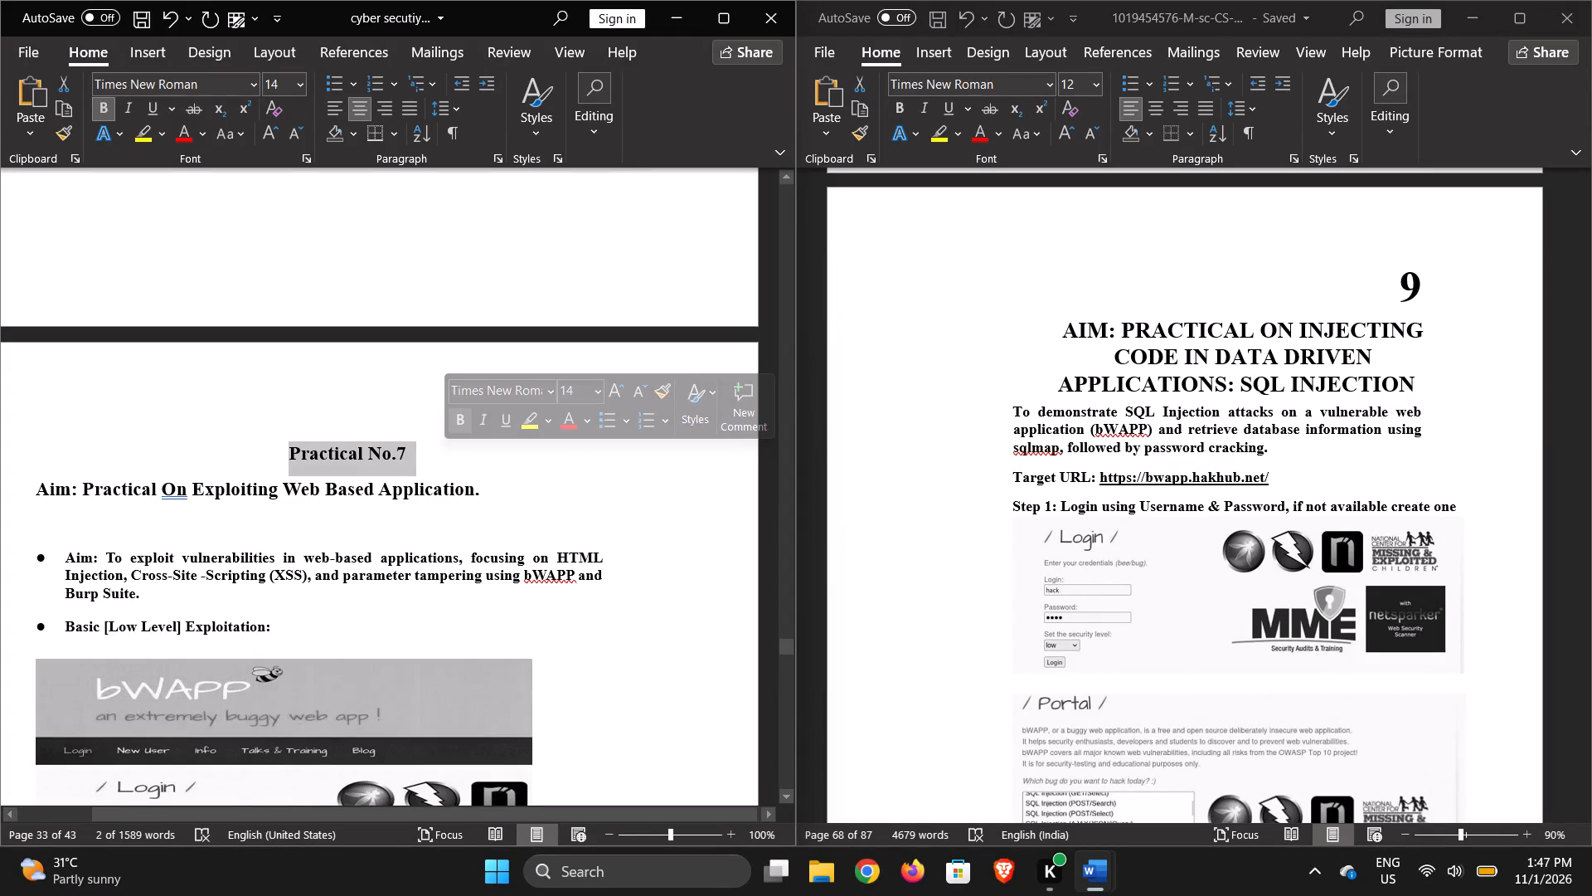
click(302, 86)
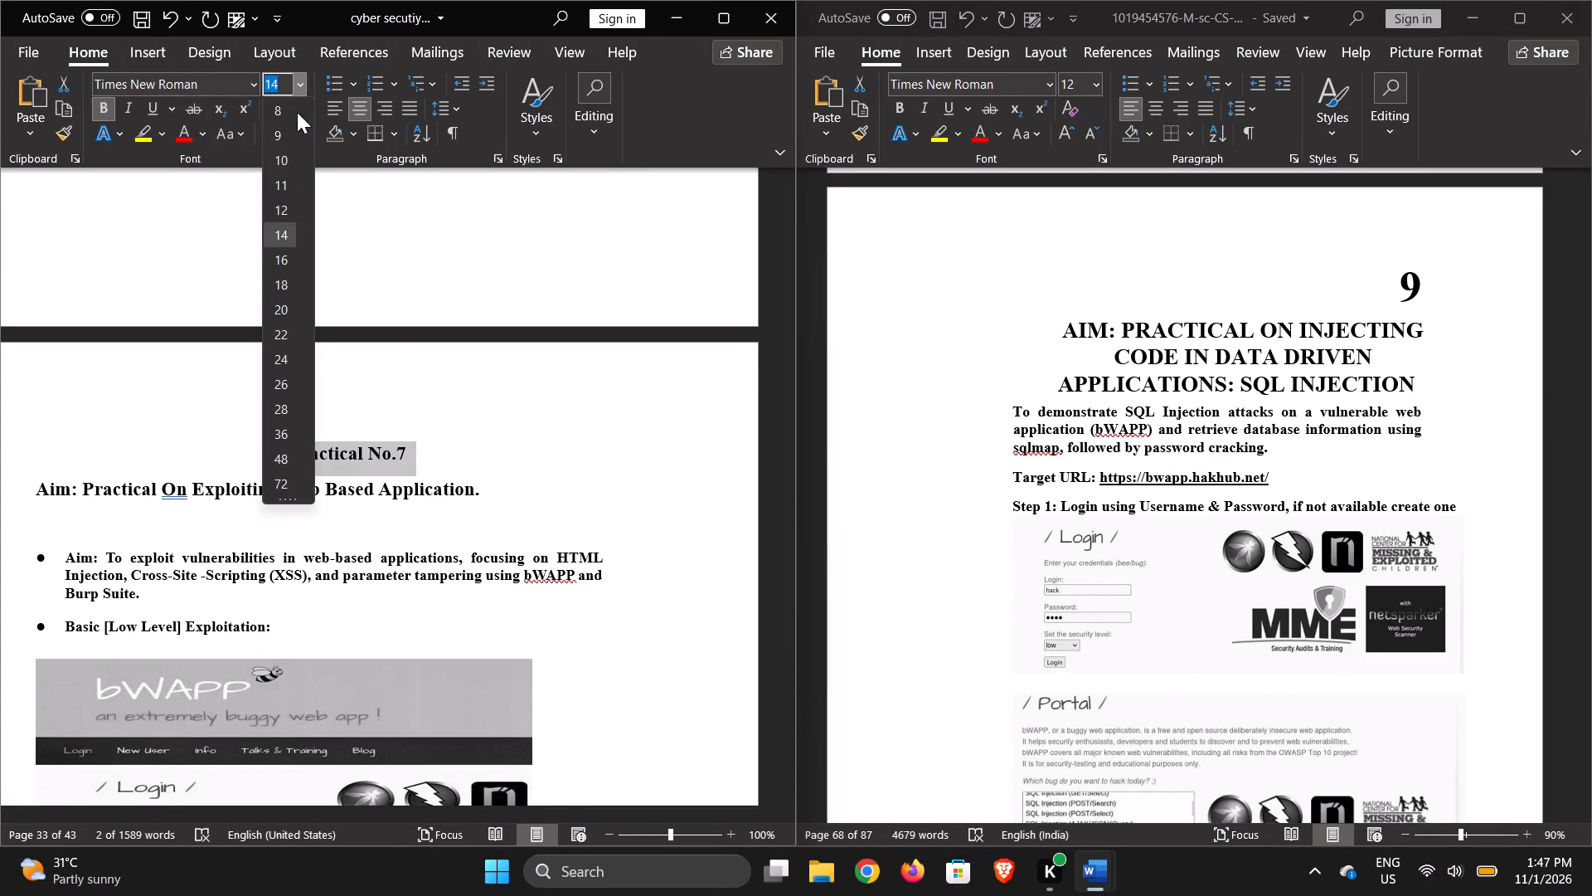
click(466, 409)
Set the font size of the "Practical No.8" heading to 14.
scroll(466, 409, down, 3)
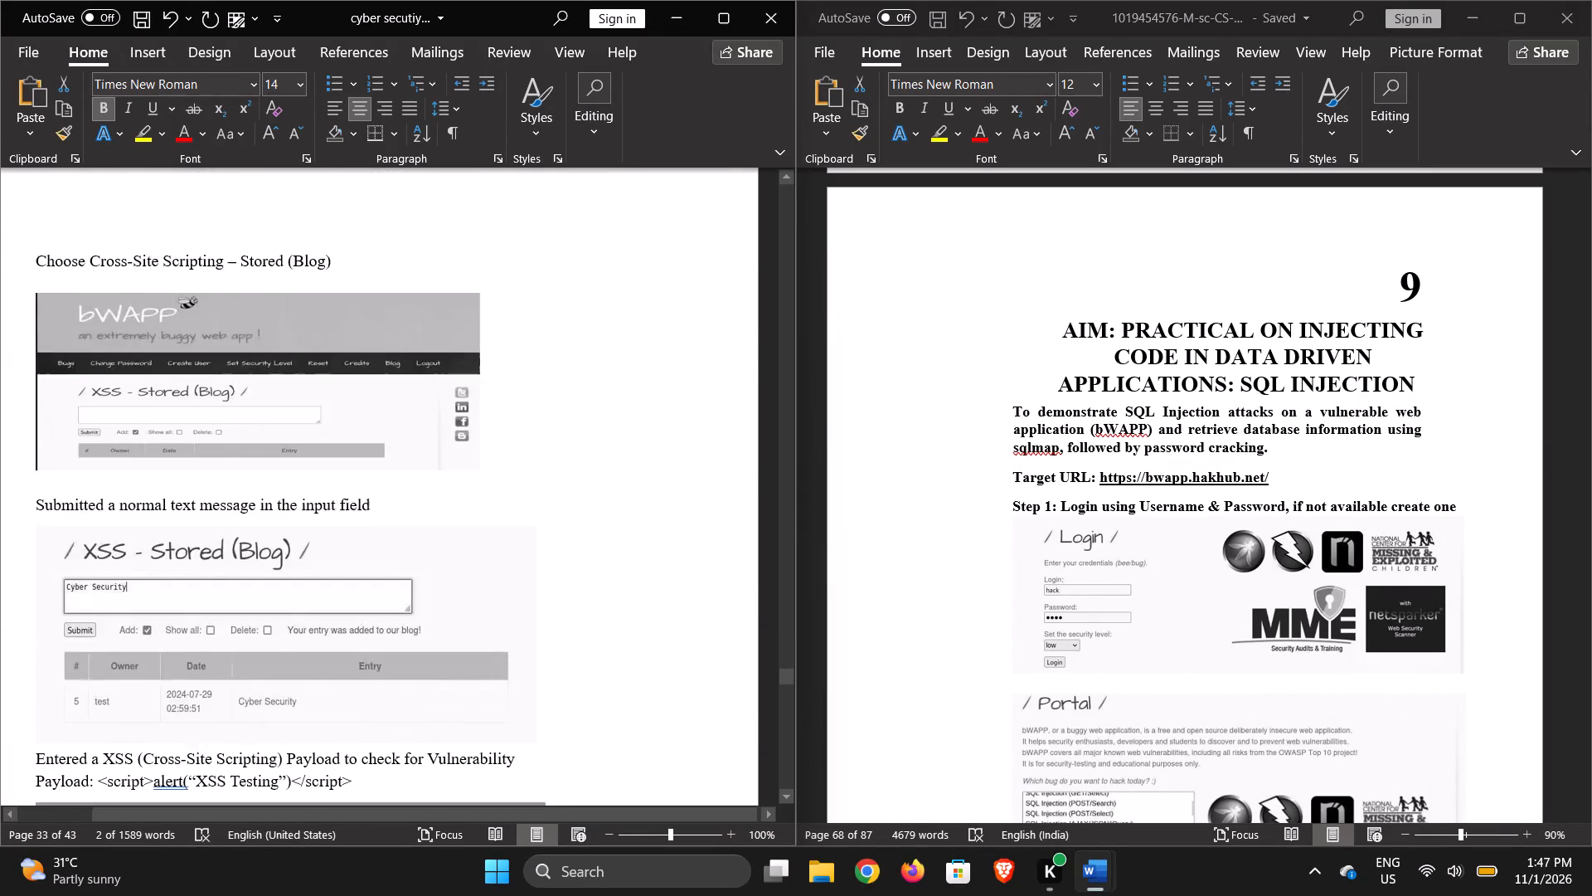
scroll(466, 409, down, 7)
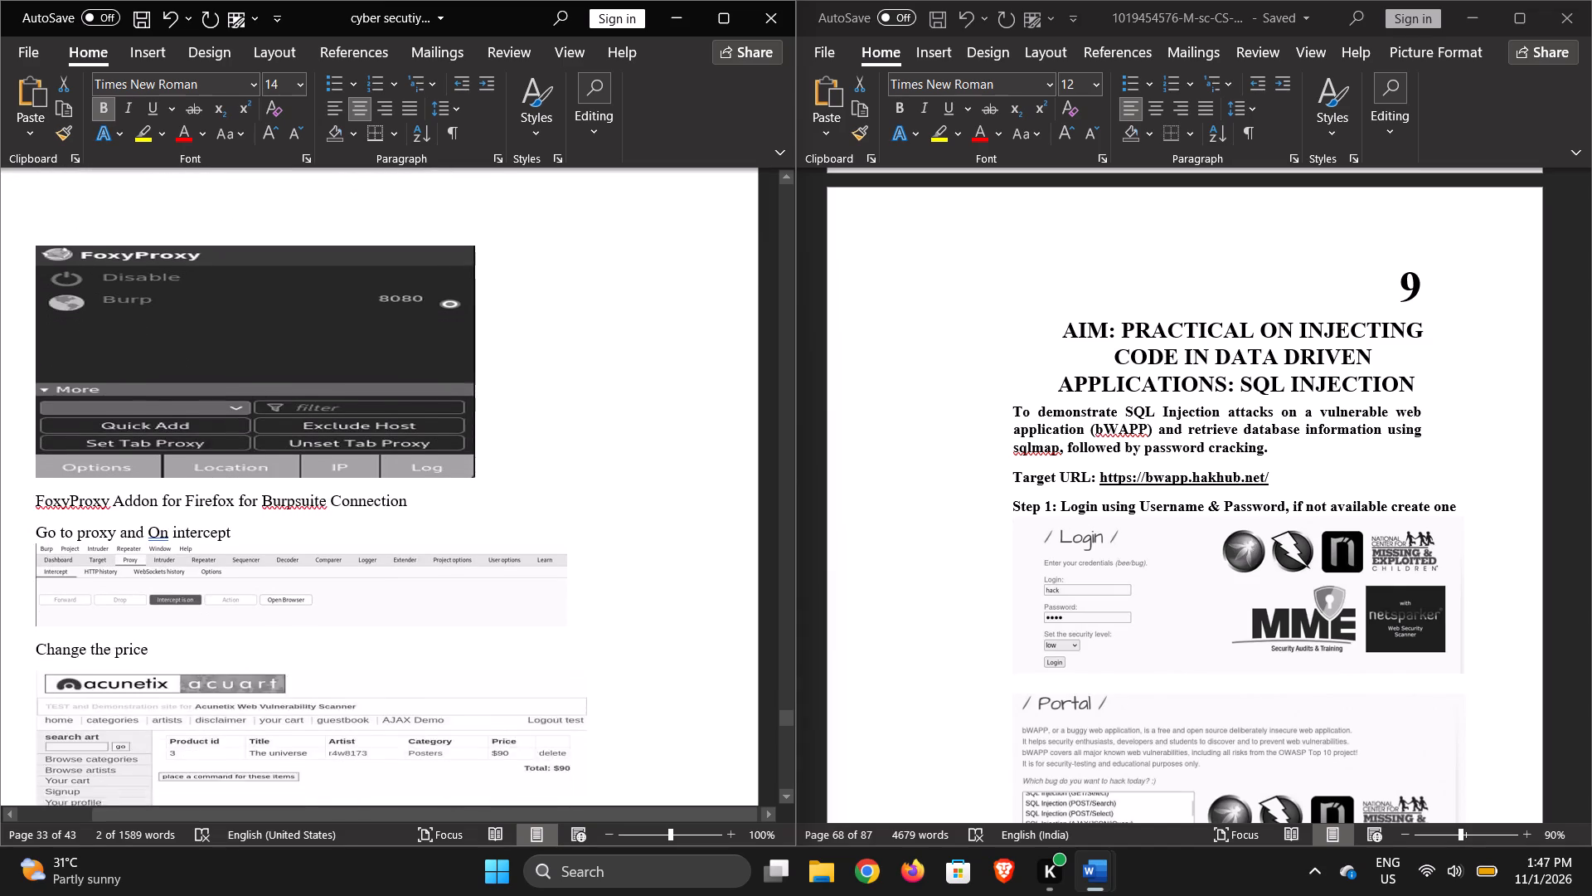
scroll(466, 409, down, 2)
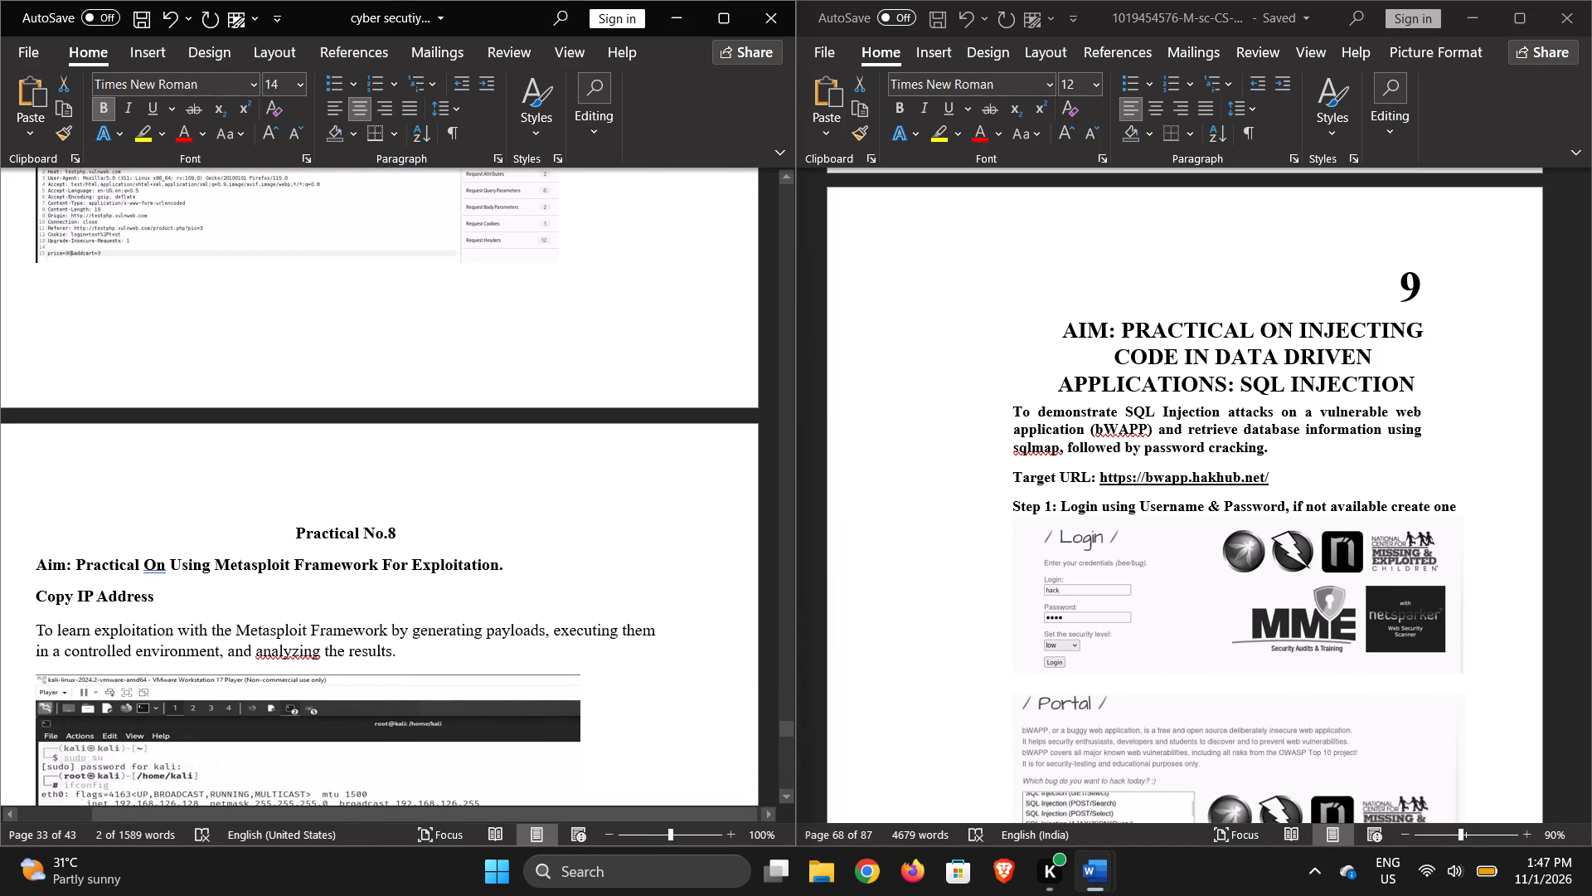
drag(294, 529, 438, 533)
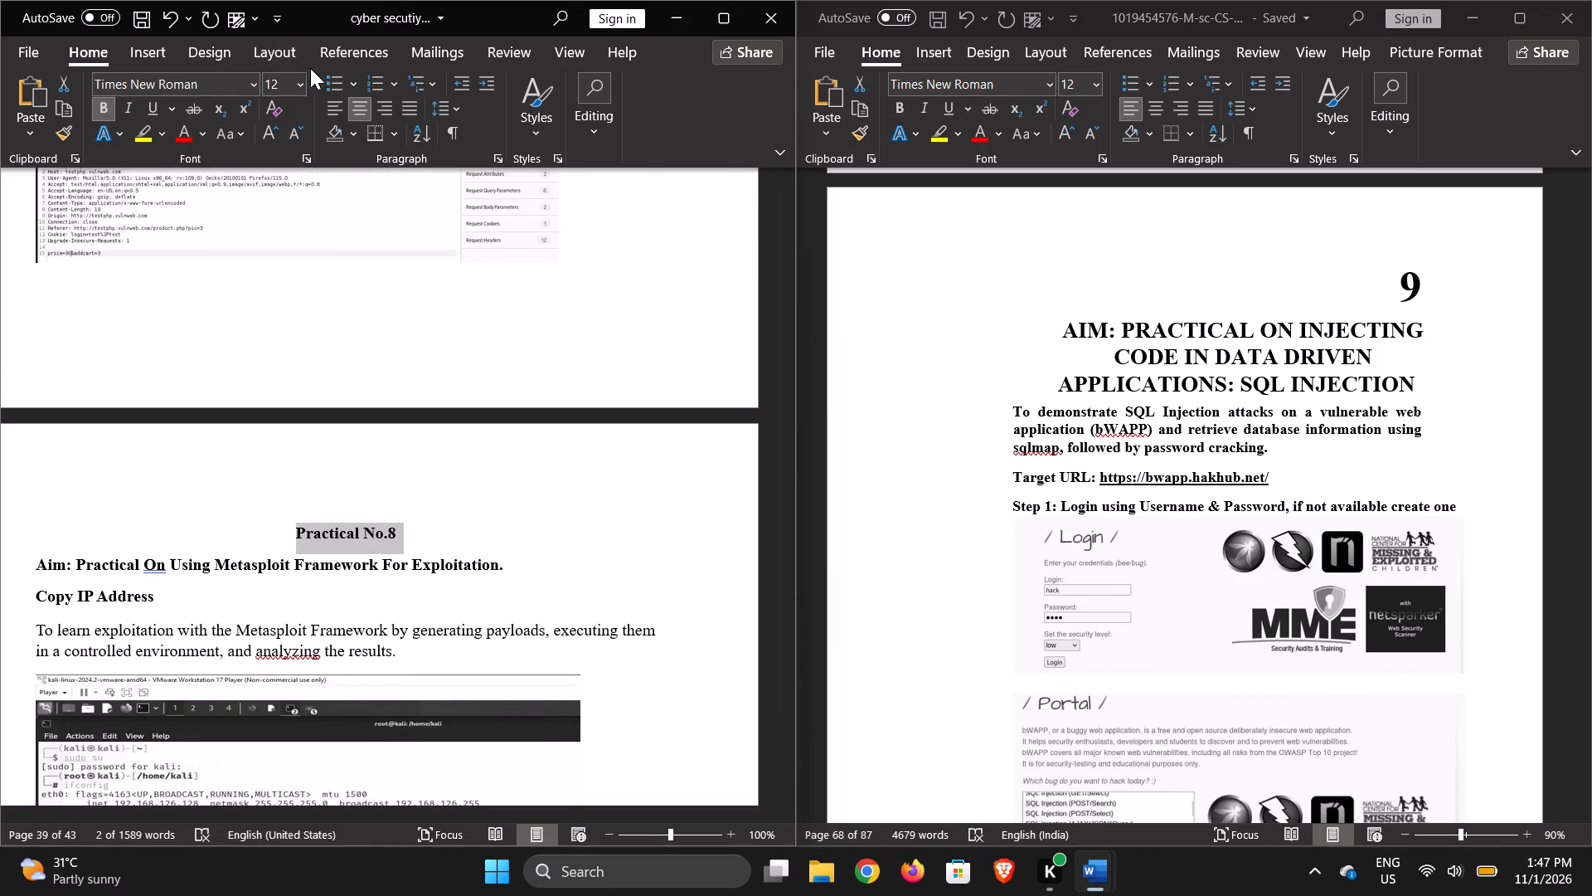
click(298, 77)
click(283, 236)
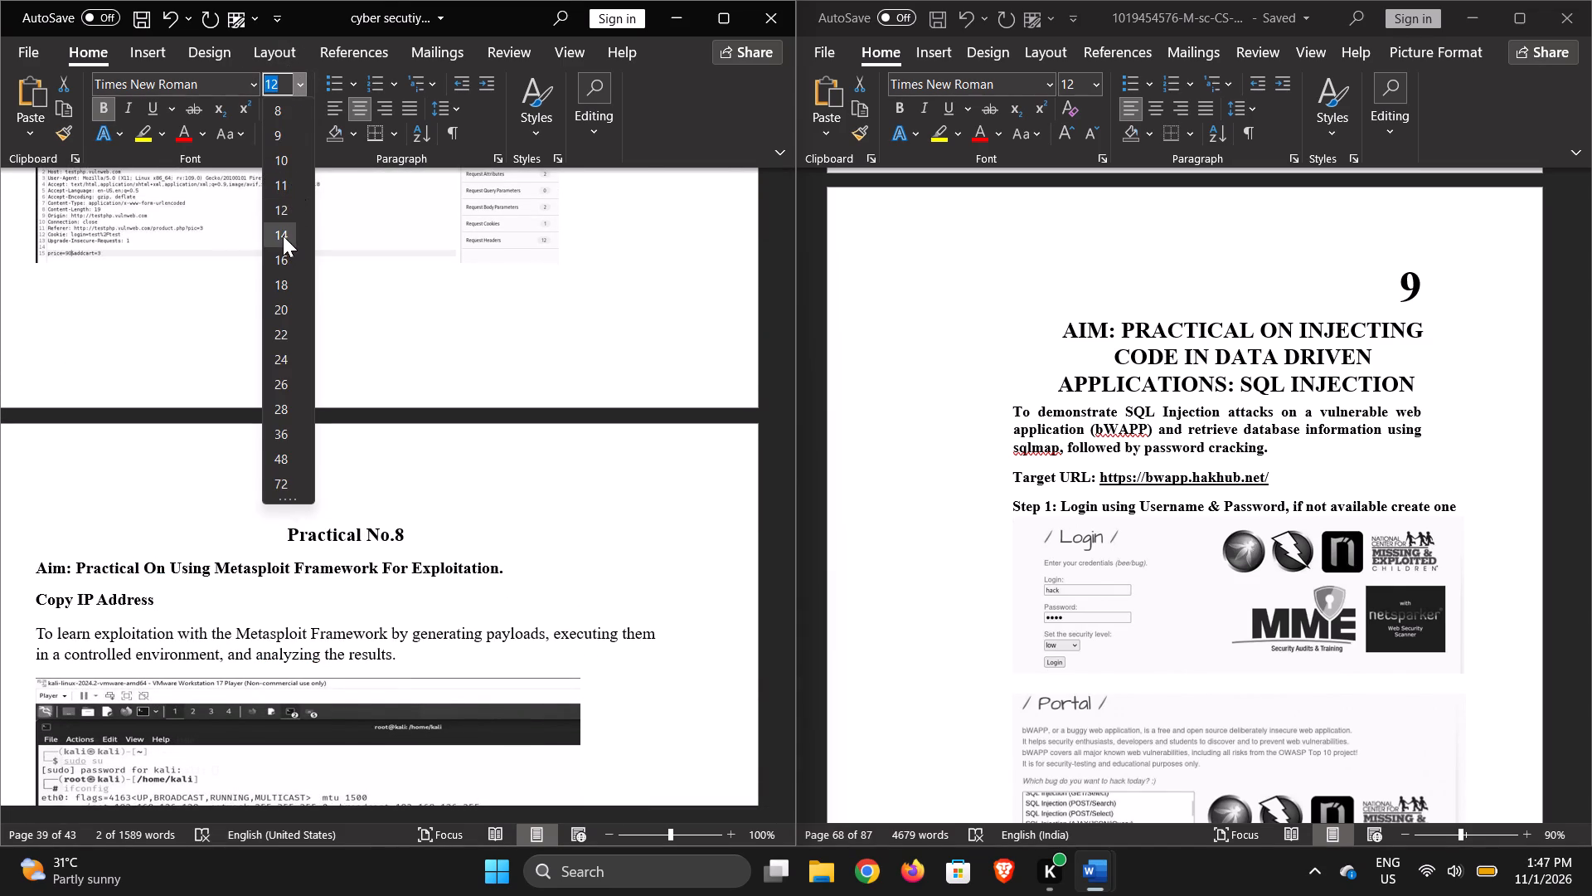
Check the font size of the "Practical No.9" heading.
scroll(385, 596, down, 7)
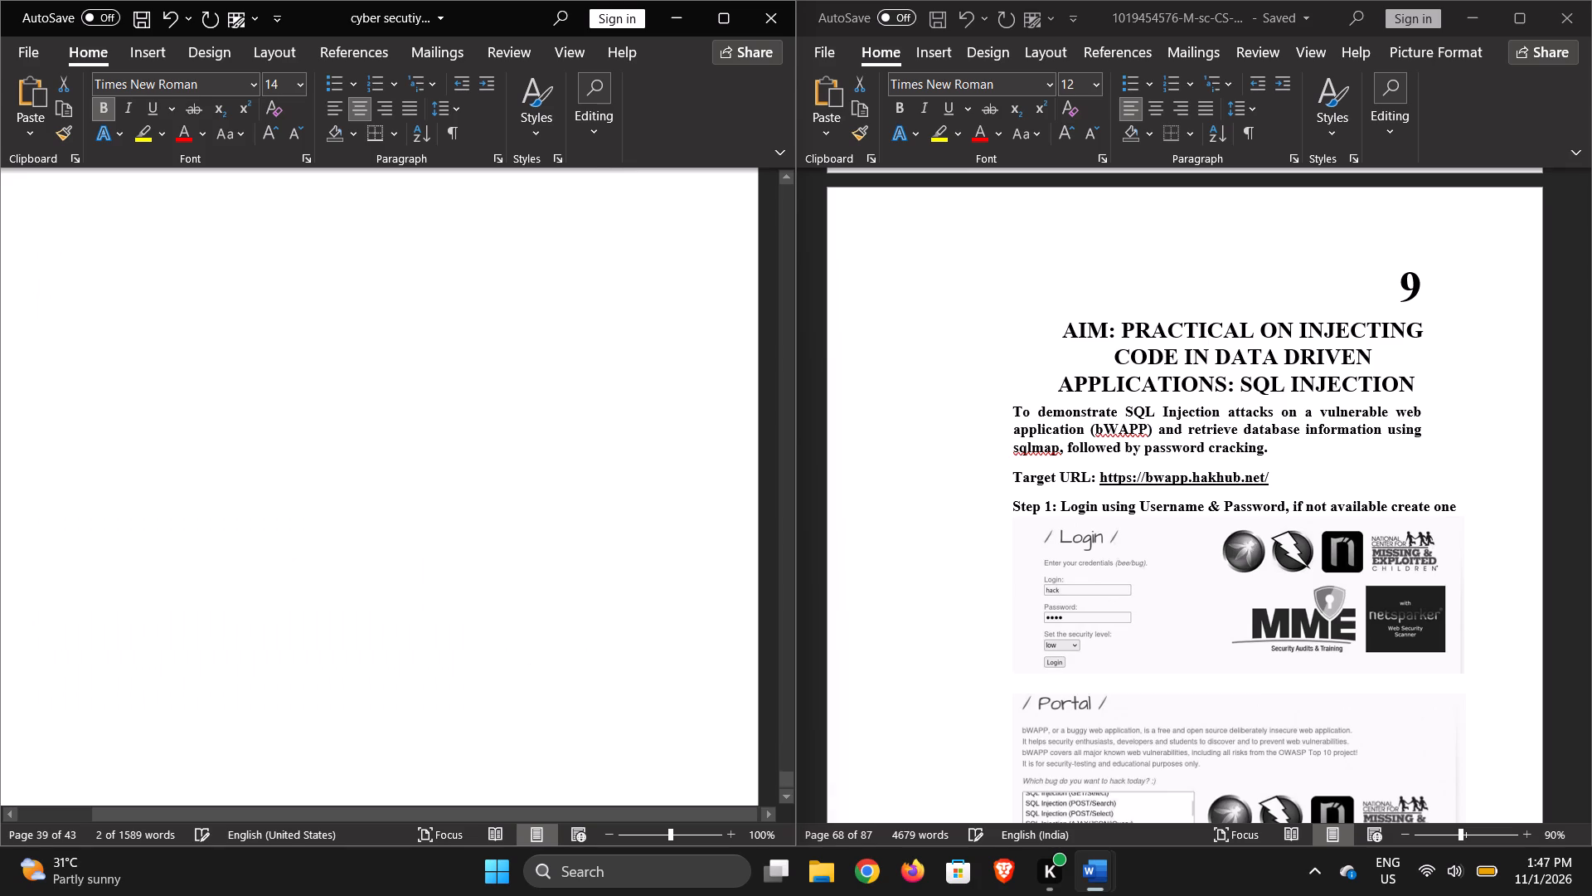
scroll(385, 596, down, 11)
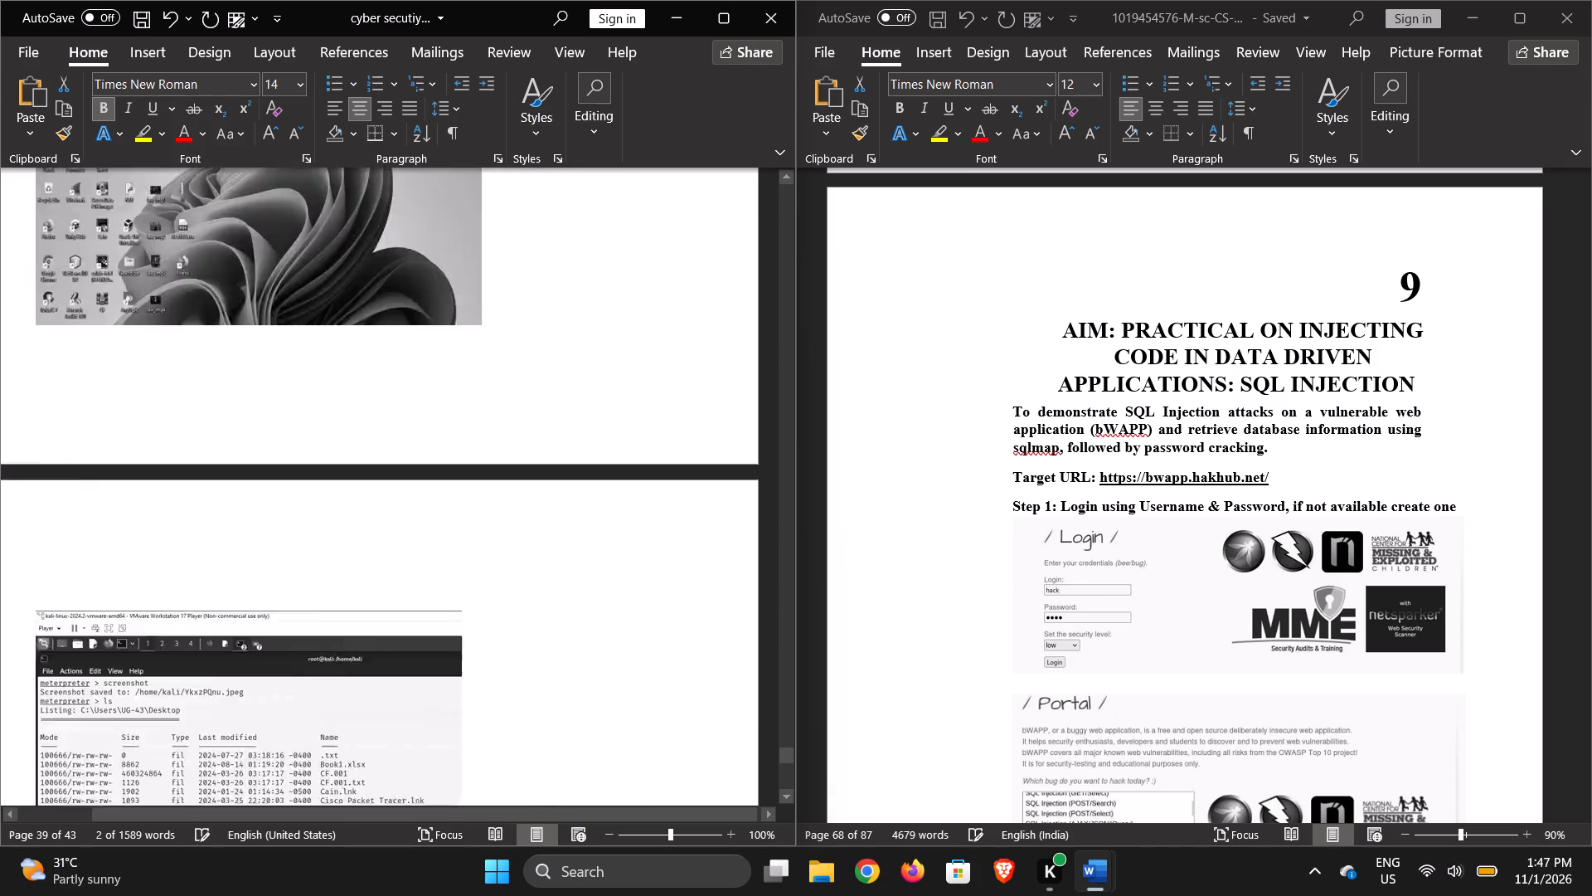
scroll(385, 596, down, 6)
scroll(385, 596, up, 1)
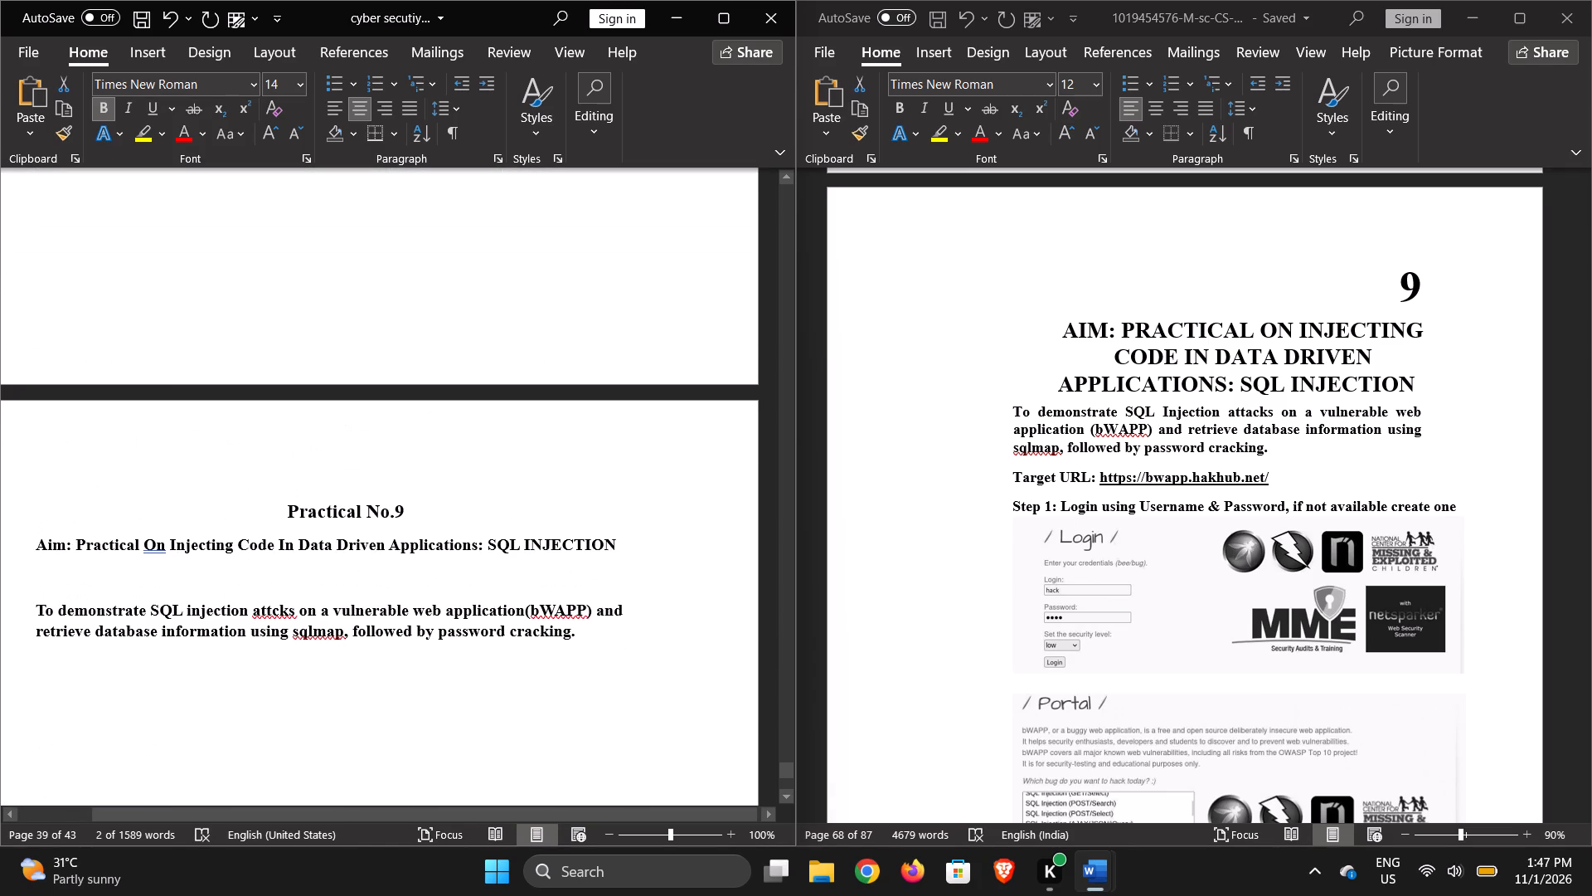
drag(425, 508, 275, 515)
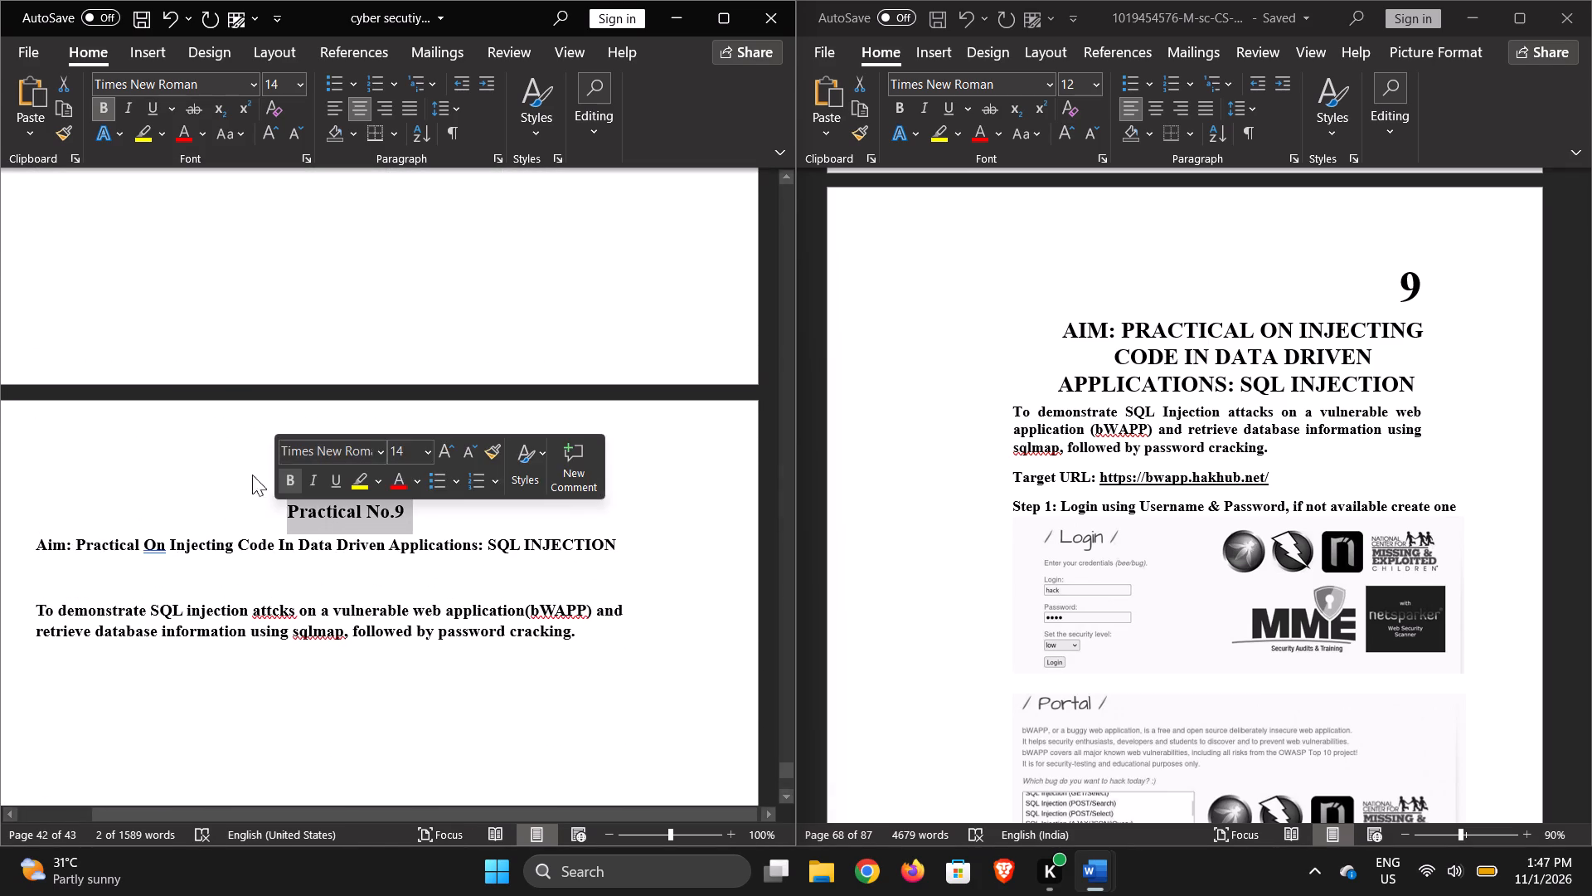
click(180, 485)
Remove the blank line between the Practical No.9 aim line and its description.
scroll(424, 577, down, 1)
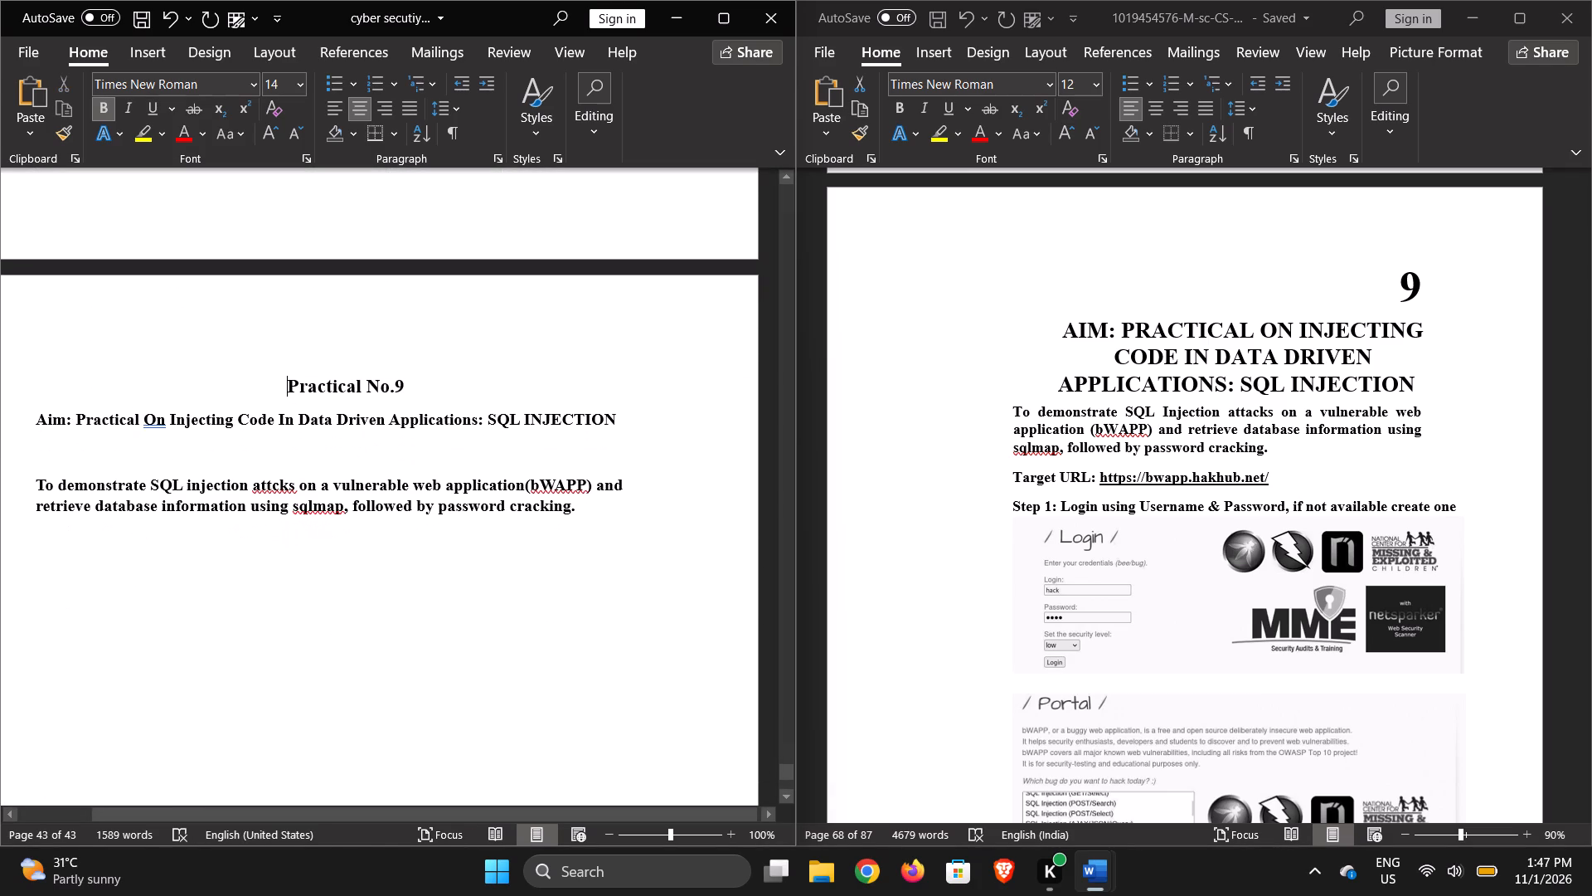
click(27, 485)
key(BackSpace)
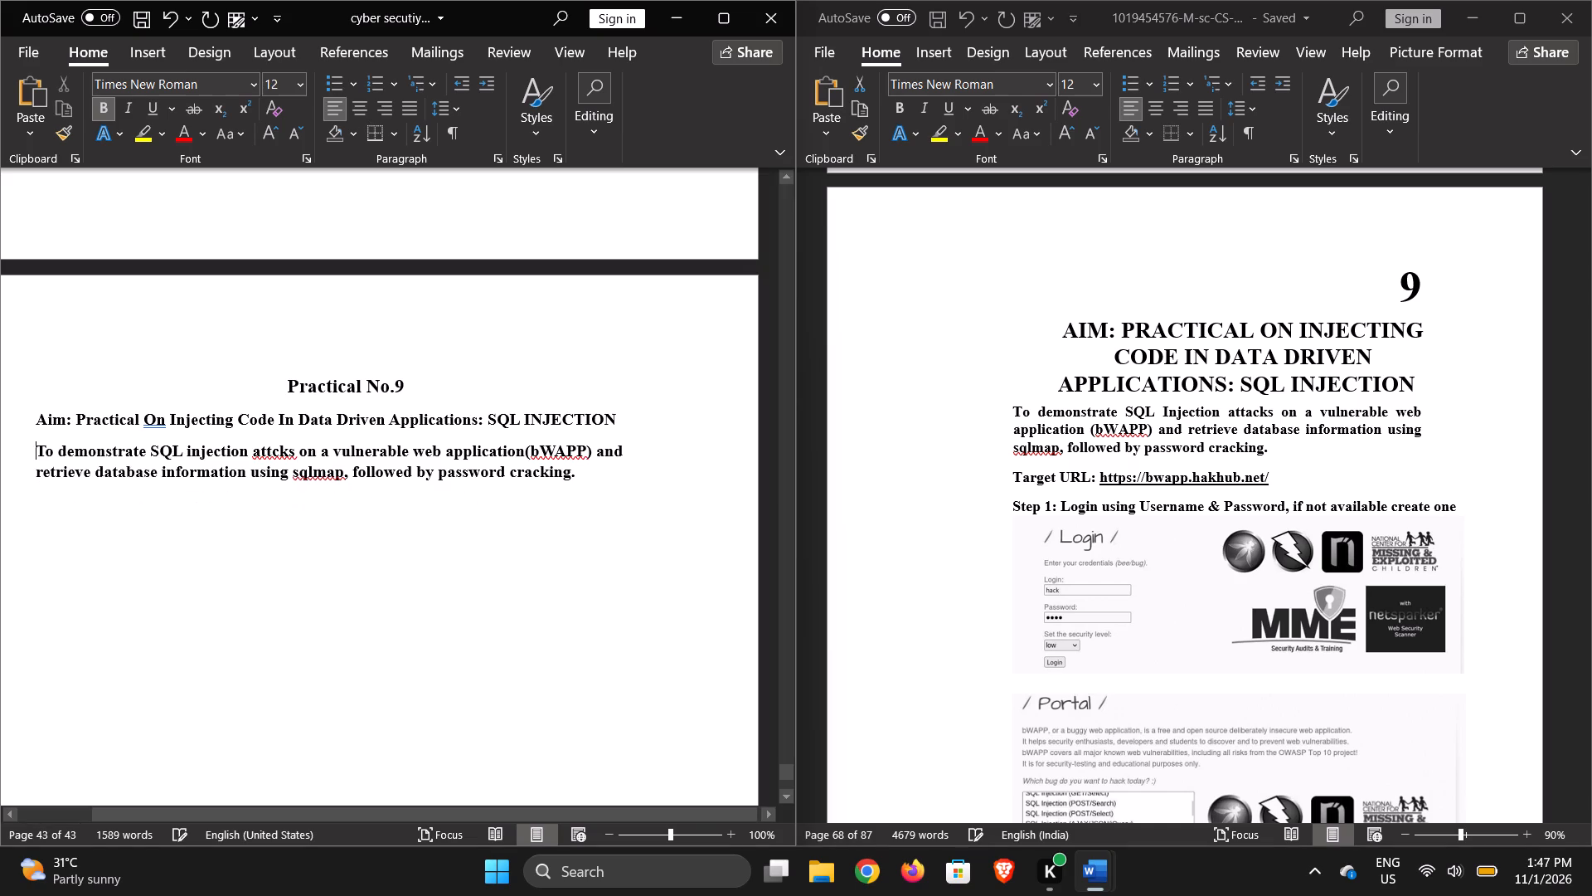
scroll(1023, 574, down, 1)
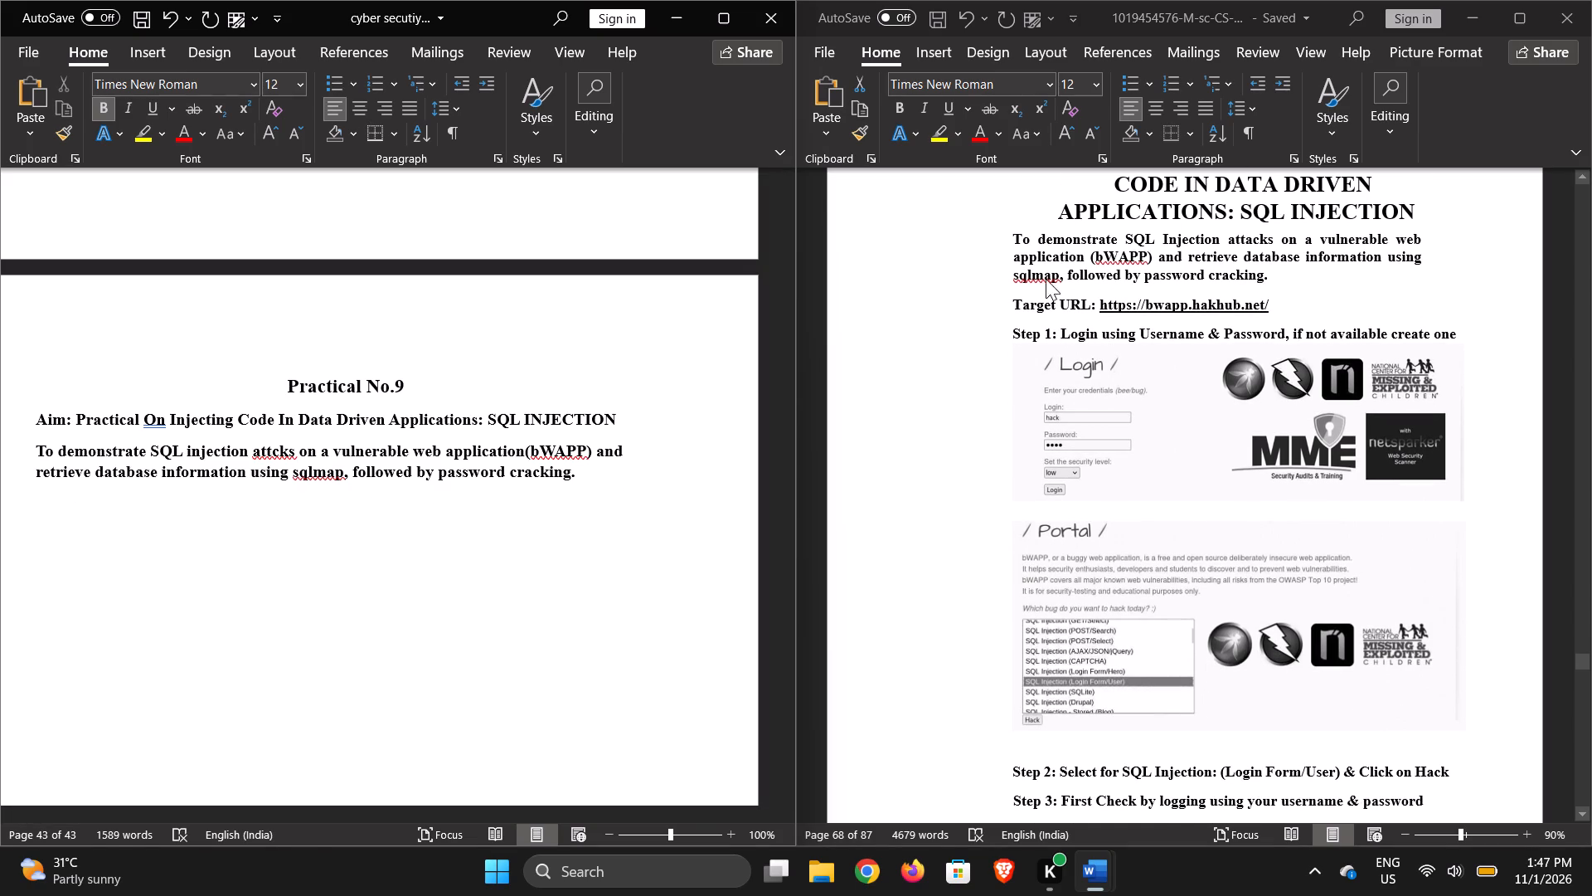
click(1008, 302)
drag(1012, 304, 1017, 304)
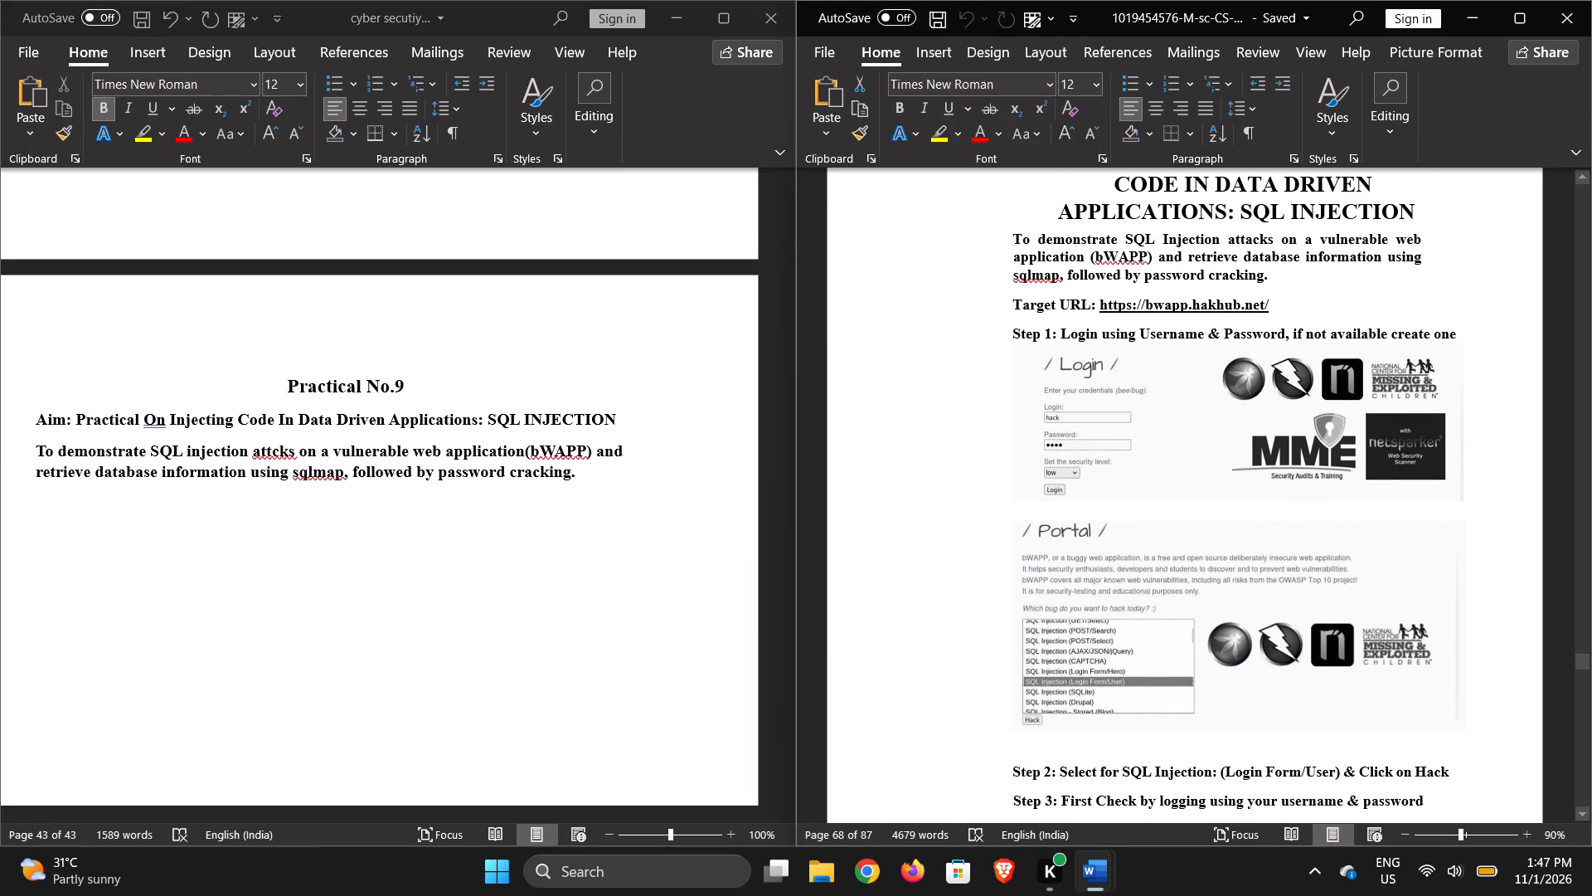
drag(1017, 304, 1289, 298)
key(ctrl+c)
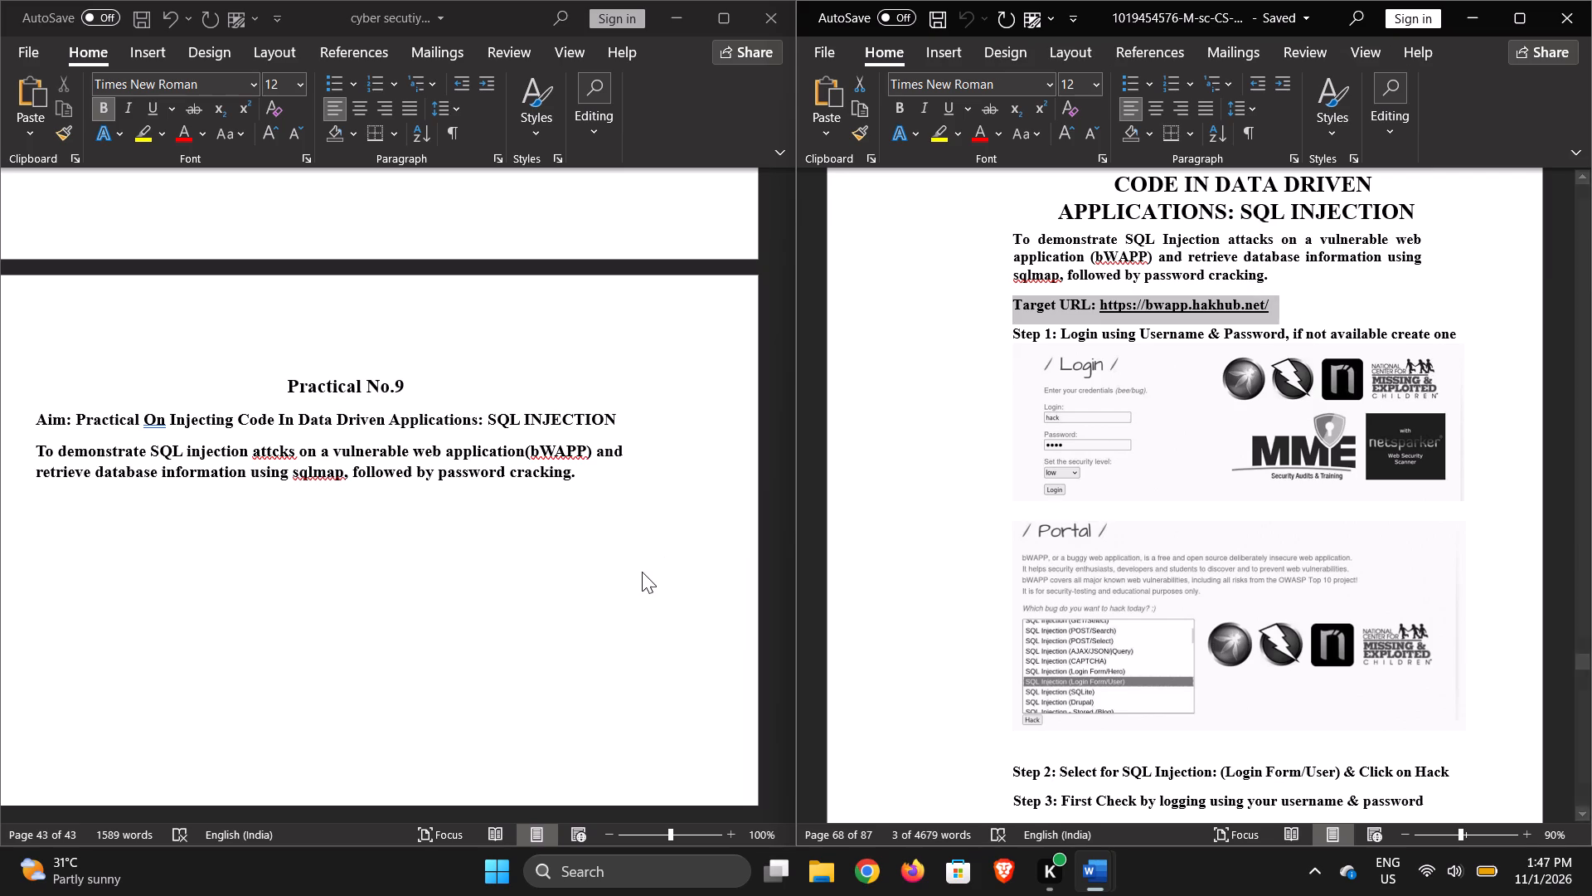
click(574, 480)
click(582, 478)
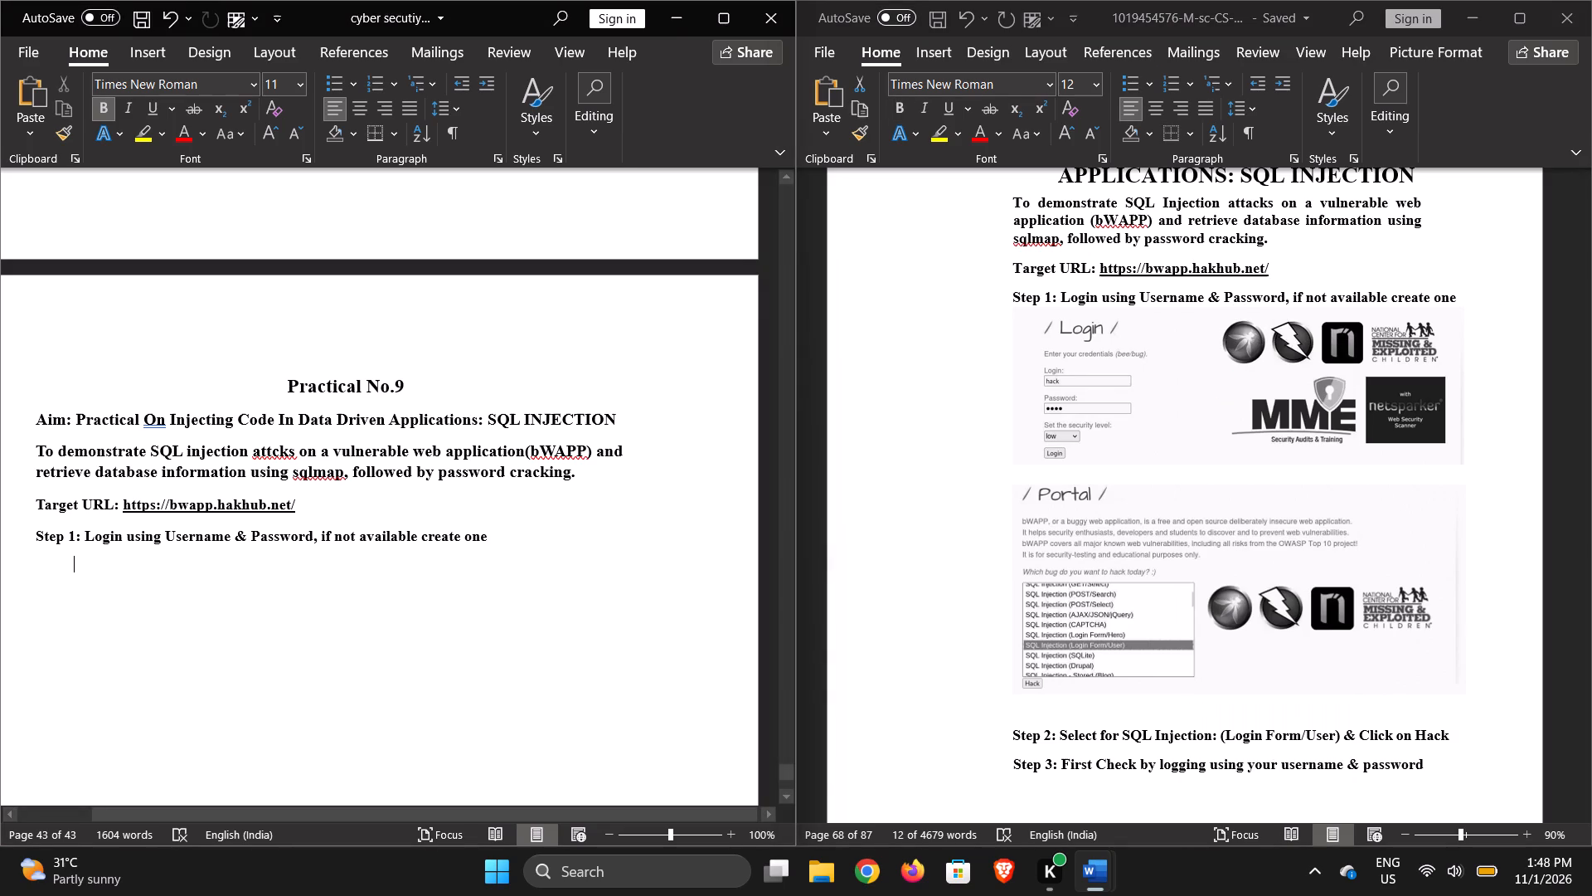
Paste the copied bWAPP login screenshot below the Step 1 line of Practical No.9.
key(ctrl+v)
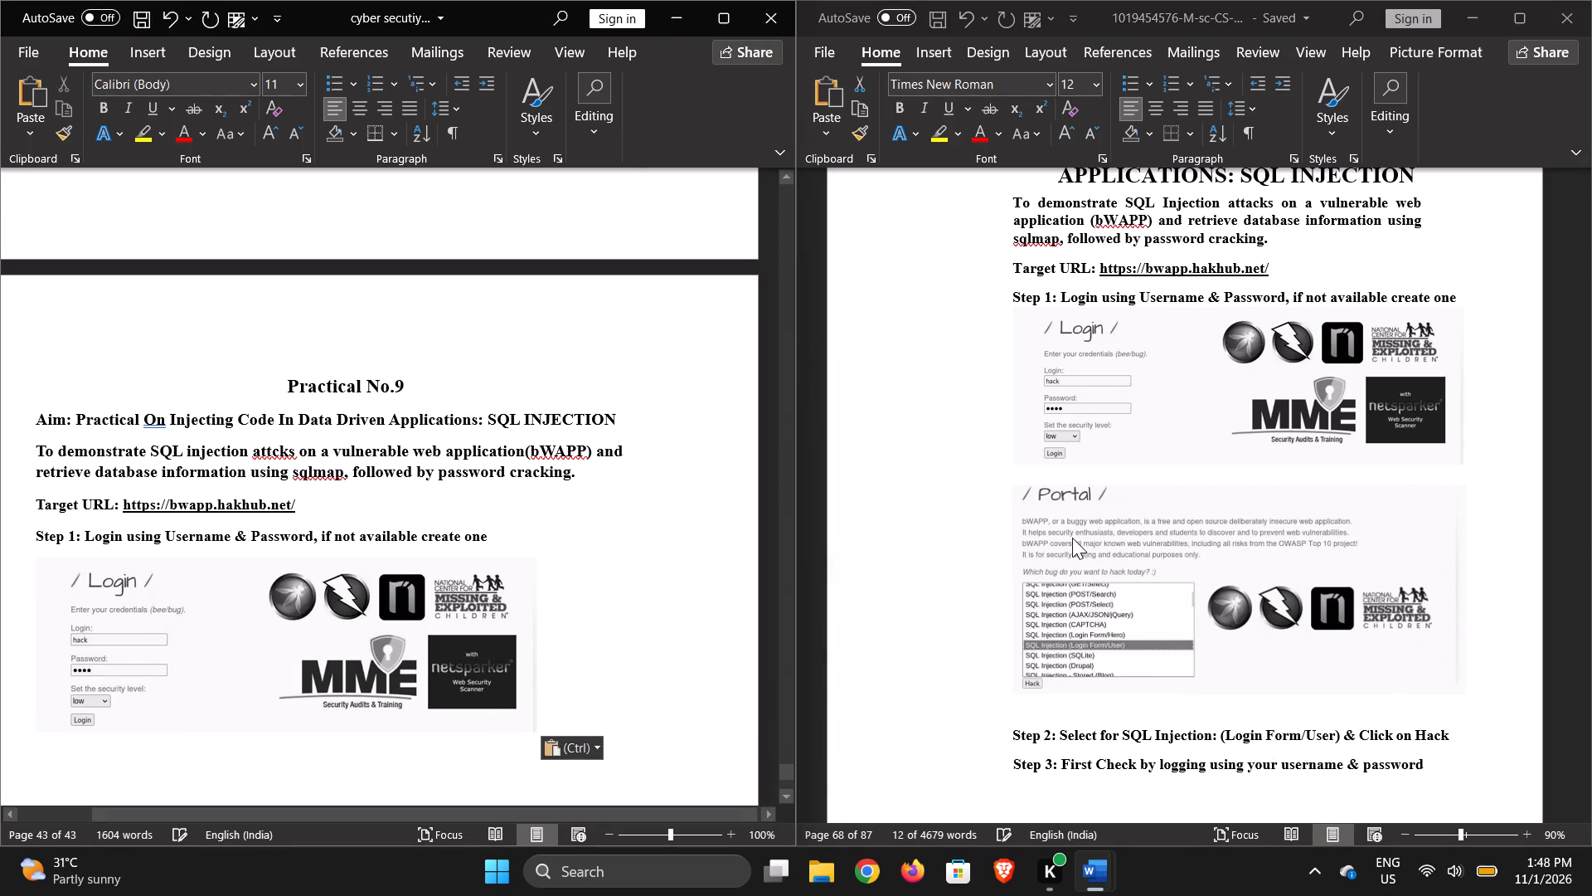
Copy the bWAPP Portal screenshot from the reference document into a new line below the login screenshot in Practical No.9.
scroll(1252, 572, down, 1)
click(1273, 476)
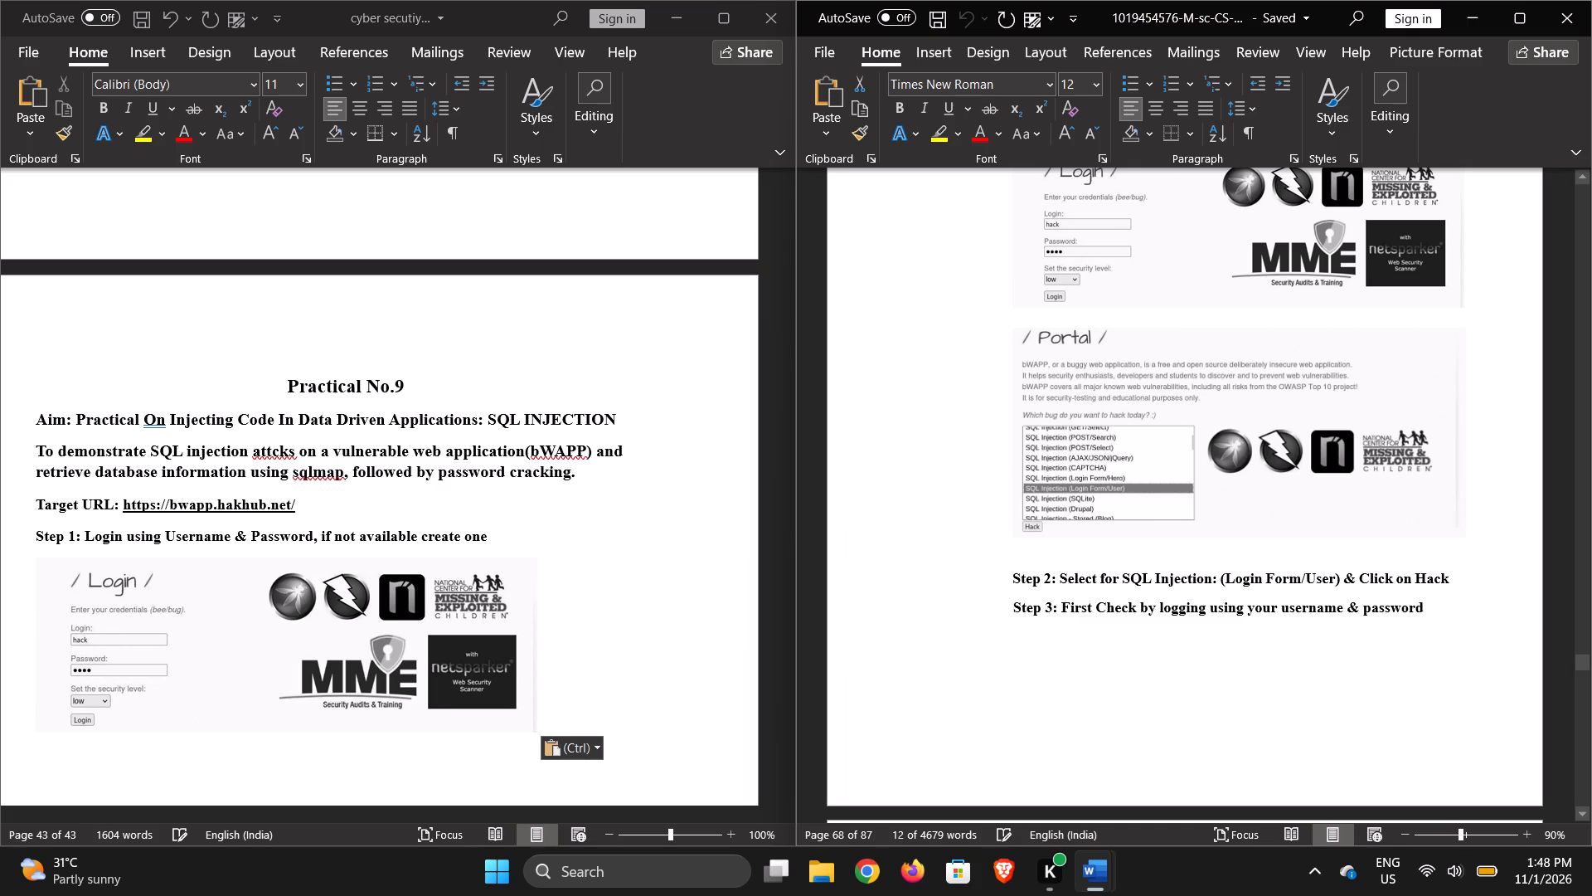
click(1273, 476)
right_click(1273, 476)
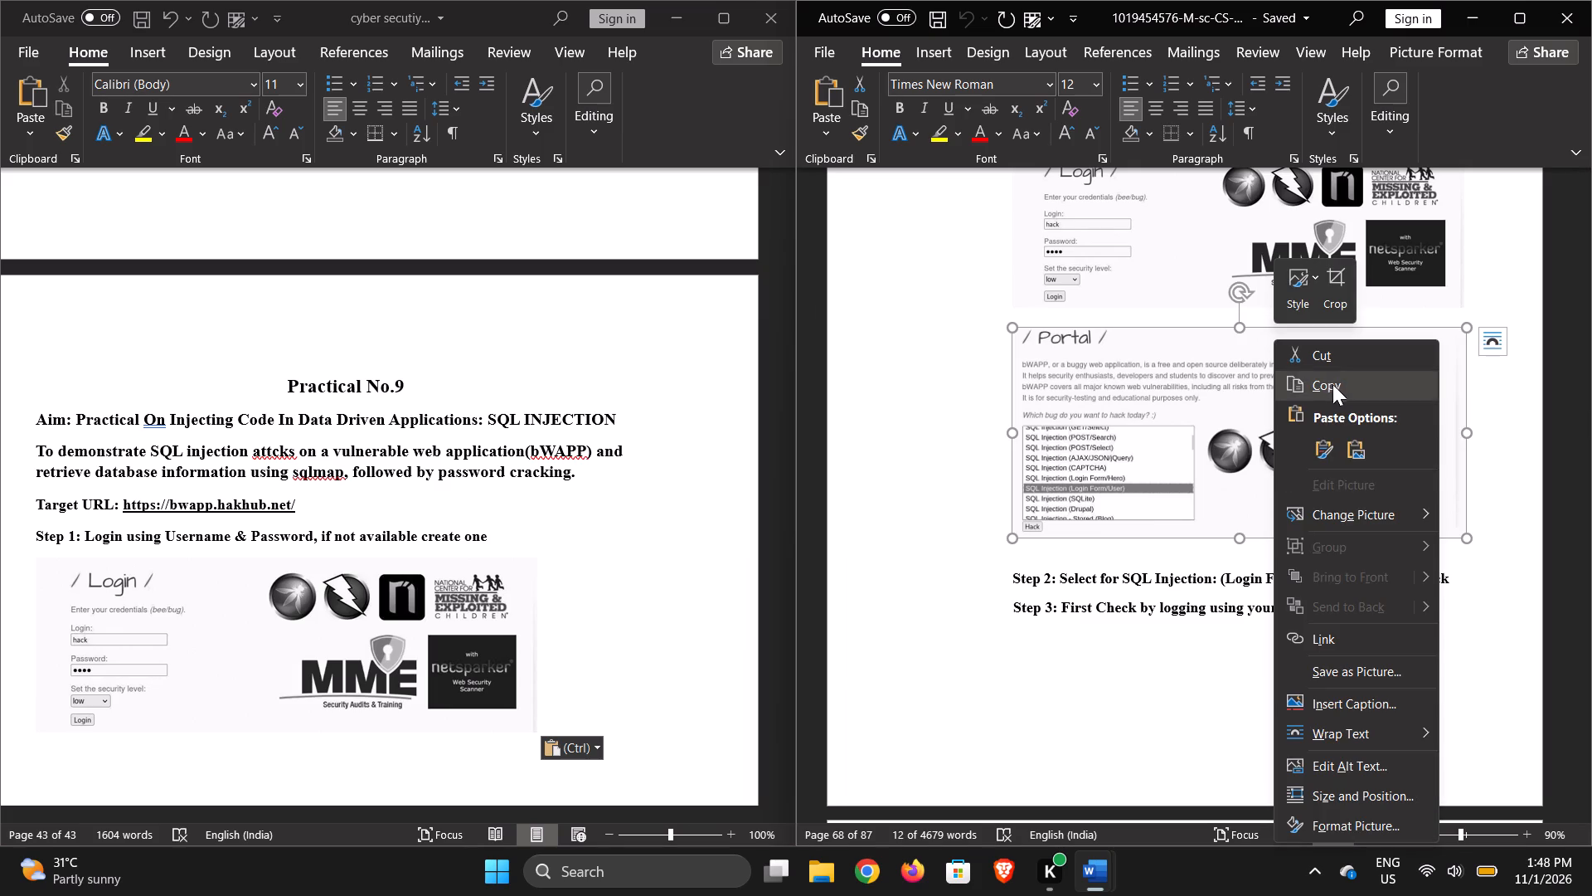
click(1333, 382)
click(541, 724)
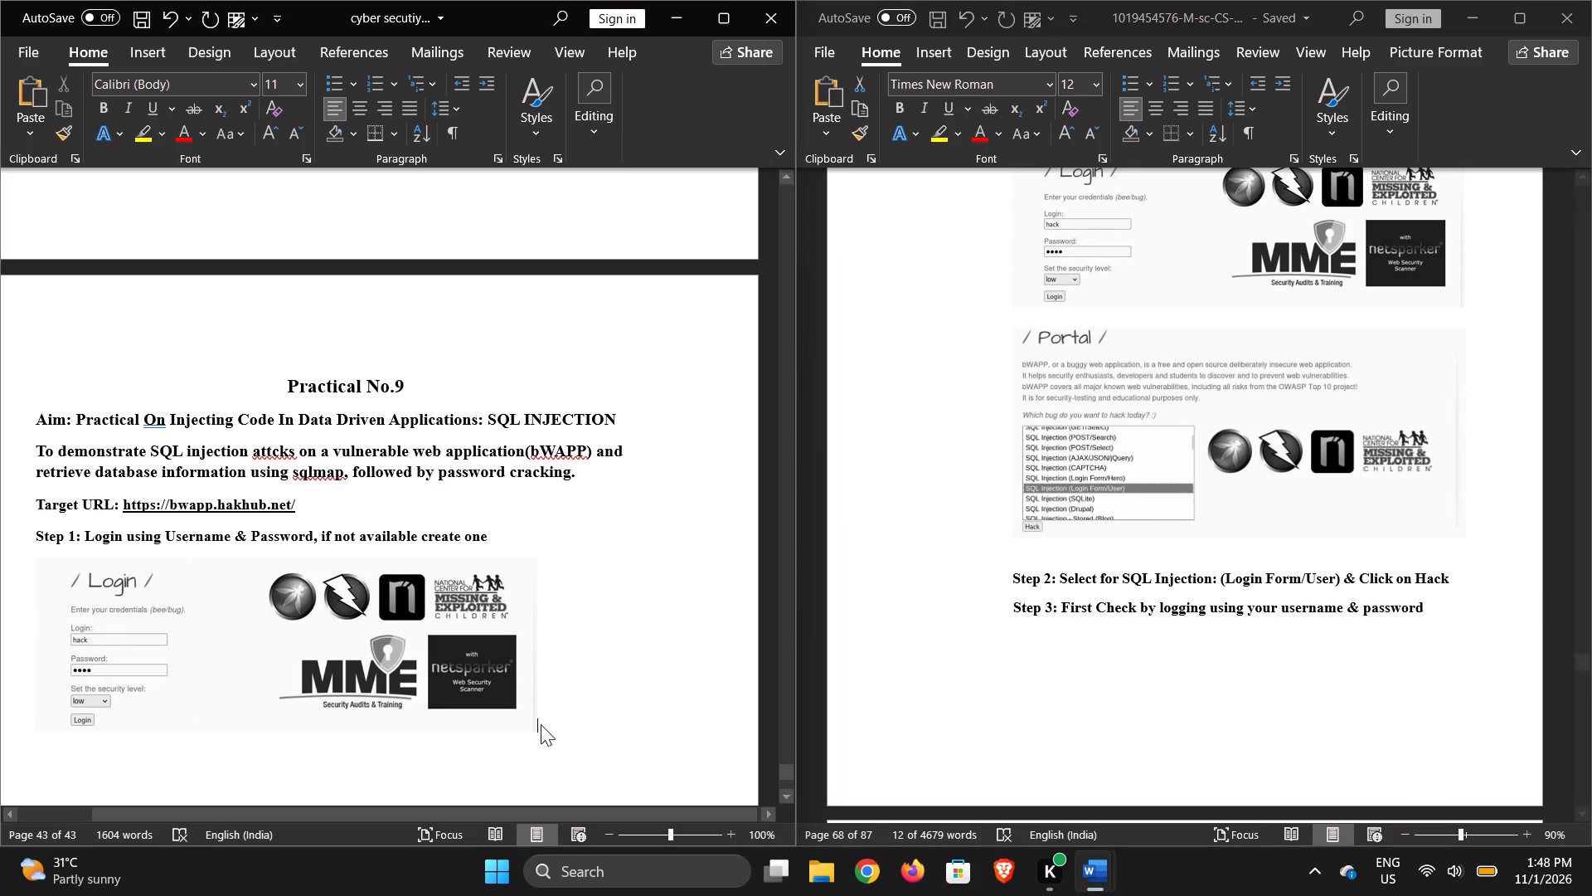
key(Return)
key(ctrl+v)
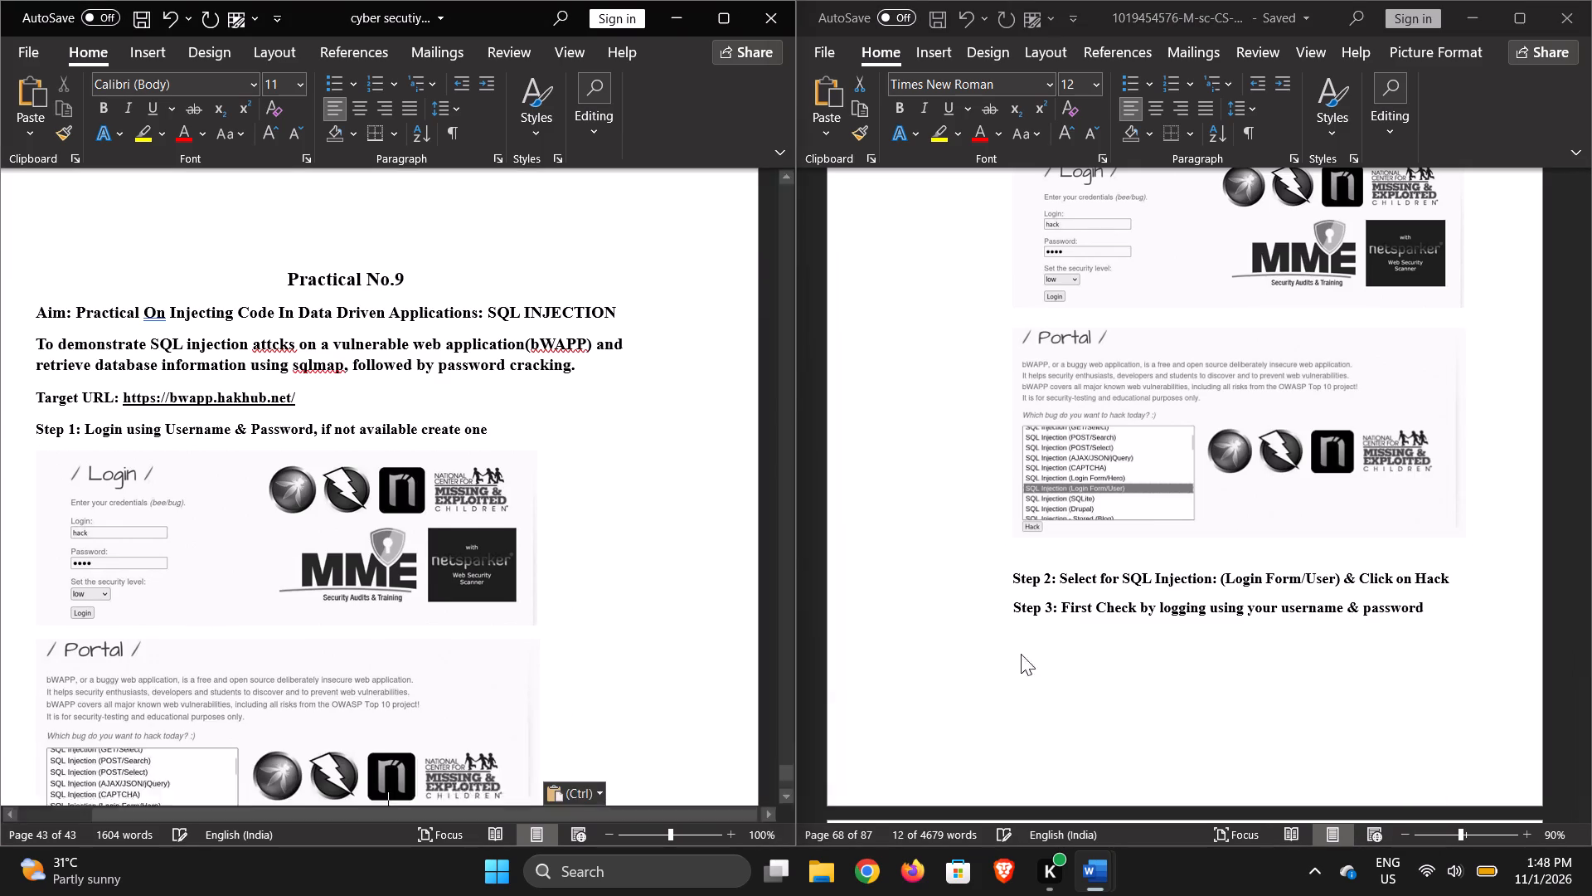
Select the Practical No.9 text from the description through the Target URL and Step 1 lines.
scroll(1269, 655, down, 1)
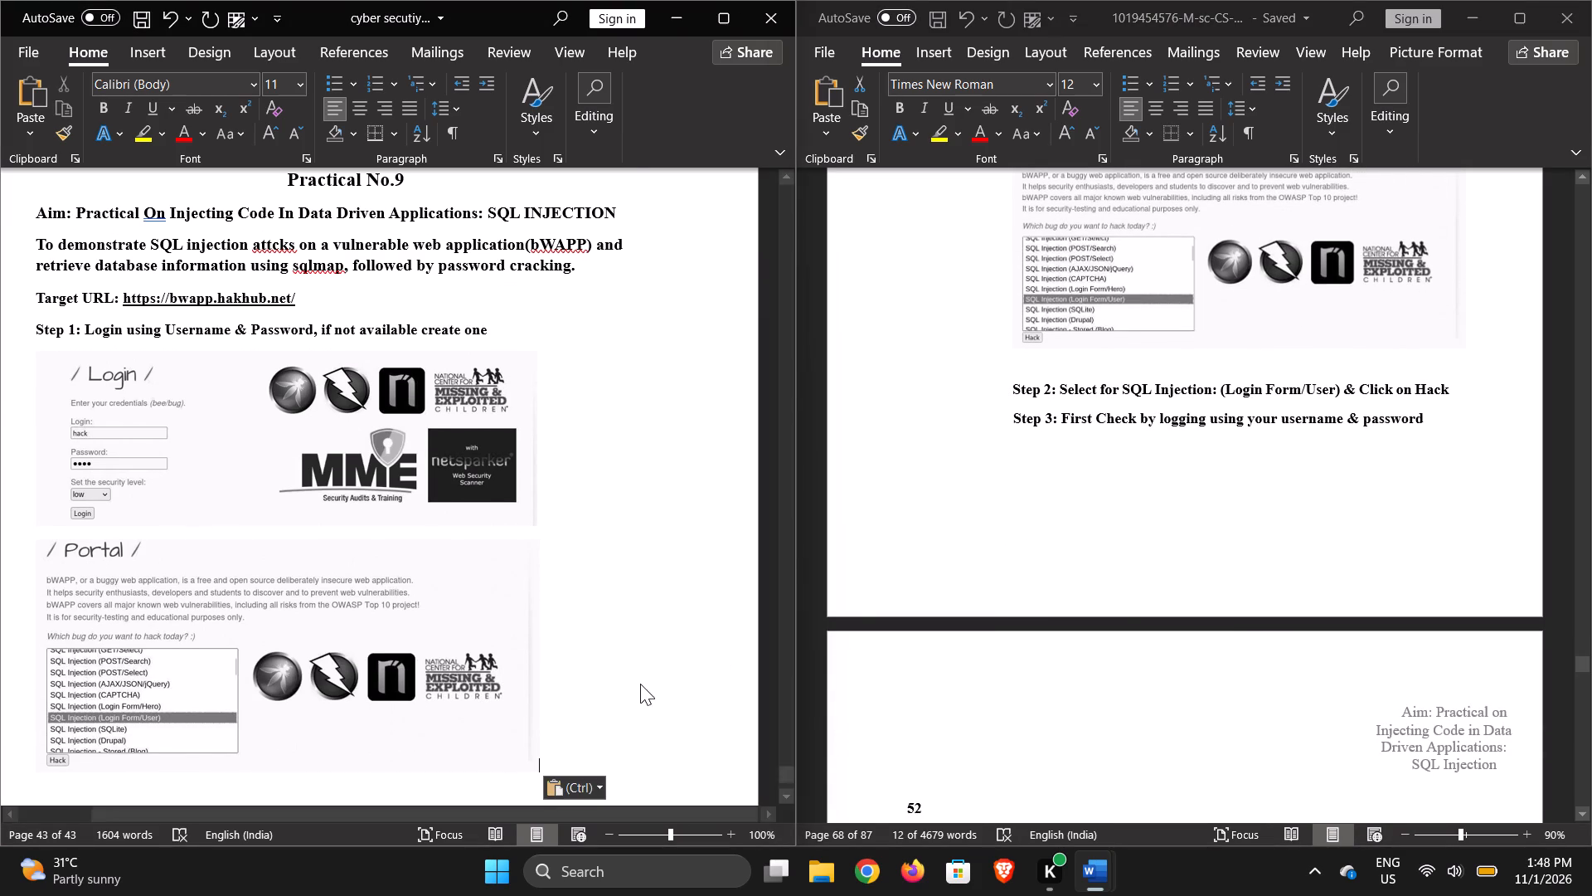
scroll(640, 684, up, 1)
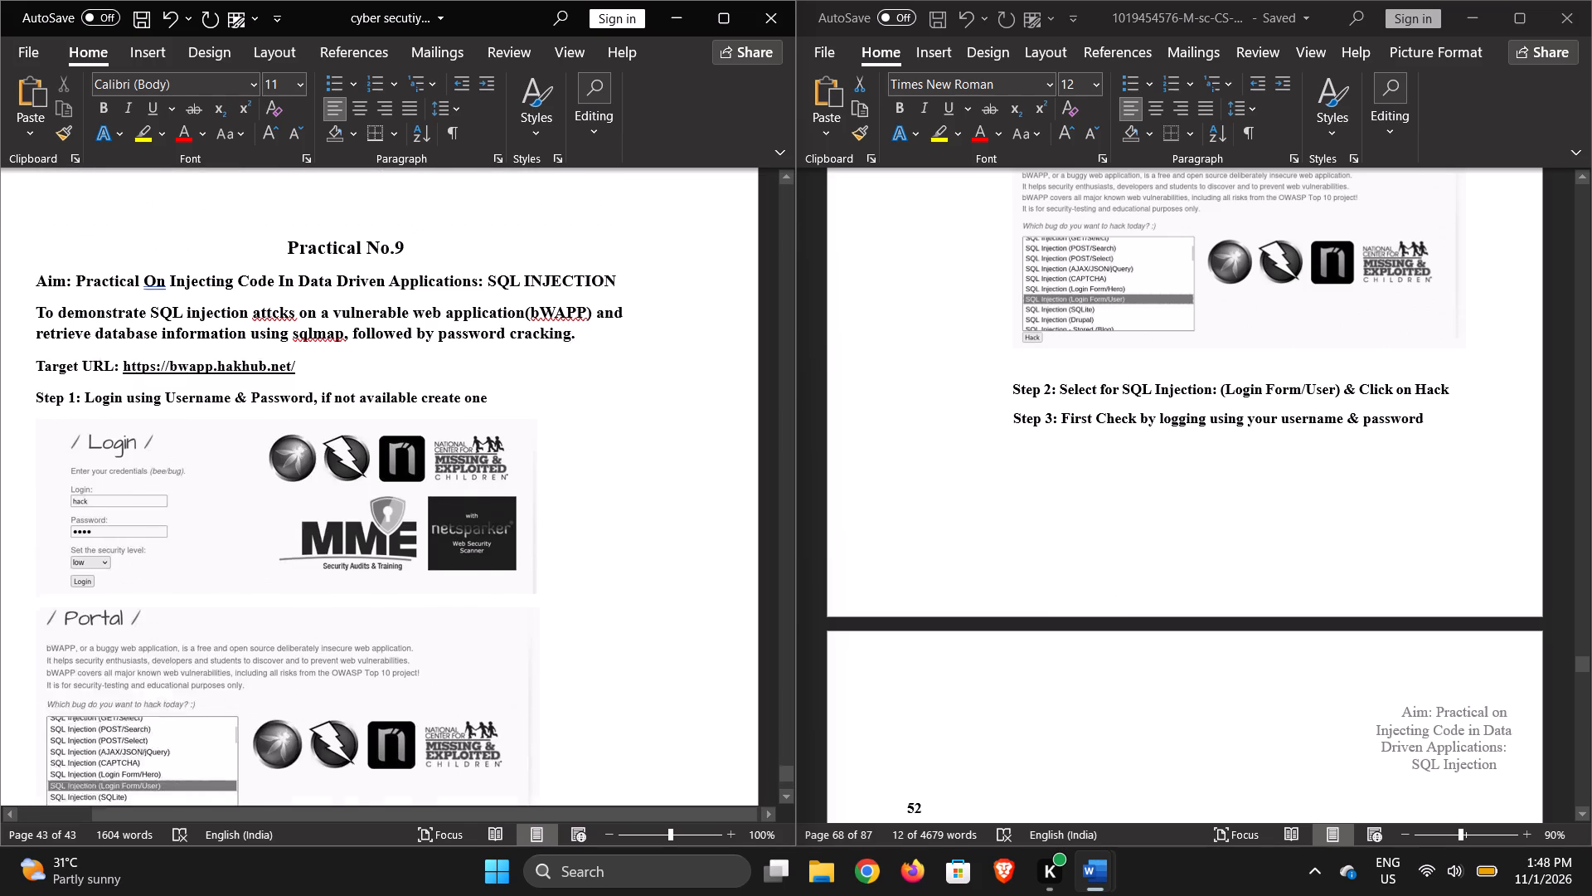
scroll(640, 684, up, 1)
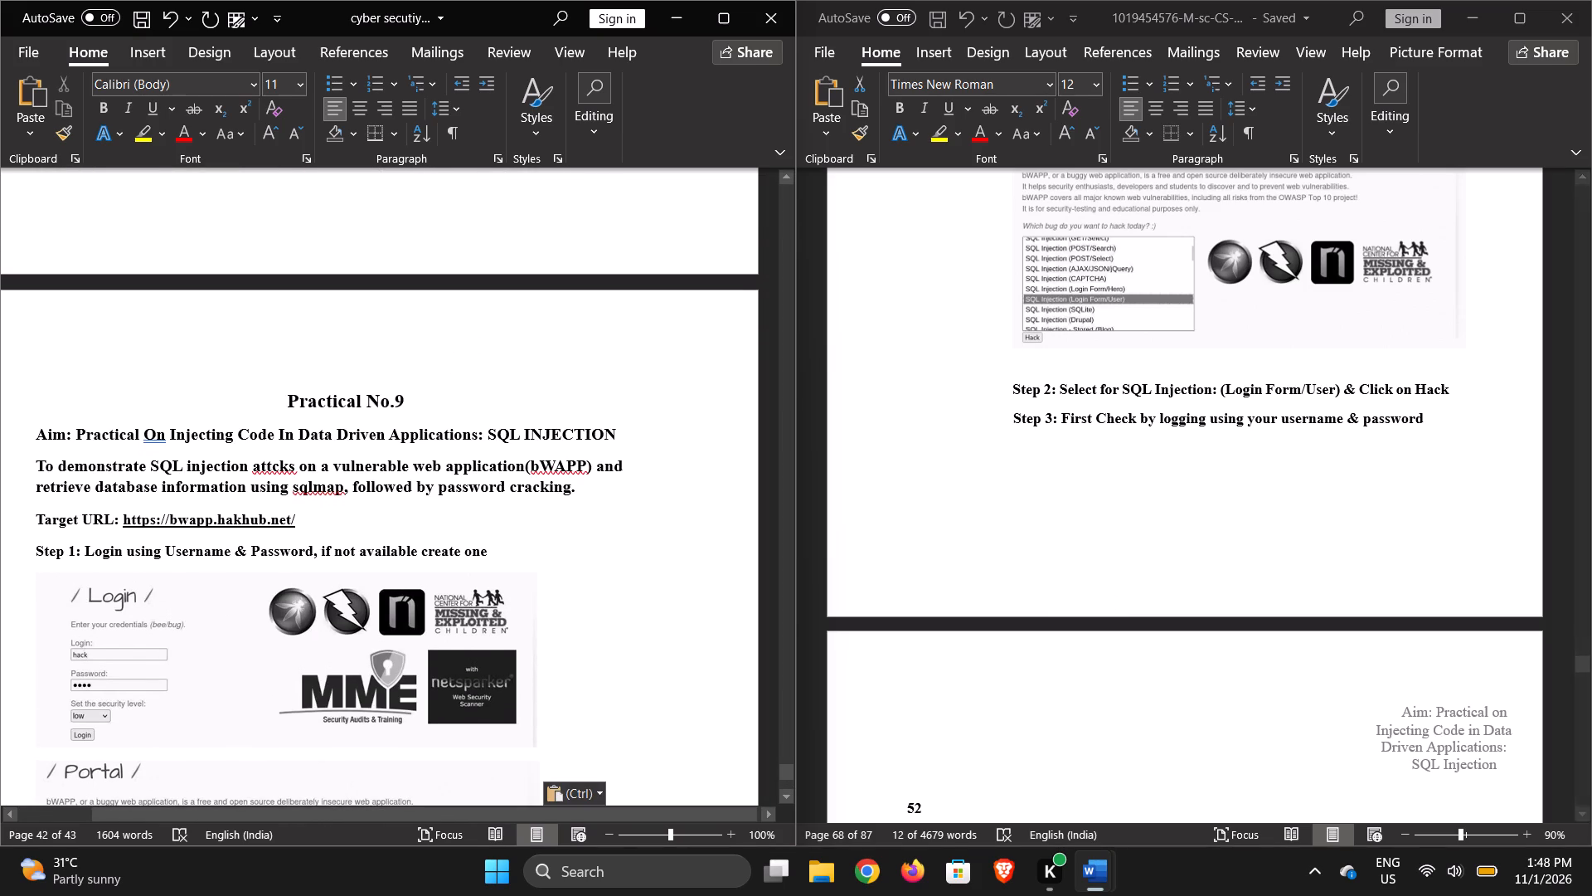
drag(32, 467, 503, 548)
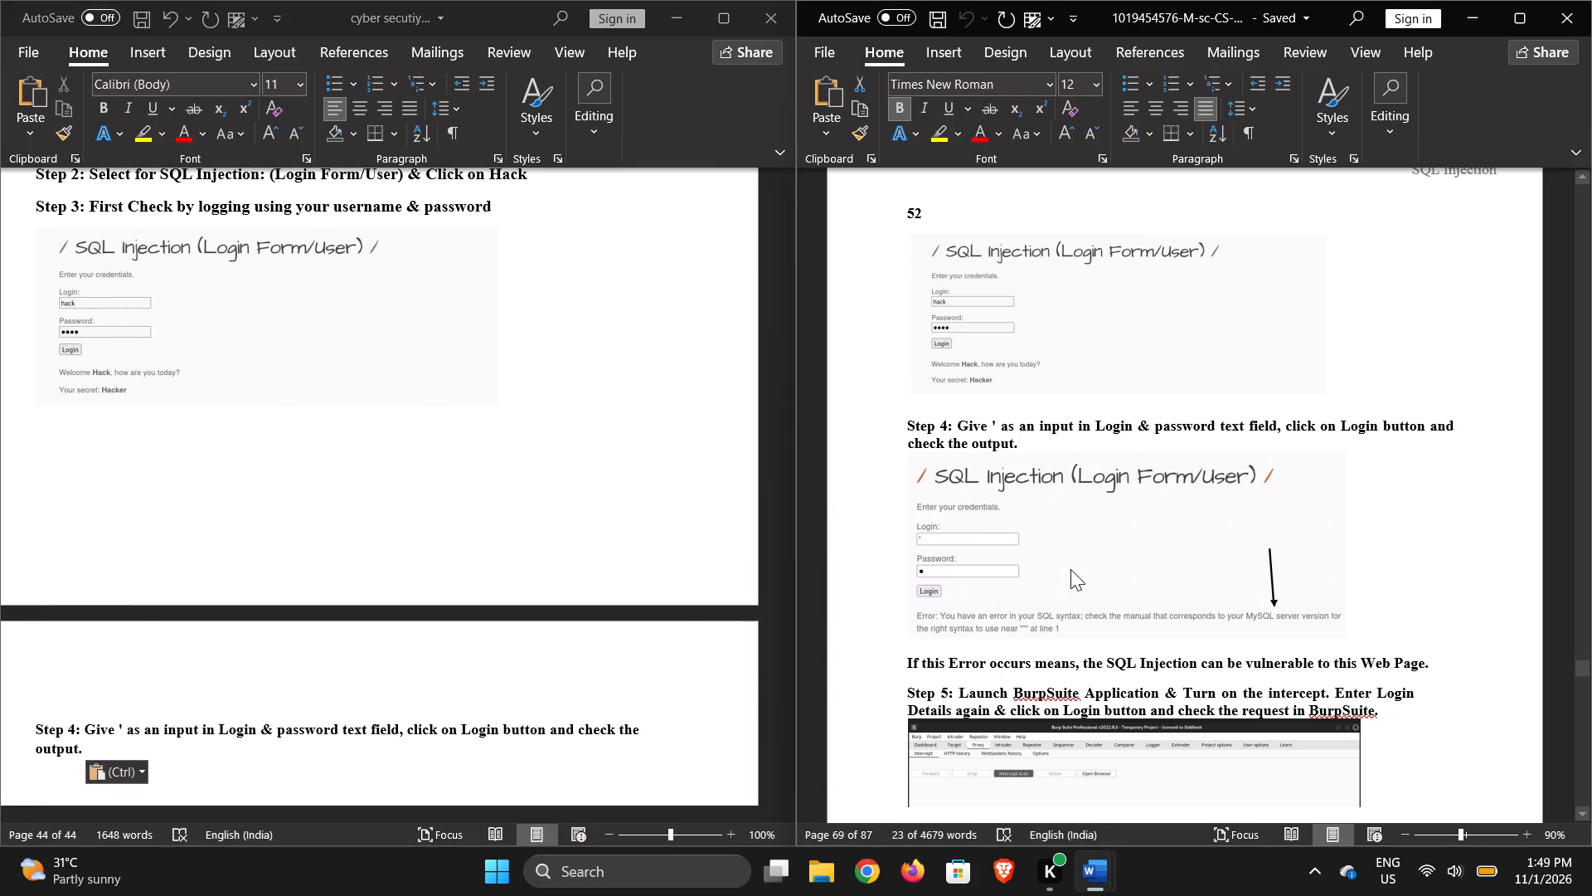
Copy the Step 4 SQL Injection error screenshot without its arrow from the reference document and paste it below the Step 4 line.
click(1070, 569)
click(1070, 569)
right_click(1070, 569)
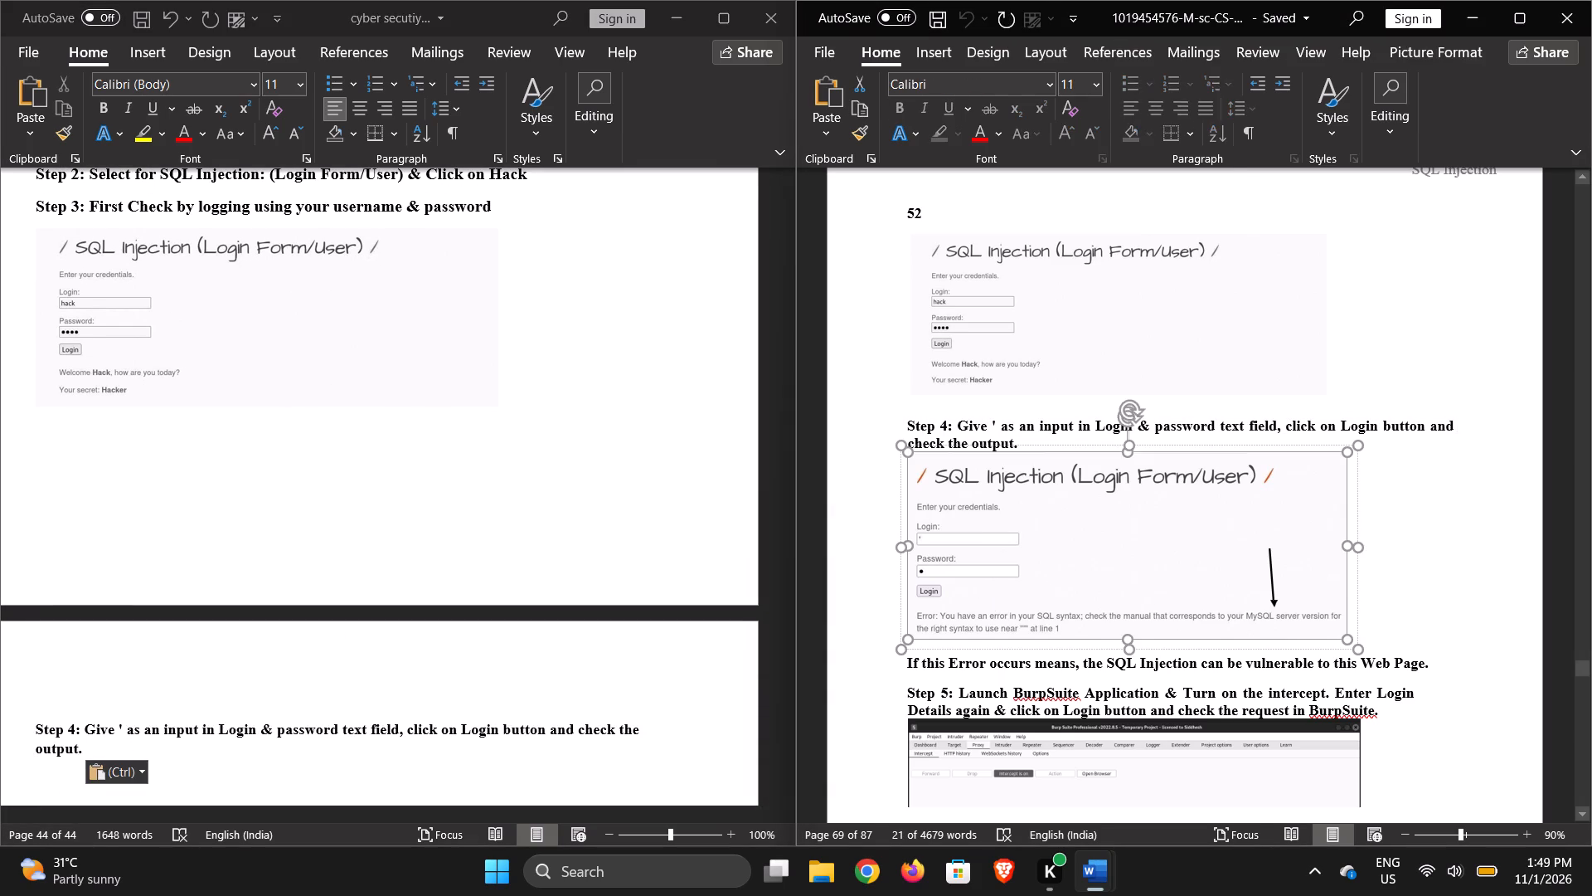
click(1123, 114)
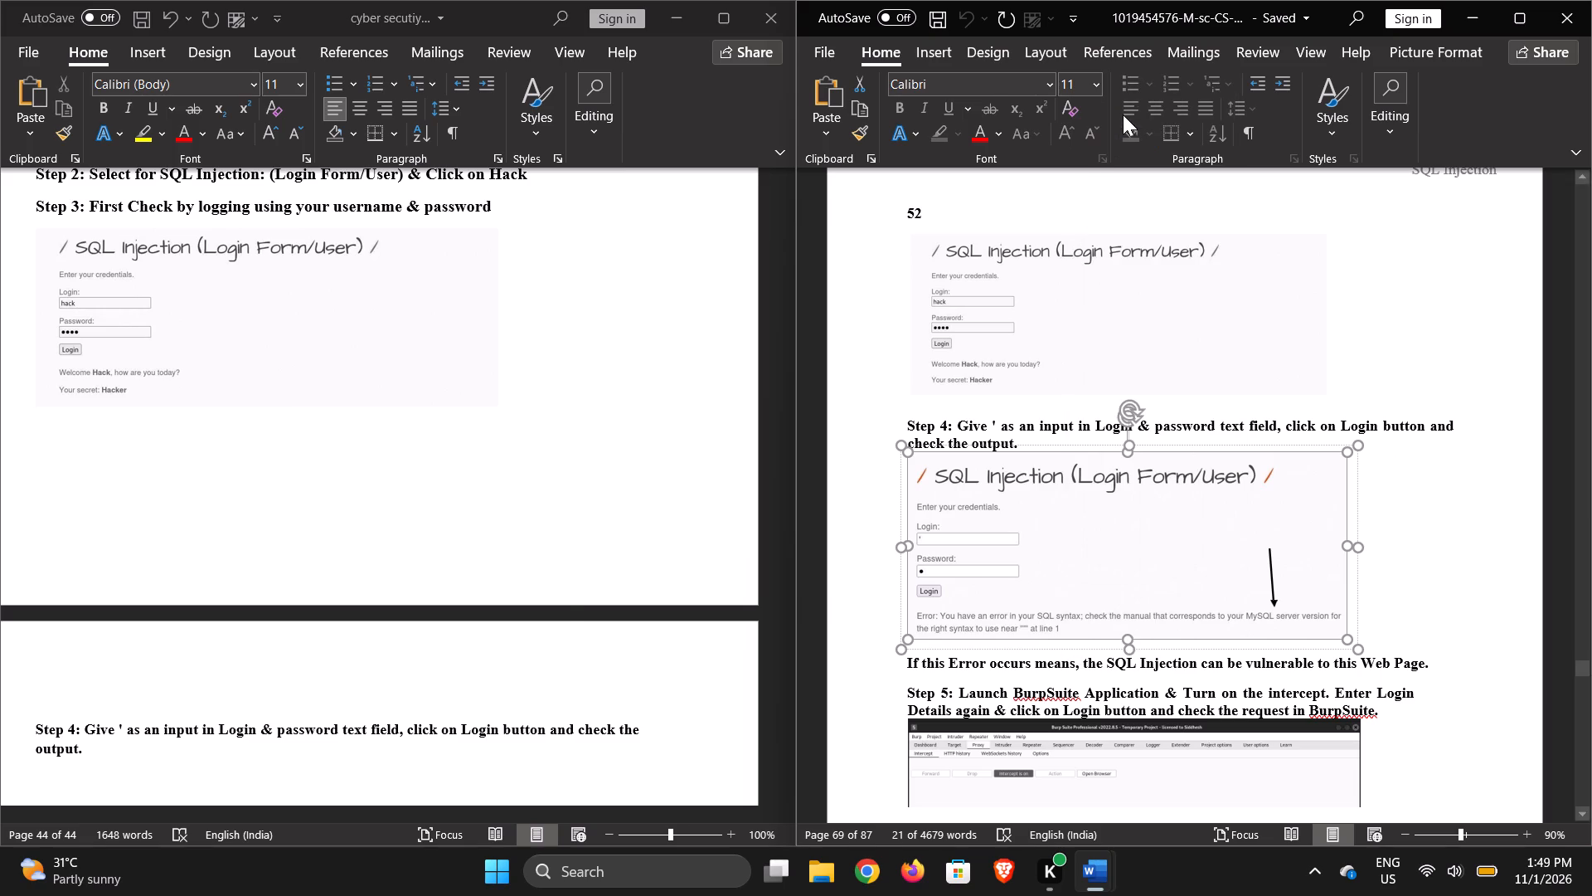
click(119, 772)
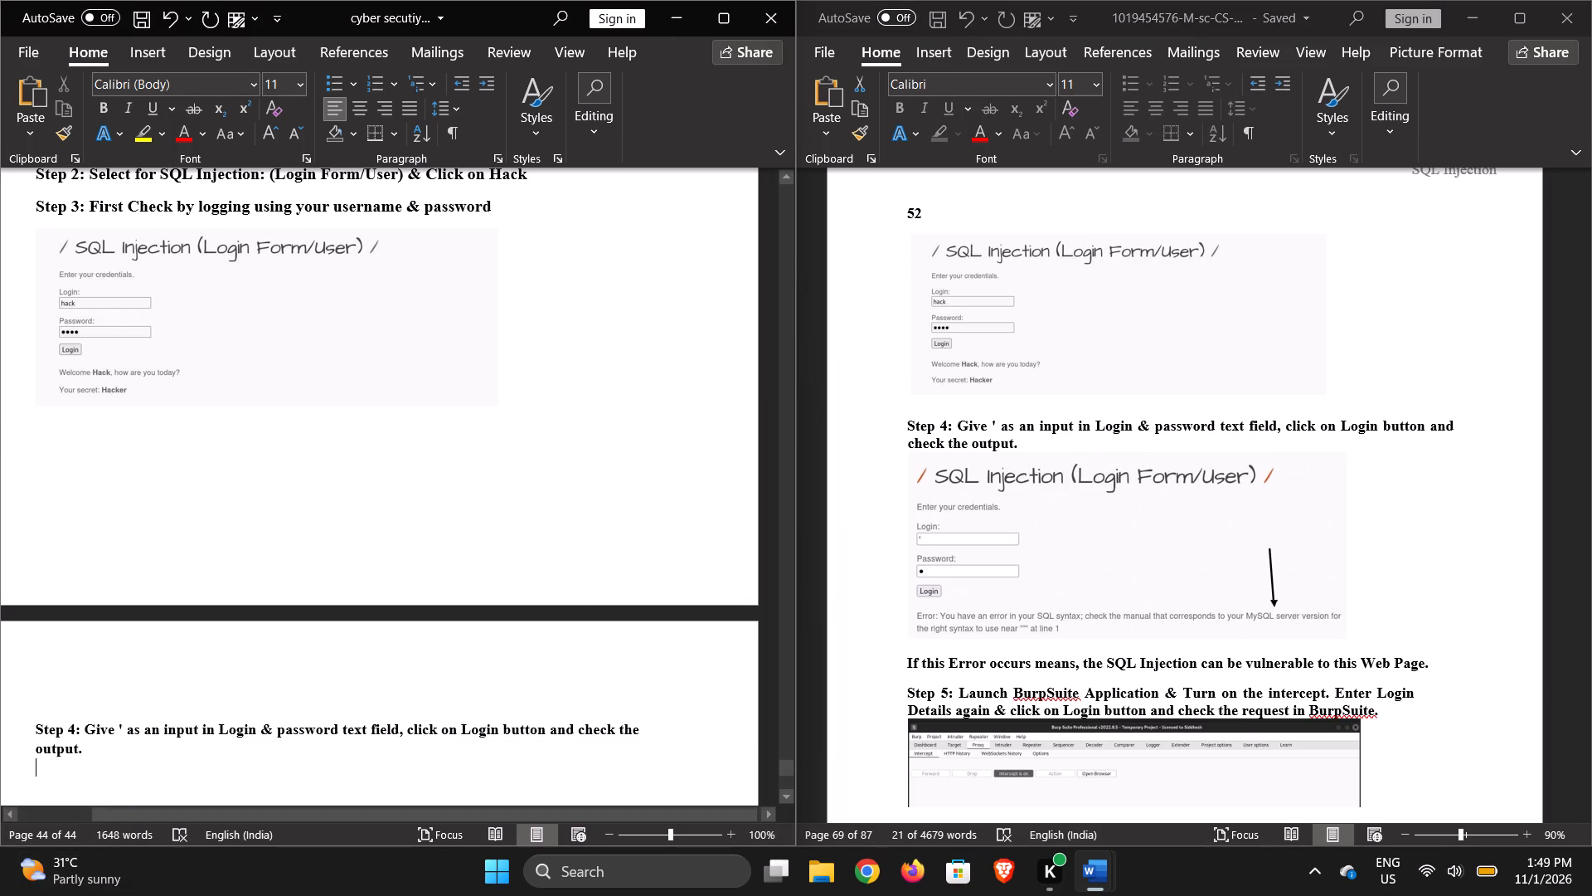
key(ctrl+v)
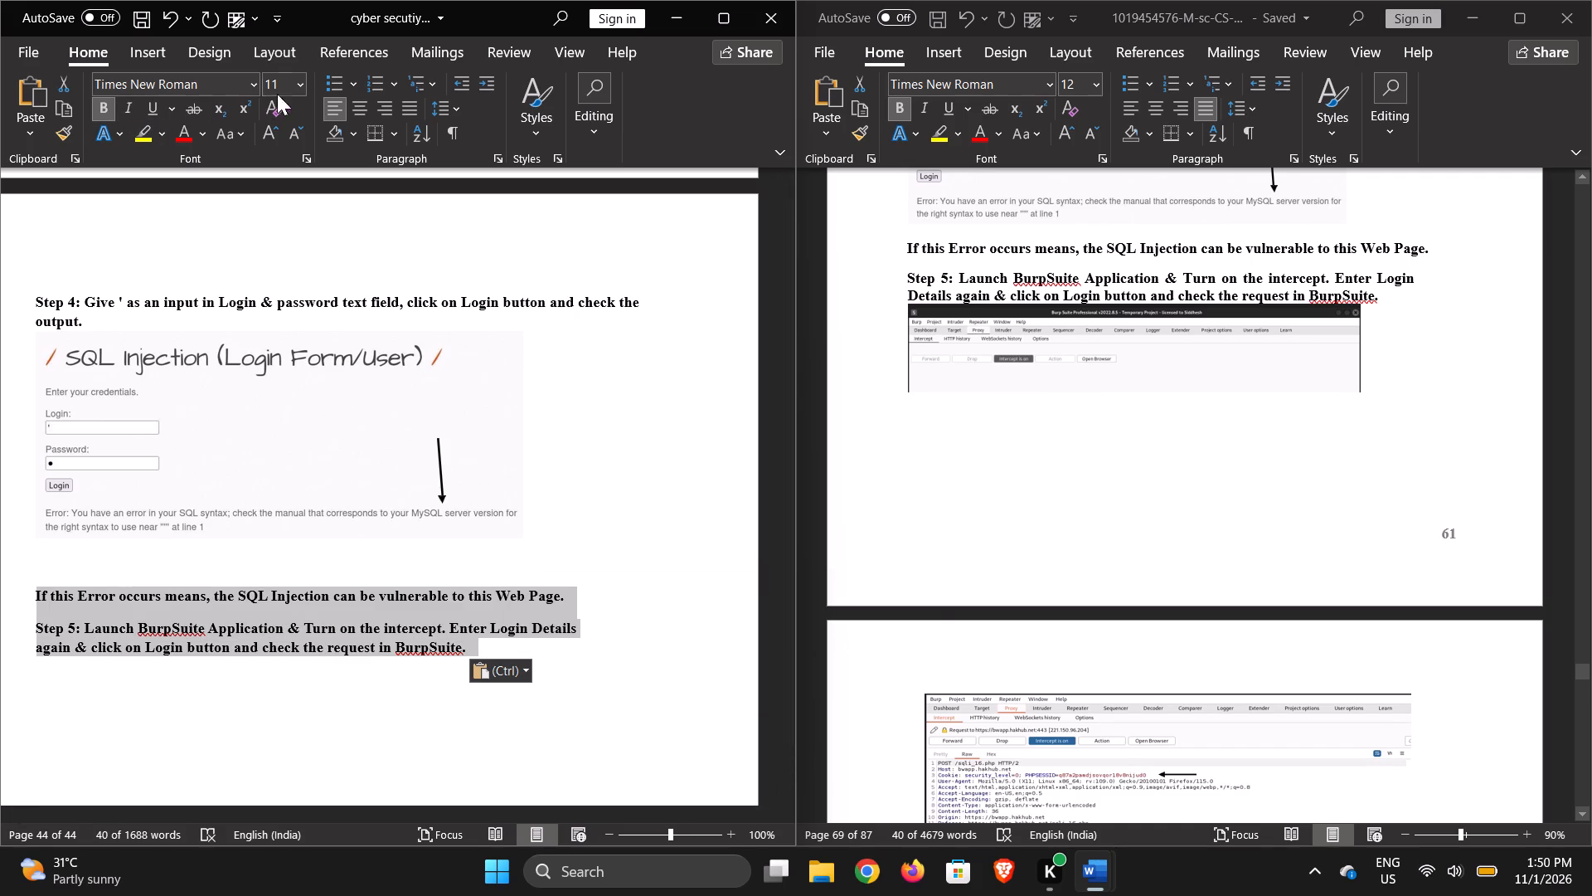
click(298, 87)
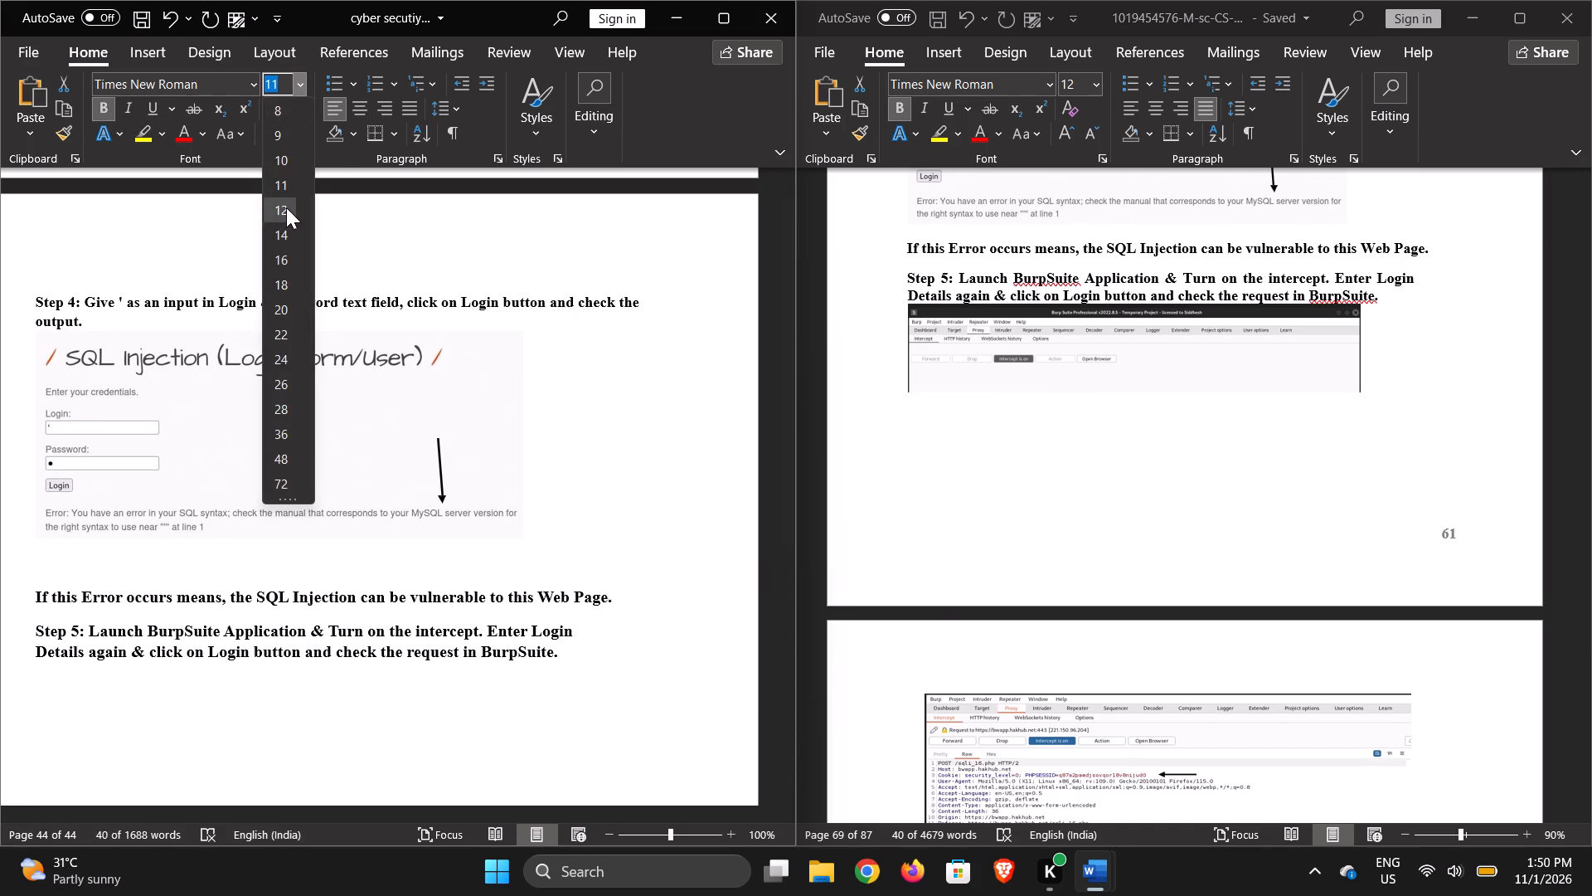
click(286, 207)
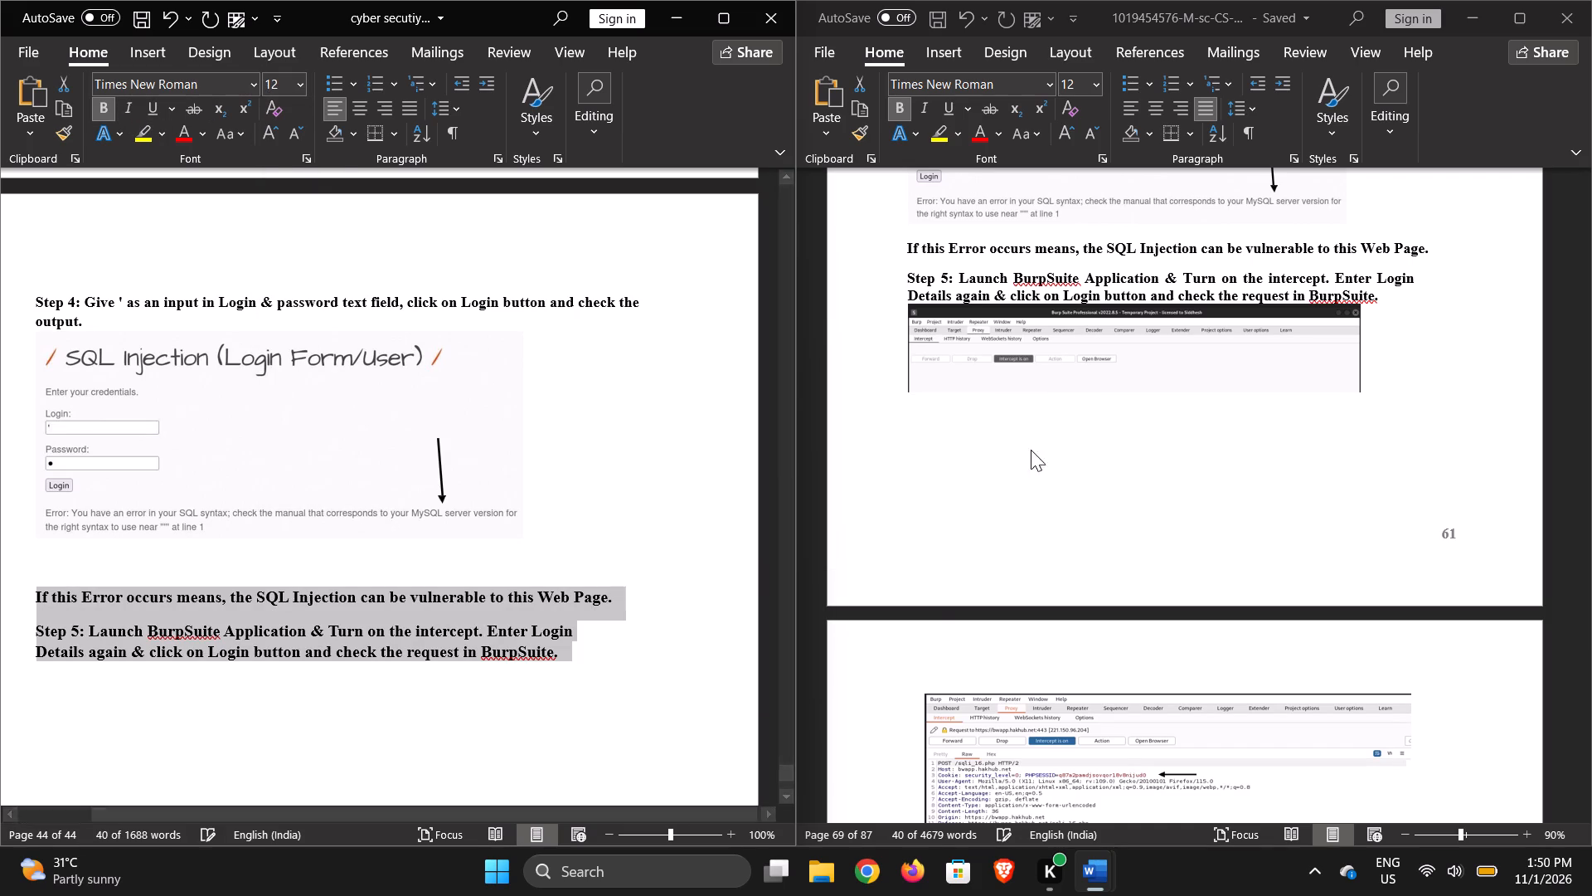
Copy the Burp Suite intercept screenshot from the reference document into a new line below the Step 5 instruction.
click(1084, 319)
click(1041, 356)
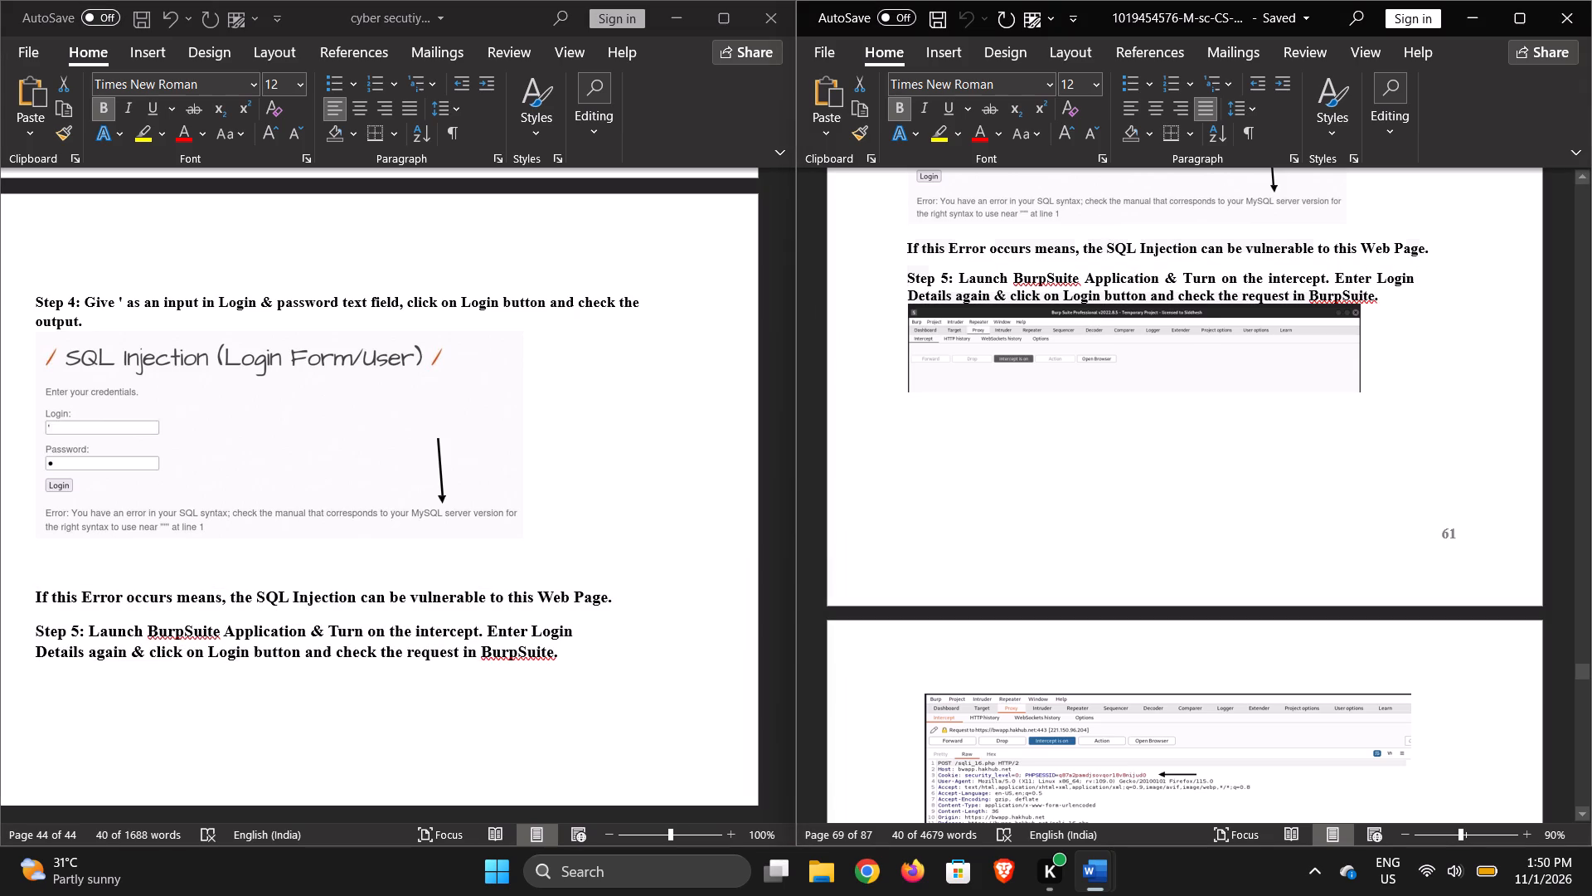
click(1041, 356)
right_click(1041, 356)
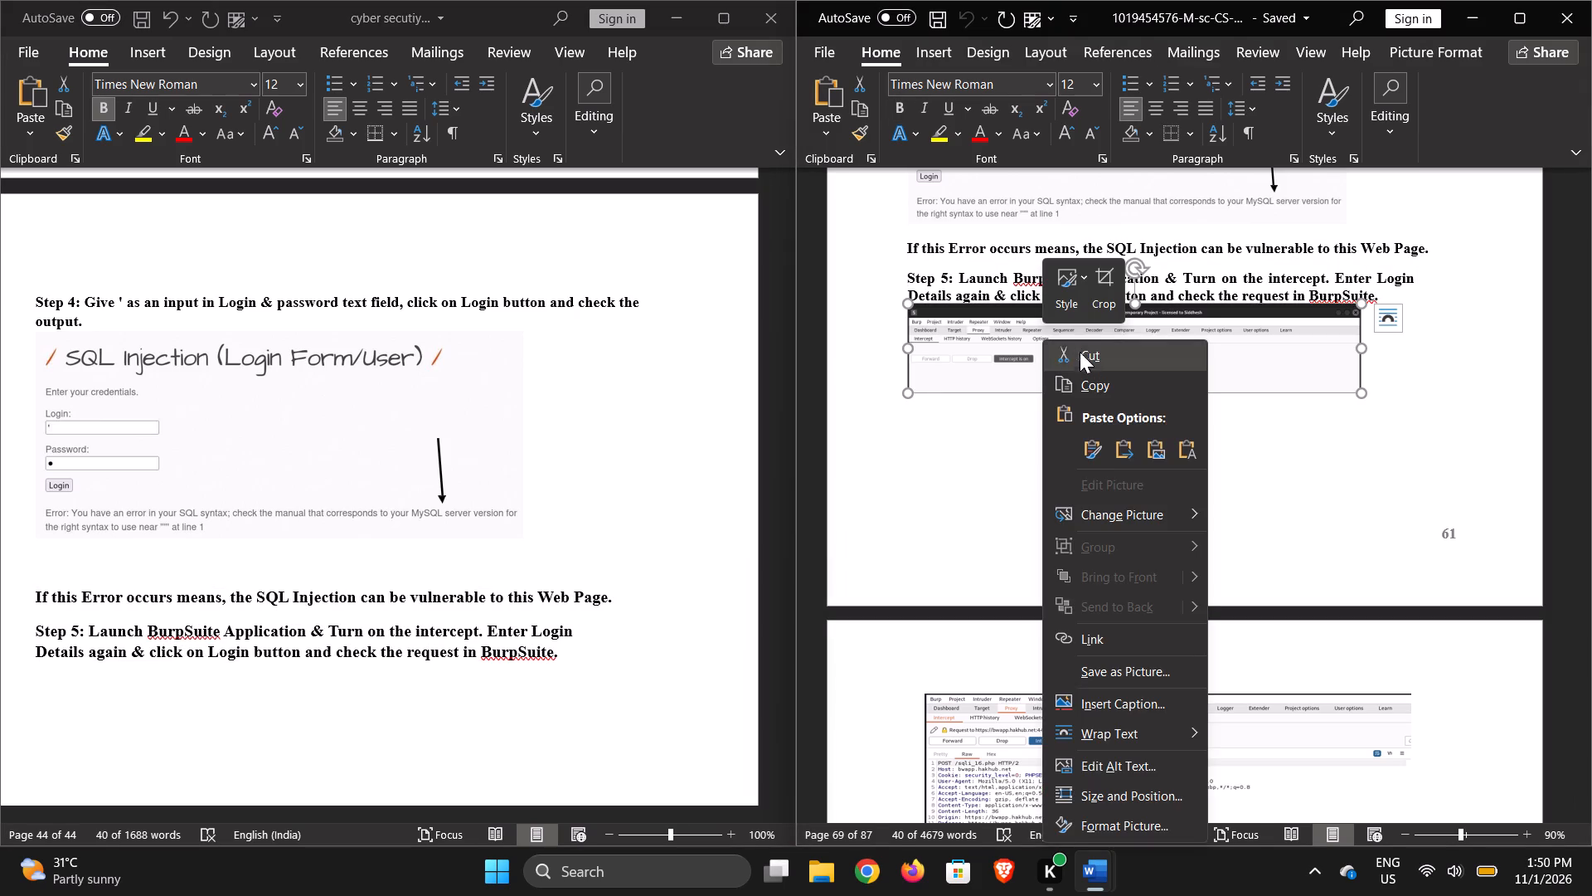
click(1089, 390)
click(578, 650)
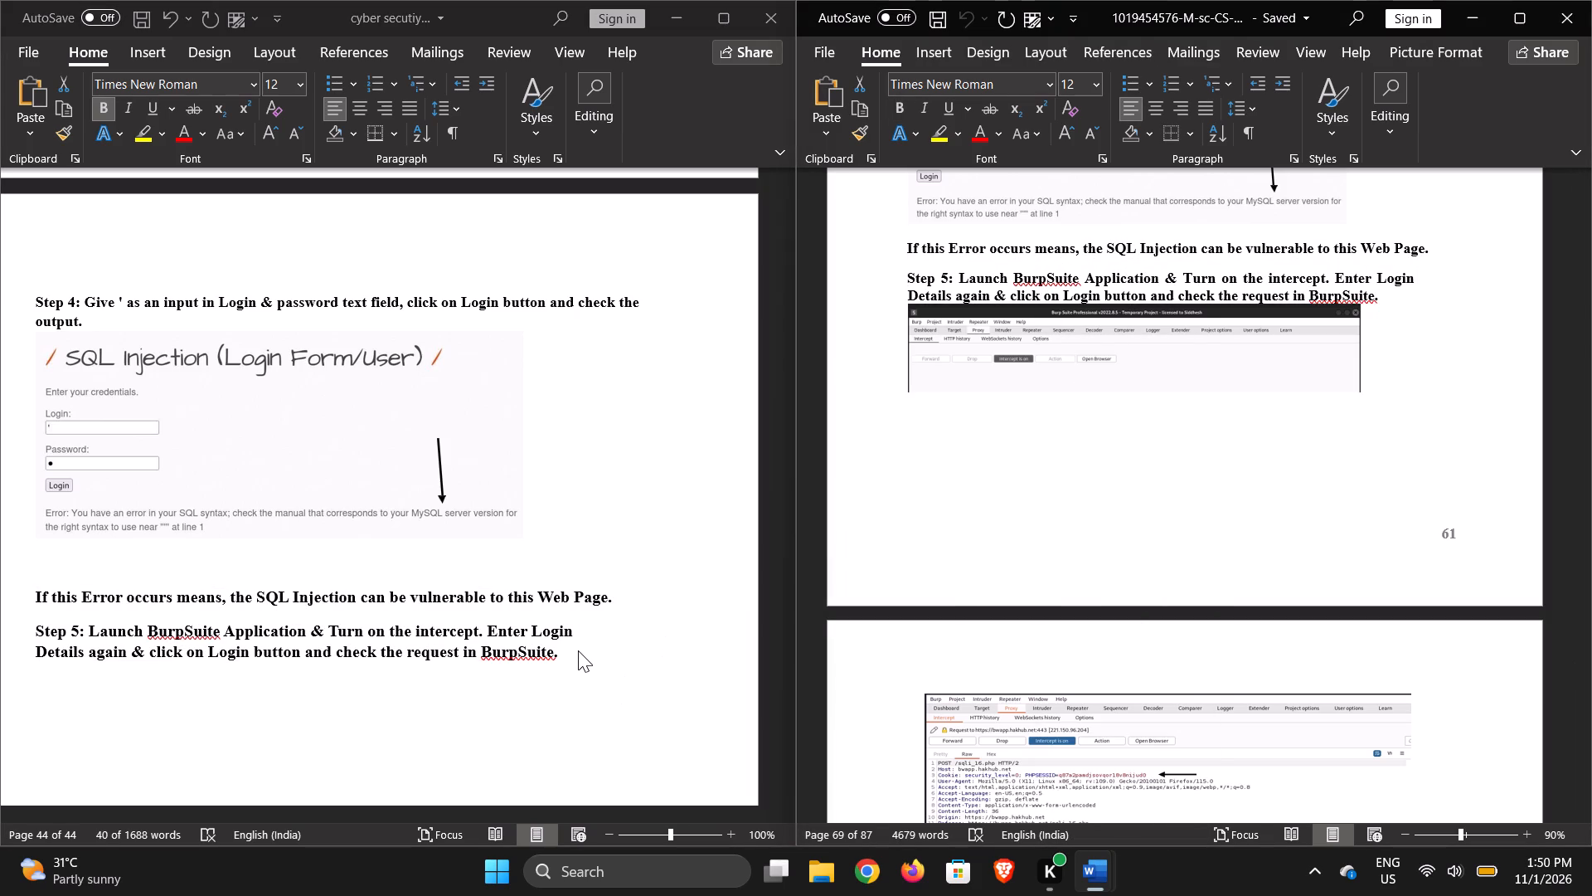
click(564, 652)
key(Return)
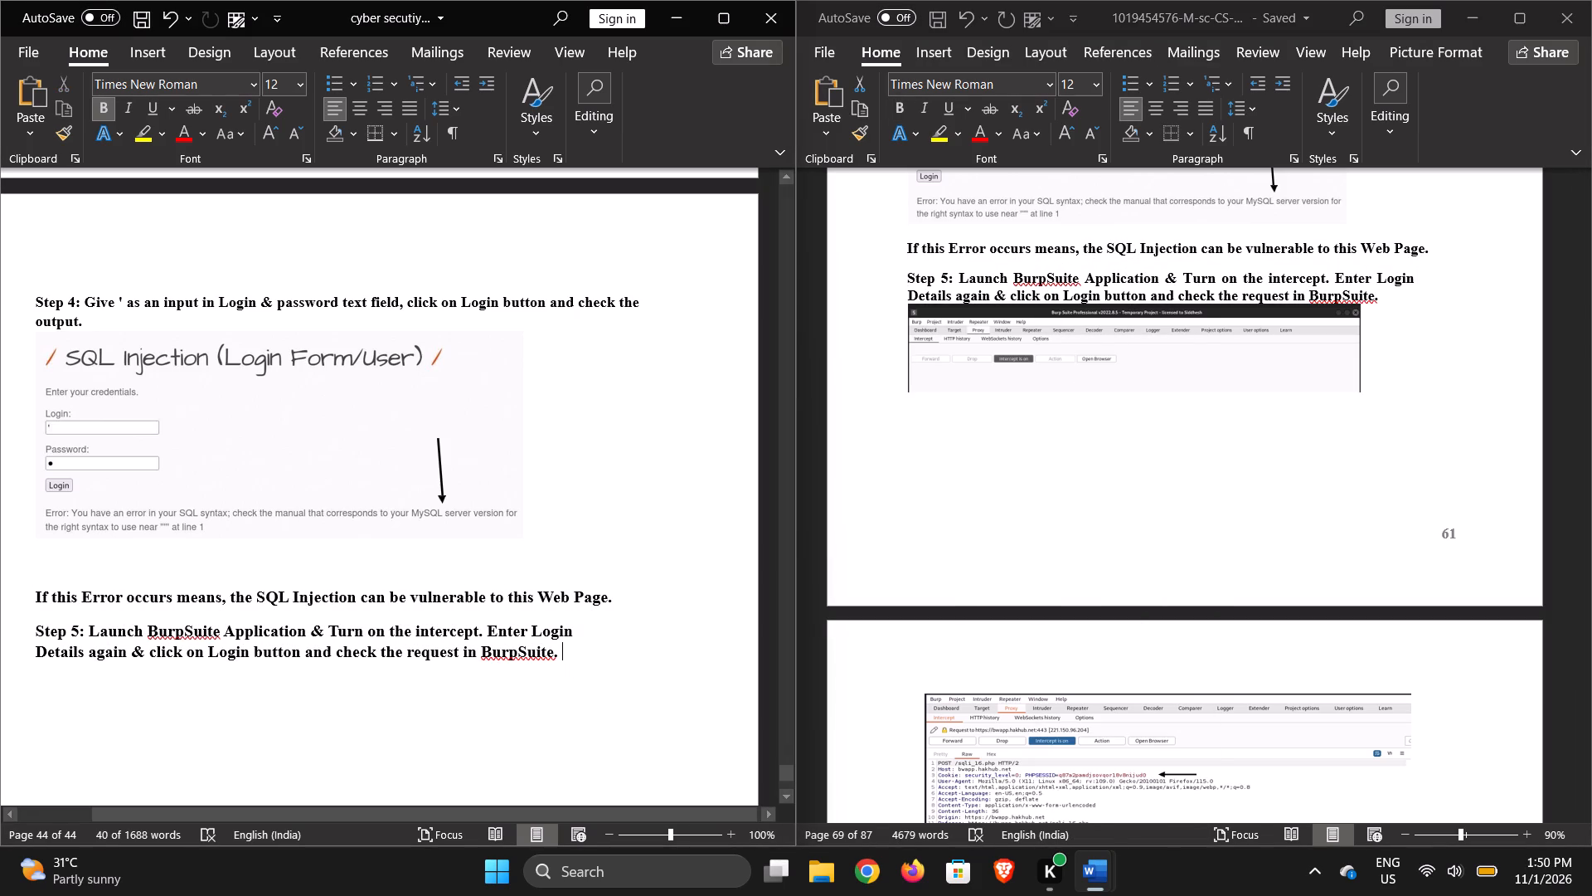
key(Return)
key(ctrl+v)
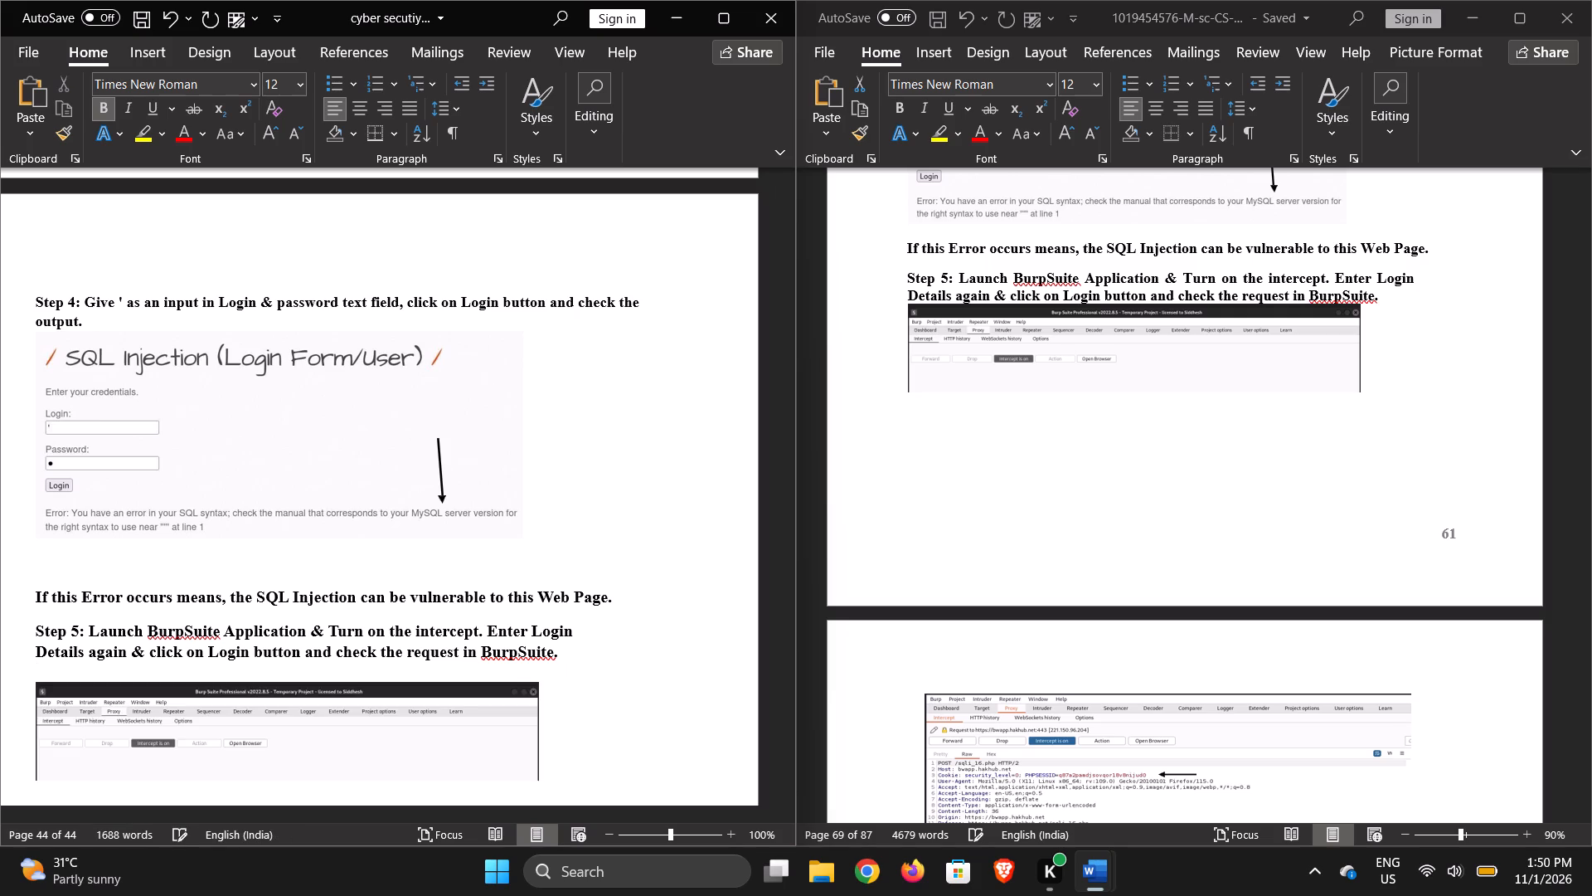
scroll(704, 700, down, 1)
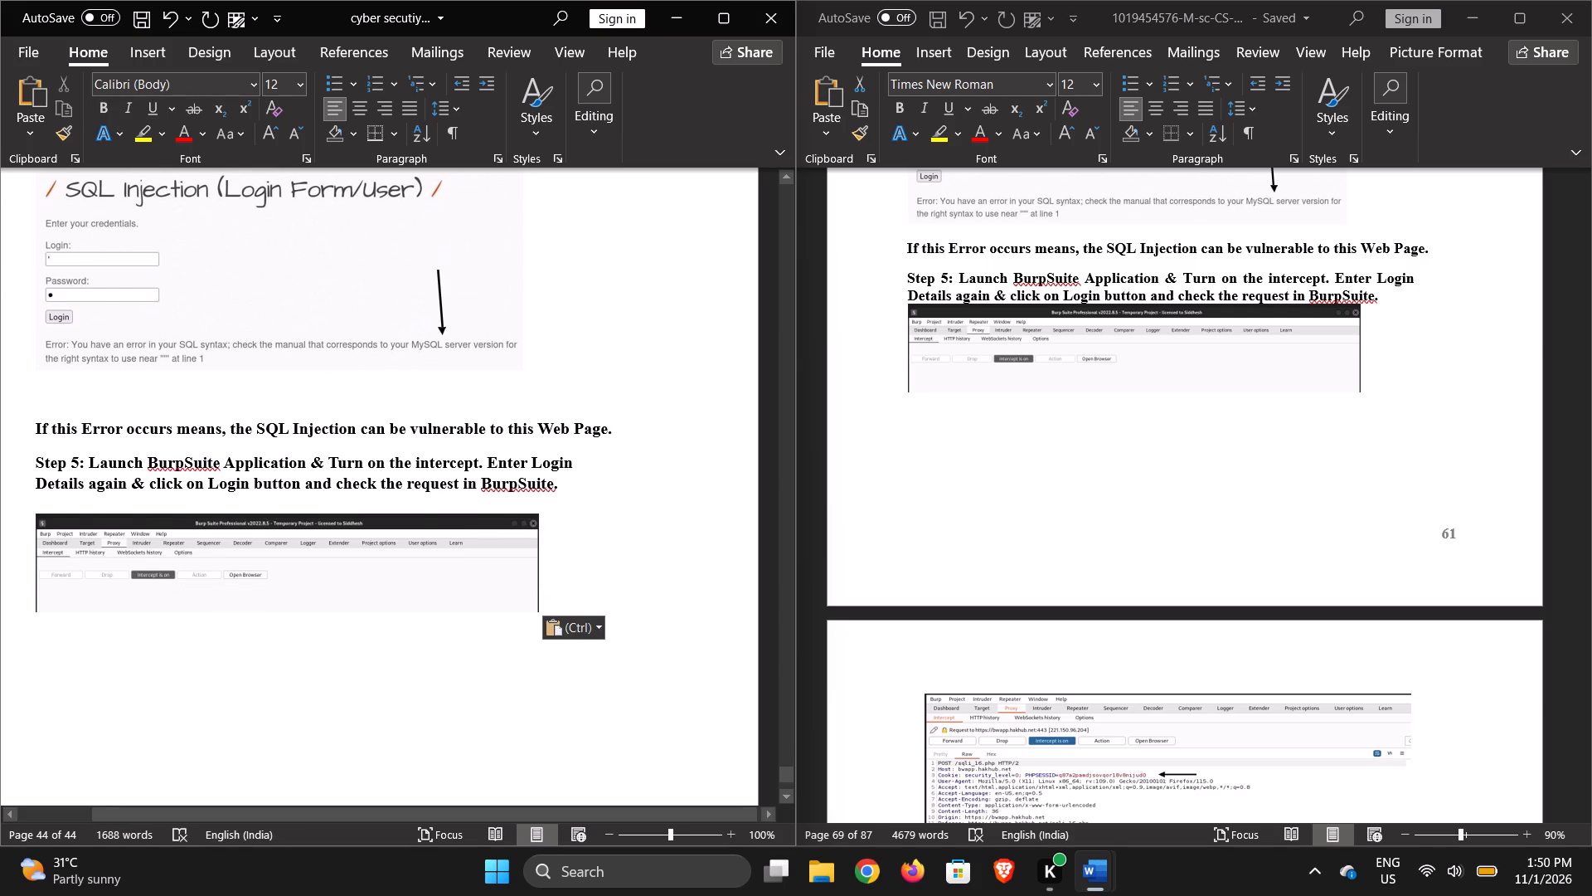
click(704, 700)
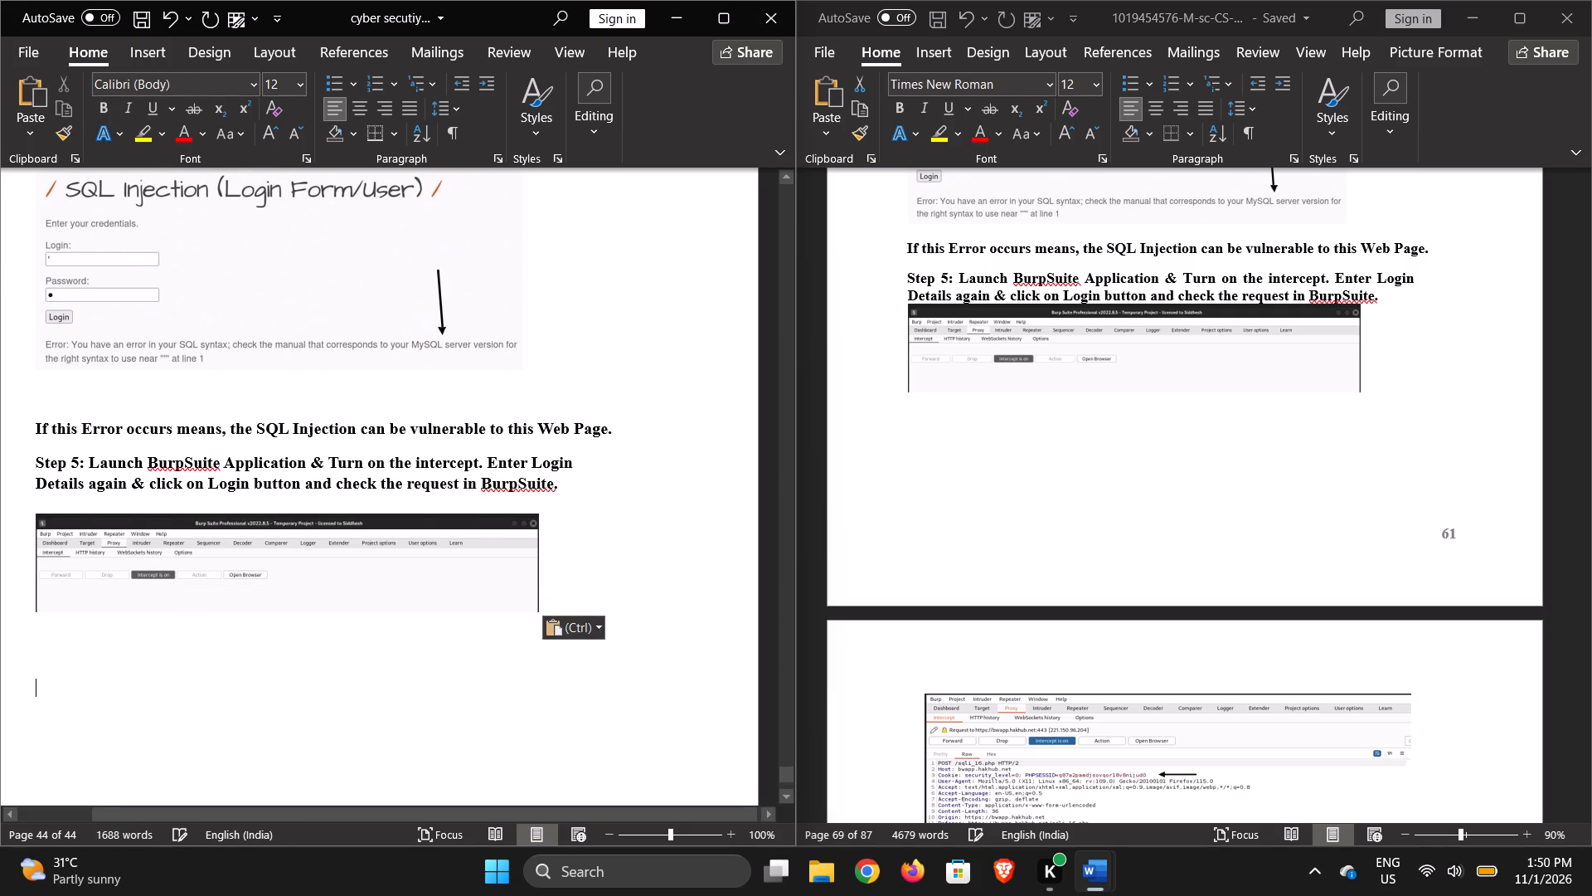
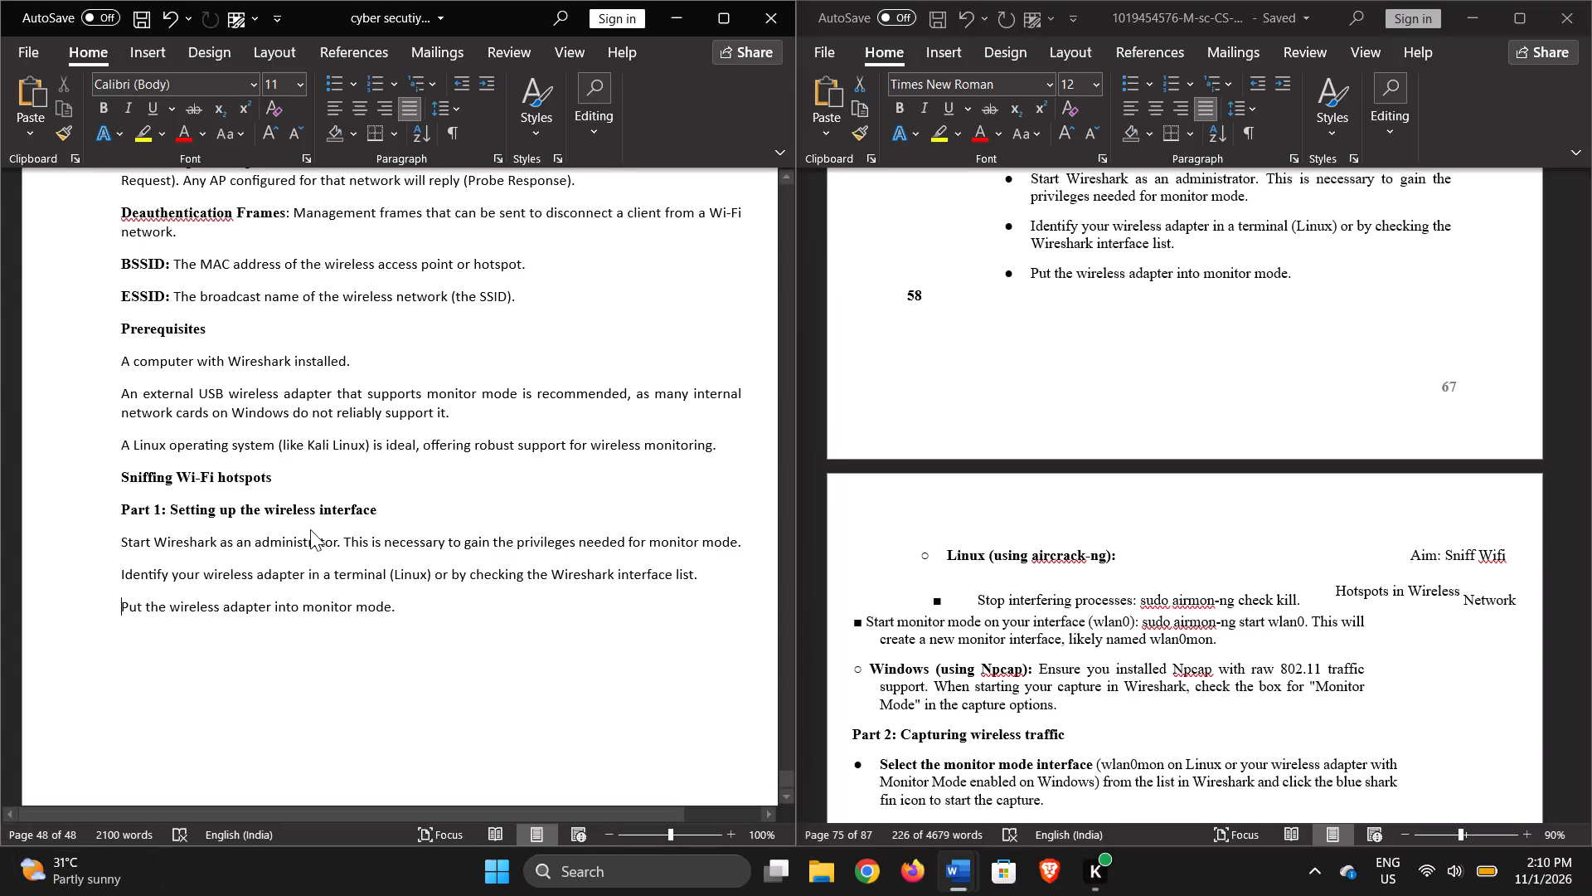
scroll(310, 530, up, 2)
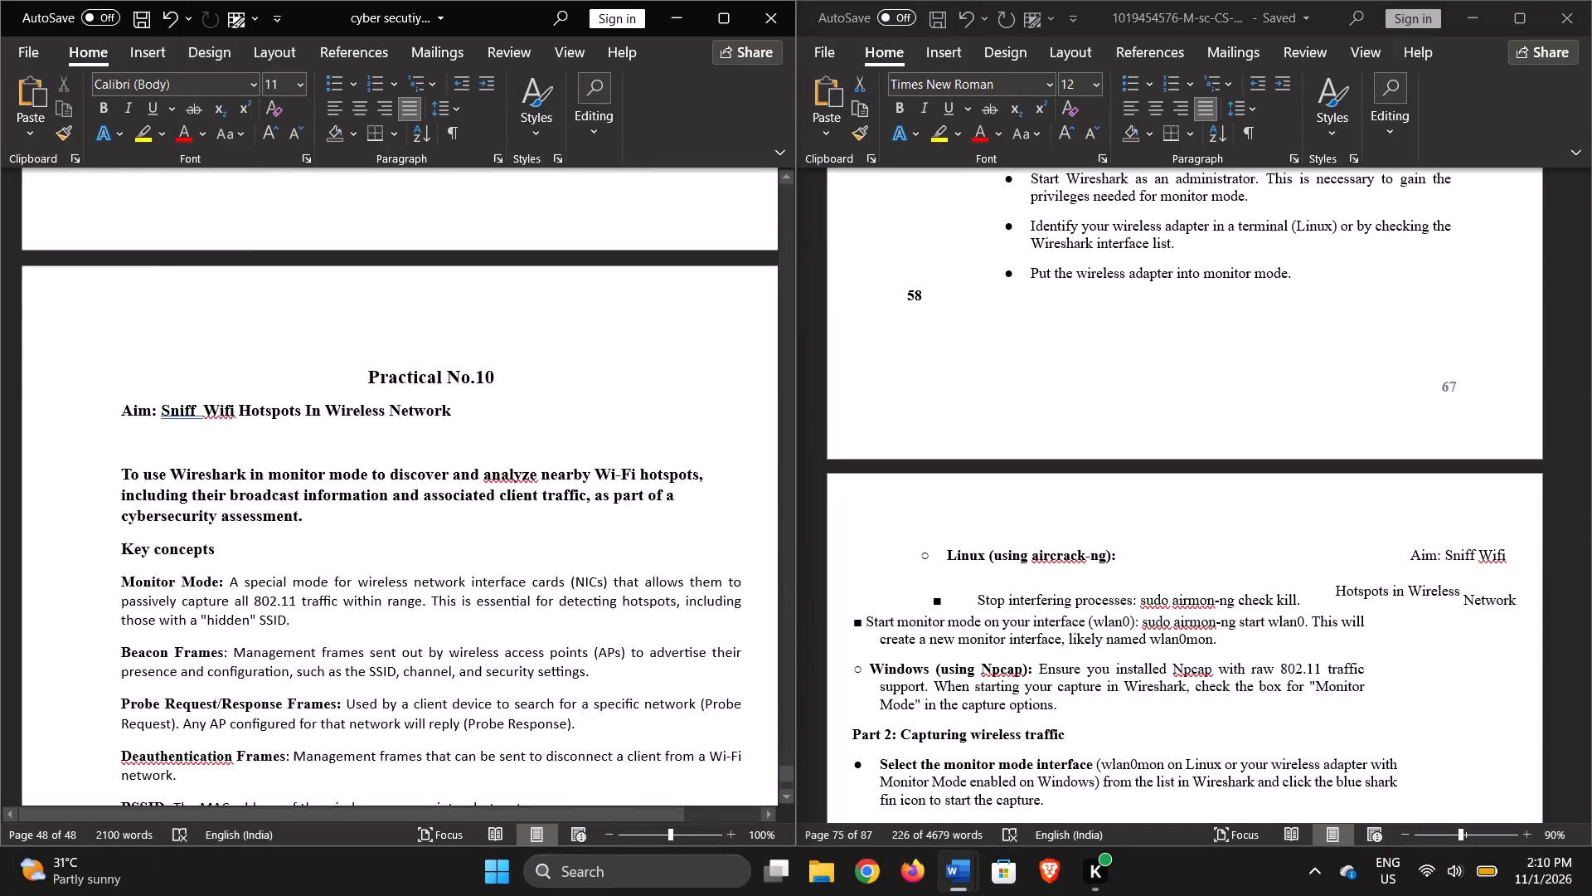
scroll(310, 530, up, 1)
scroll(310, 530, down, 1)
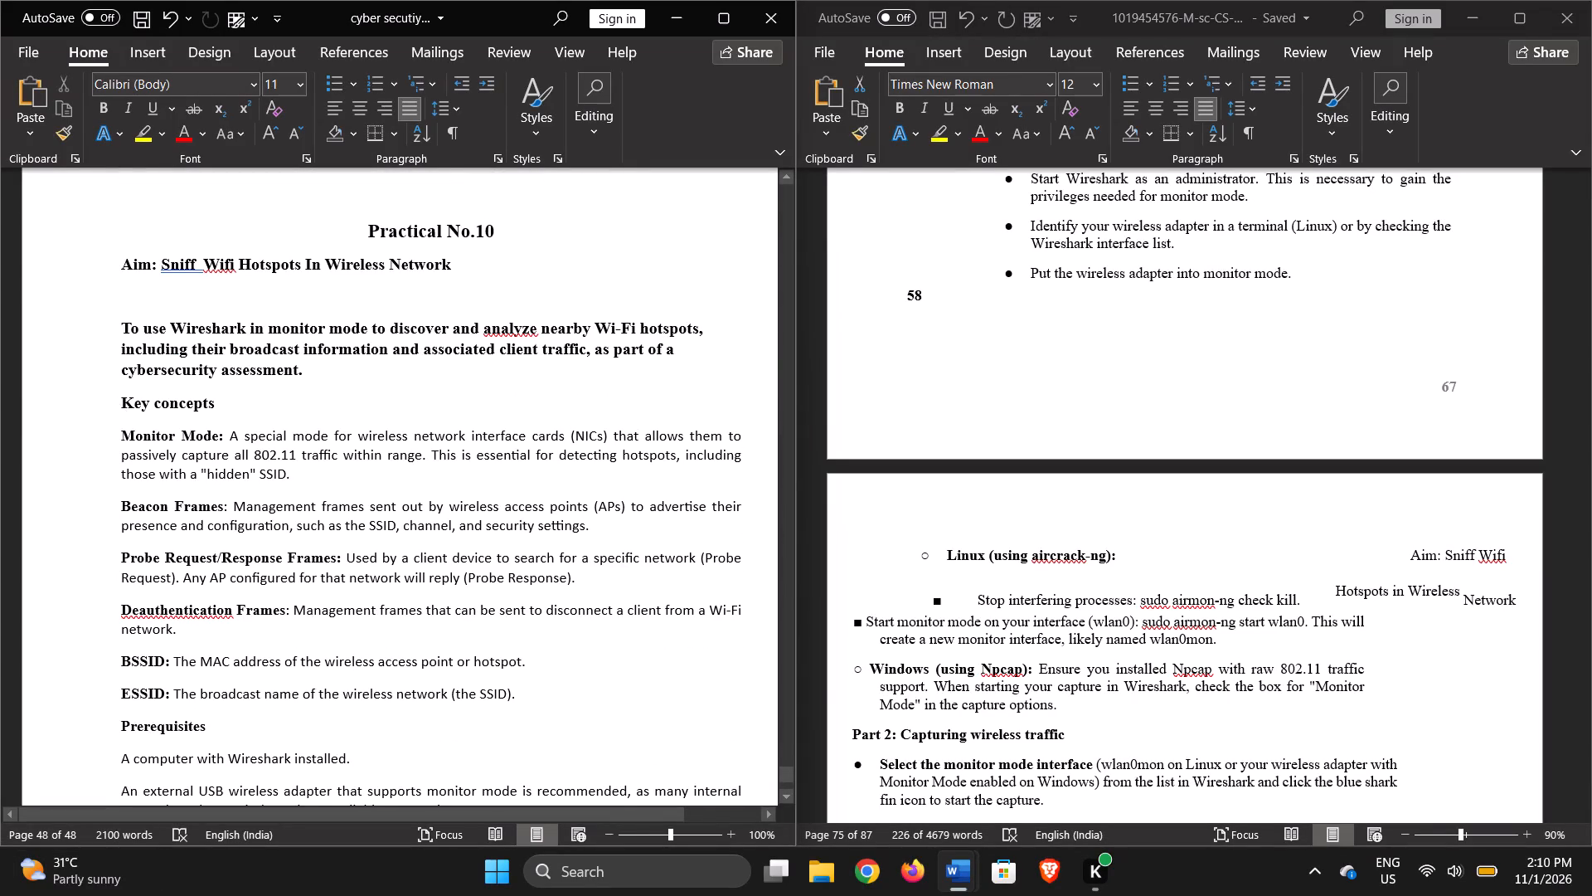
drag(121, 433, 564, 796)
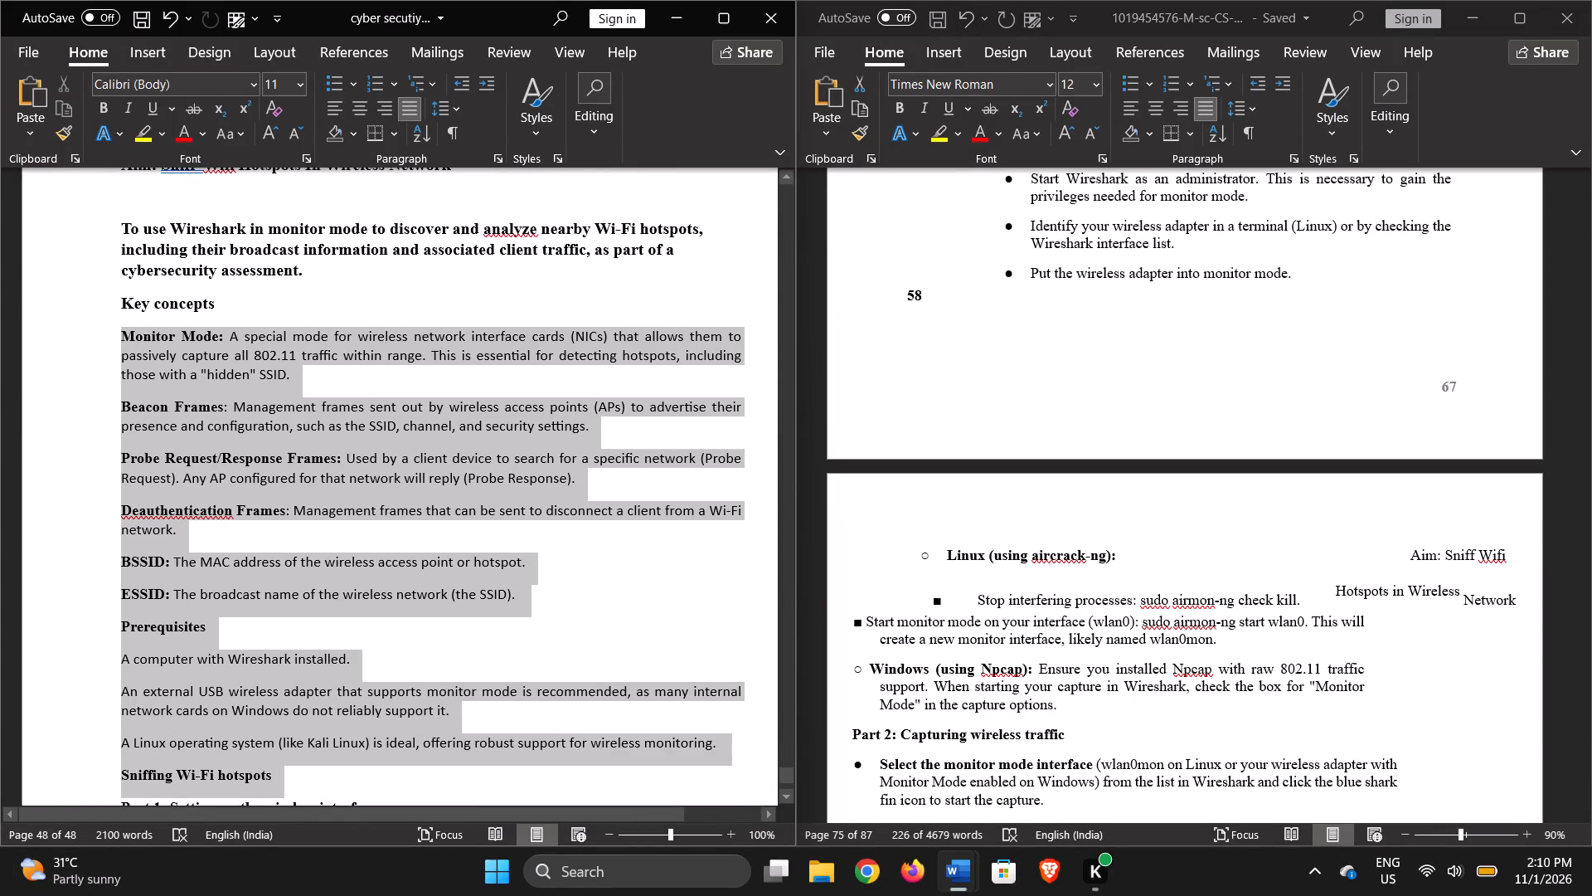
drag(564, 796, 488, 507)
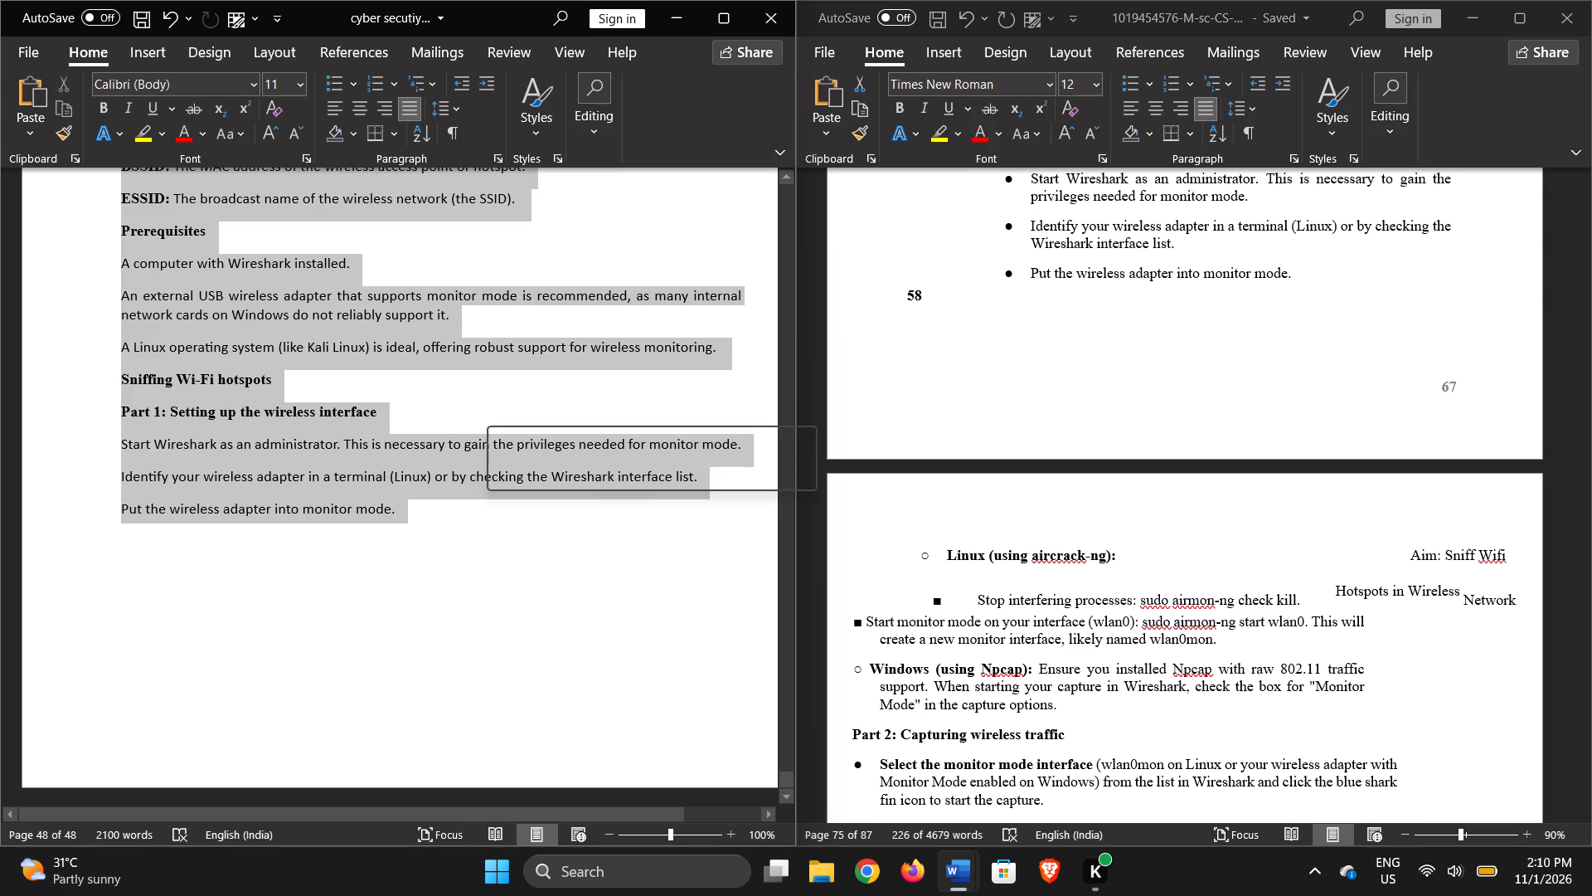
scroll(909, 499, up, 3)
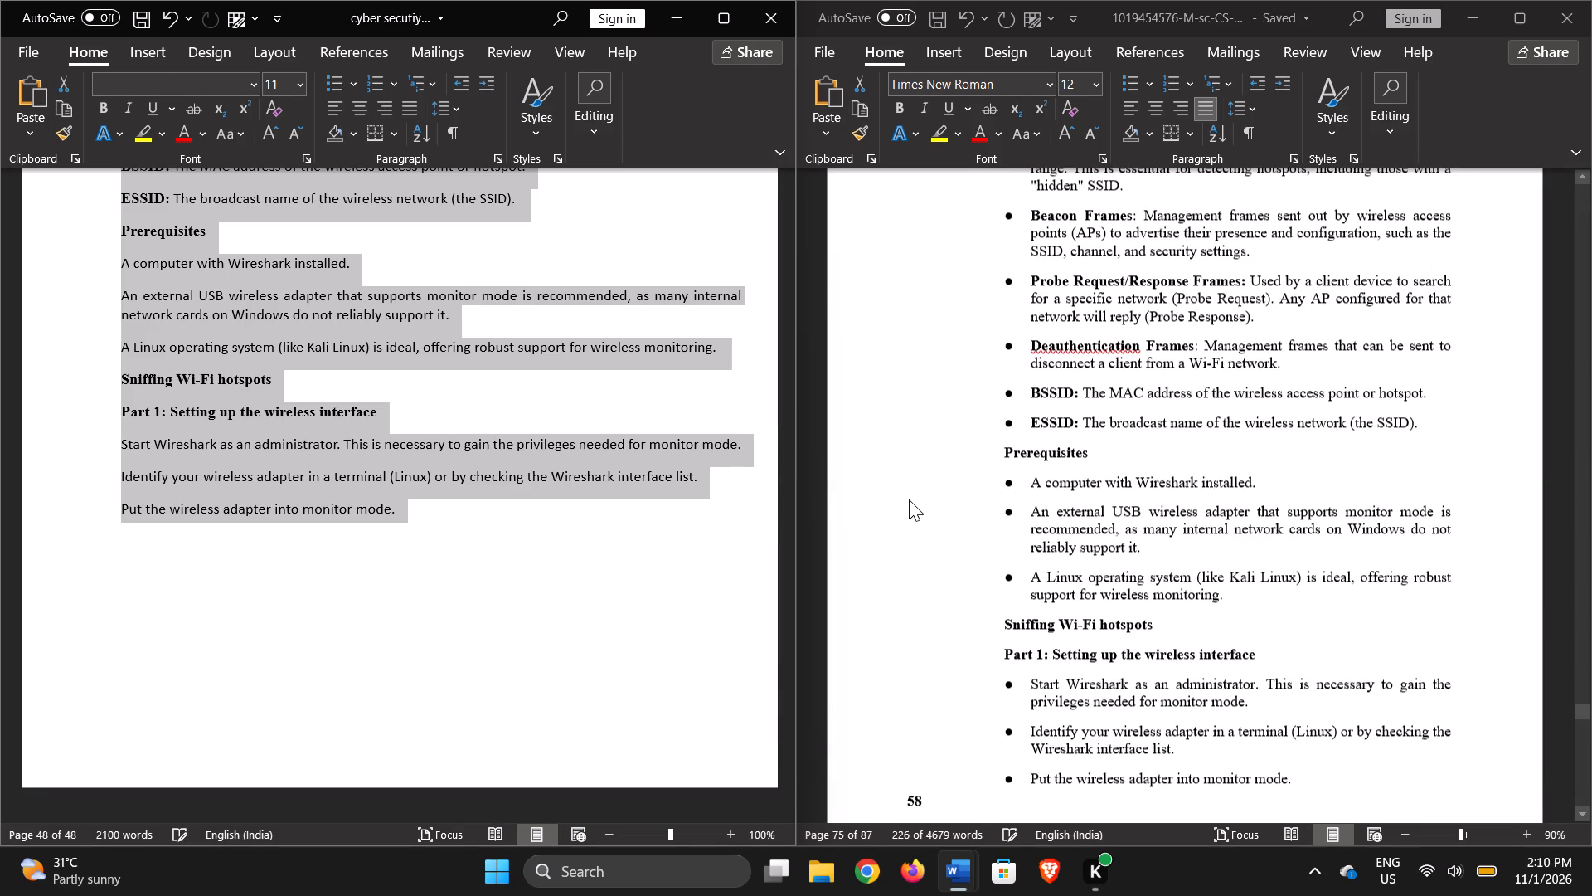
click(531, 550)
Format the Key concepts definitions, from Monitor Mode through ESSID, as 12-point Times New Roman with solid round bullets.
scroll(531, 550, up, 1)
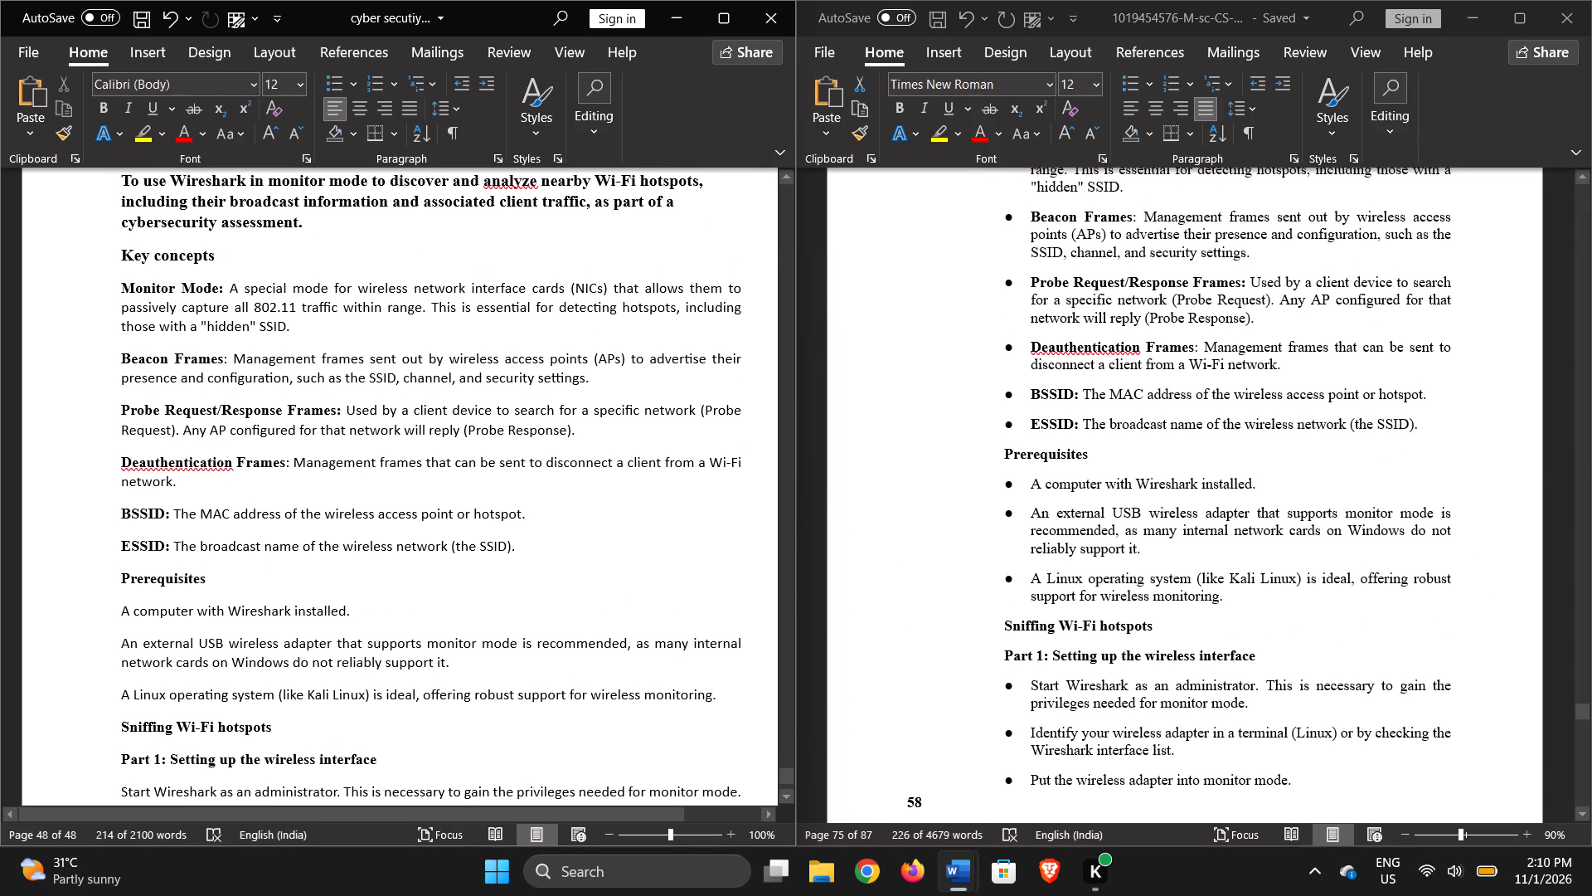
drag(119, 287, 364, 621)
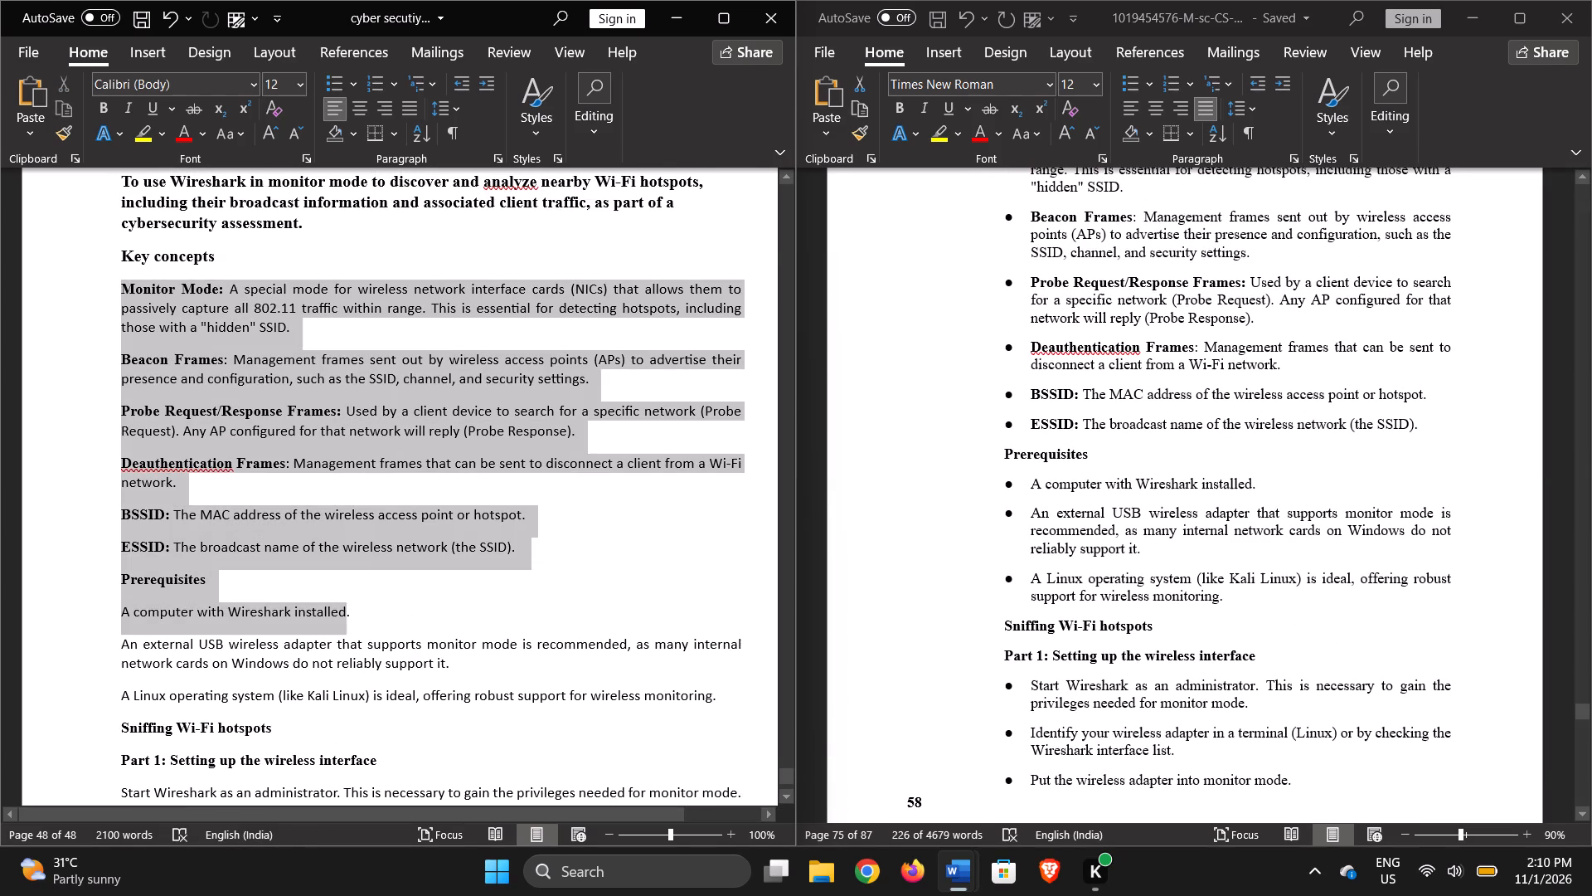
drag(364, 621, 550, 543)
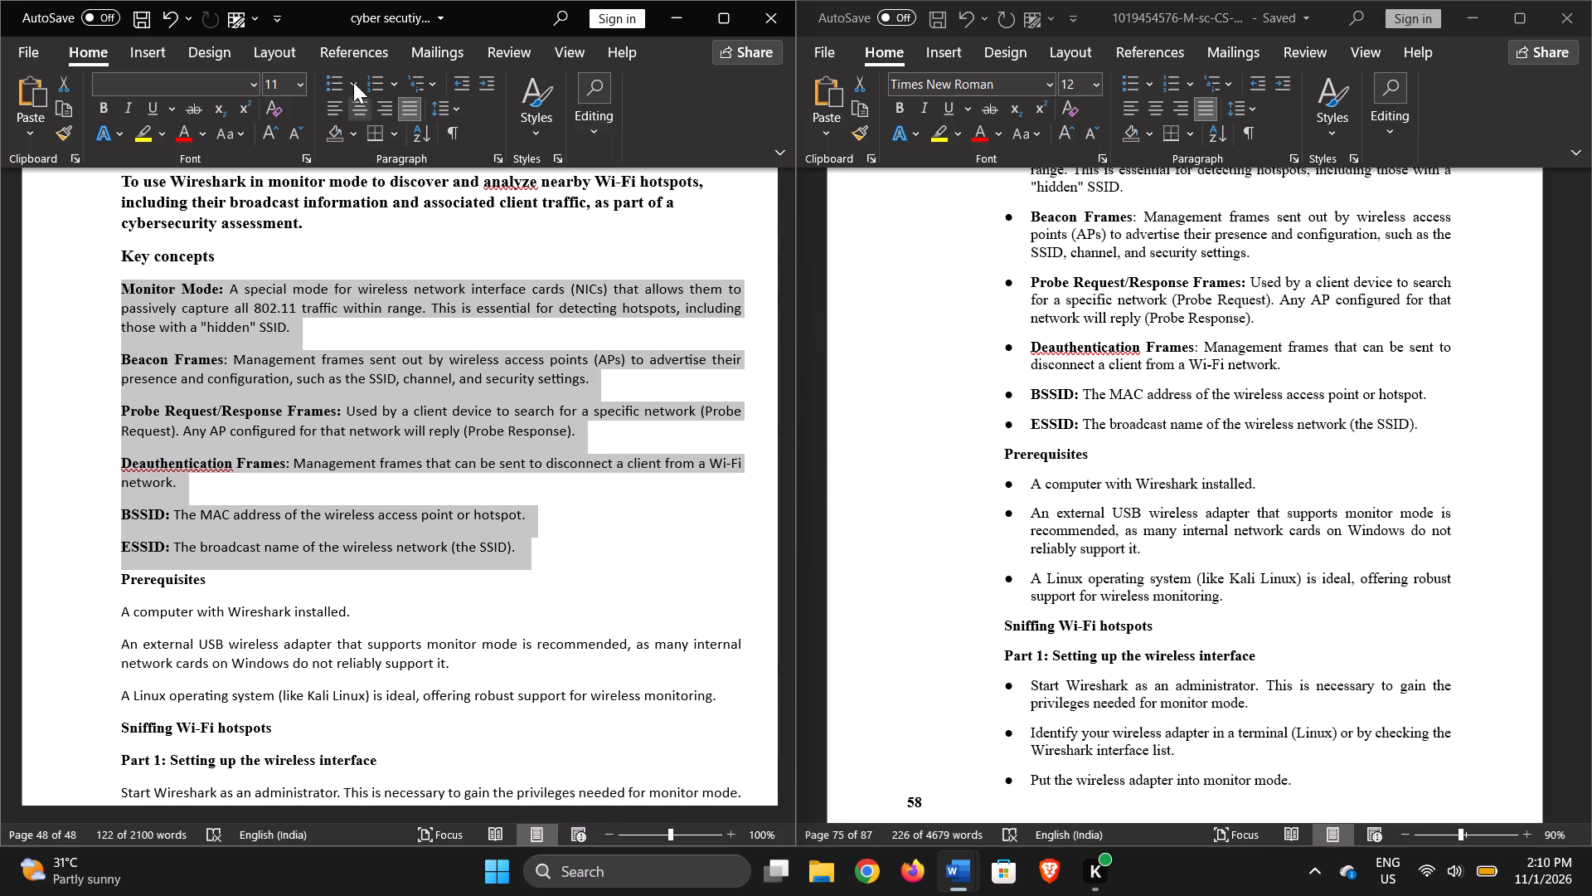
click(300, 80)
click(278, 207)
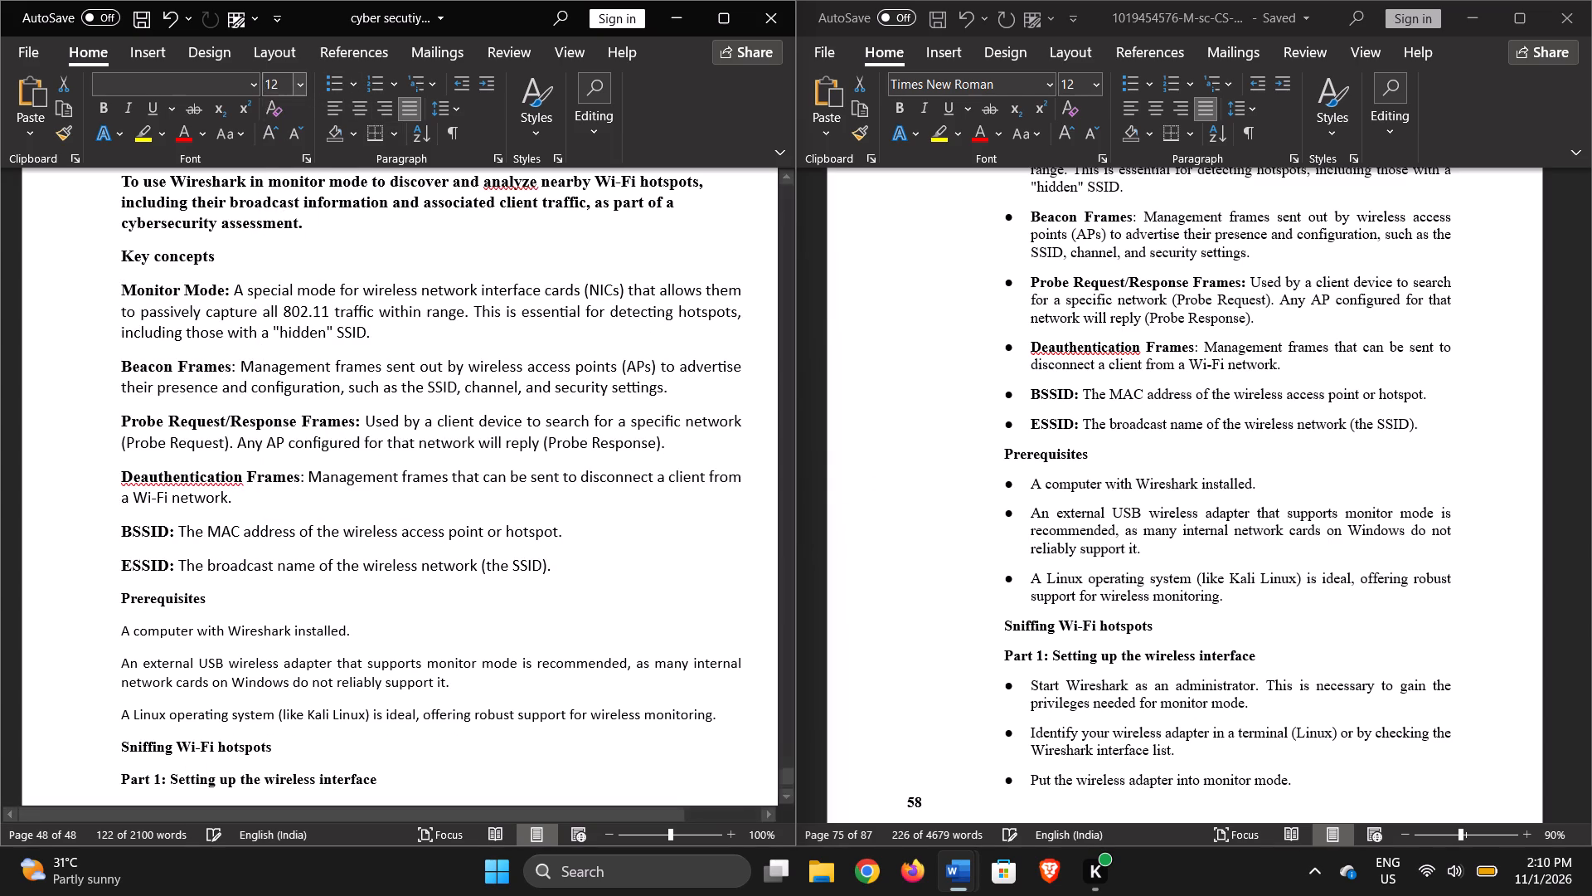
click(254, 84)
click(176, 289)
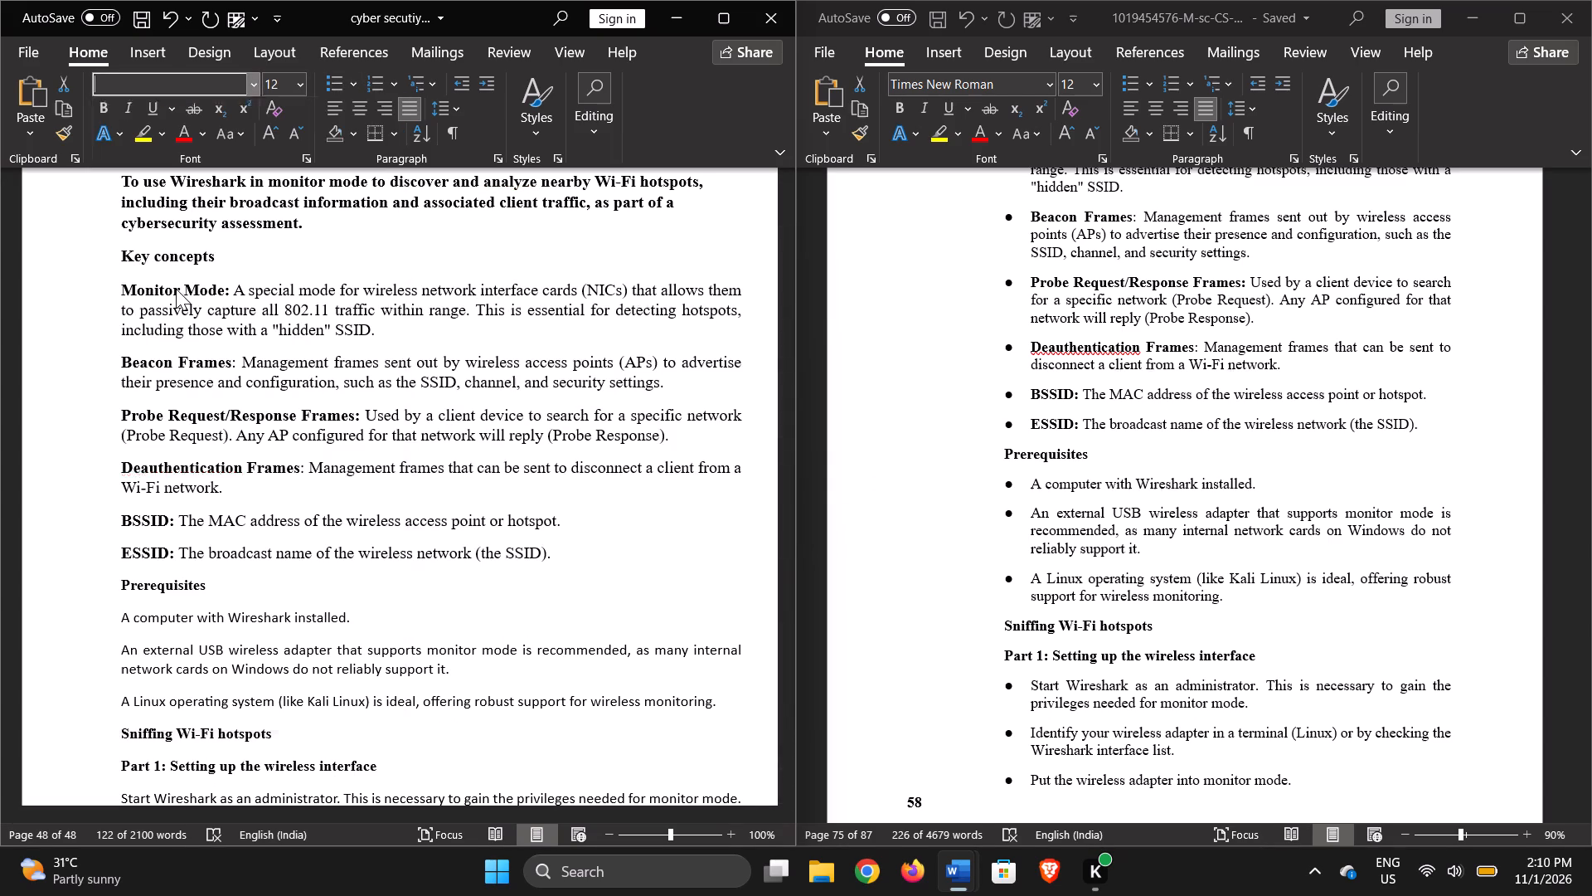
click(353, 89)
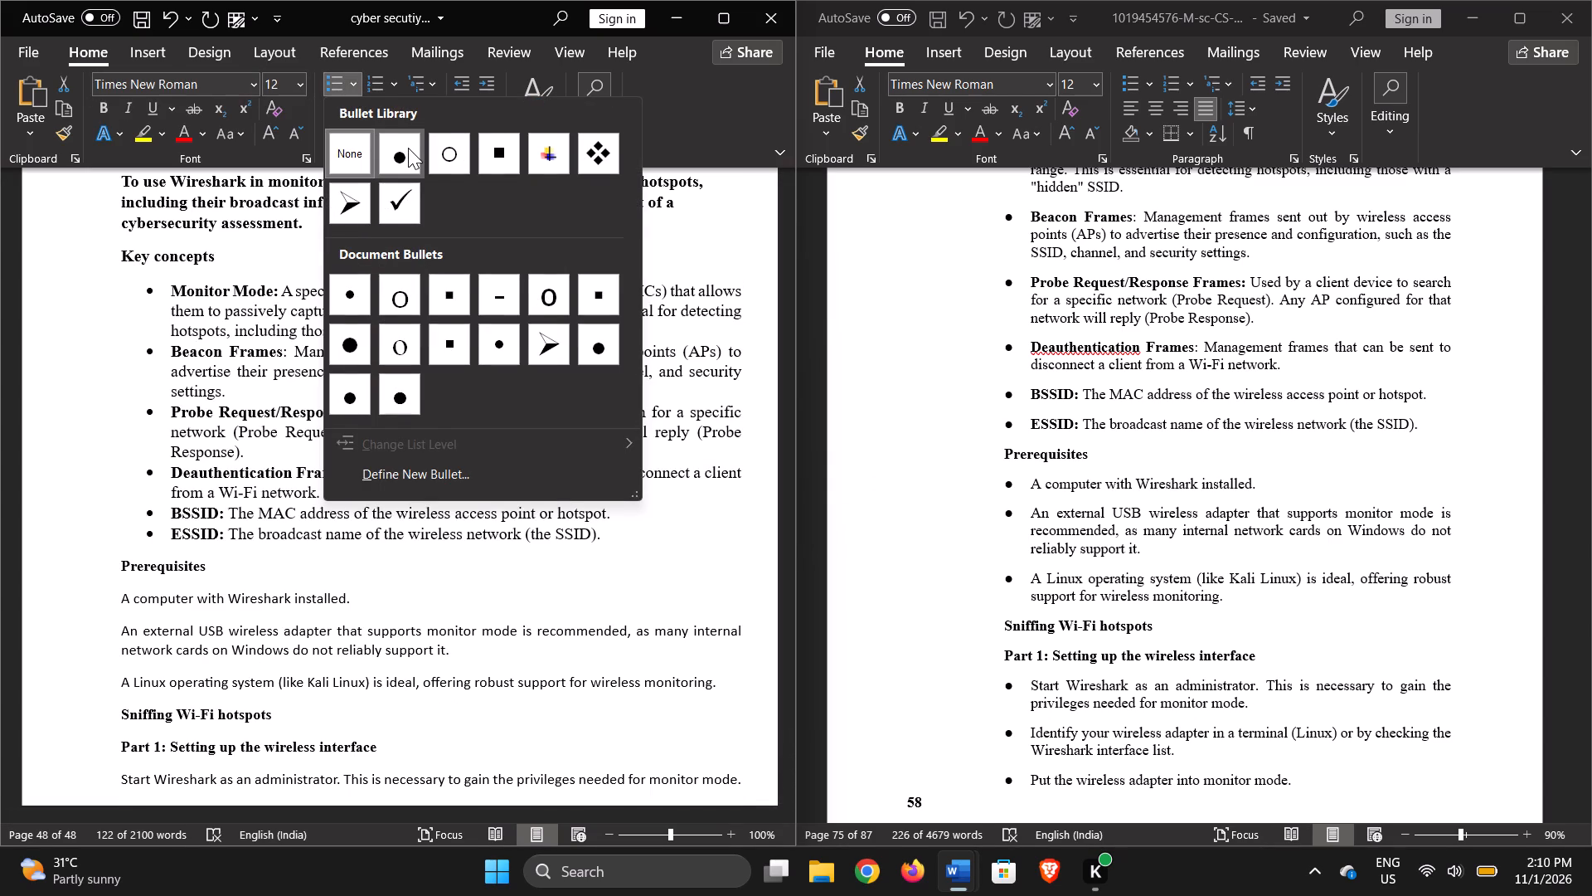
click(408, 148)
Format the three paragraphs under Prerequisites as 12-point Times New Roman with solid round bullets.
scroll(138, 710, down, 1)
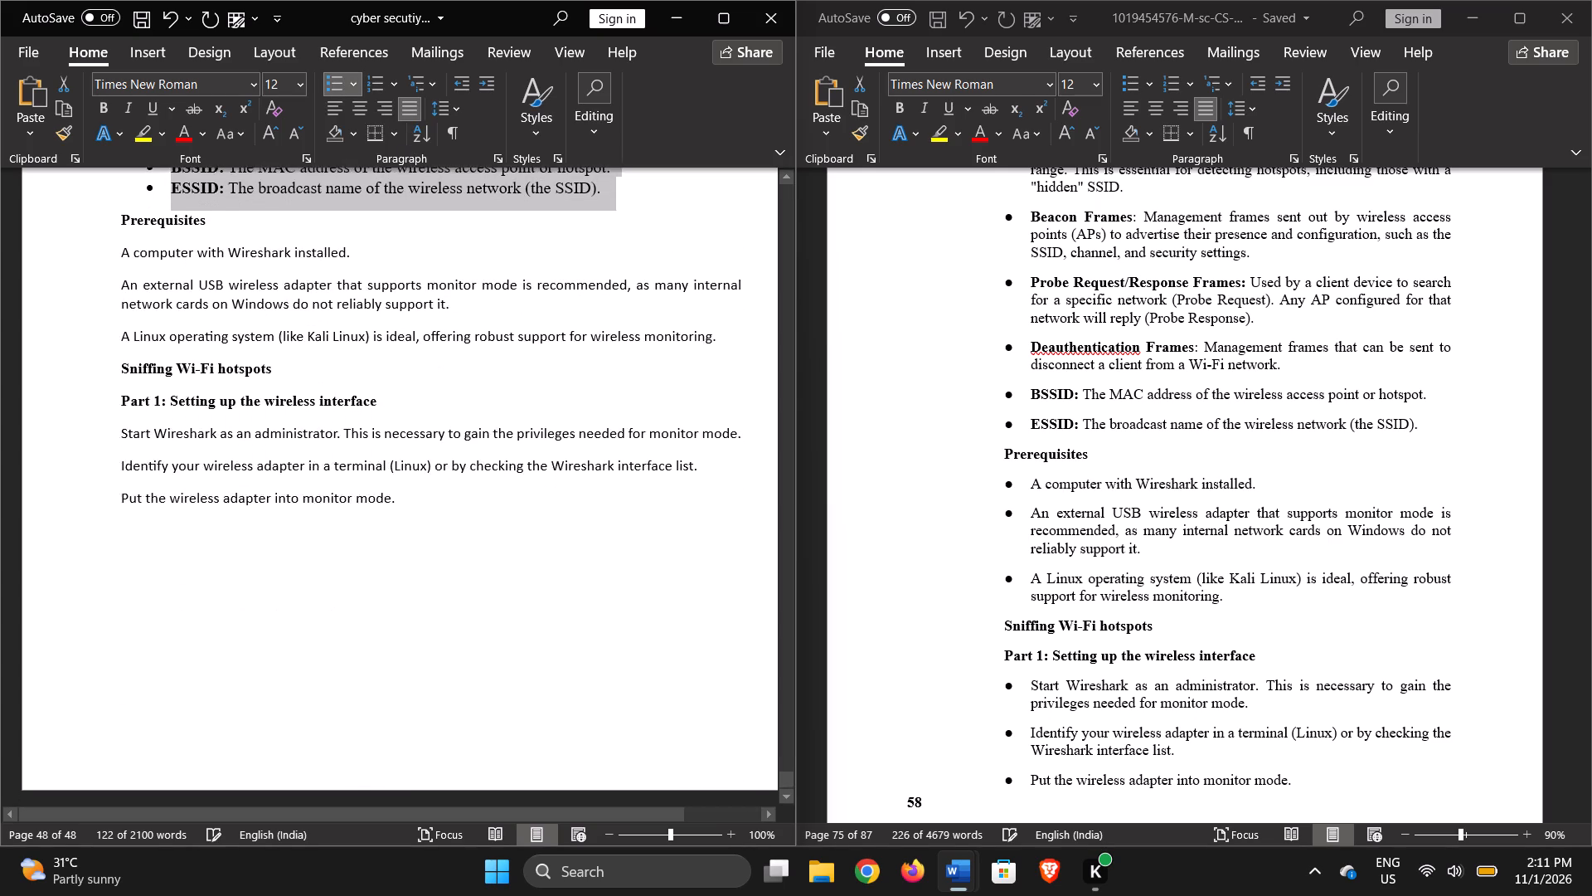
scroll(138, 710, down, 1)
scroll(990, 489, down, 1)
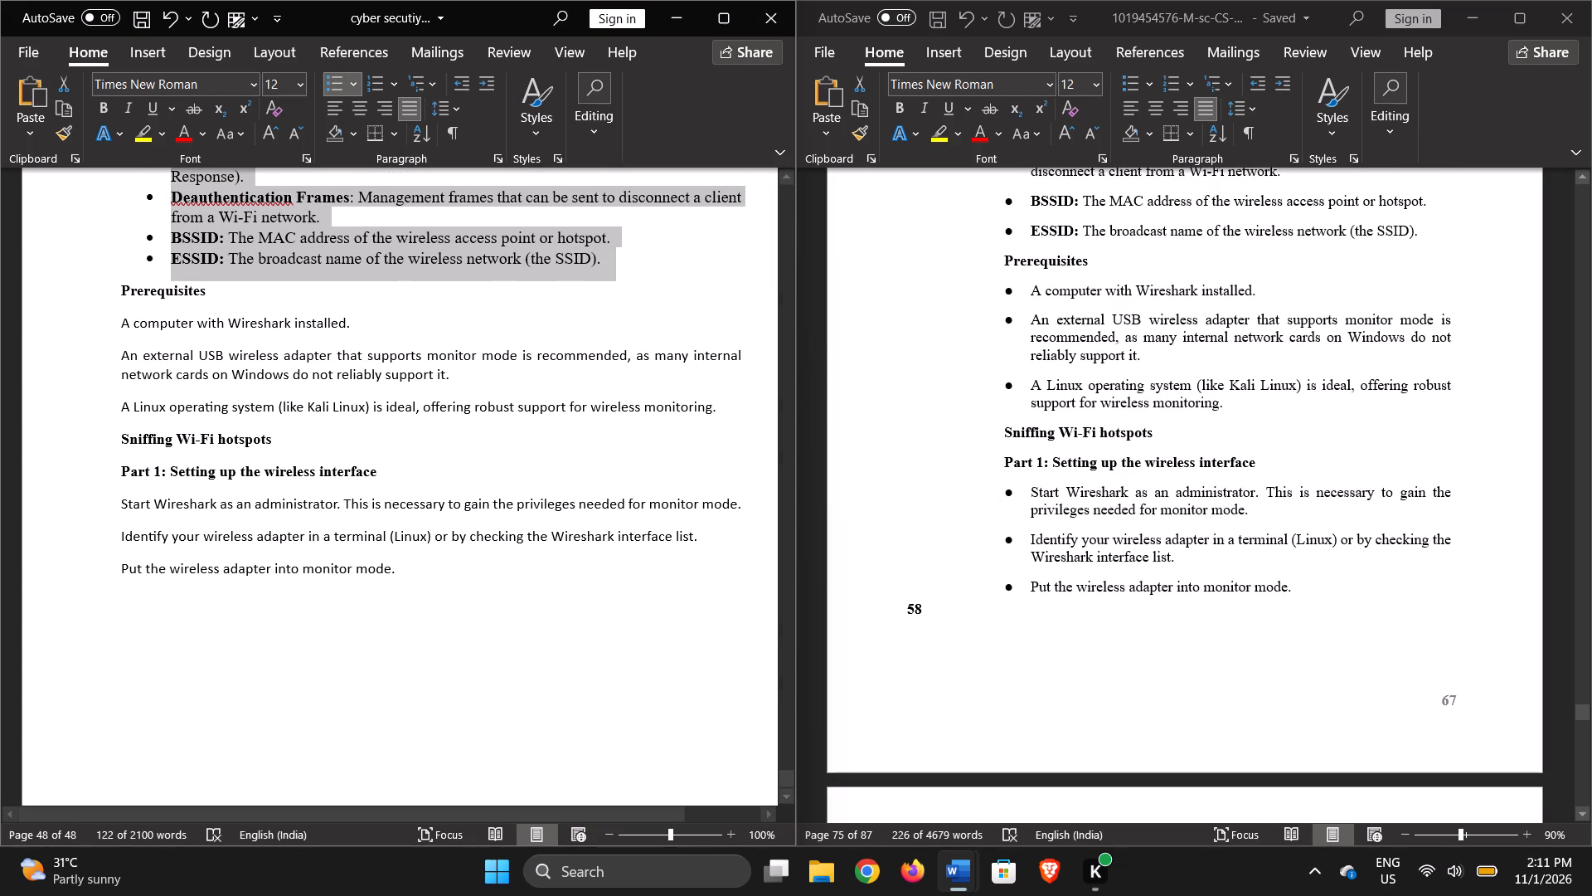
drag(120, 320, 579, 420)
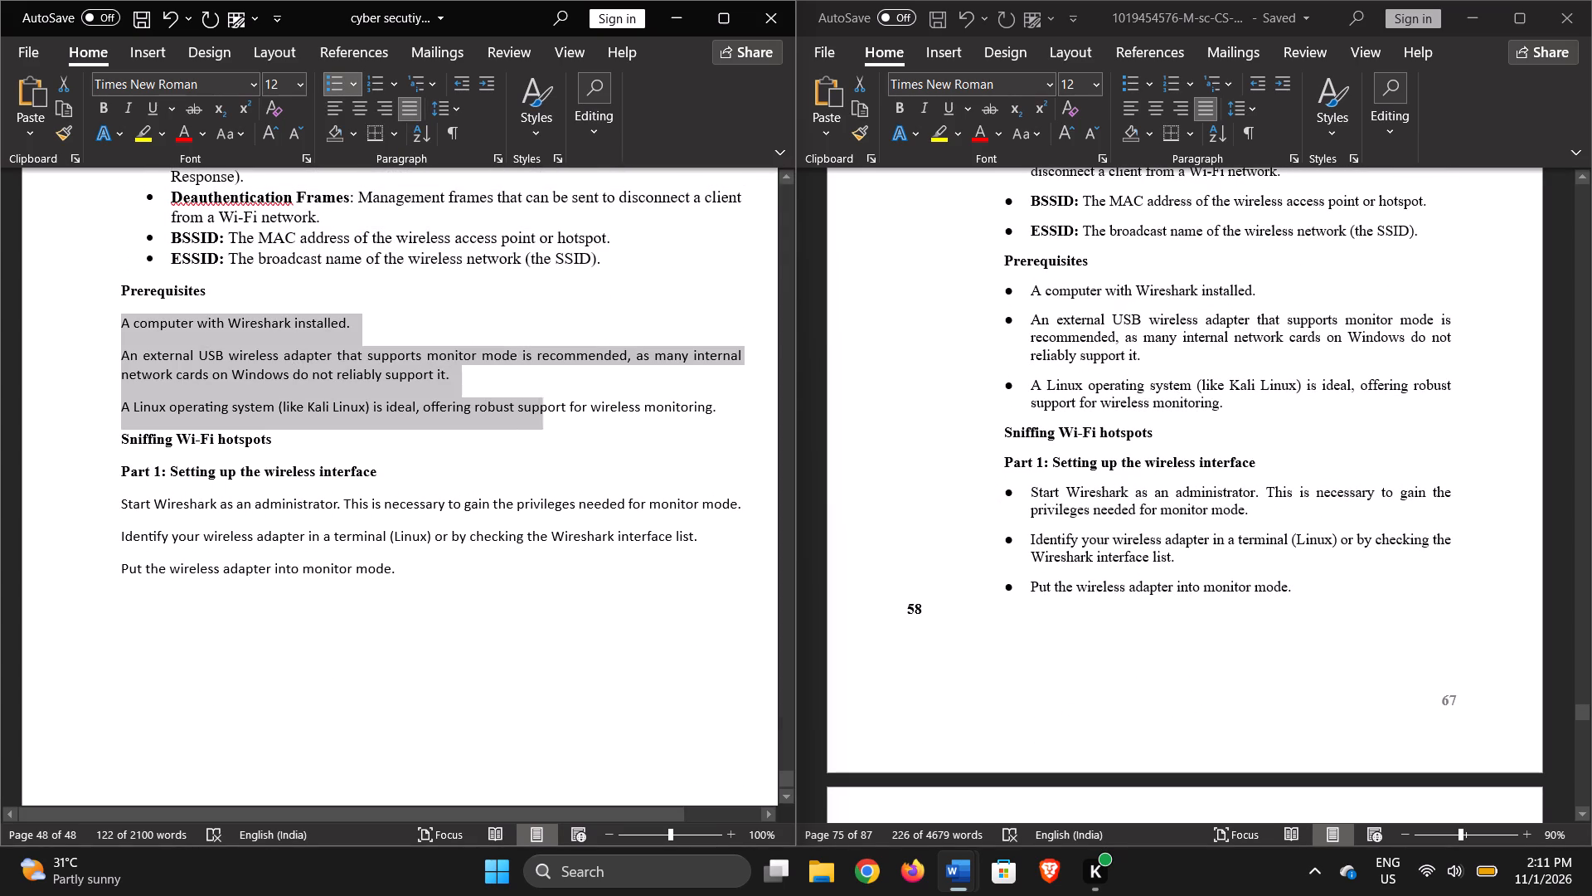
drag(579, 420, 721, 412)
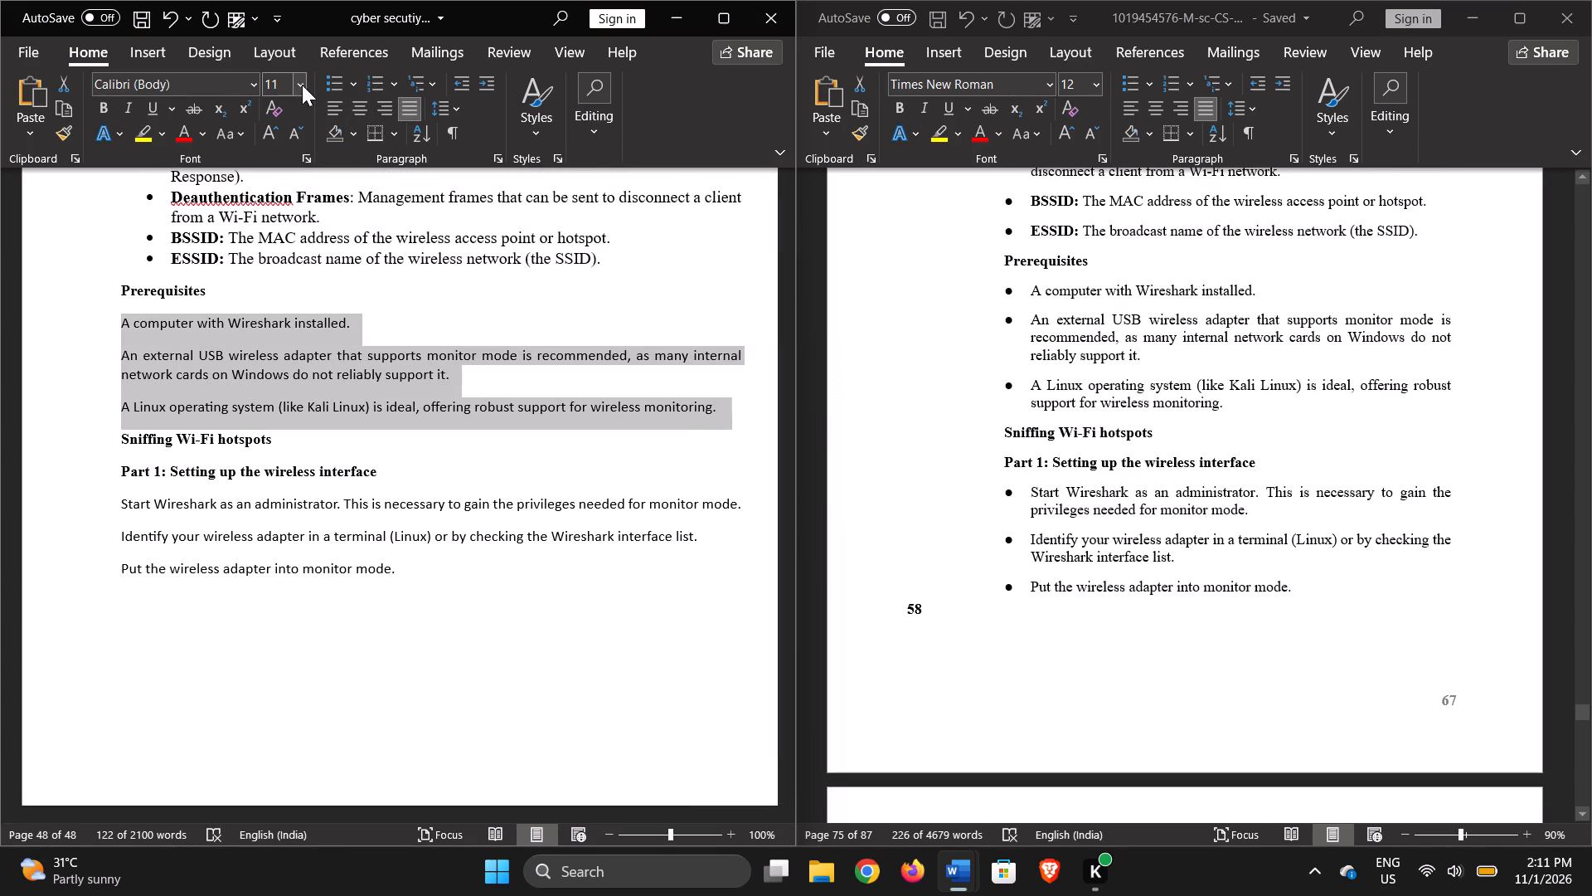
click(302, 85)
click(283, 207)
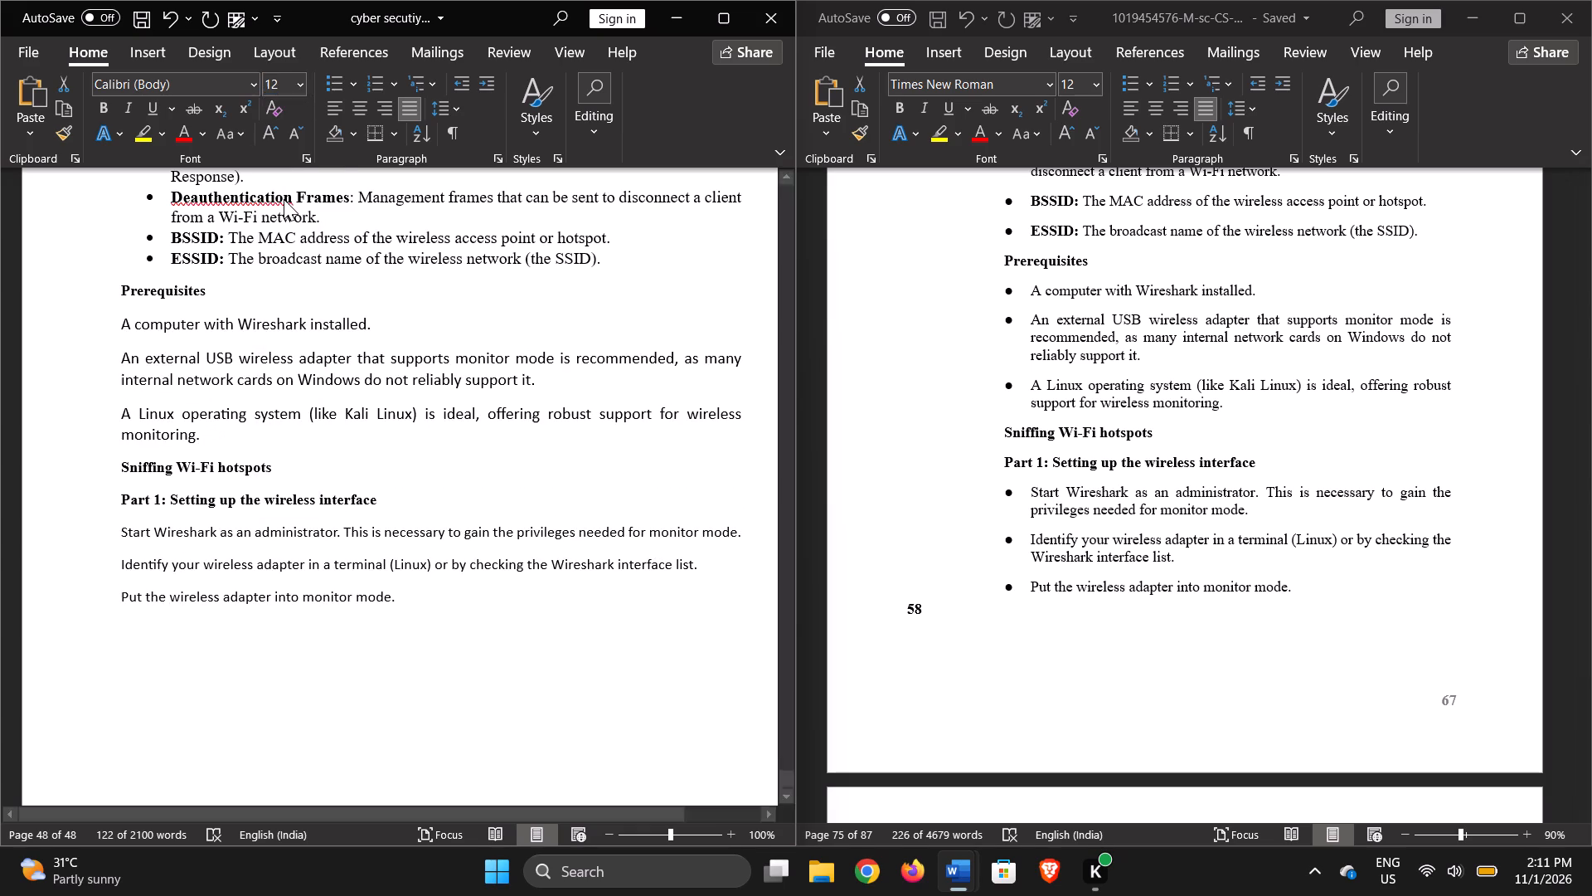
click(248, 92)
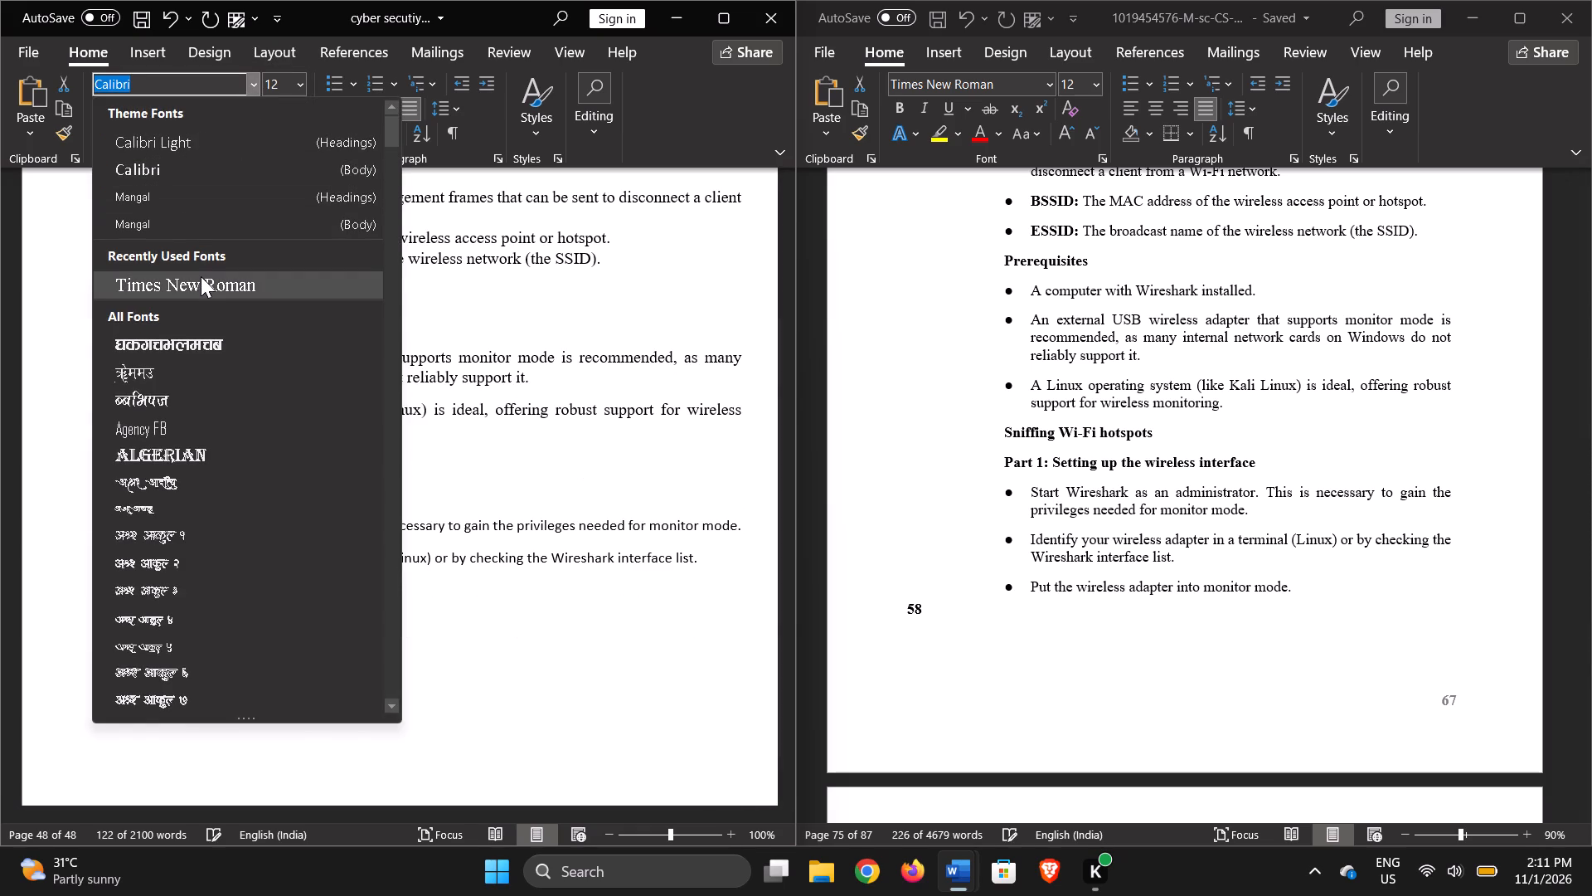
click(201, 276)
scroll(206, 424, down, 1)
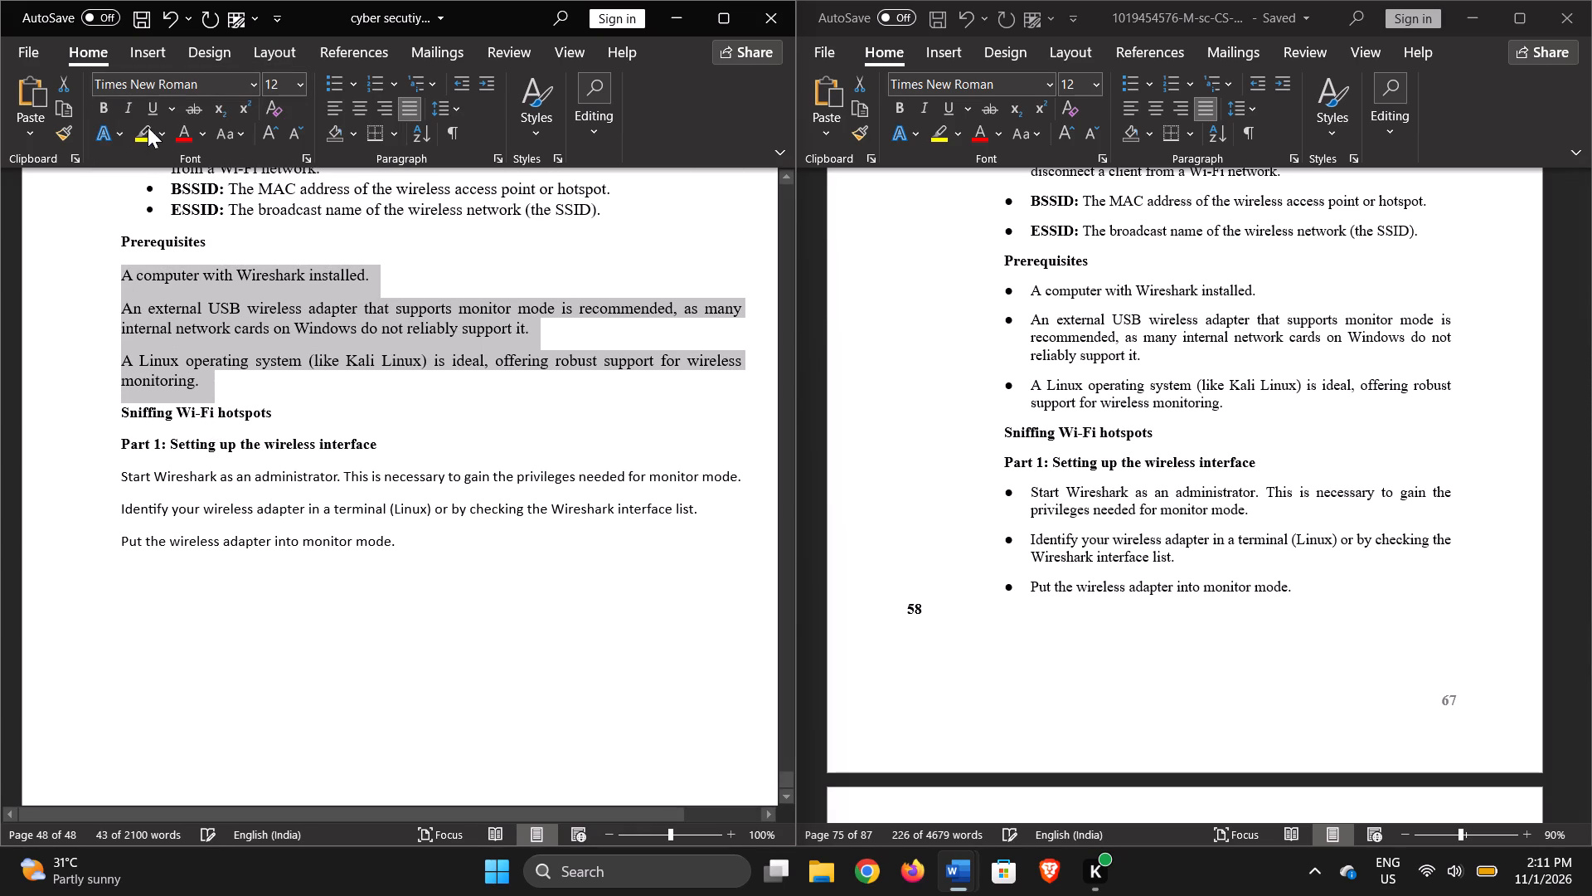
click(359, 87)
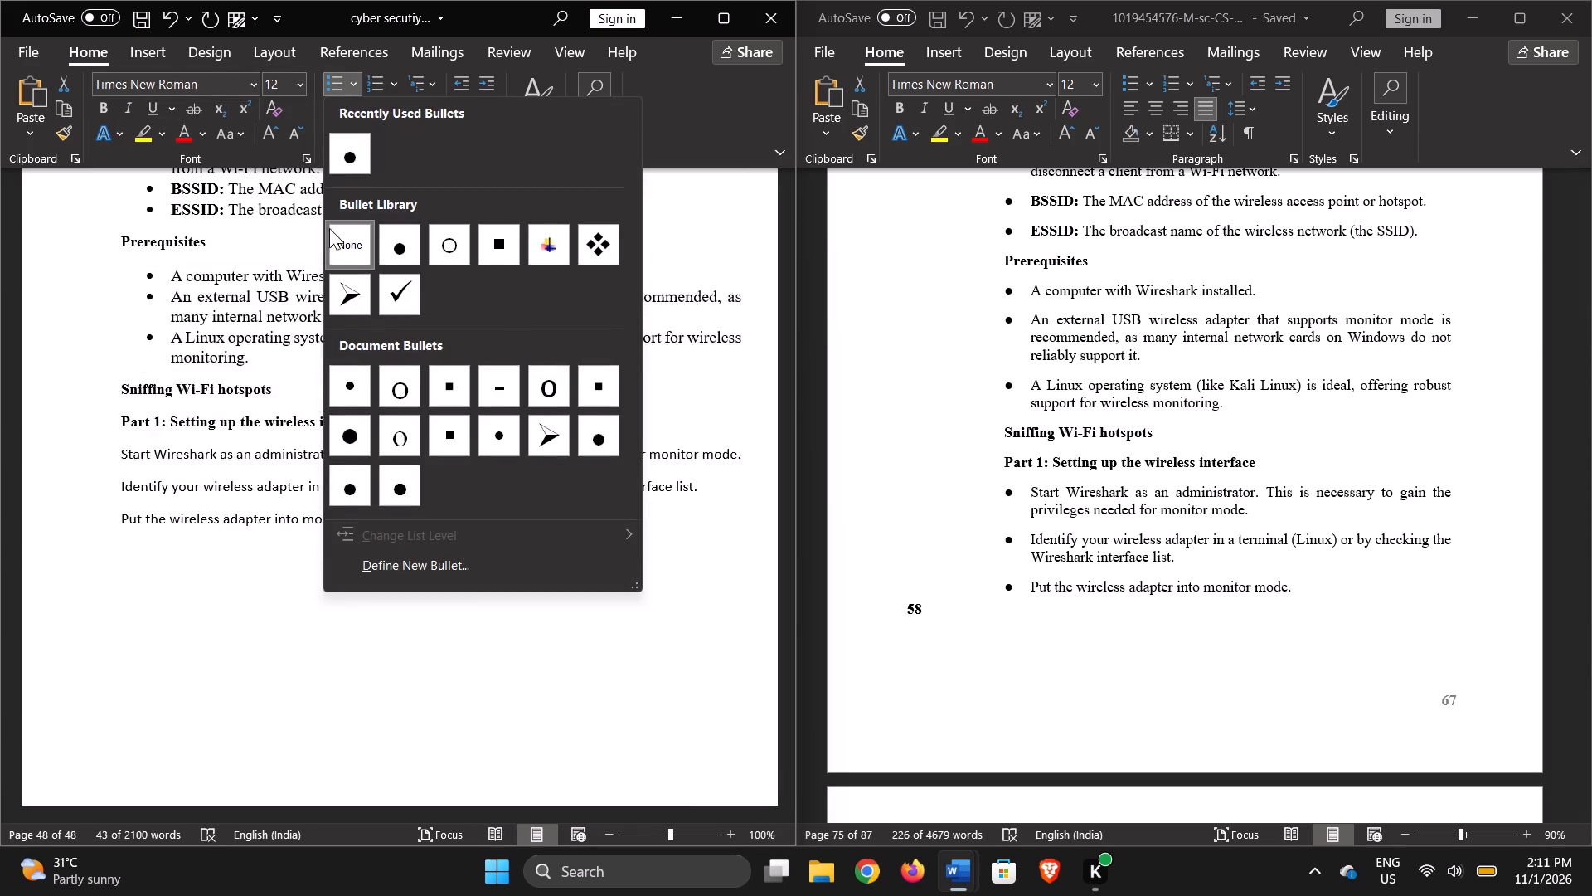
click(342, 150)
Format the three paragraphs under "Part 1: Setting up the wireless interface" as 12-point Times New Roman with solid round bullets.
scroll(161, 508, down, 1)
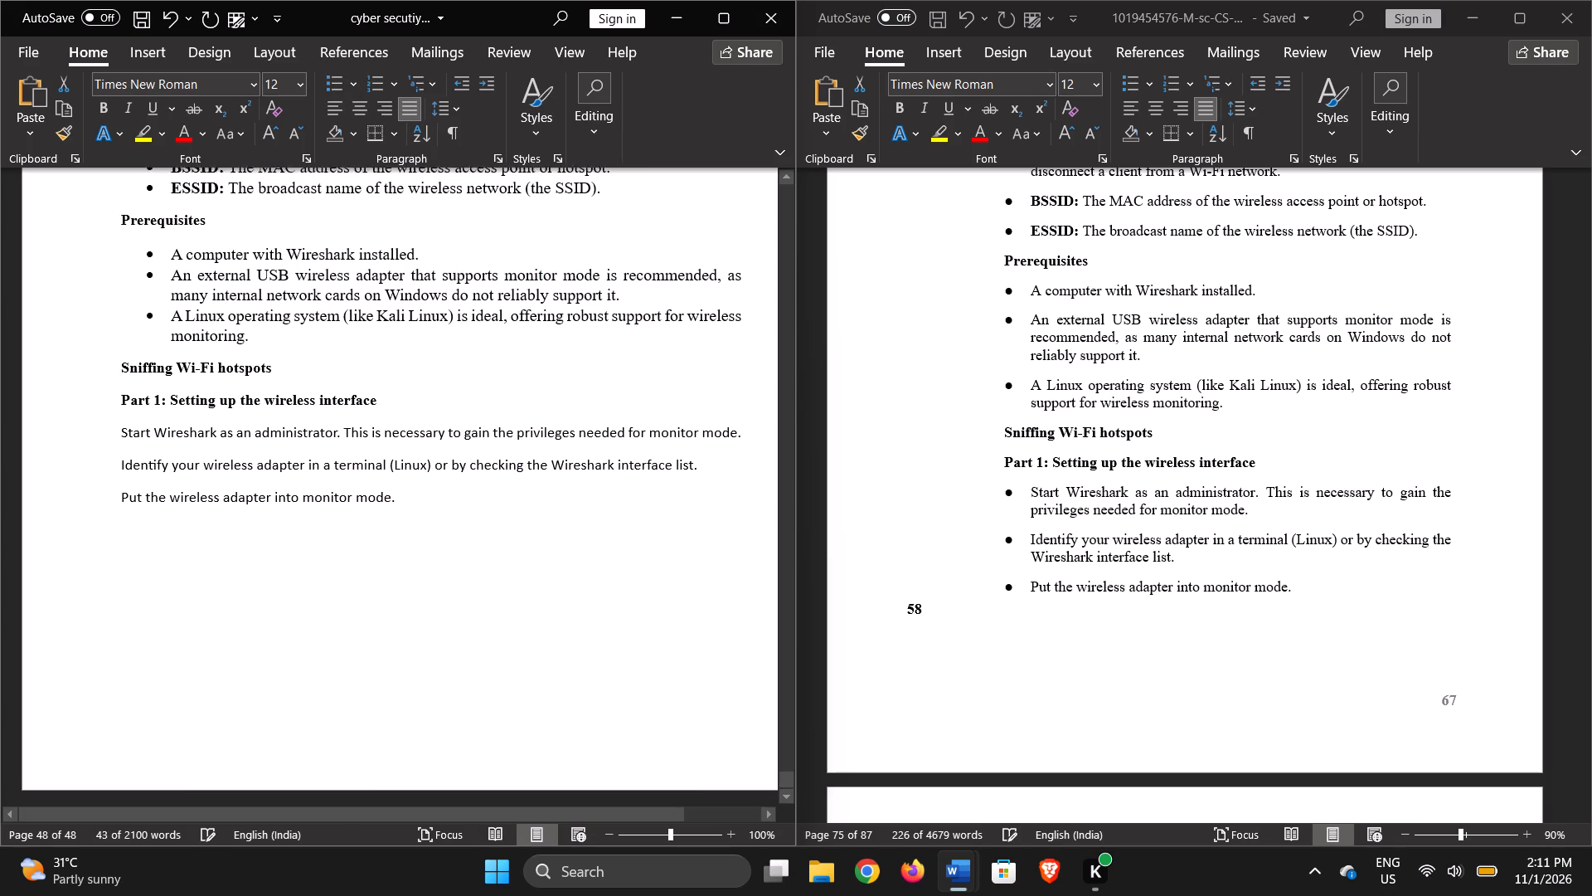
scroll(161, 508, down, 1)
click(112, 403)
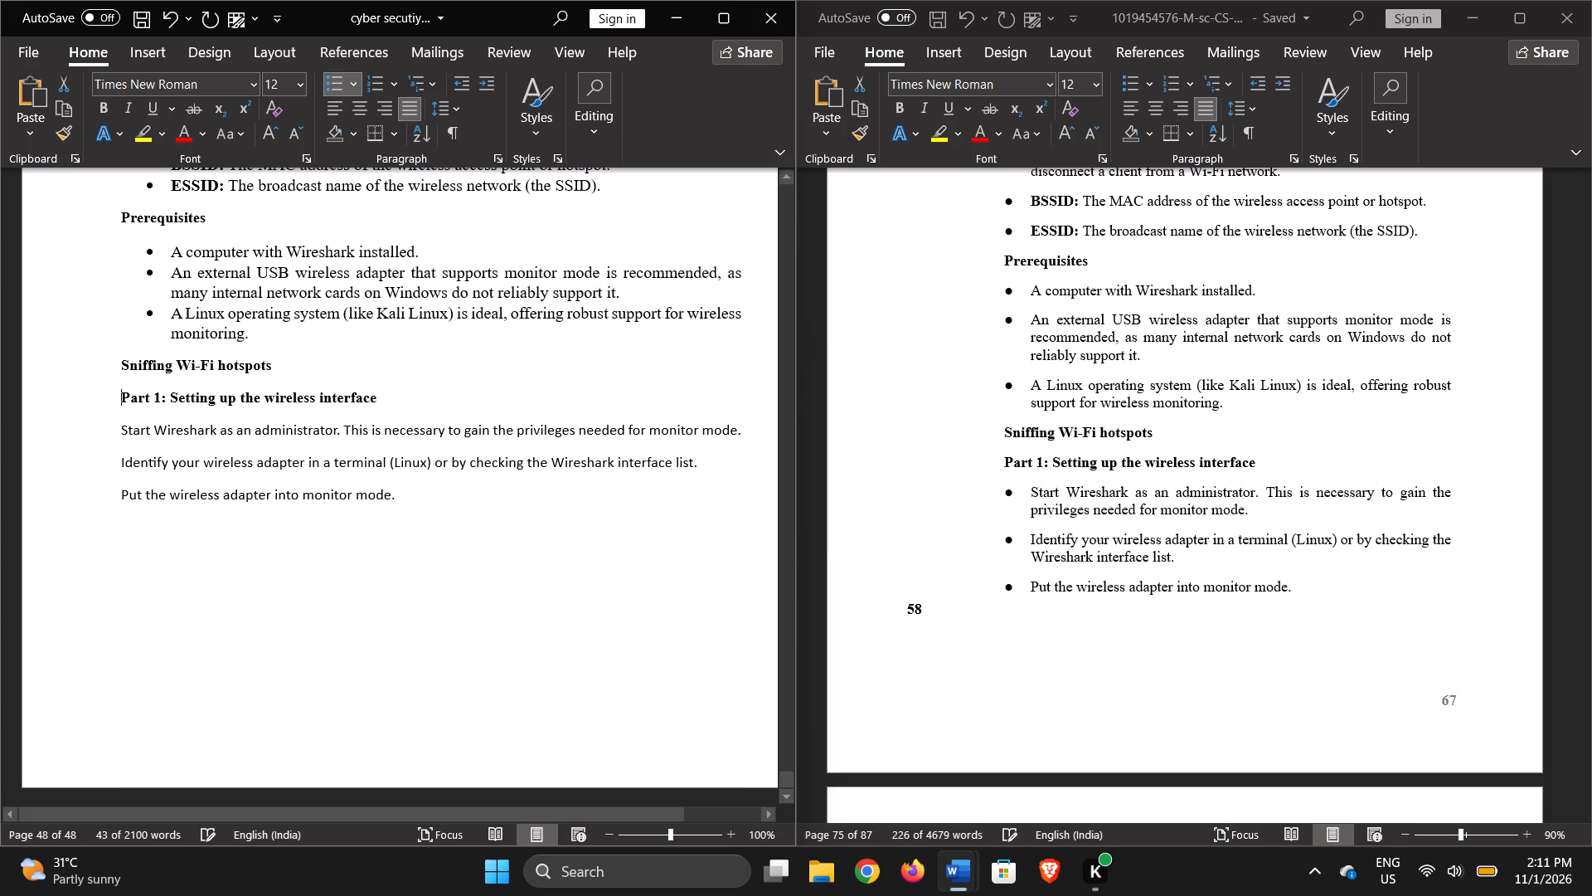
drag(108, 430, 431, 503)
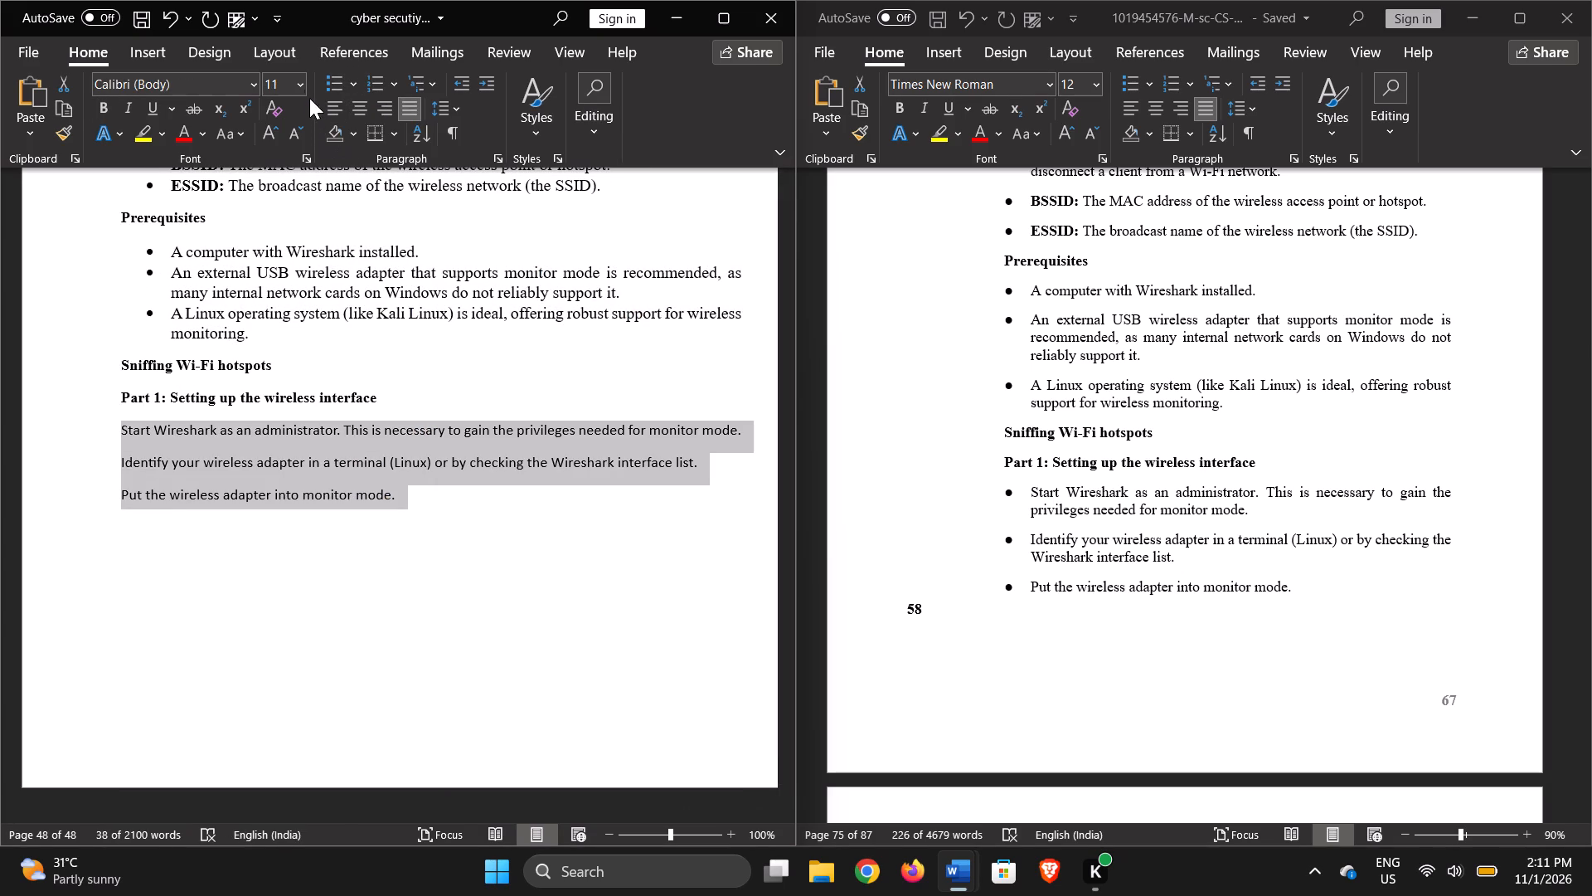
click(303, 80)
click(294, 207)
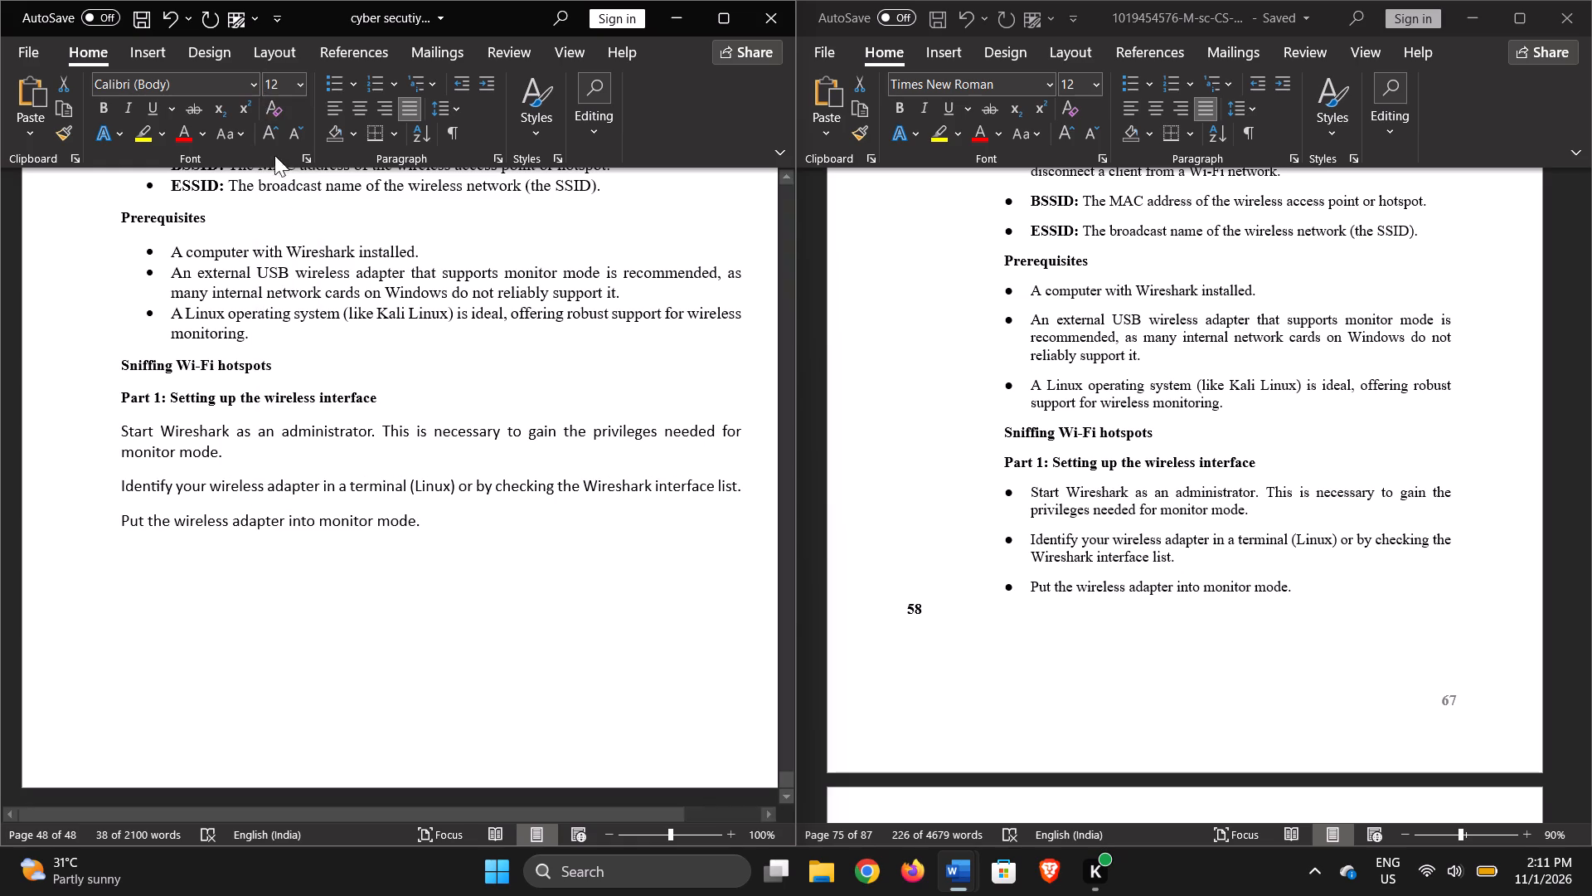
click(252, 79)
click(209, 289)
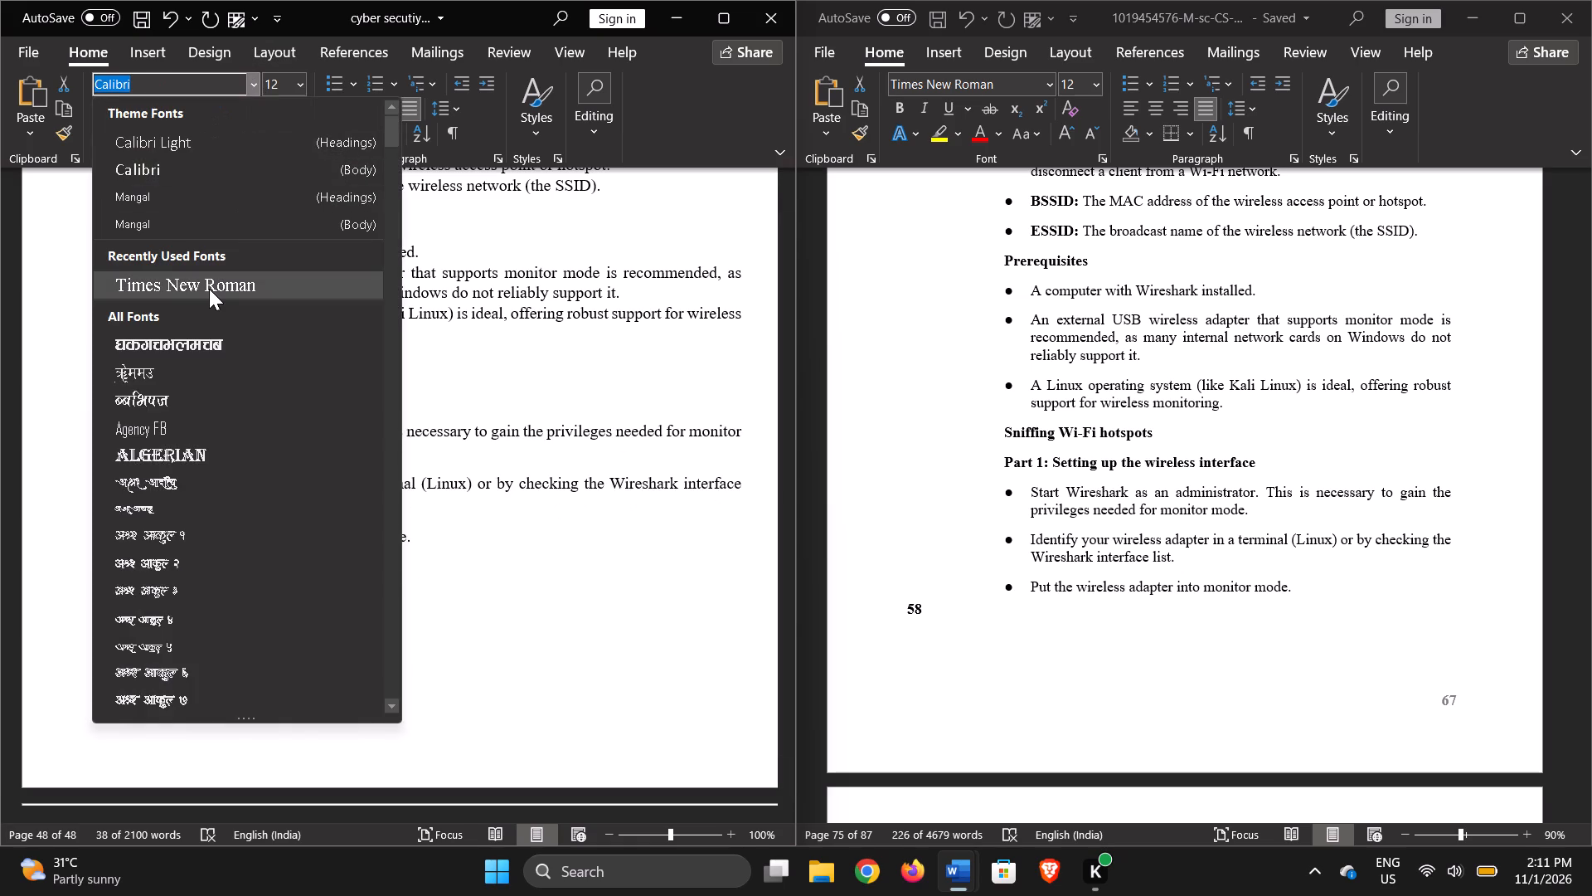
click(352, 85)
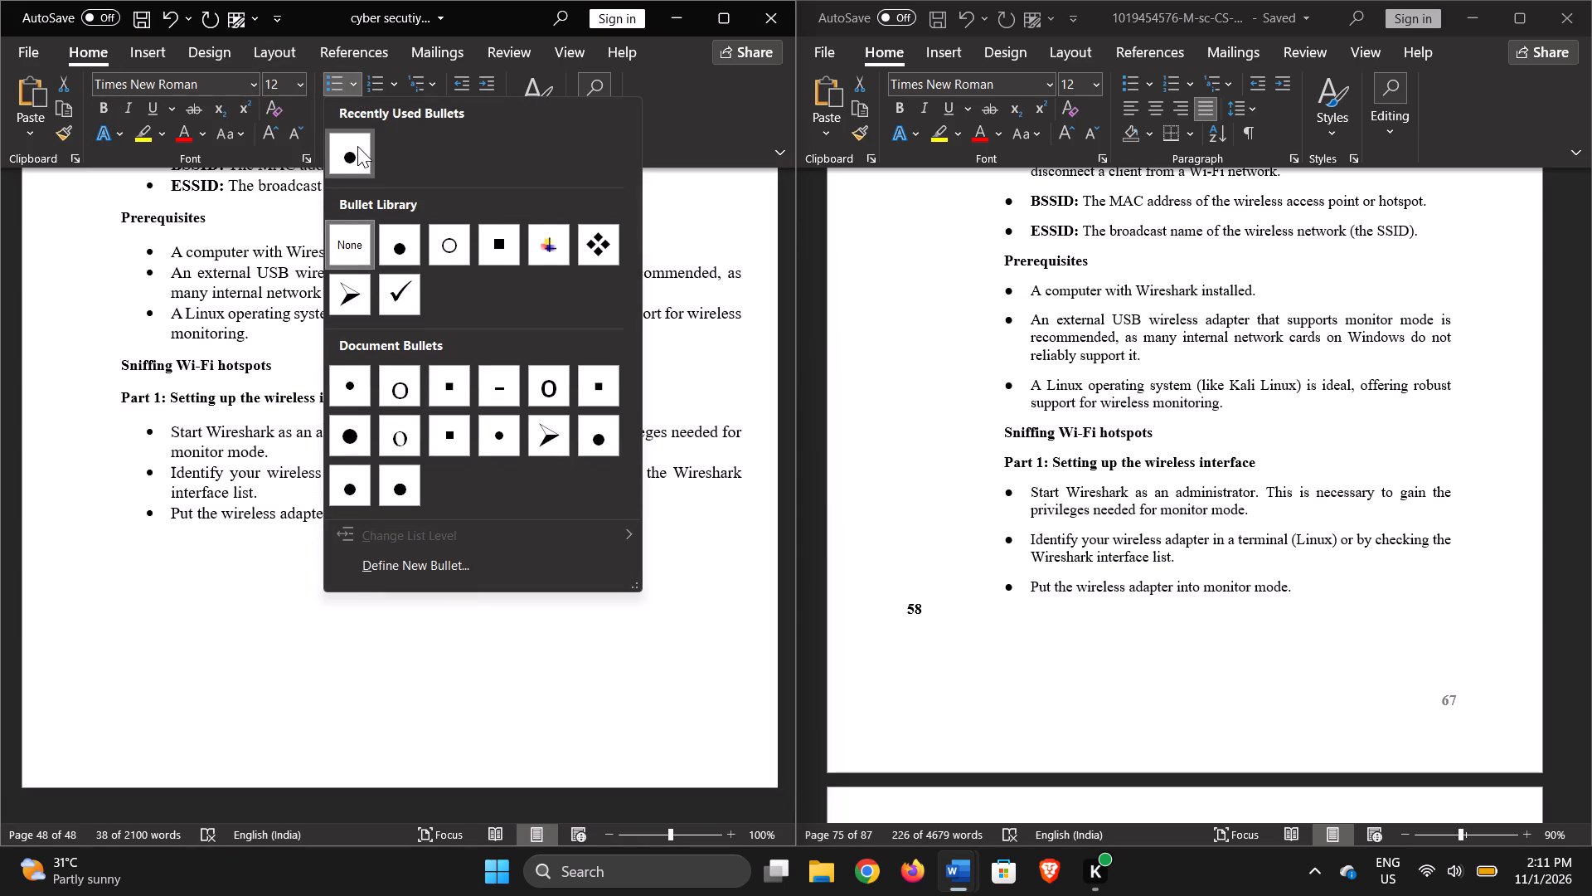
click(354, 150)
Copy the "Linux (using aircrack-ng):" heading from the reference document into a new unbulleted line below "Put the wireless adapter into monitor mode.".
scroll(410, 519, down, 1)
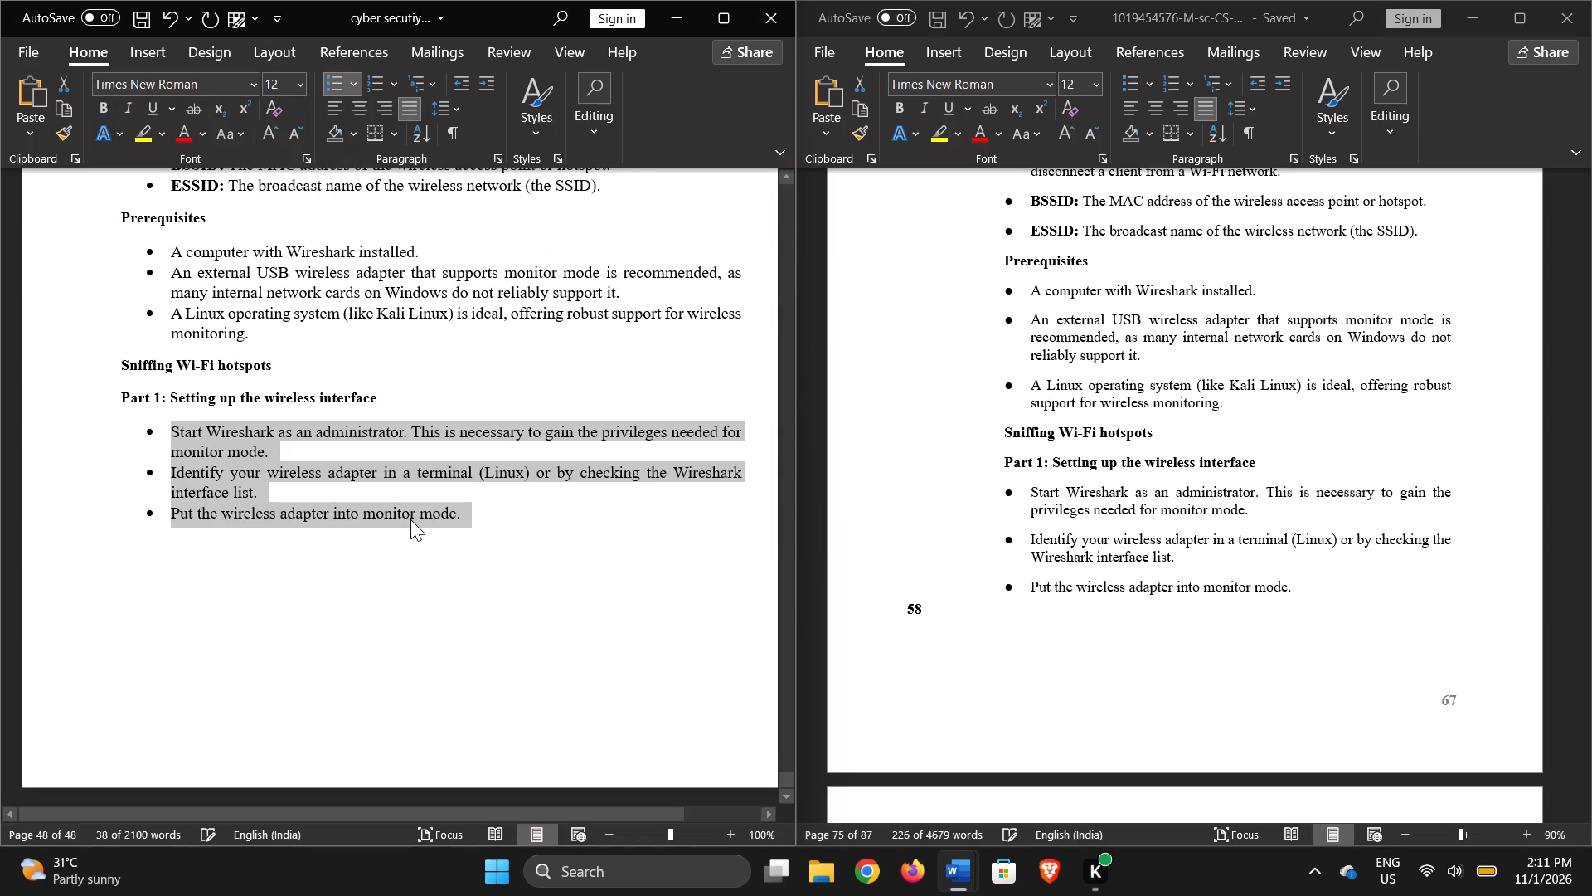
scroll(410, 519, down, 1)
scroll(1094, 548, down, 2)
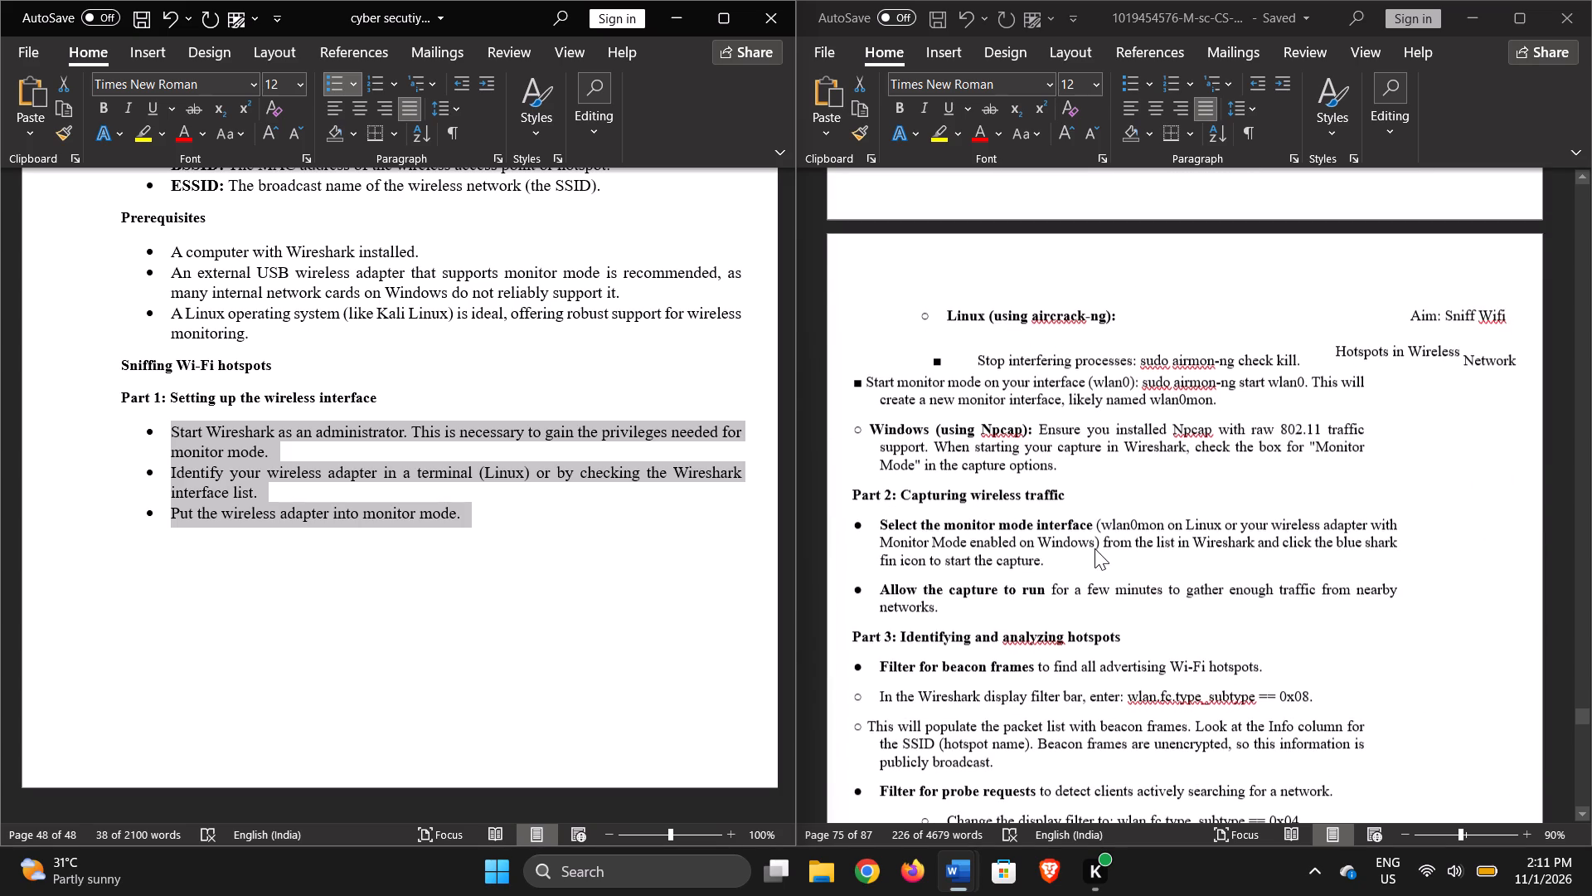
scroll(1094, 548, down, 1)
scroll(1094, 548, up, 1)
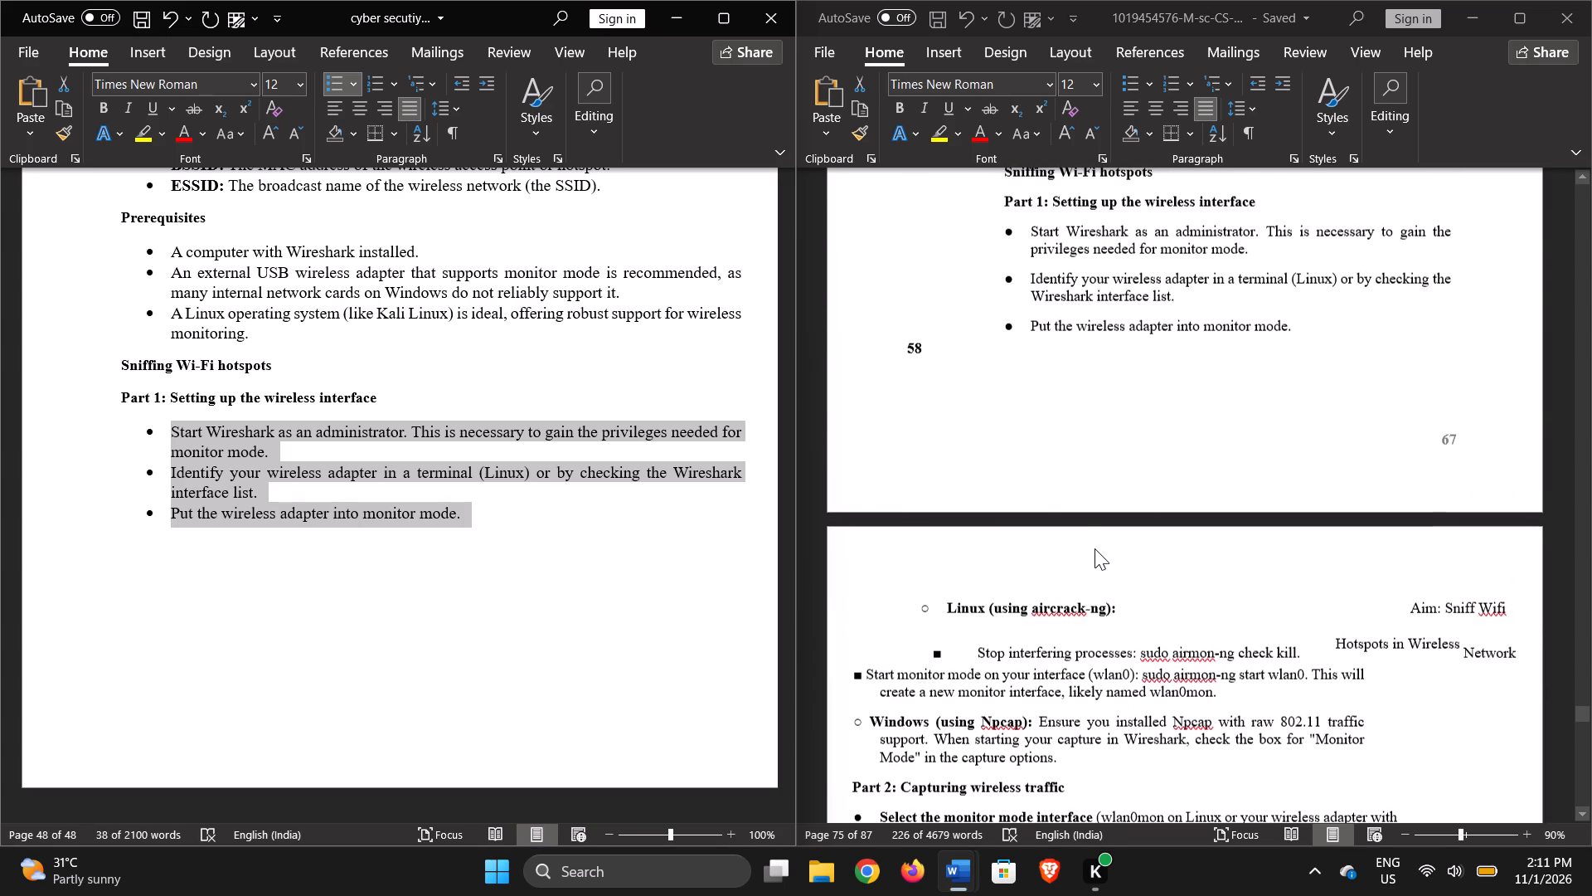
scroll(1094, 548, up, 1)
scroll(1094, 548, down, 2)
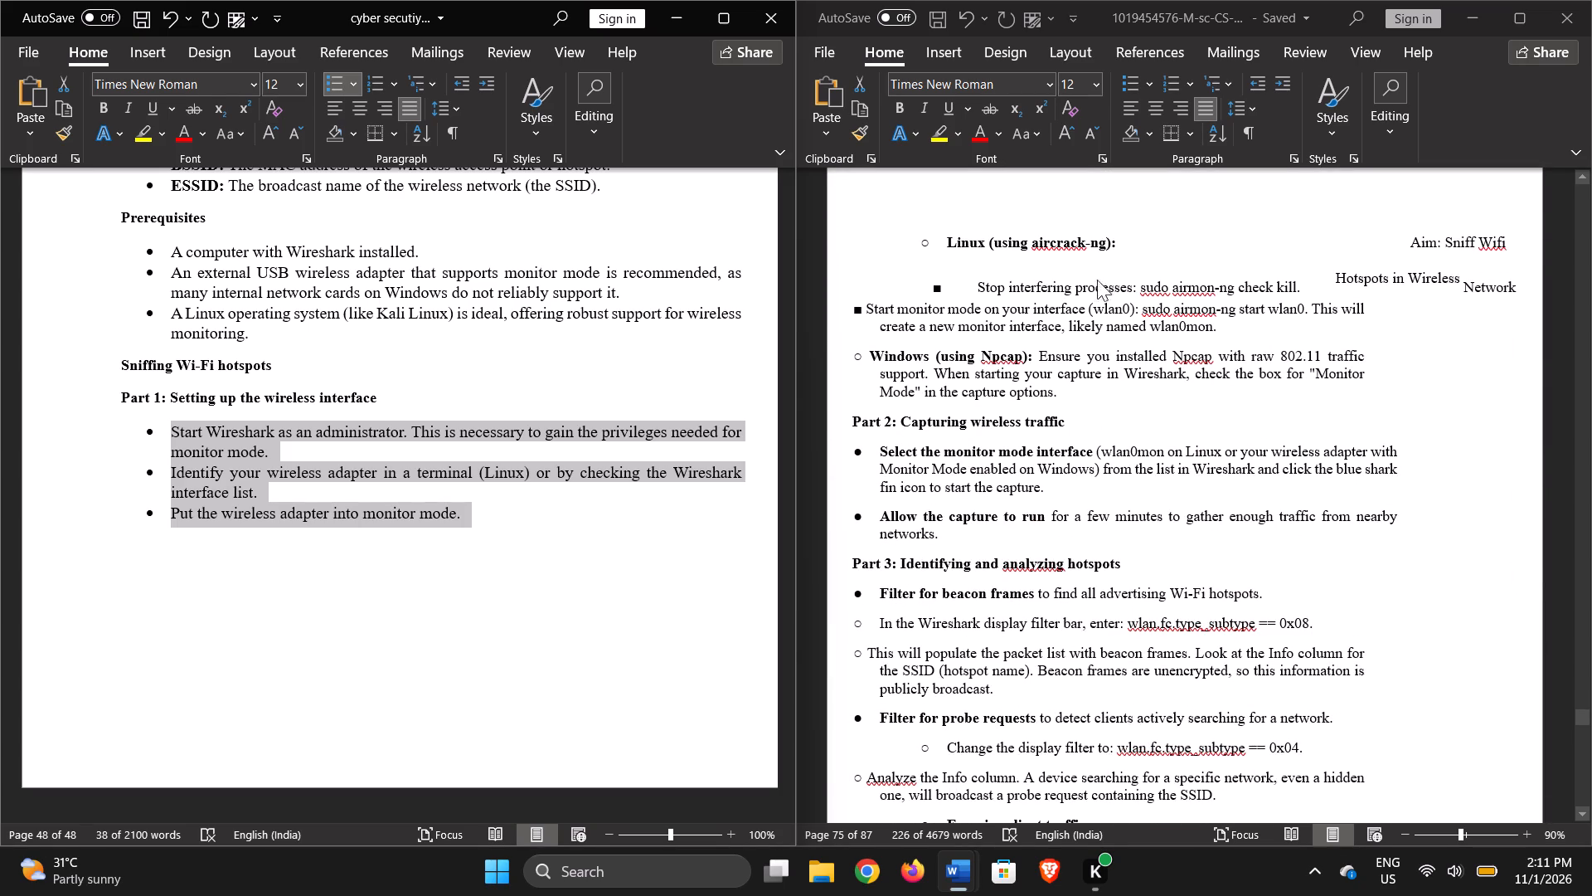
click(1111, 227)
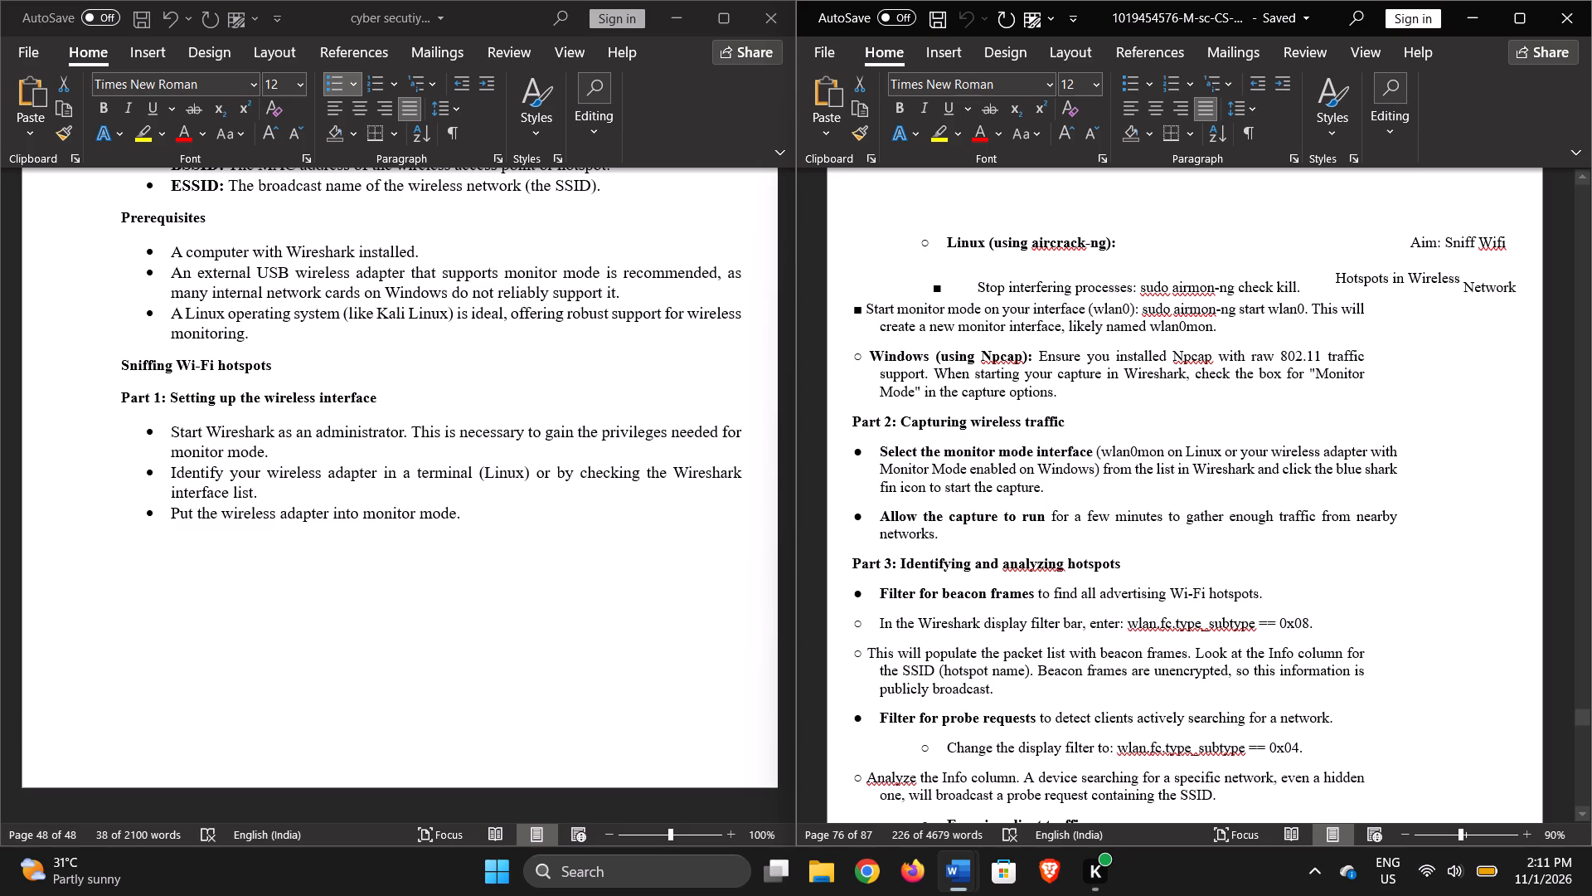
scroll(1153, 461, down, 1)
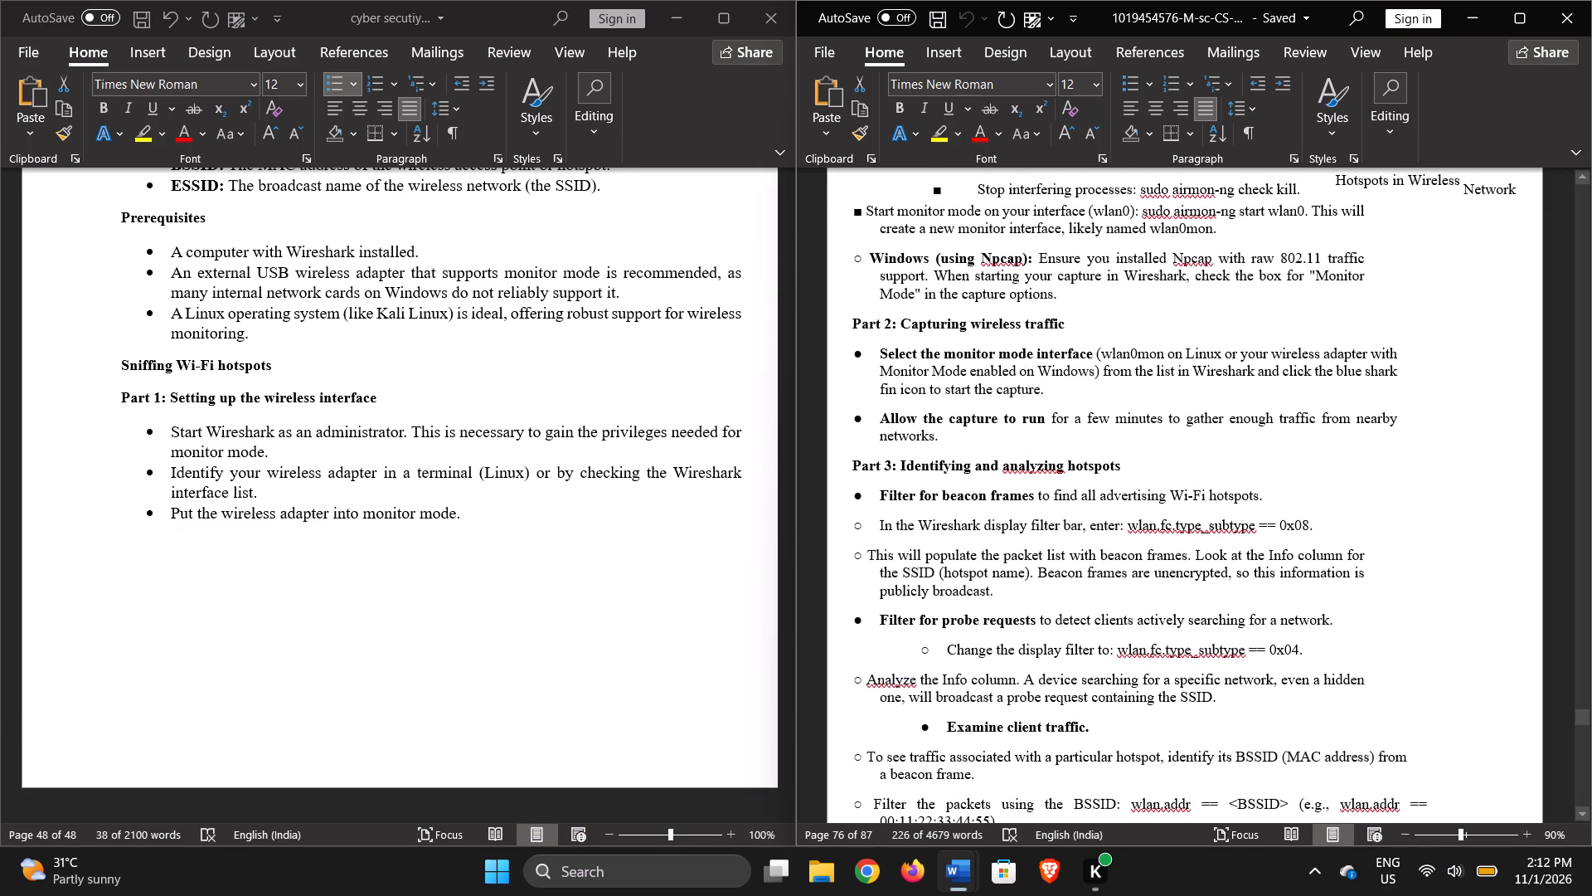
scroll(1153, 461, up, 2)
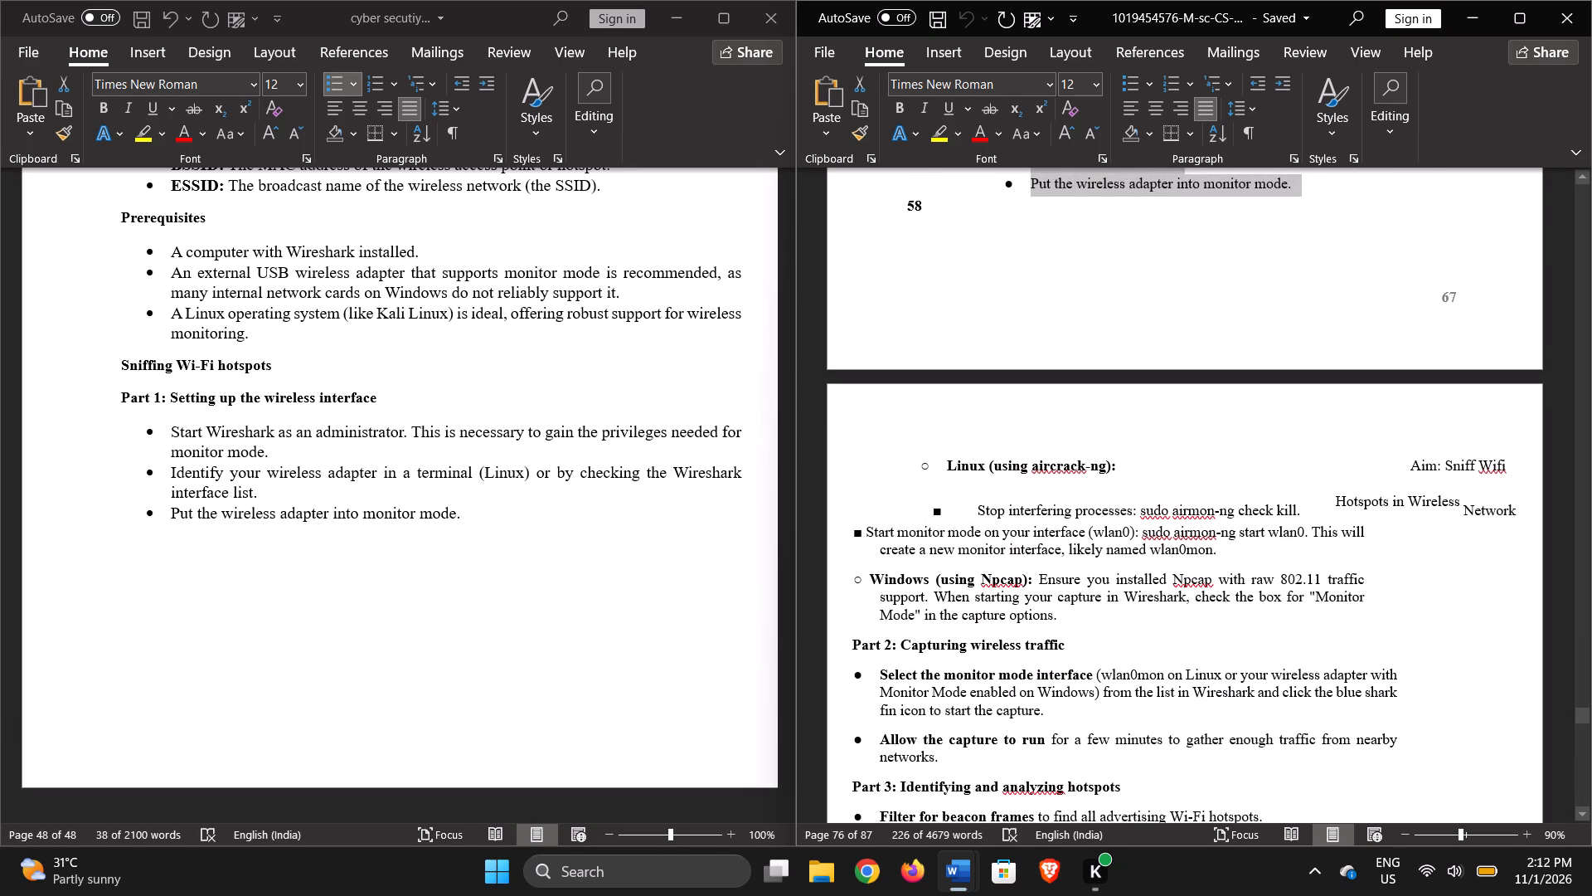
drag(1136, 463, 892, 465)
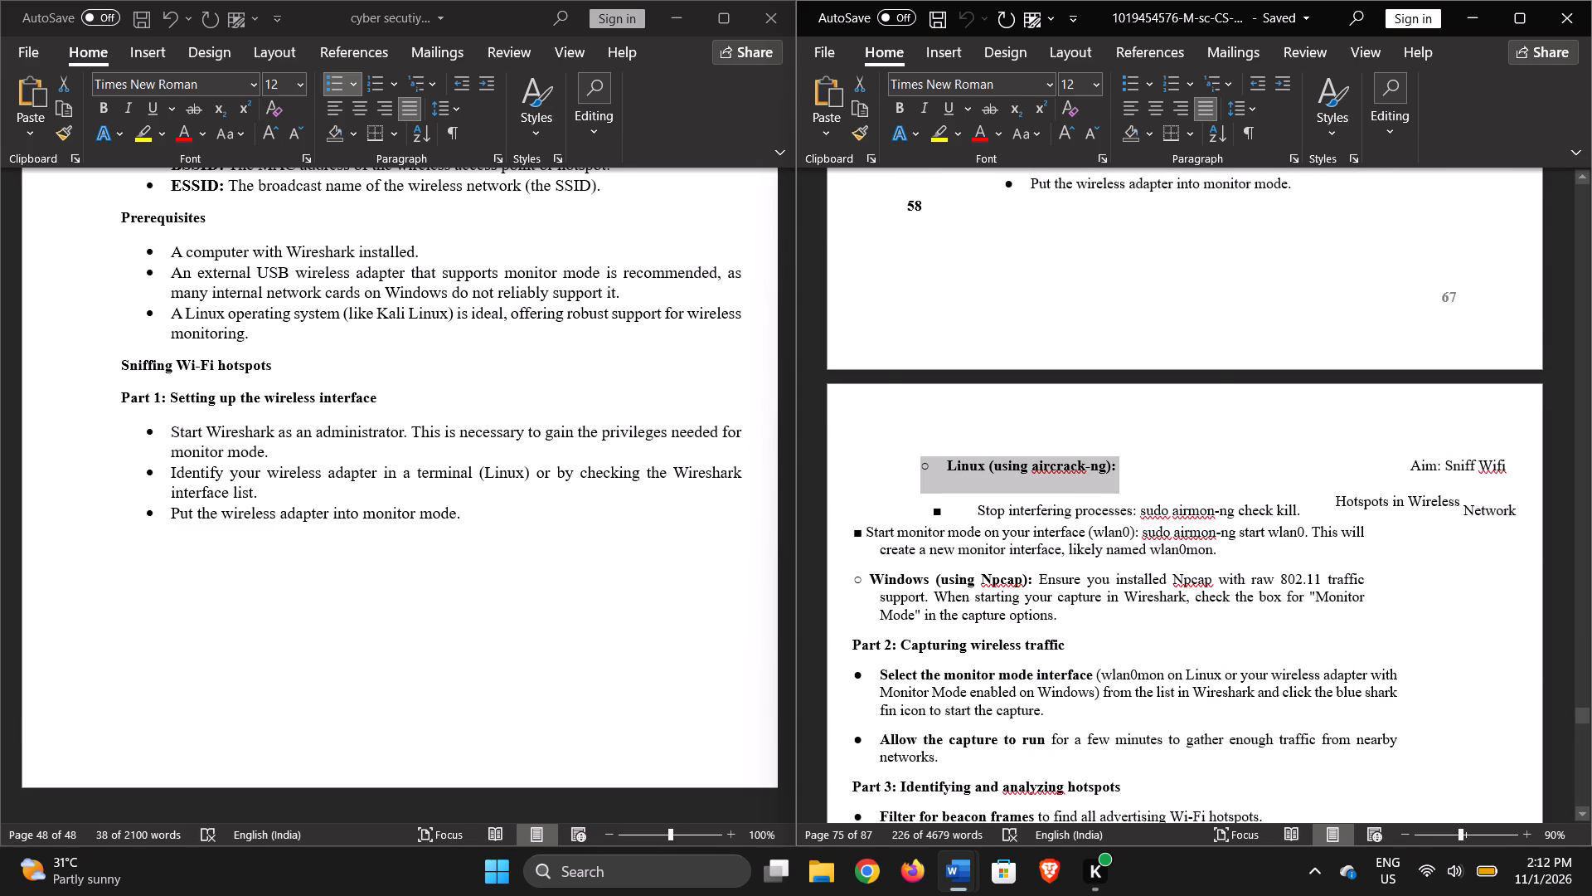
key(ctrl+c)
click(488, 497)
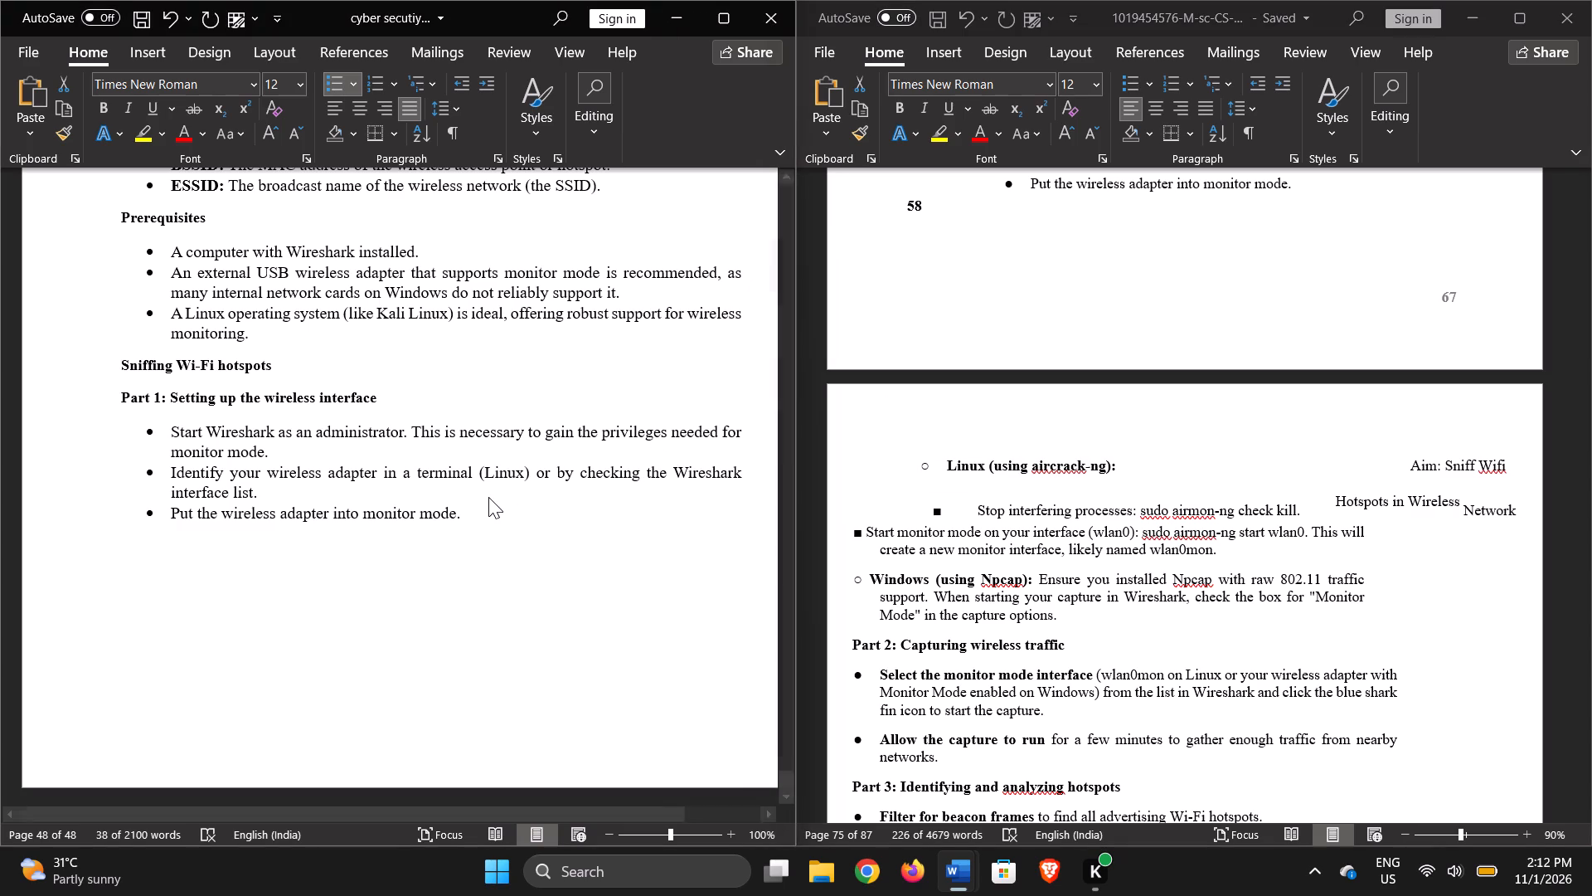
click(509, 511)
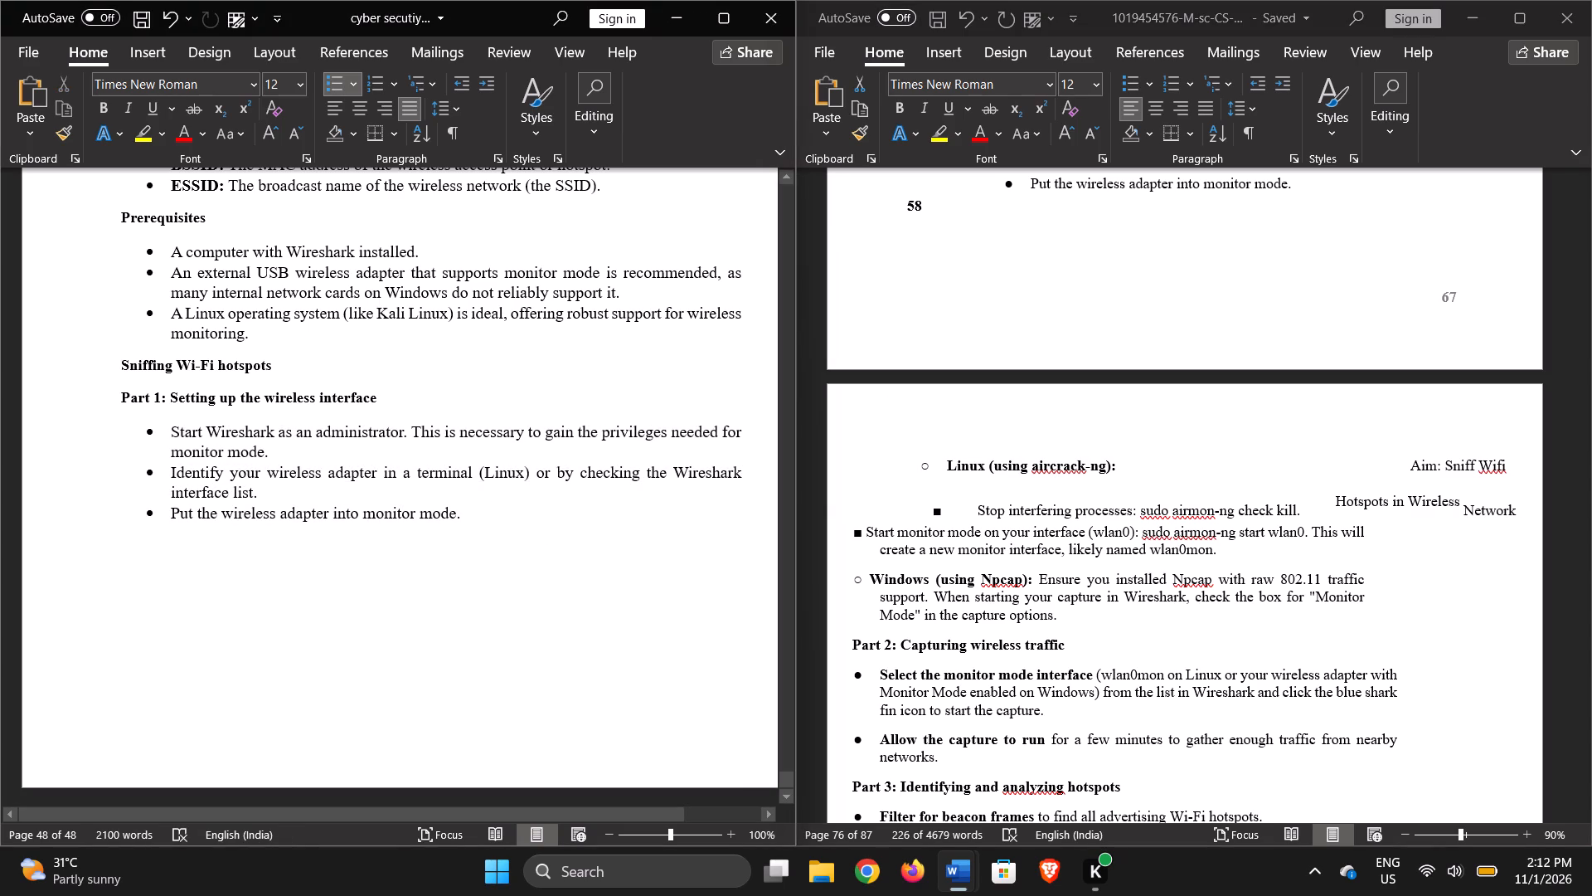
scroll(1050, 468, up, 1)
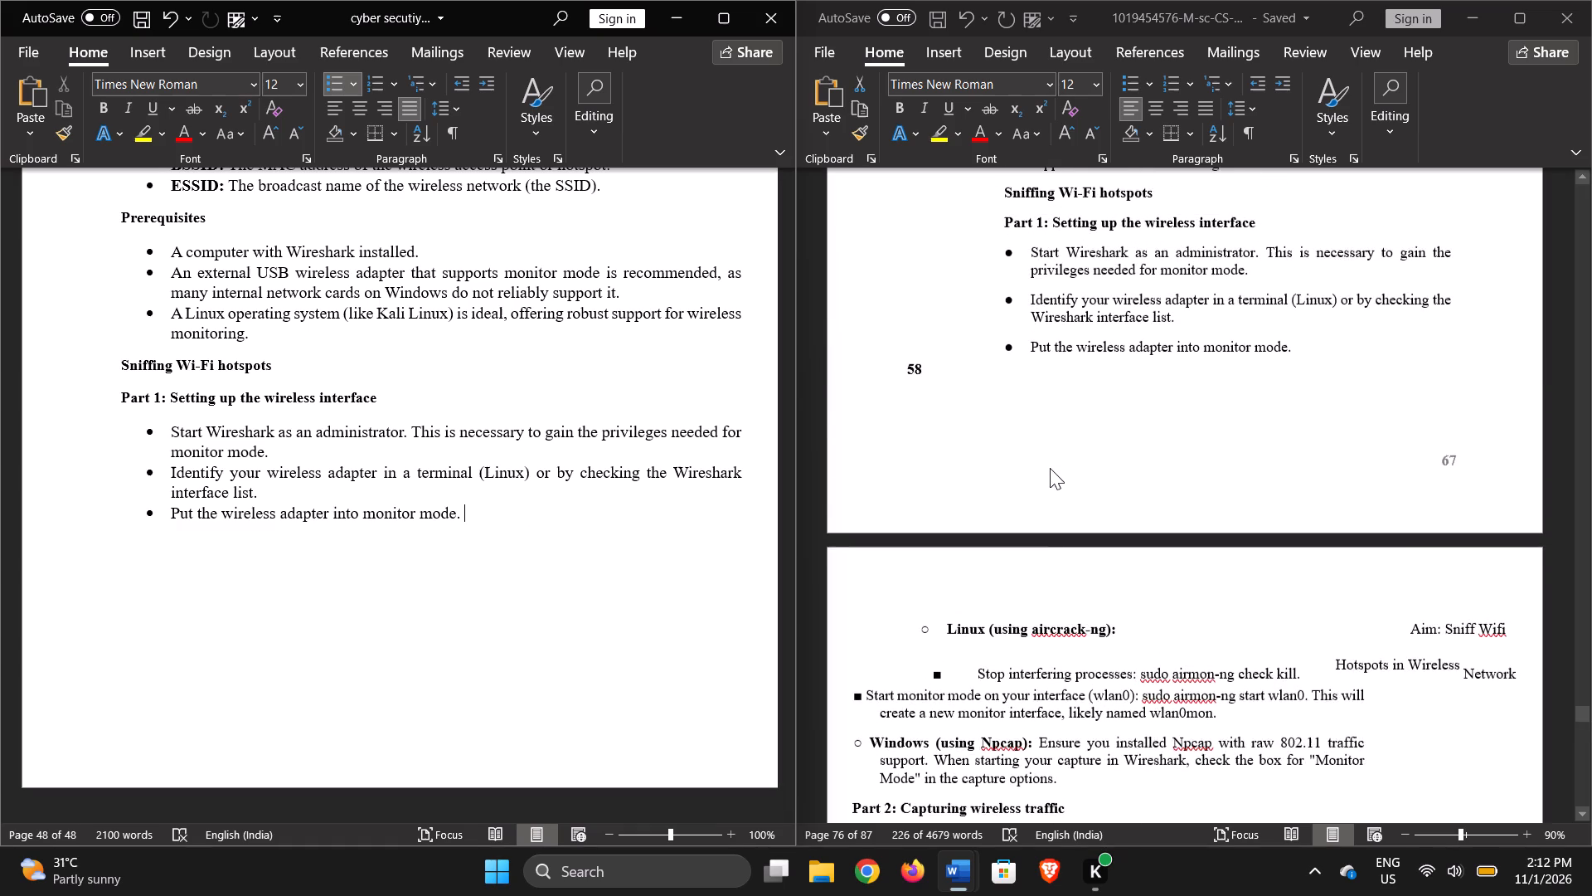
scroll(1050, 468, up, 1)
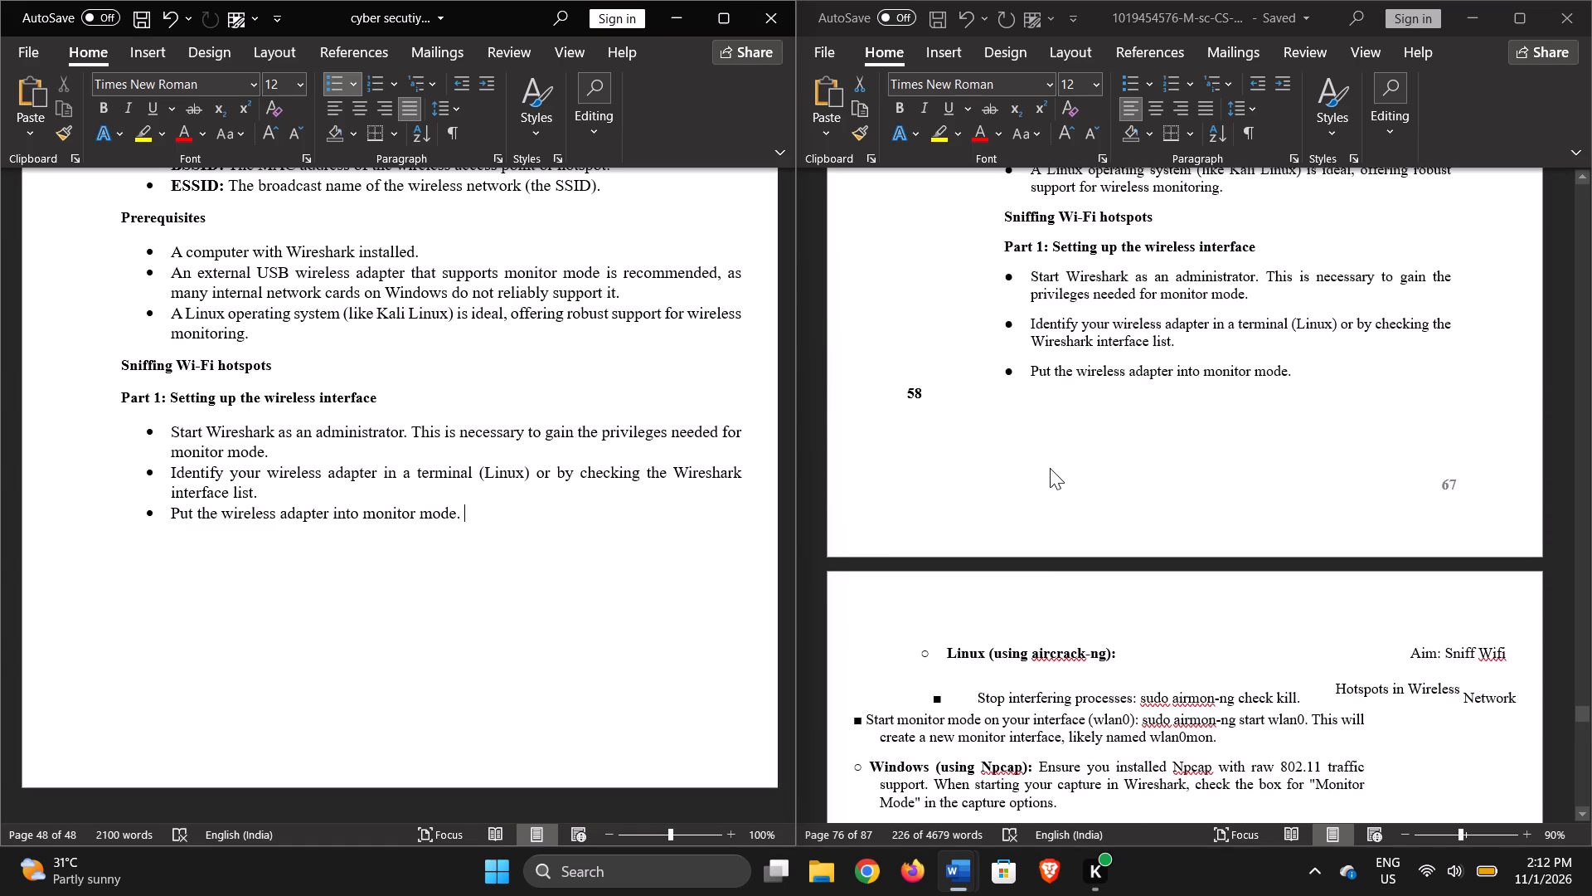
key(Return)
key(BackSpace)
key(BackSpace)
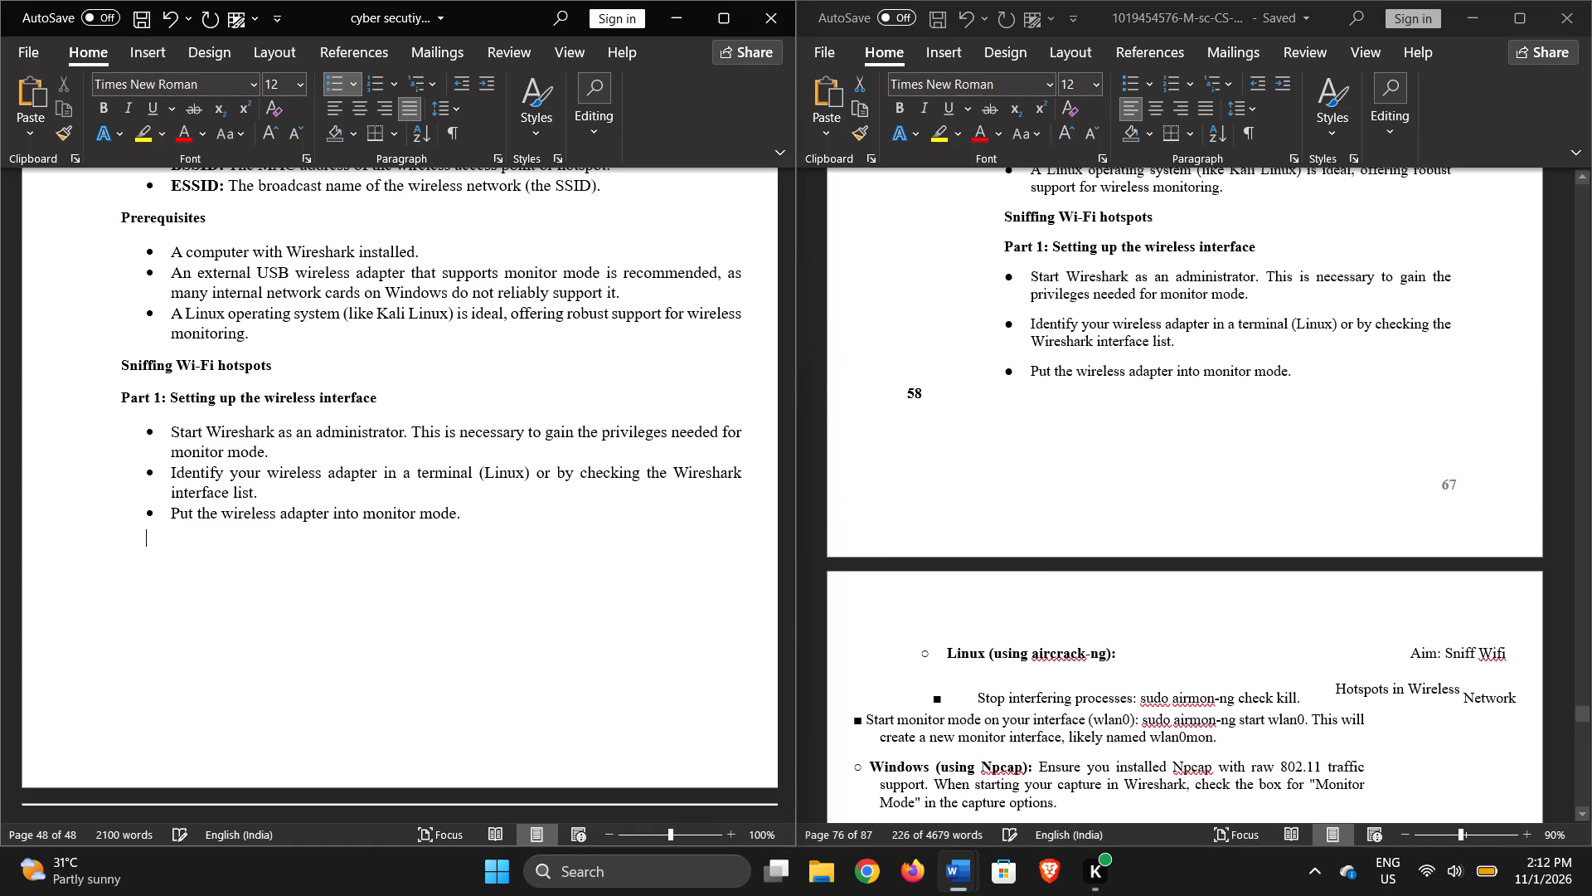
key(BackSpace)
key(ctrl+v)
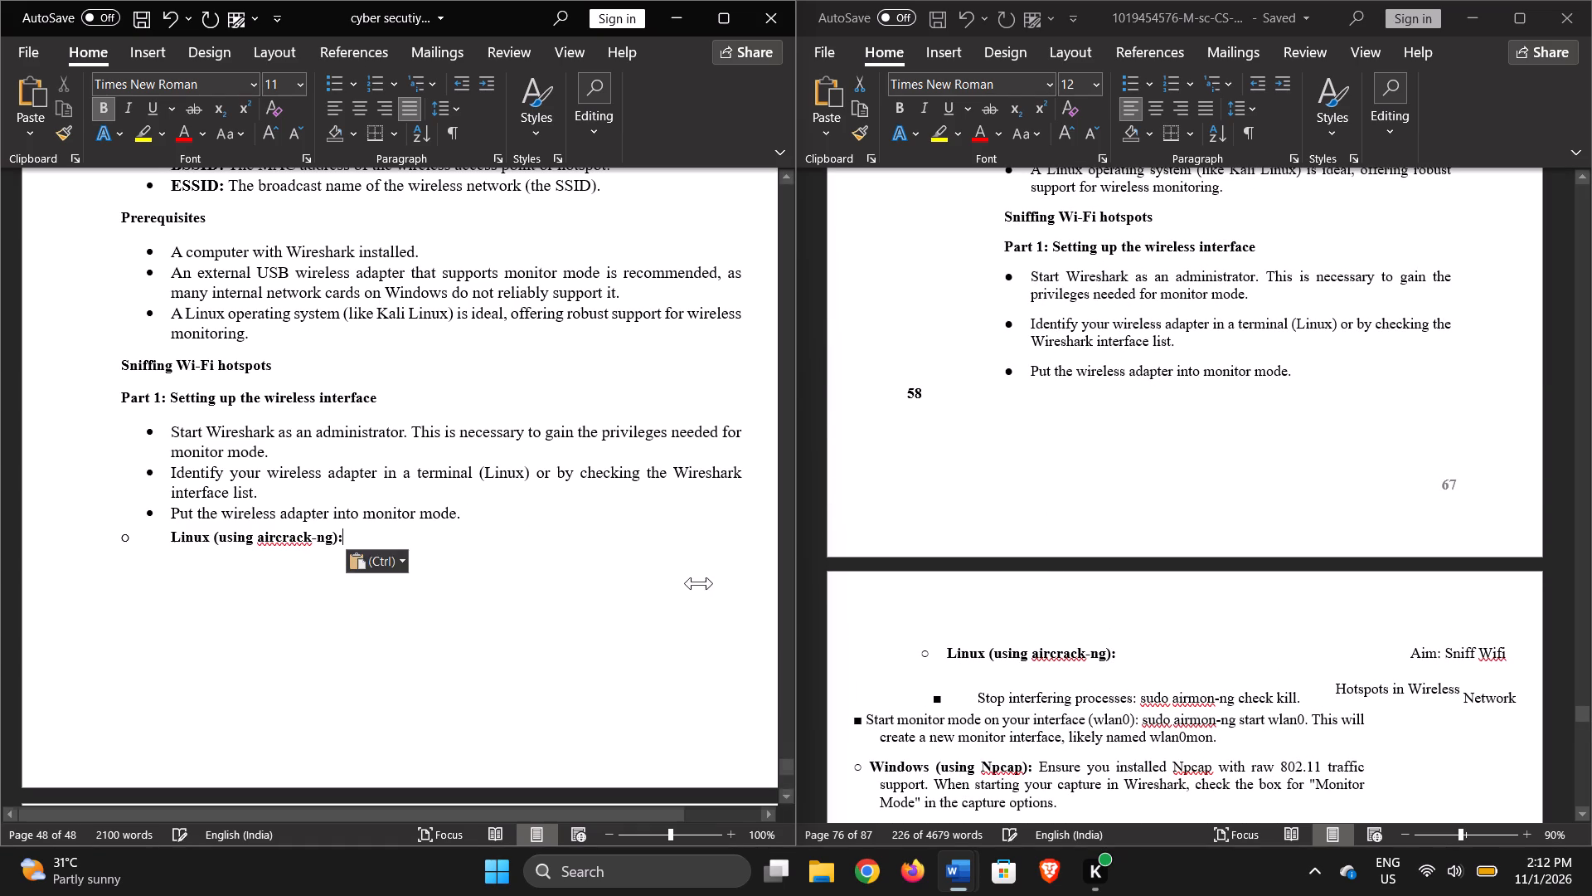
Remove the hollow bullet and indent before "Linux (using aircrack-ng):" and leave one blank line above the heading.
click(133, 545)
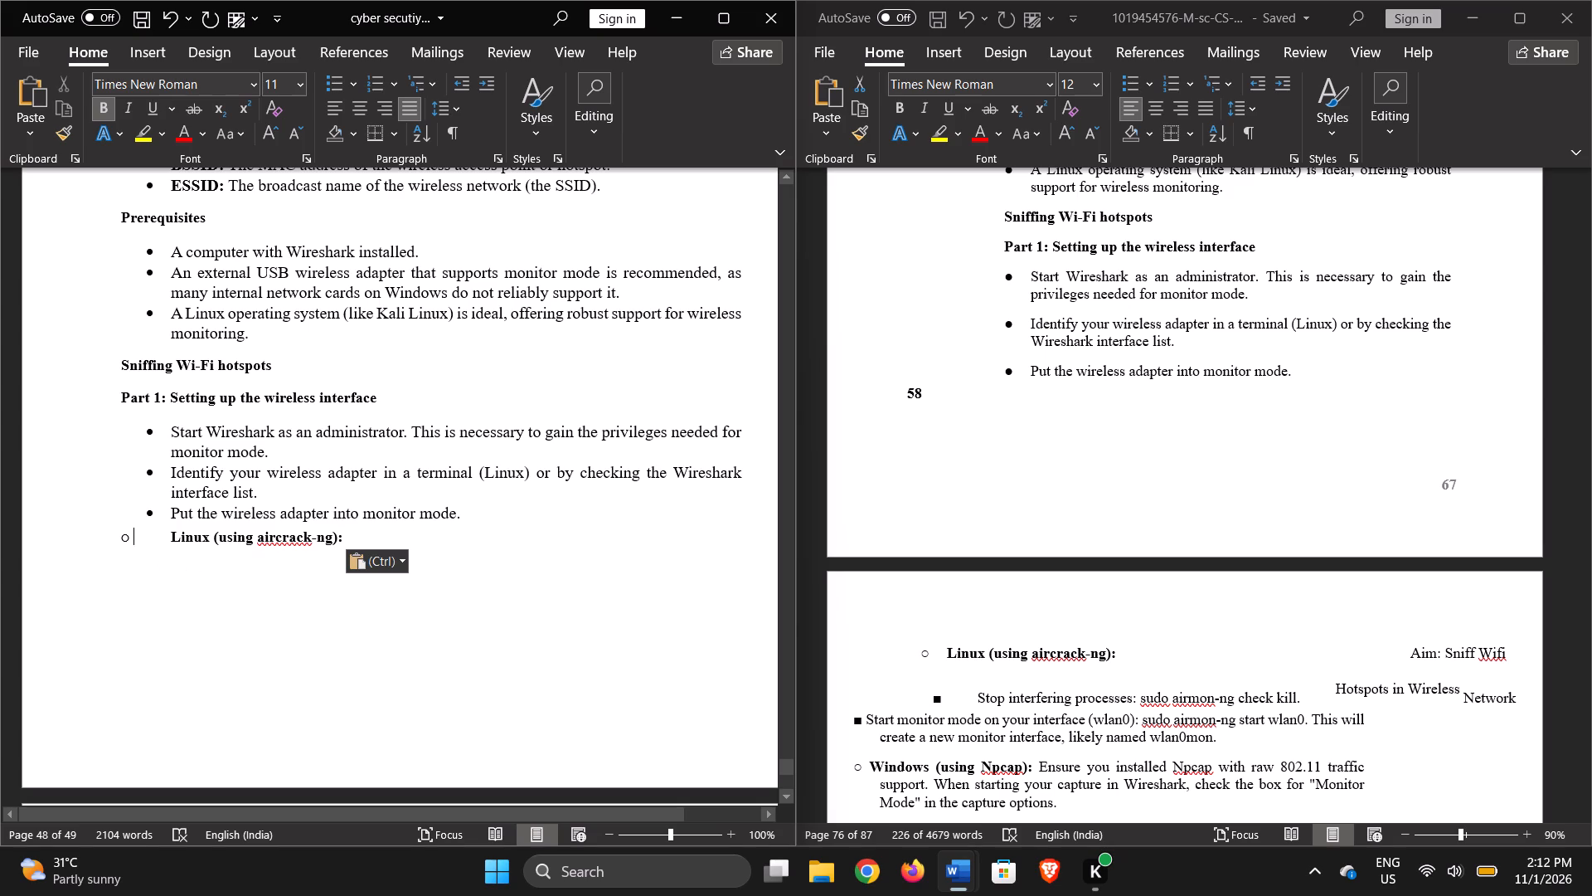
click(175, 543)
key(Return)
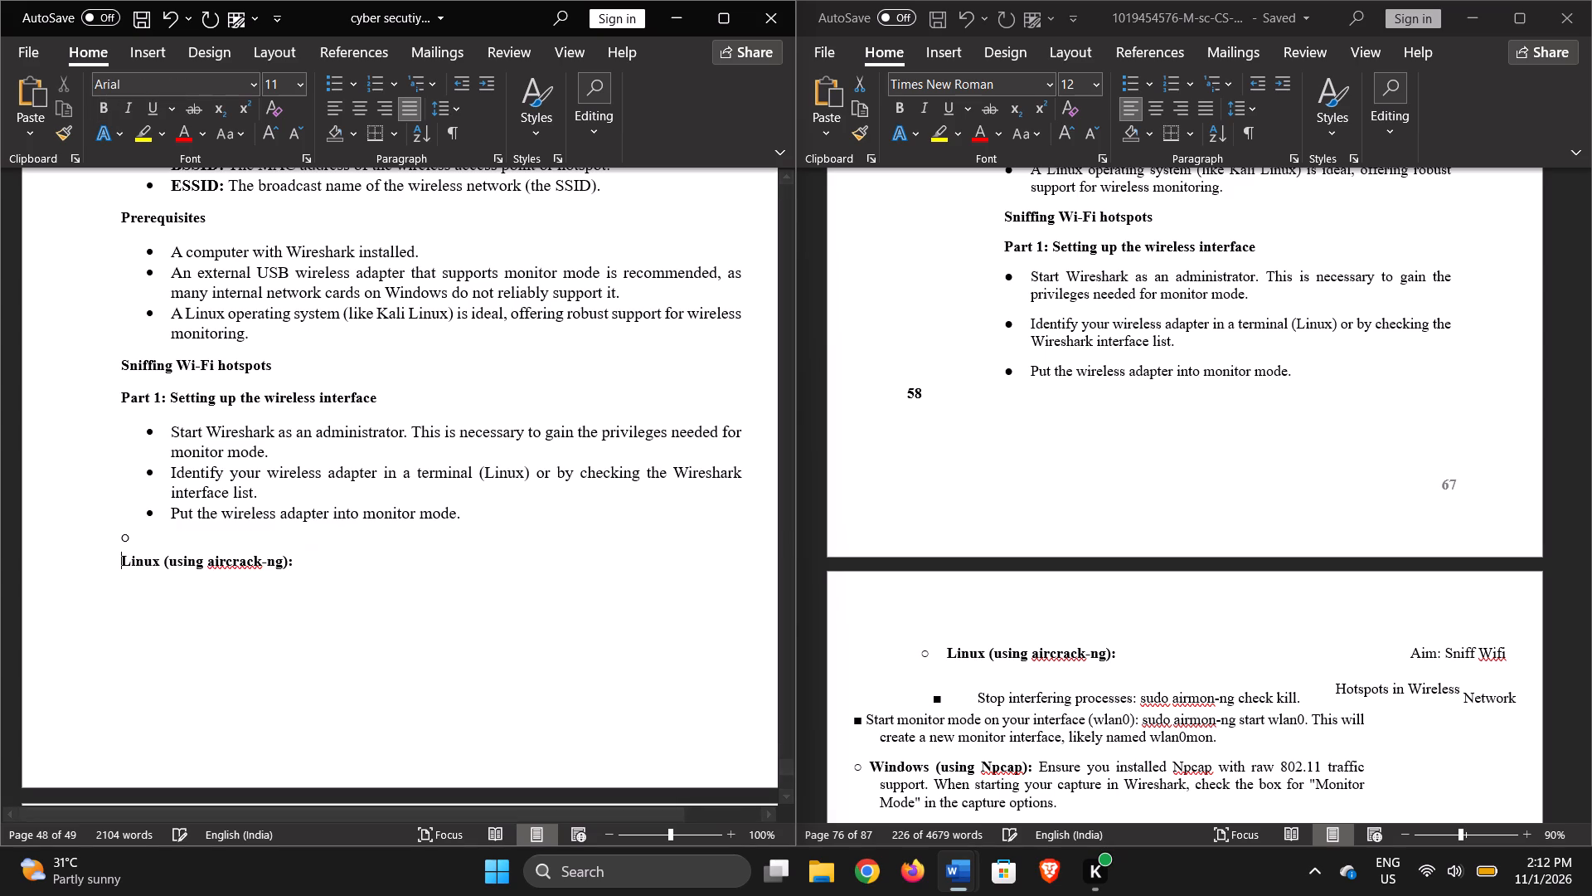
key(BackSpace)
key(BackSpace)
key(BackSpace)
key(BackSpace)
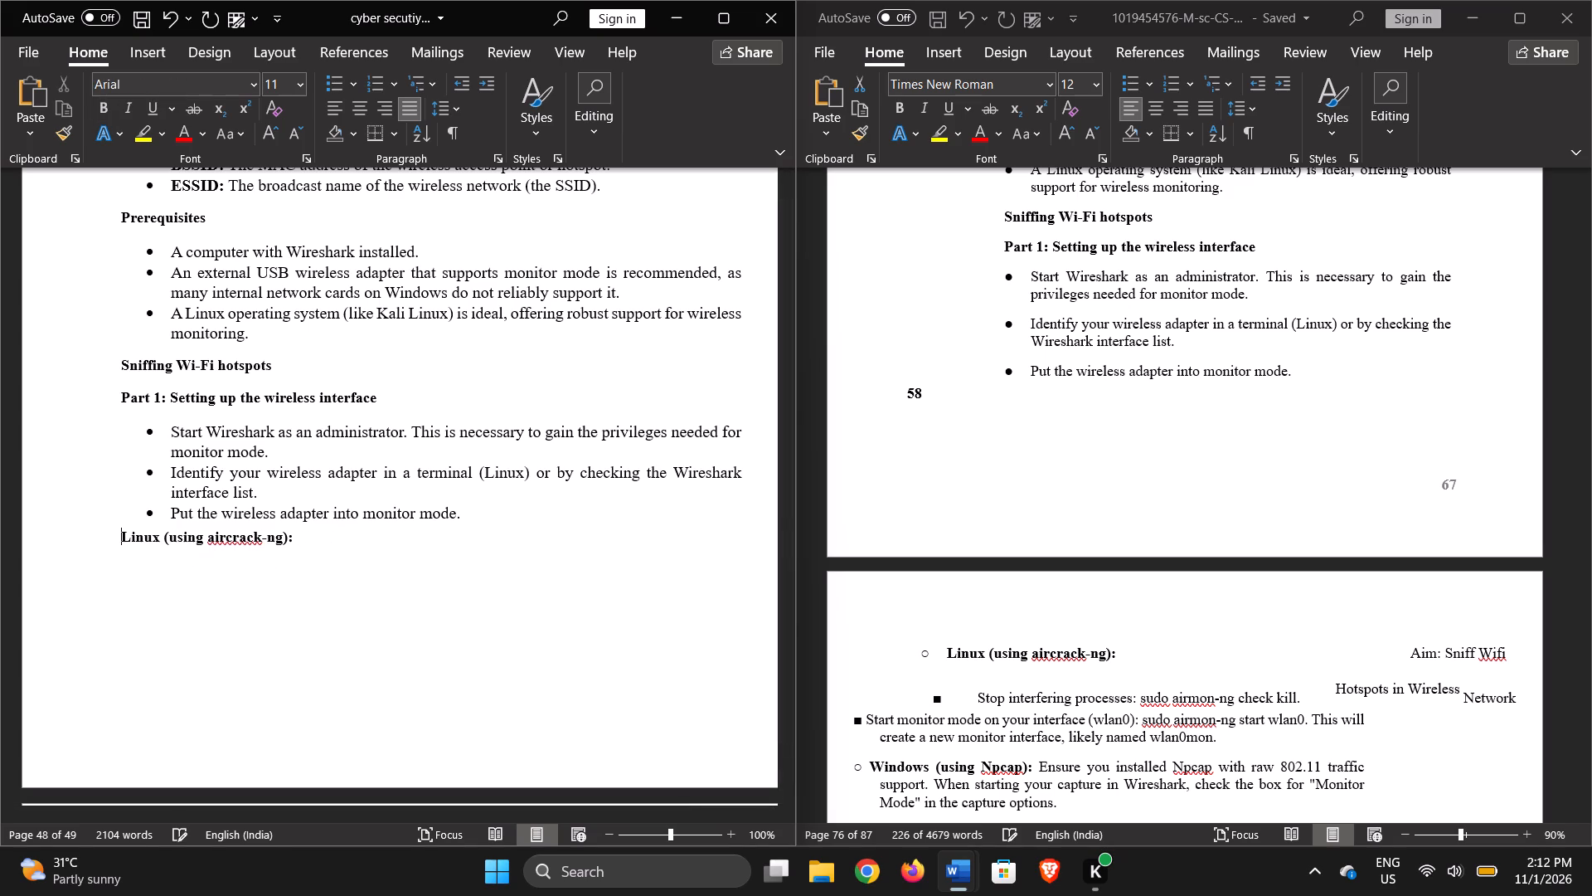
key(Return)
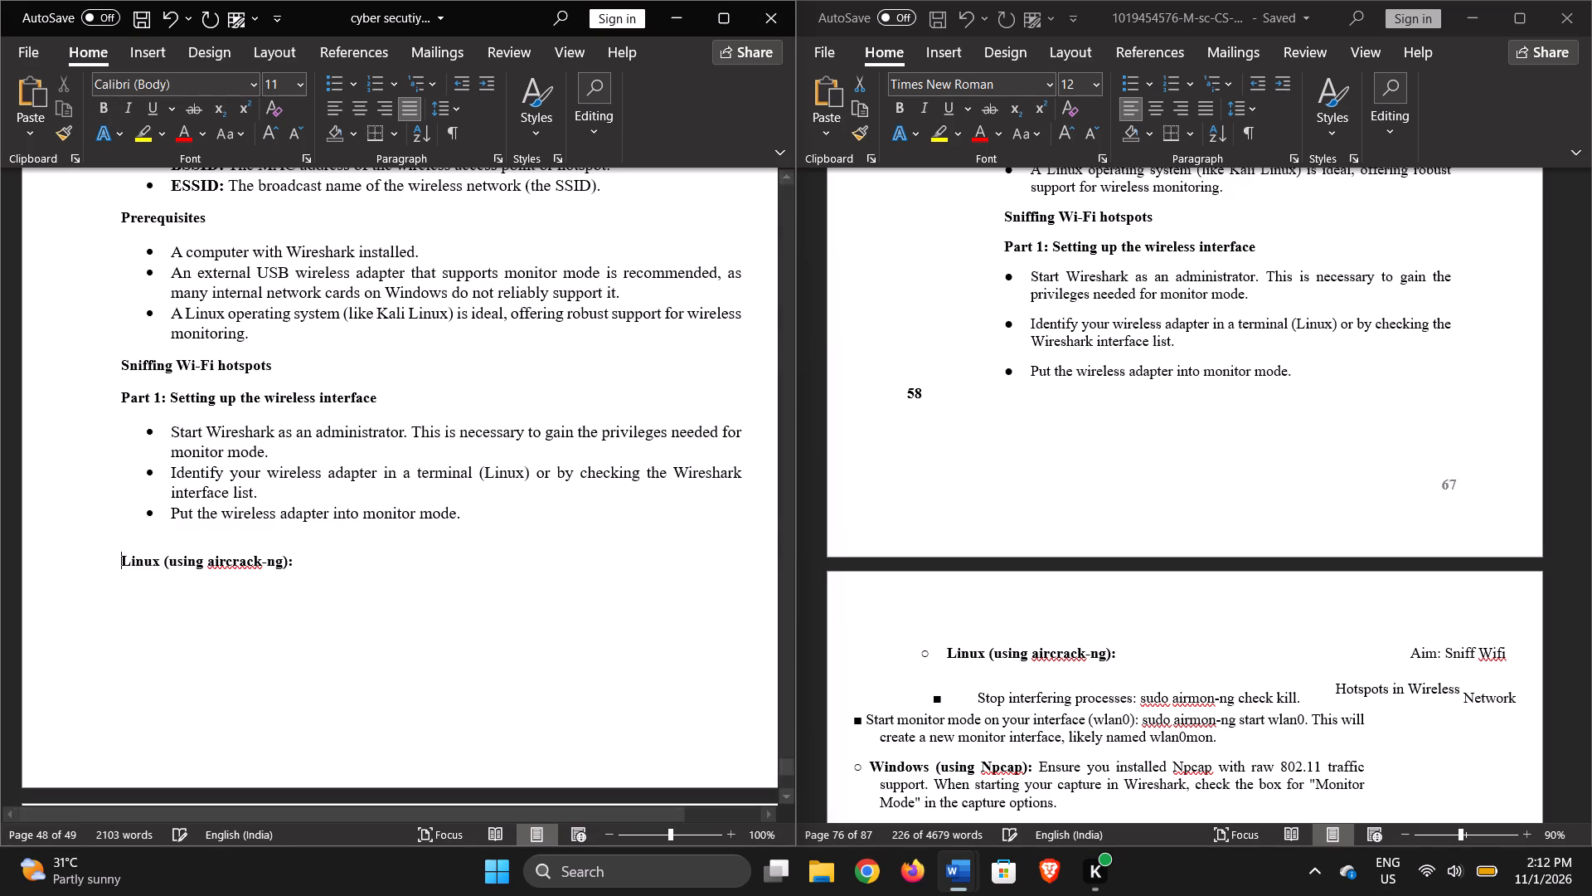
Copy the "Stop interfering processes" and "Start monitor mode on your interface" paragraphs from the reference document into a new line below the Linux heading.
scroll(1003, 486, down, 1)
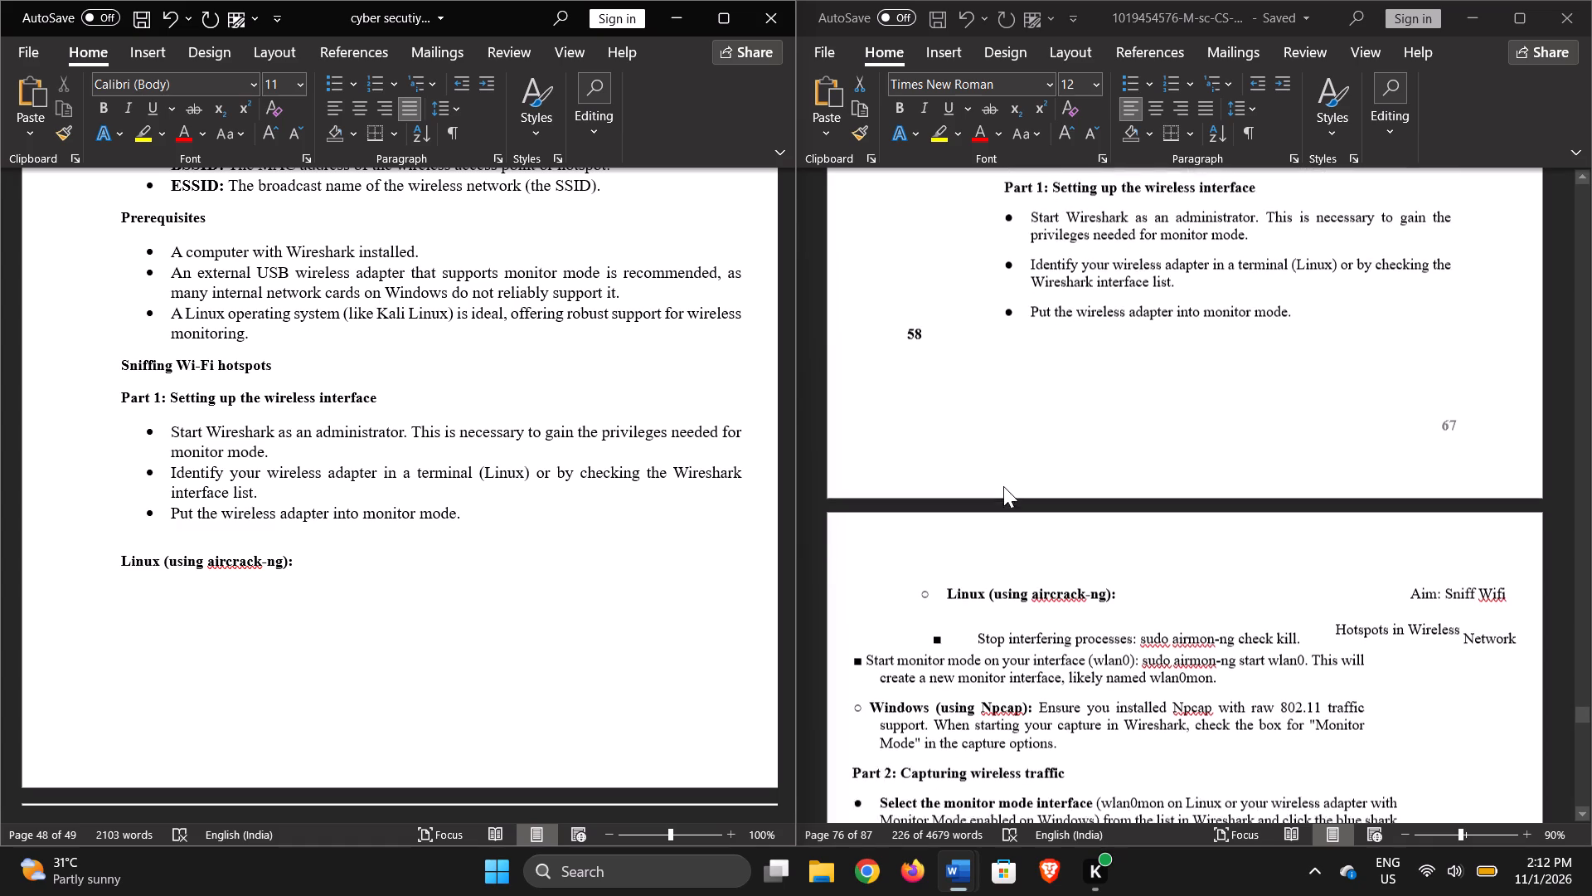
scroll(1003, 486, down, 2)
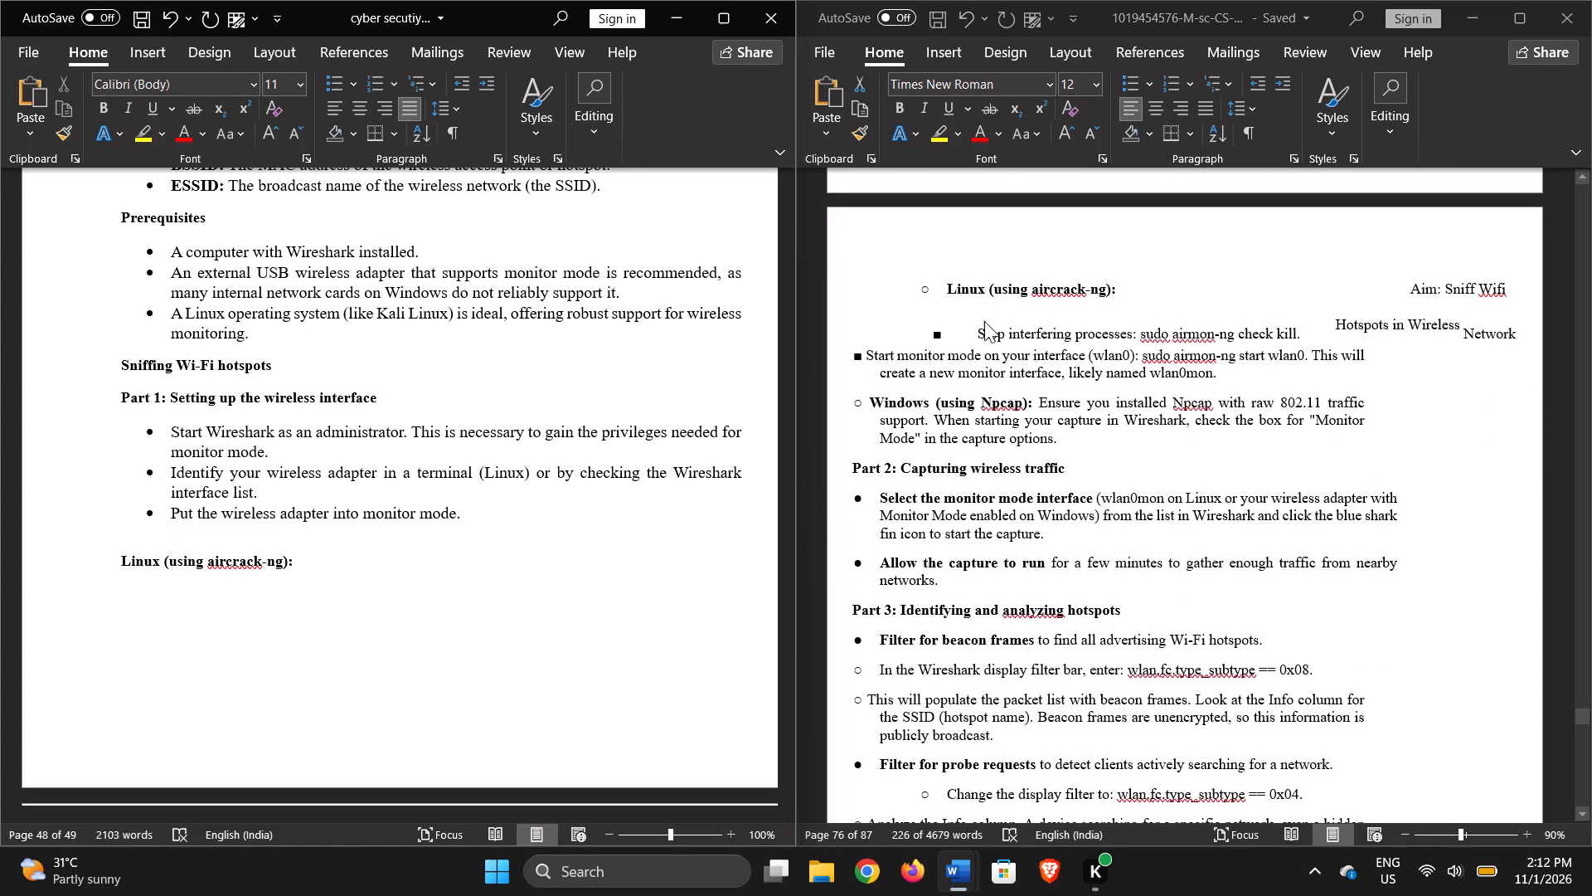
click(979, 335)
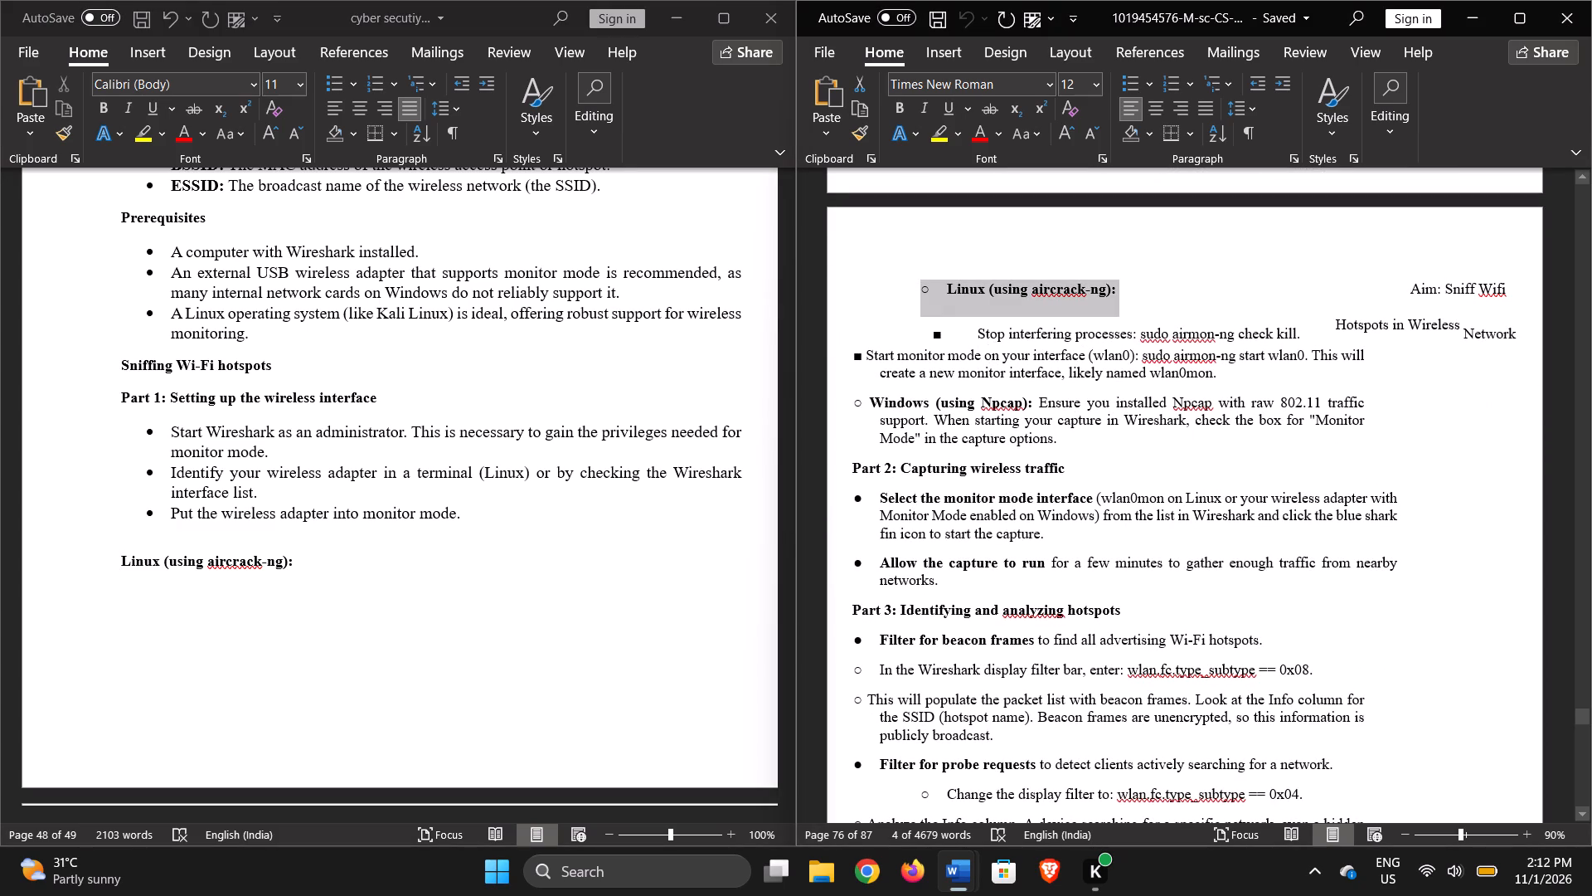
click(973, 337)
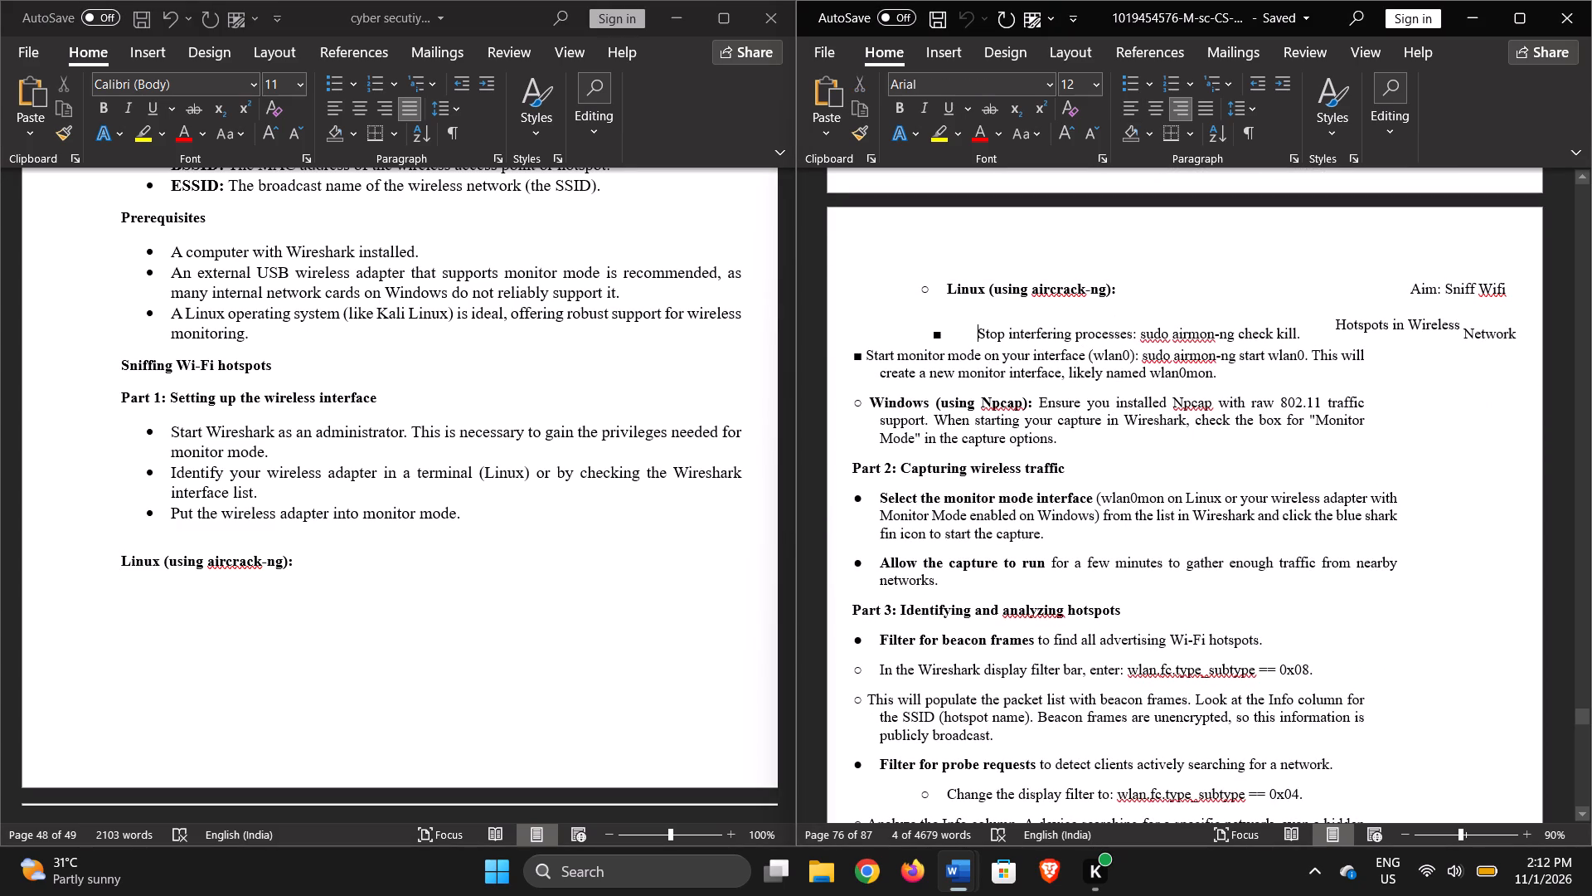
drag(977, 334, 1021, 334)
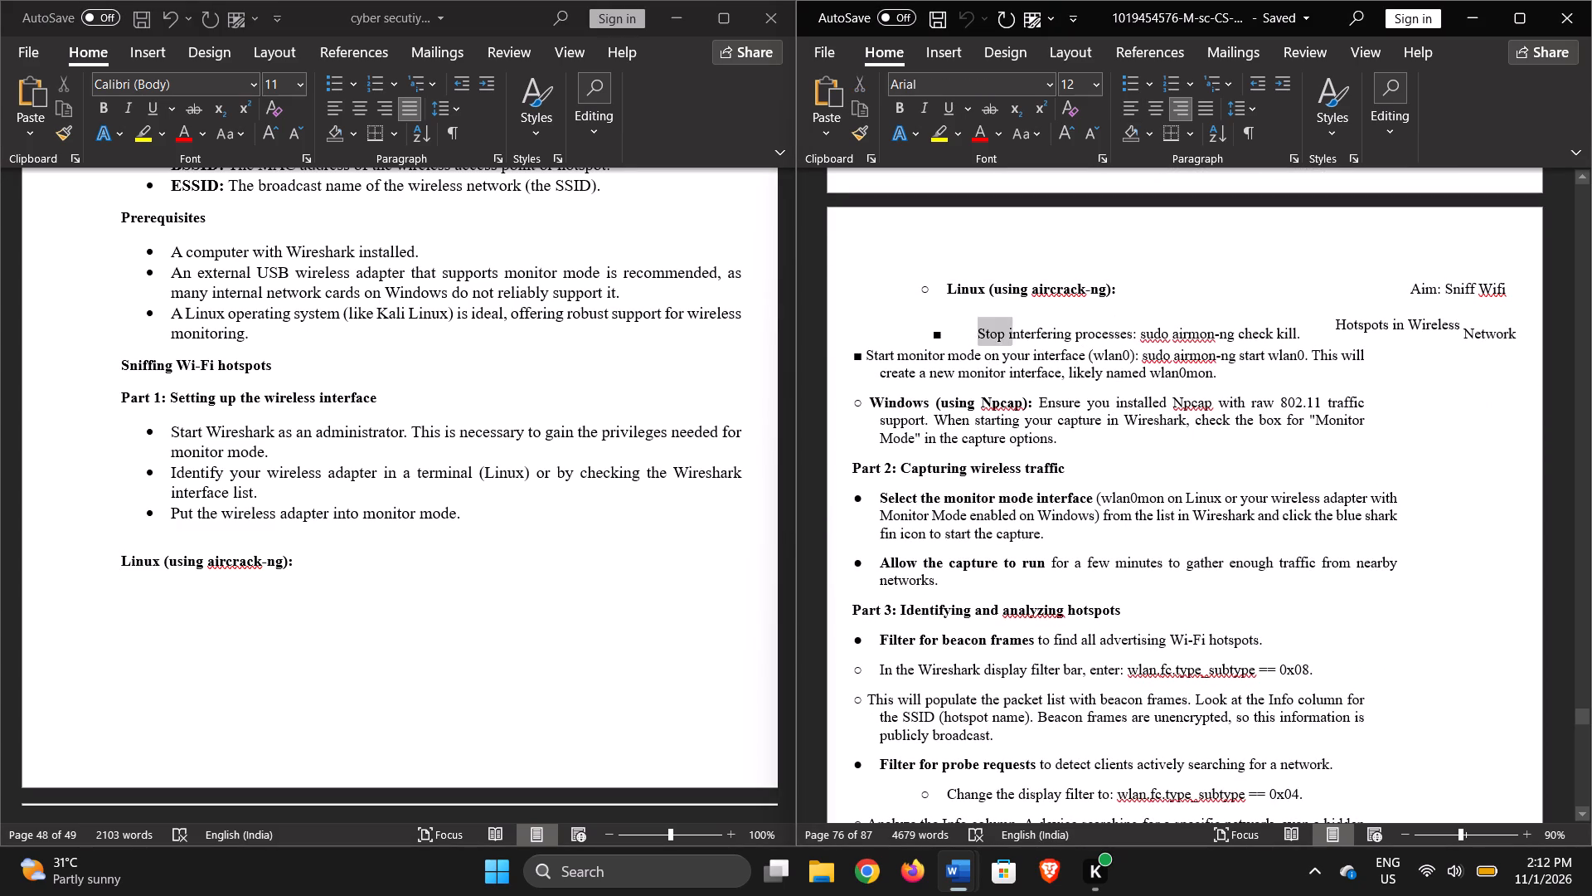
drag(1021, 334, 1216, 370)
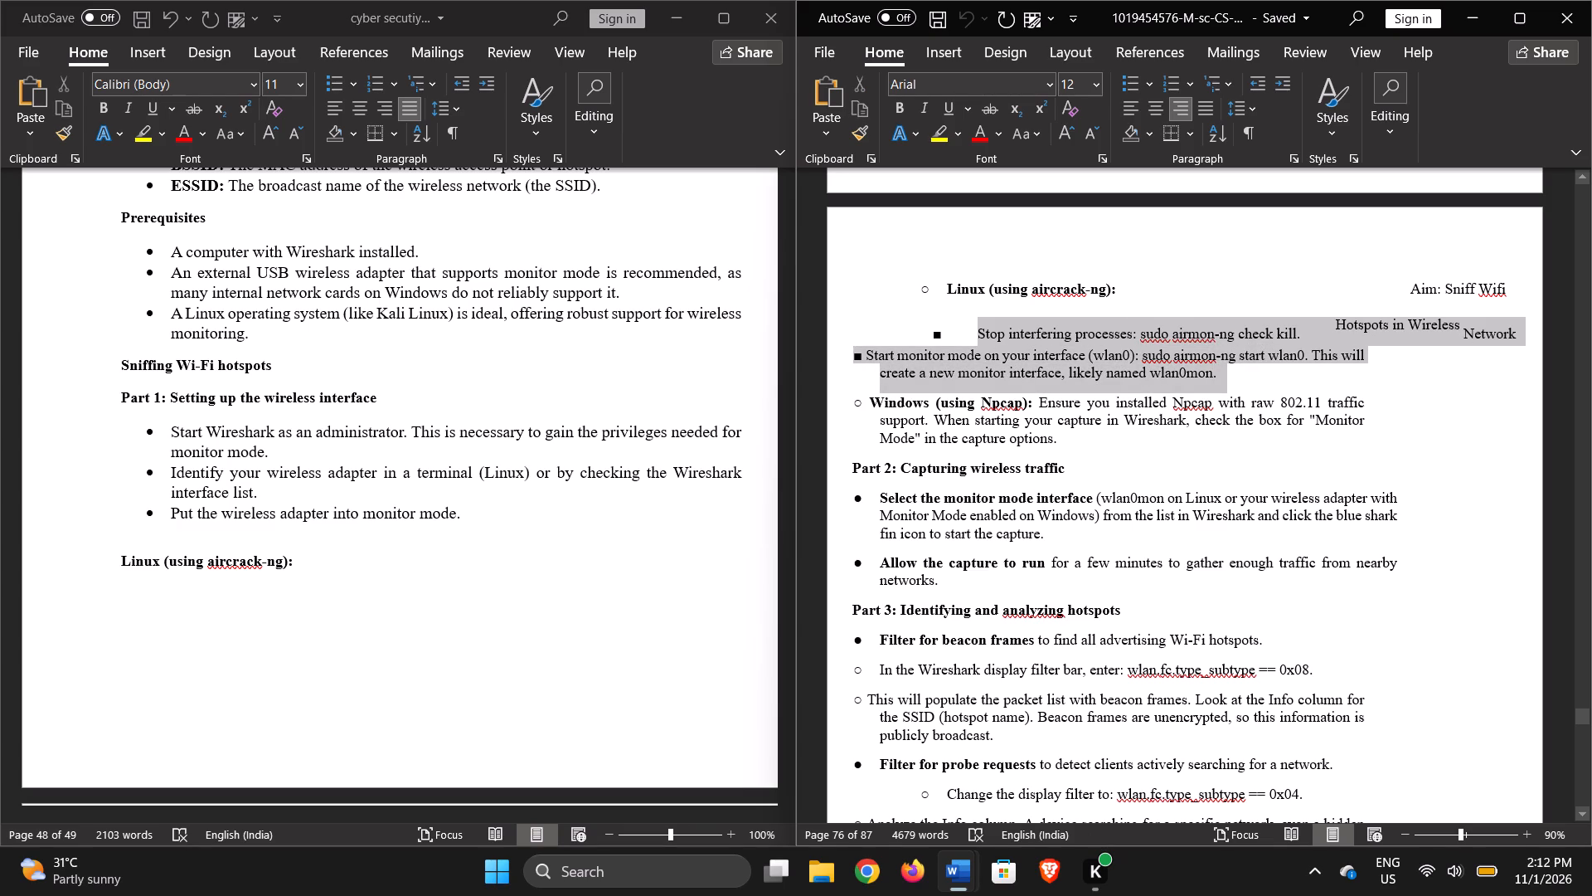
drag(1216, 370, 1214, 372)
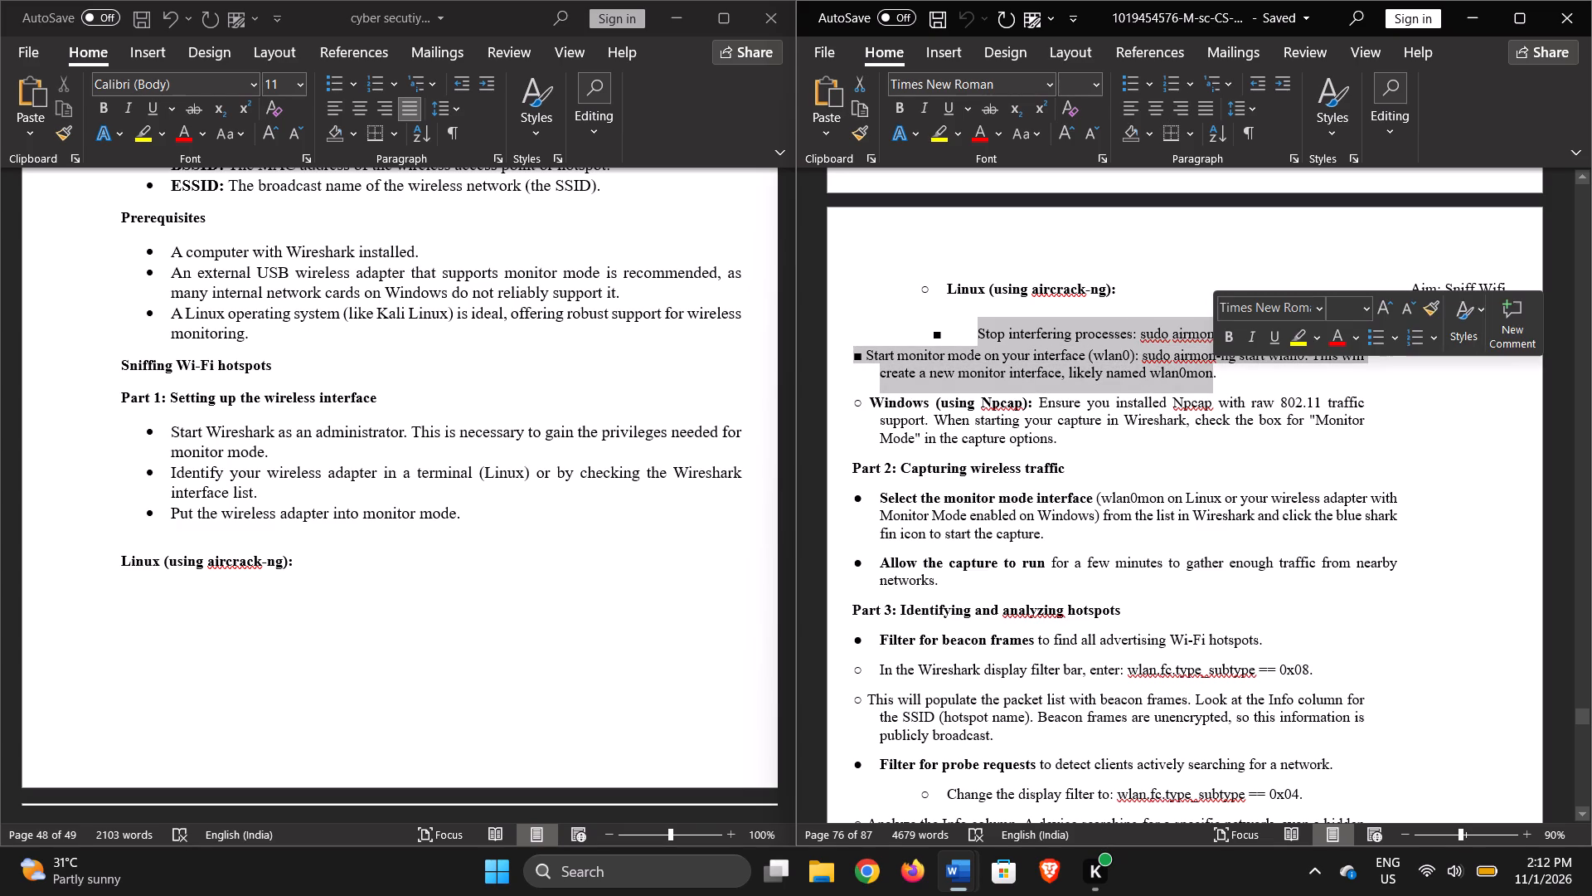
key(ctrl+c)
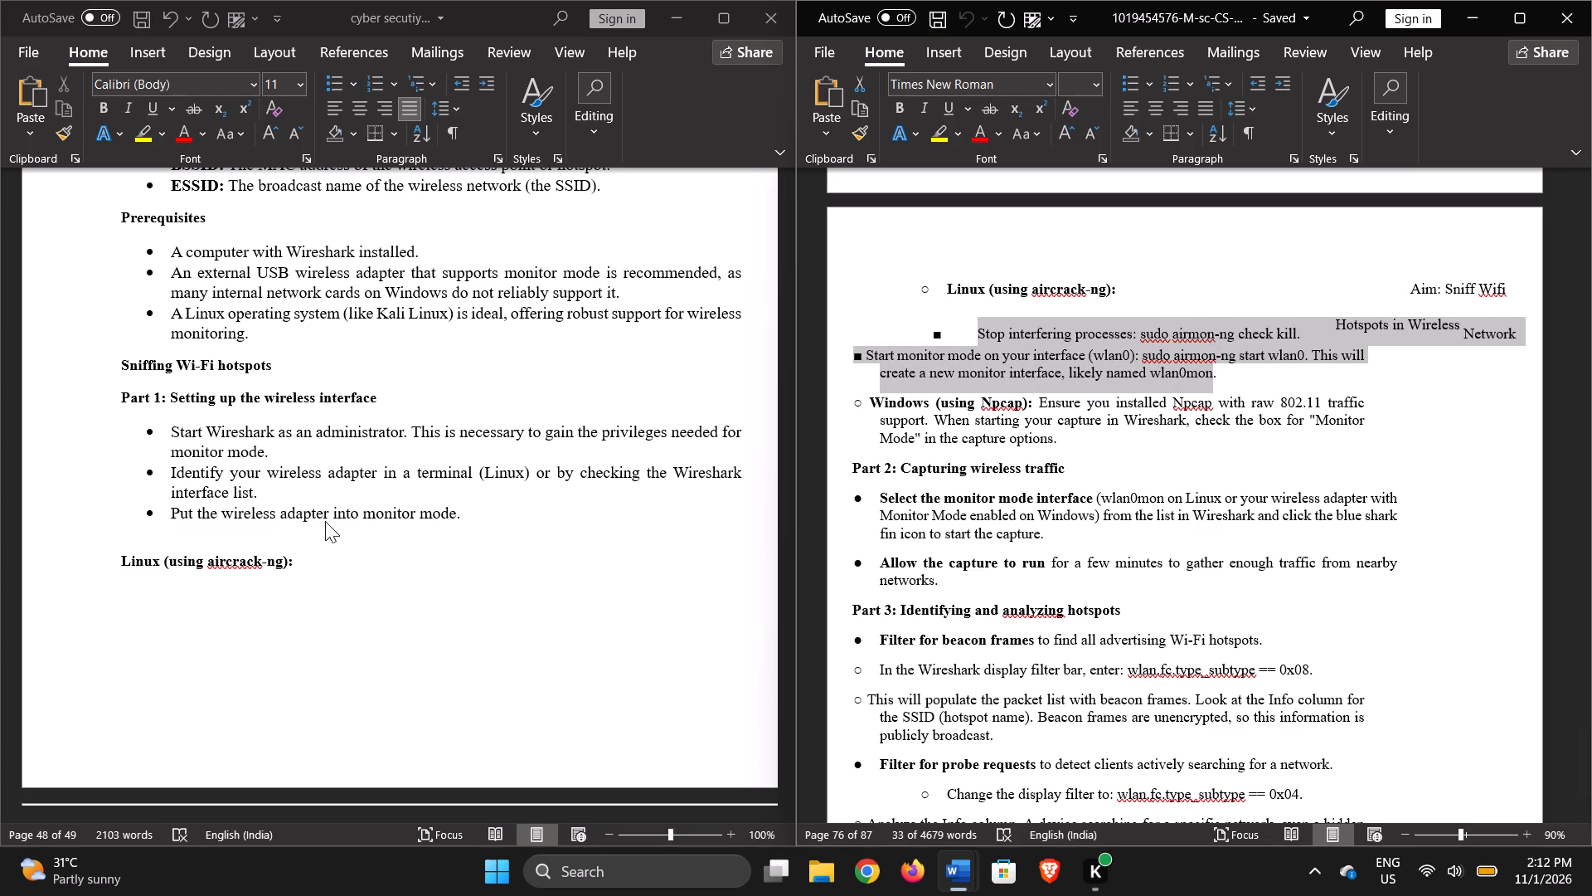
click(300, 554)
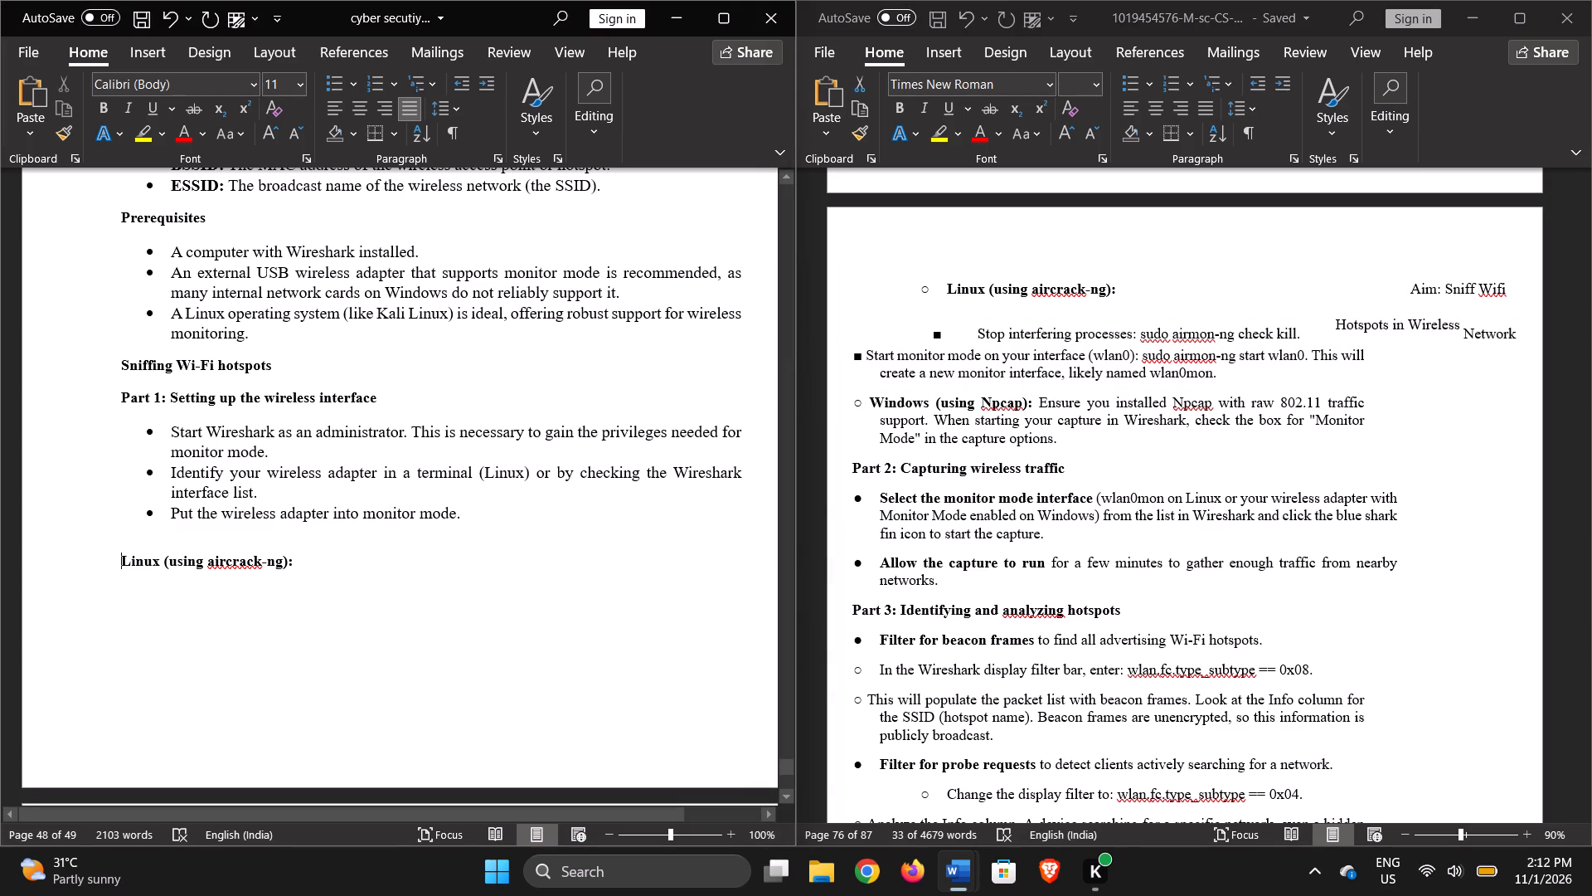
click(298, 563)
key(Return)
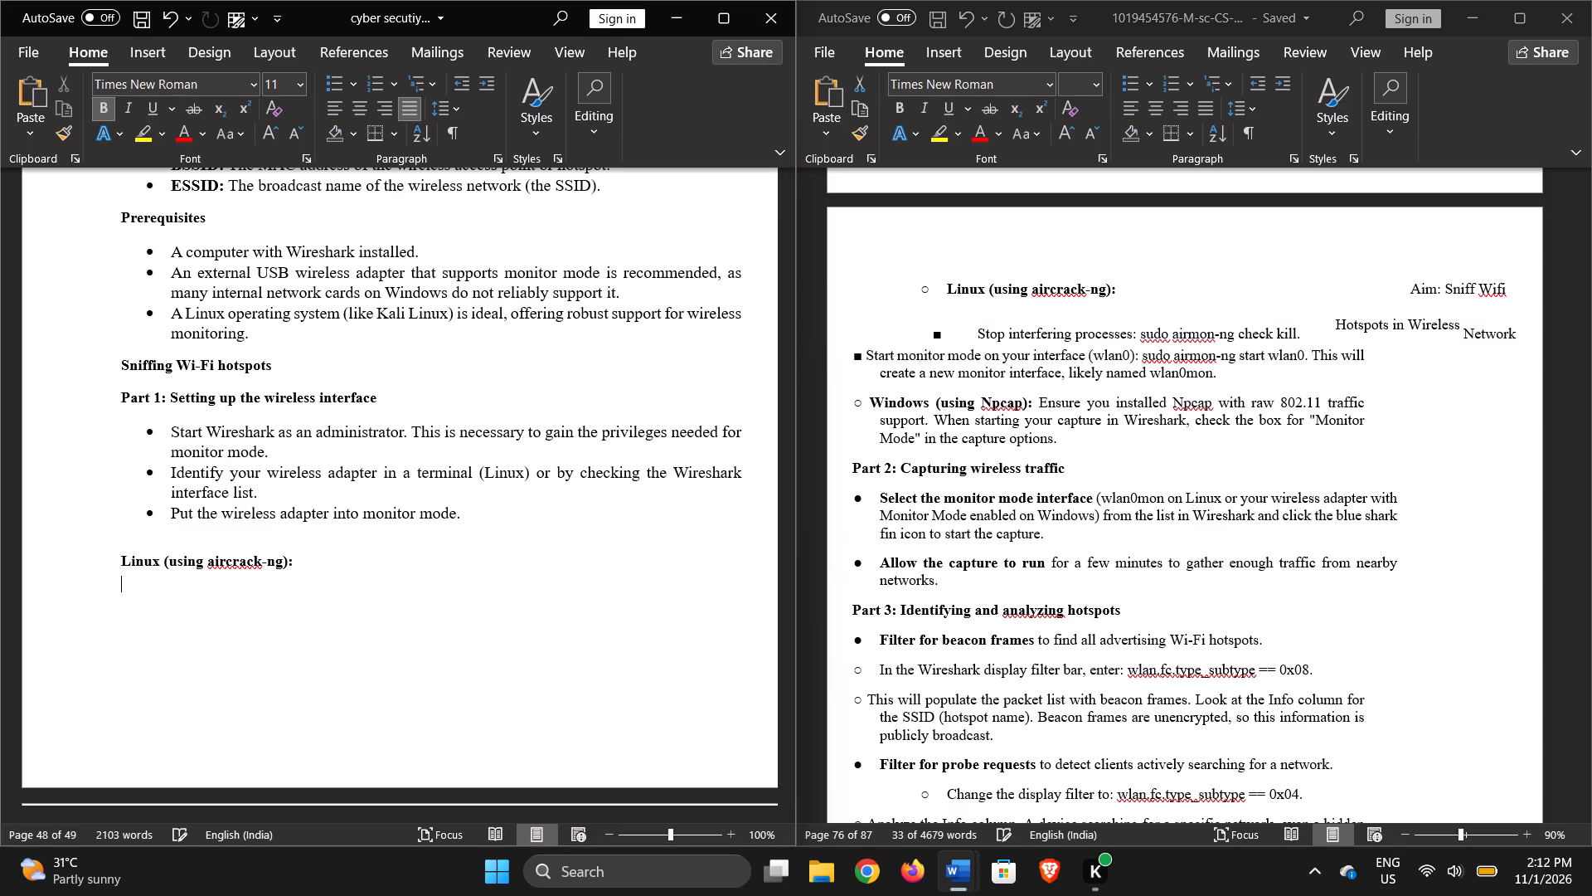
key(ctrl+v)
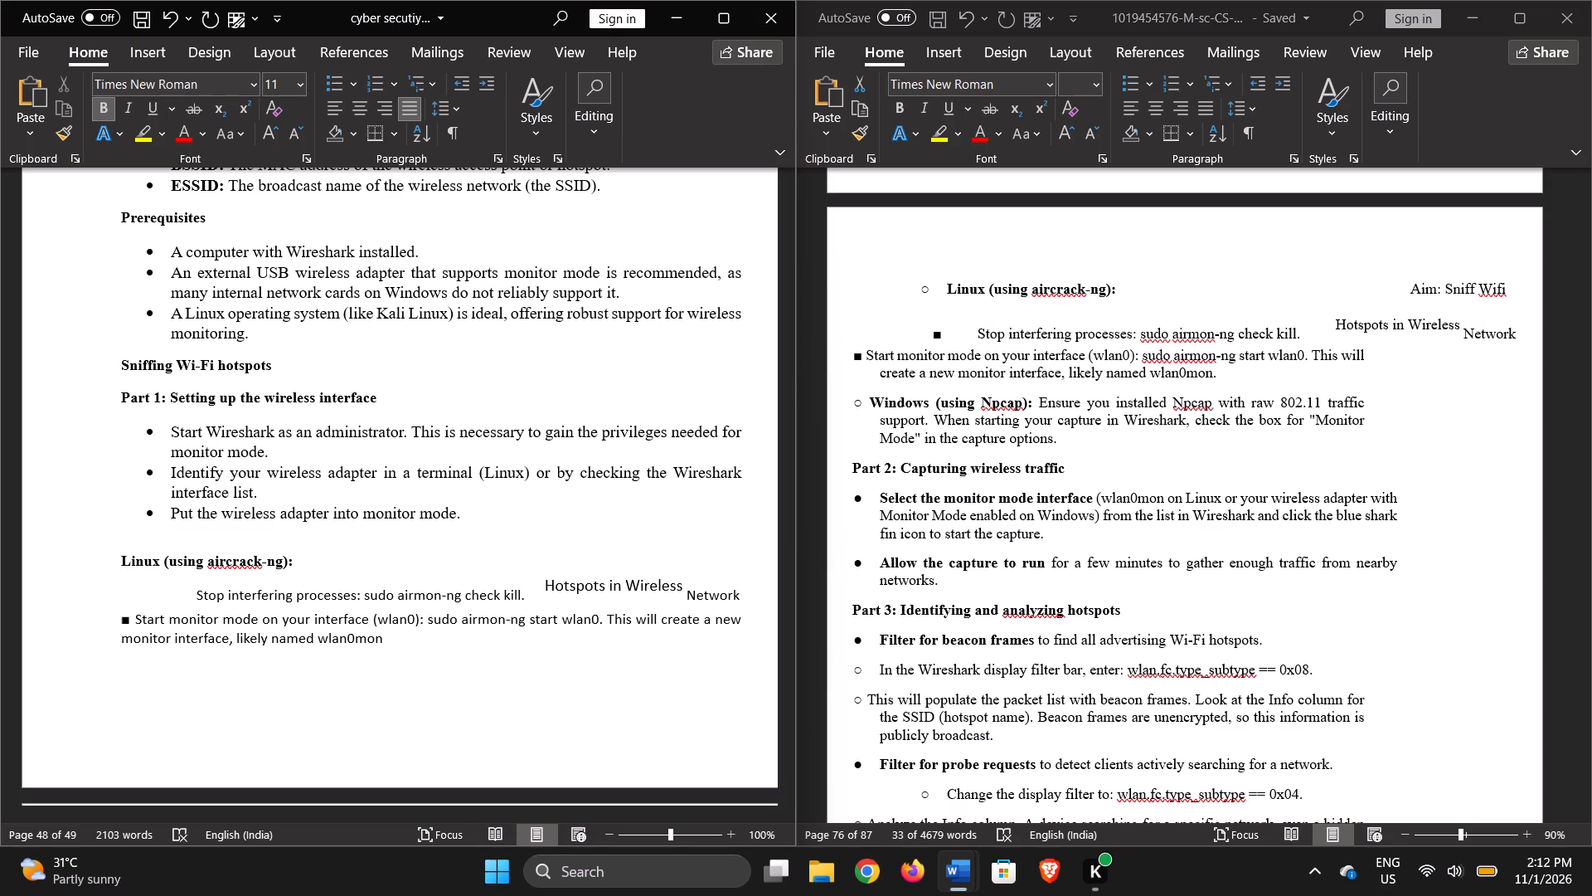
Delete the stray text "Hotspots in Wireless Network" from the end of the pasted "Stop interfering processes" line.
click(197, 596)
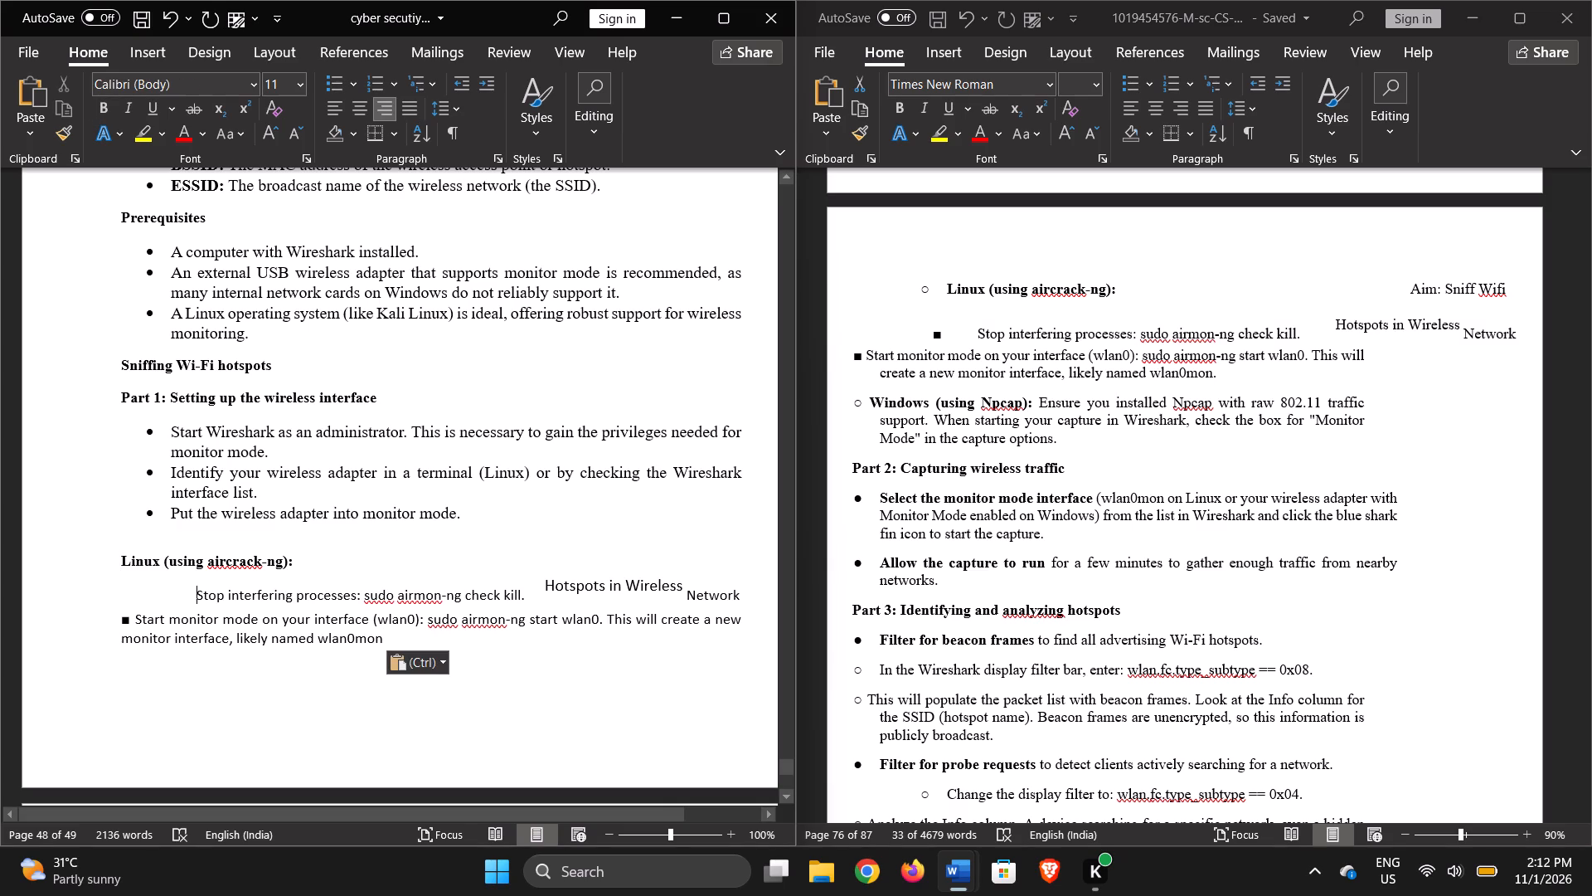
click(740, 597)
key(BackSpace)
key(BackSpace)
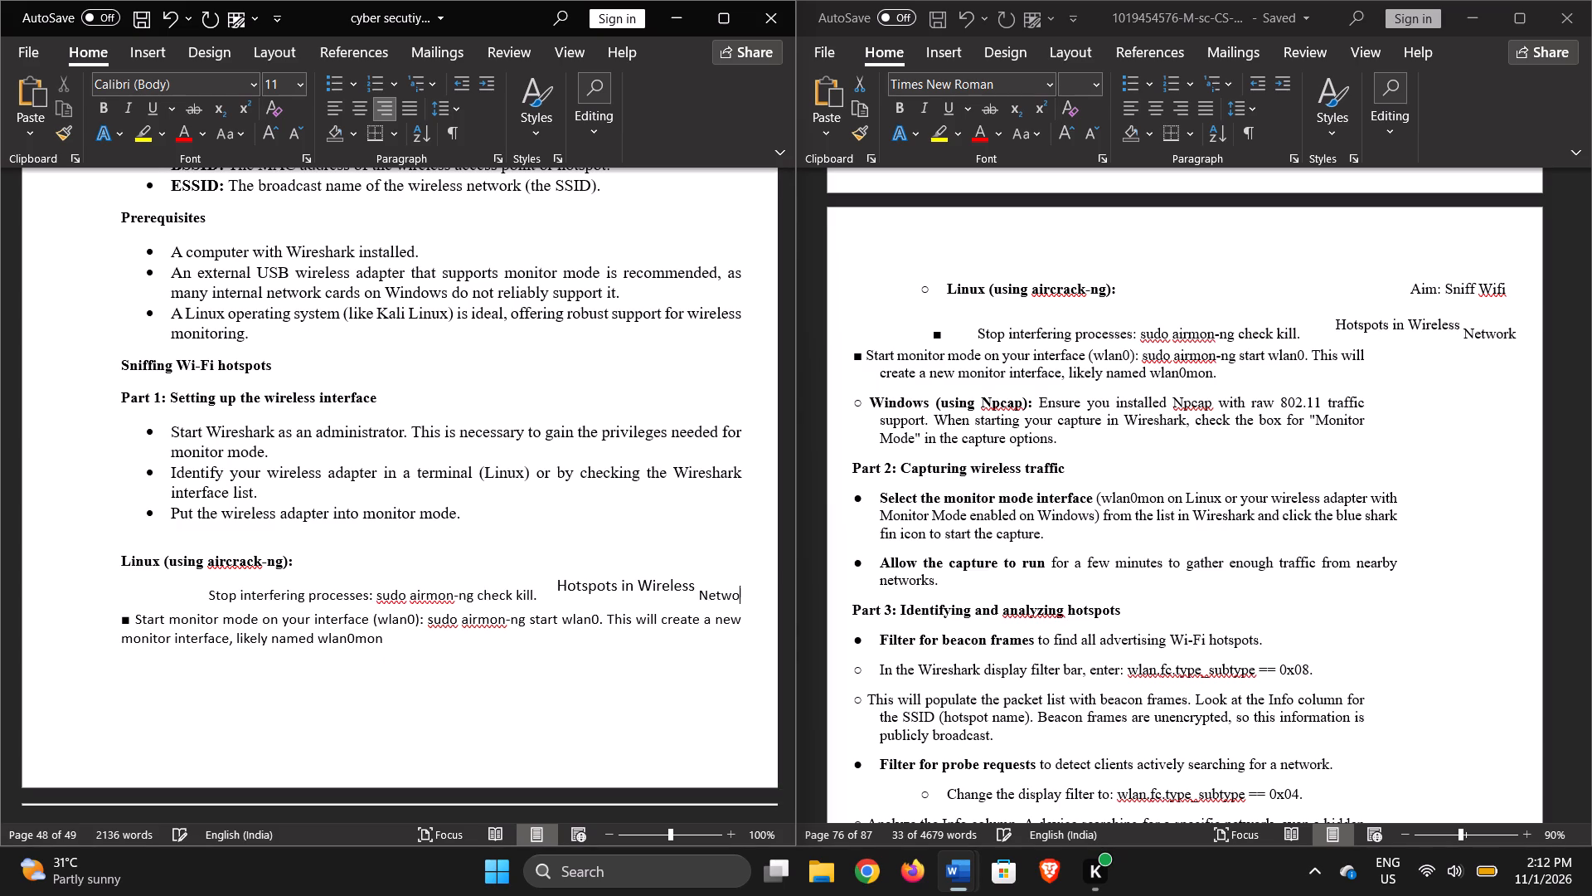
key(BackSpace)
key(BackSpace)
key(BackSpace)
key(BackSpace)
key(BackSpace)
key(BackSpace)
key(BackSpace)
key(BackSpace)
key(BackSpace)
key(BackSpace)
key(BackSpace)
key(BackSpace)
key(BackSpace)
key(BackSpace)
key(BackSpace)
key(BackSpace)
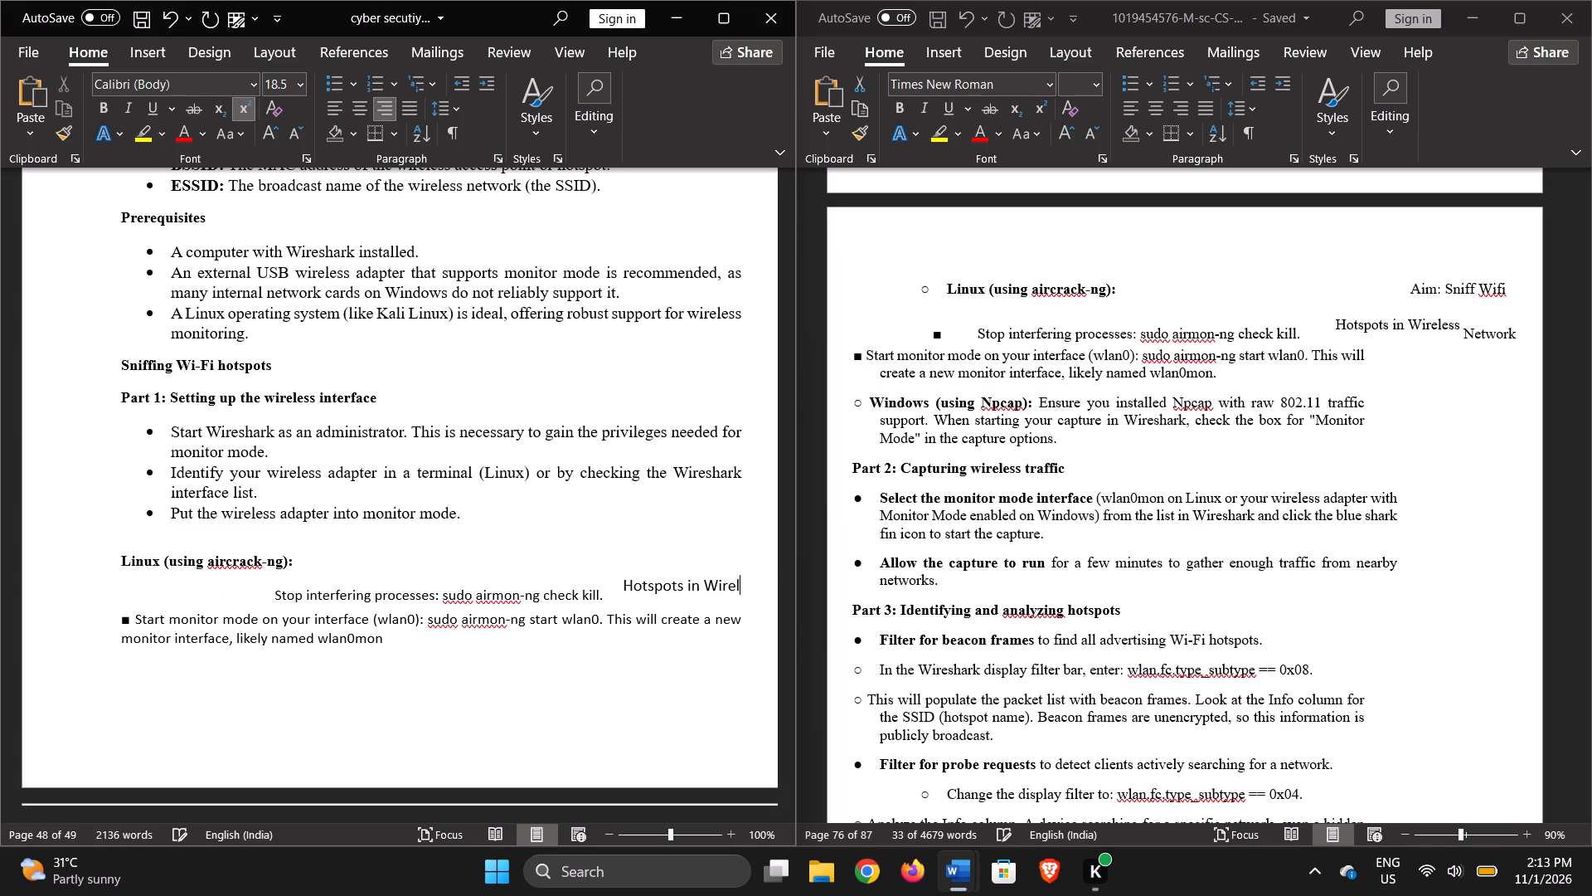
key(BackSpace)
key(BackSpace)
key(BackSpace)
key(BackSpace)
key(BackSpace)
key(BackSpace)
key(BackSpace)
key(BackSpace)
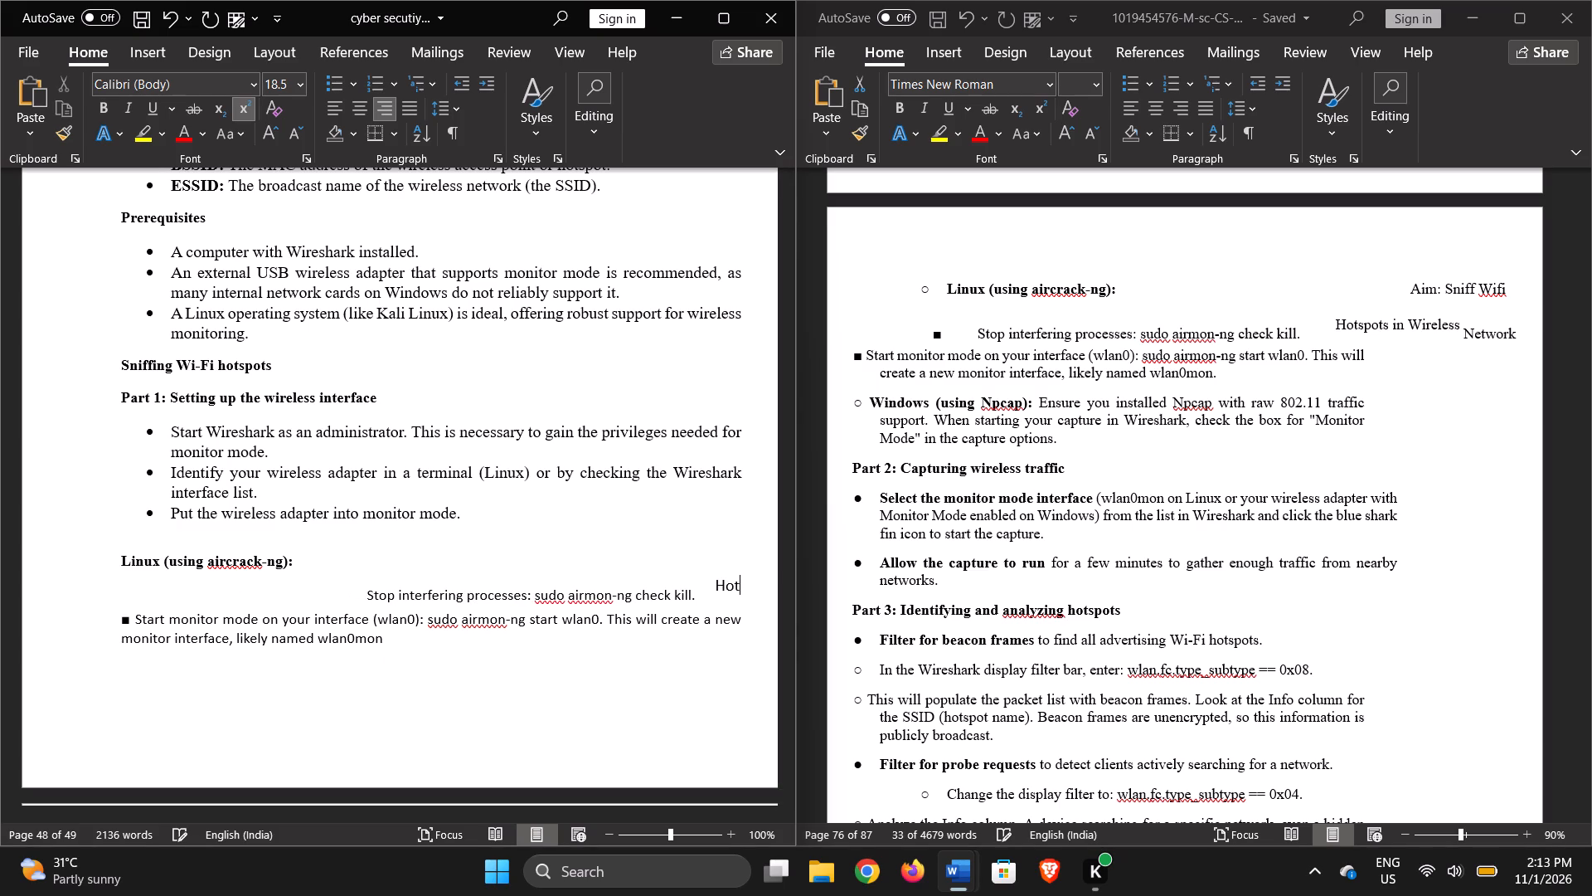
key(BackSpace)
key(BackSpace)
key(BackSpace)
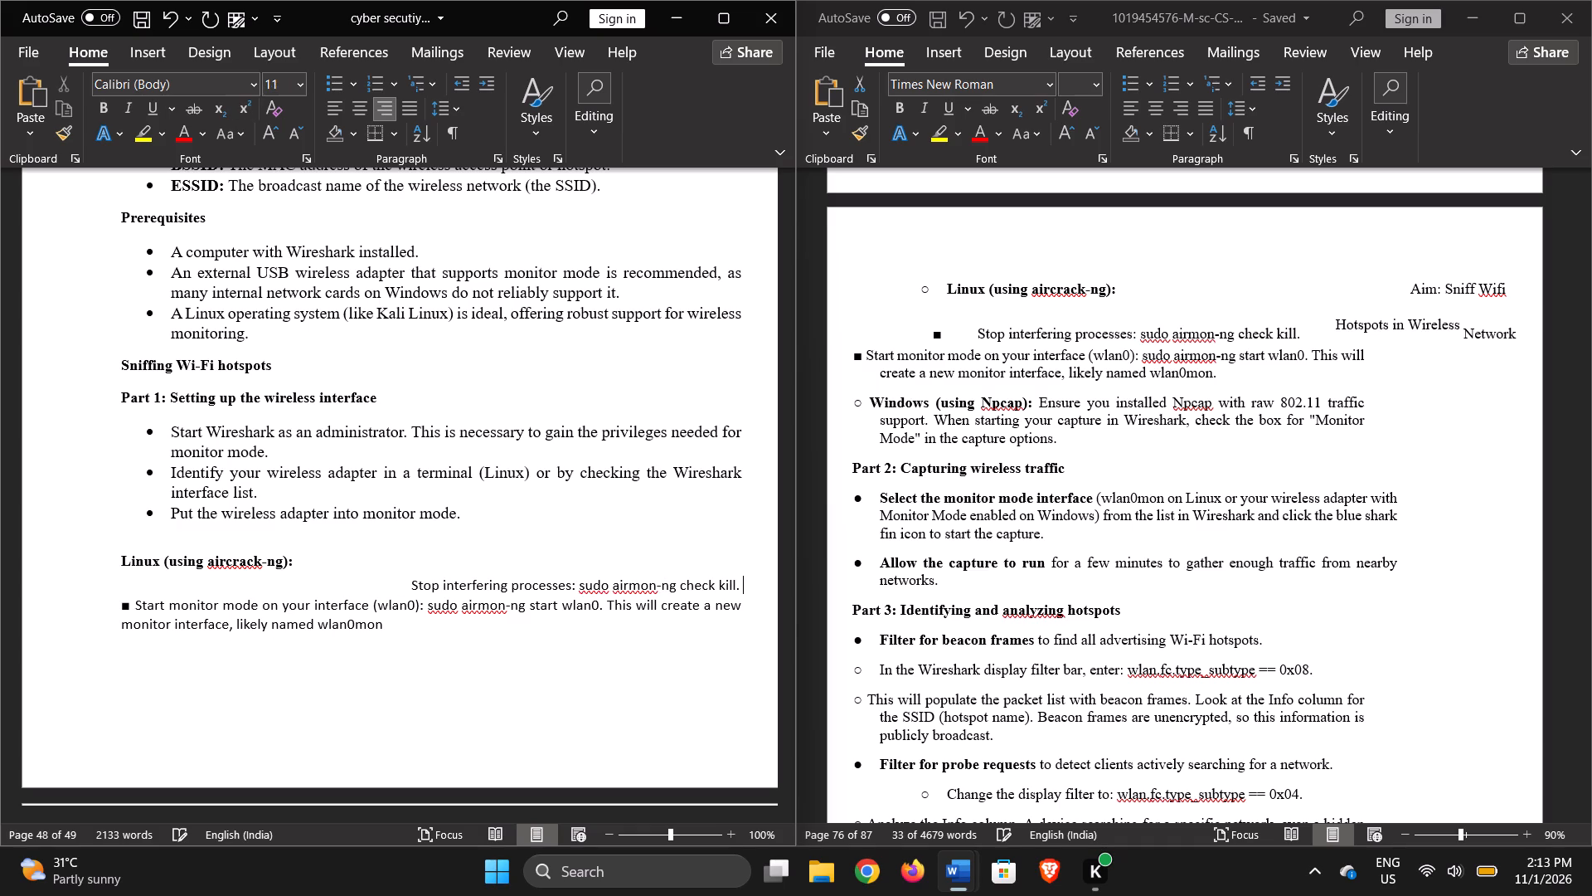
Remove the indent before "Stop interfering processes: sudo airmon-ng check kill." so the line starts at the left margin.
drag(399, 581, 428, 581)
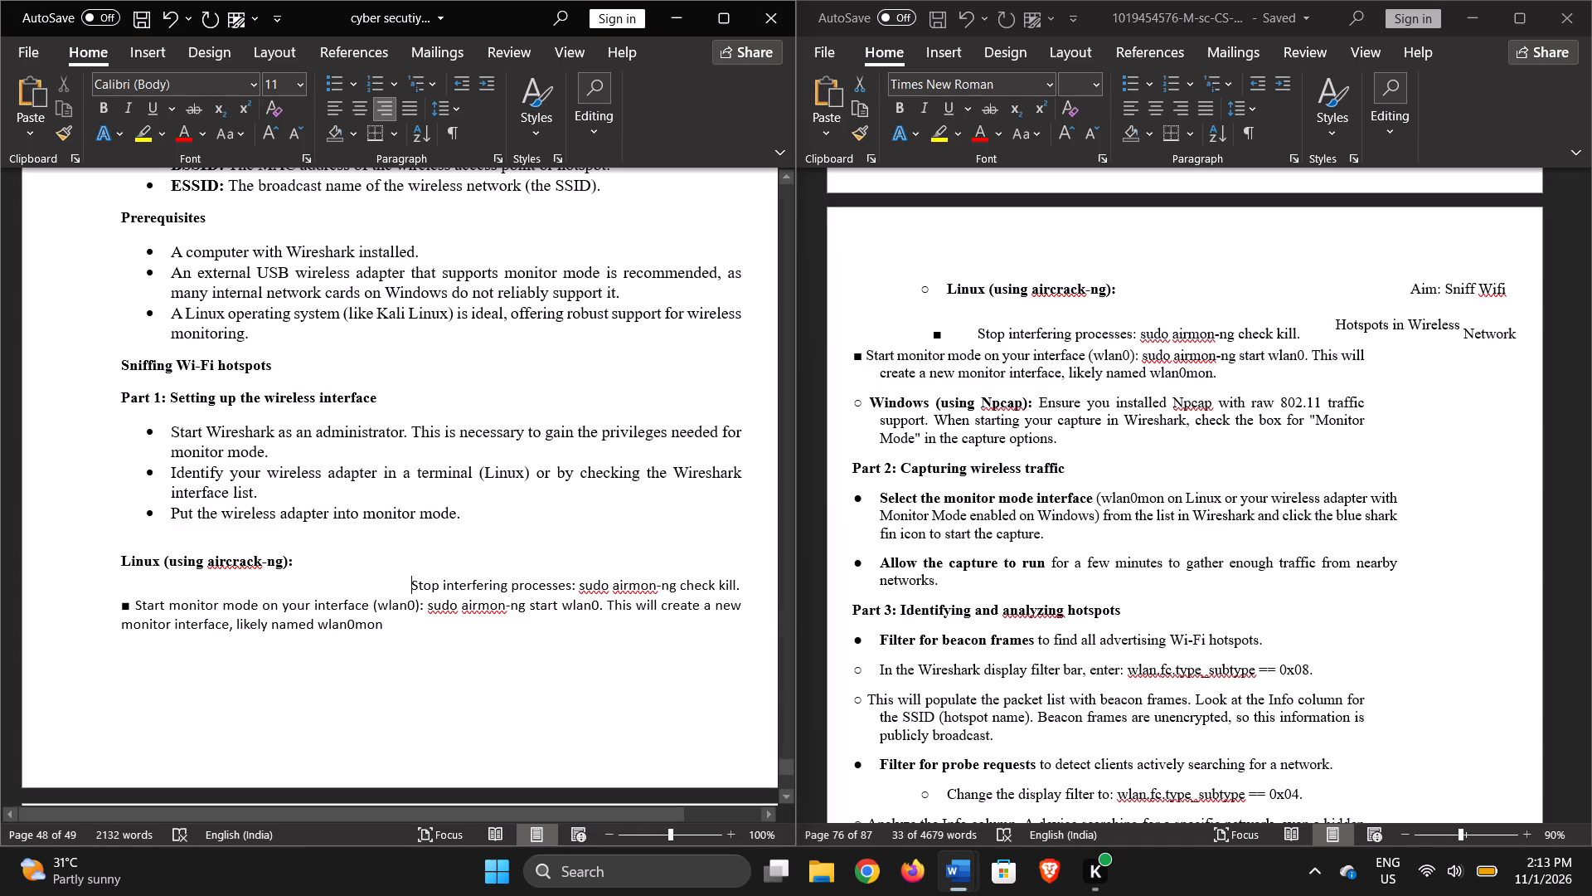
drag(428, 581, 535, 639)
click(535, 639)
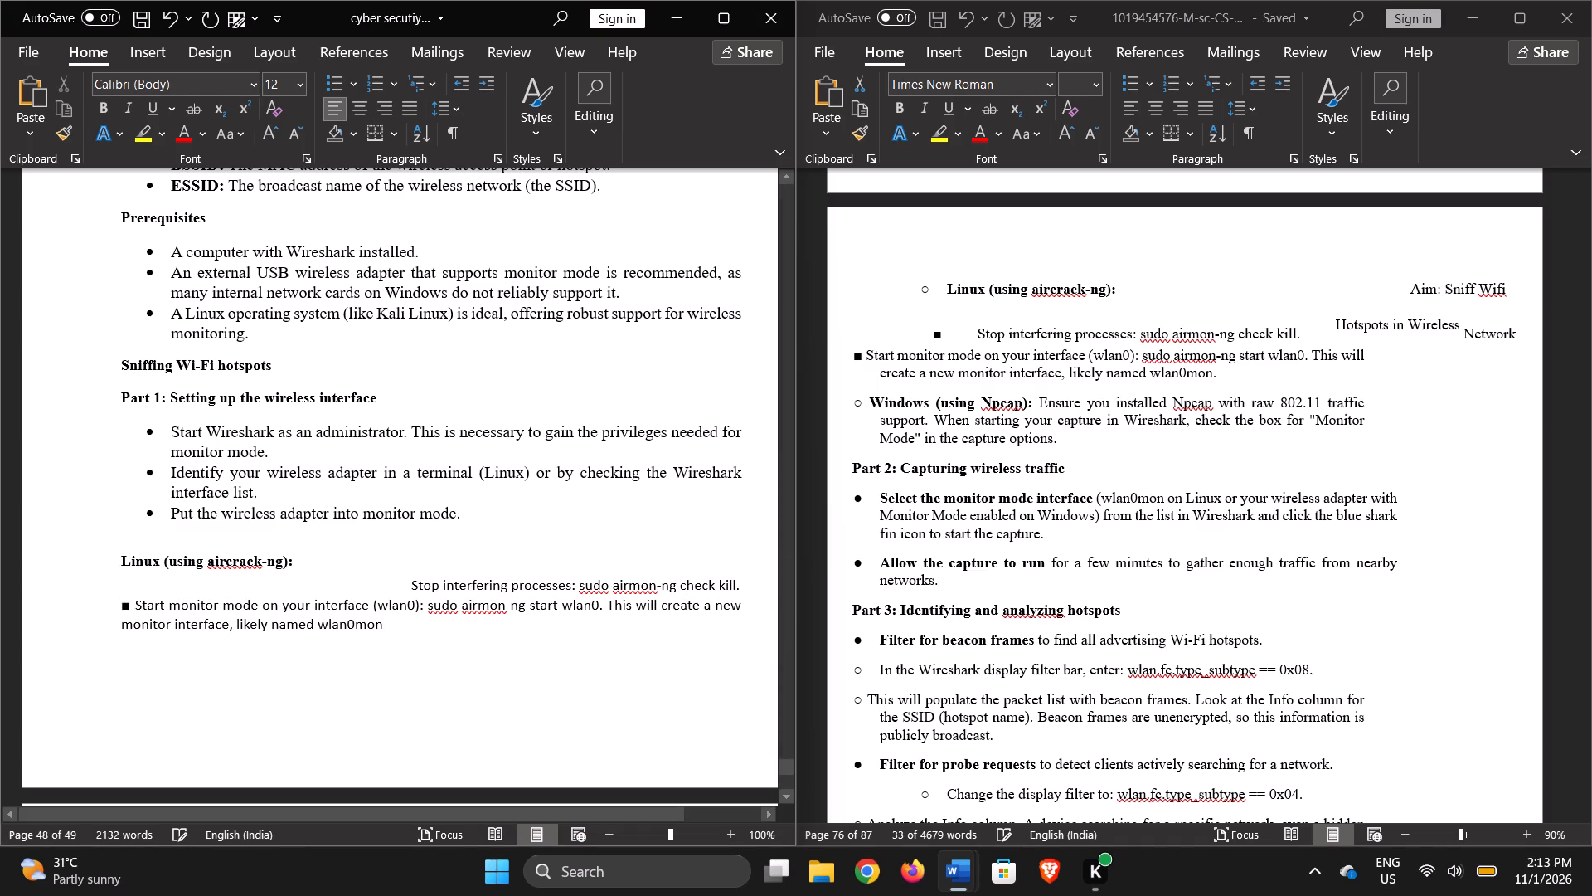
drag(411, 581, 507, 627)
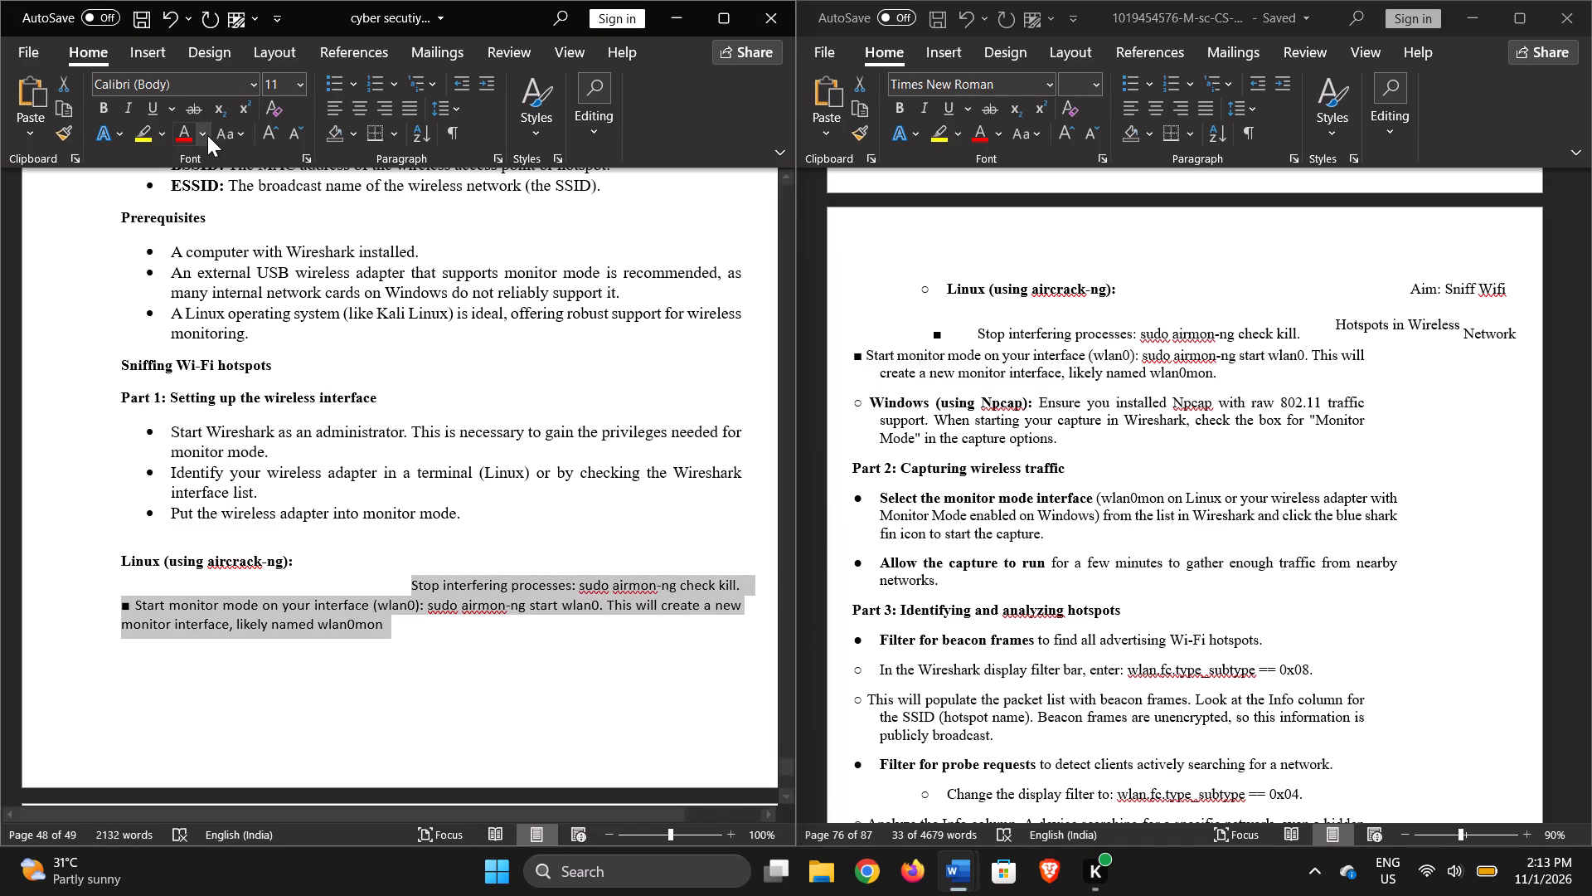
click(410, 586)
key(BackSpace)
key(BackSpace)
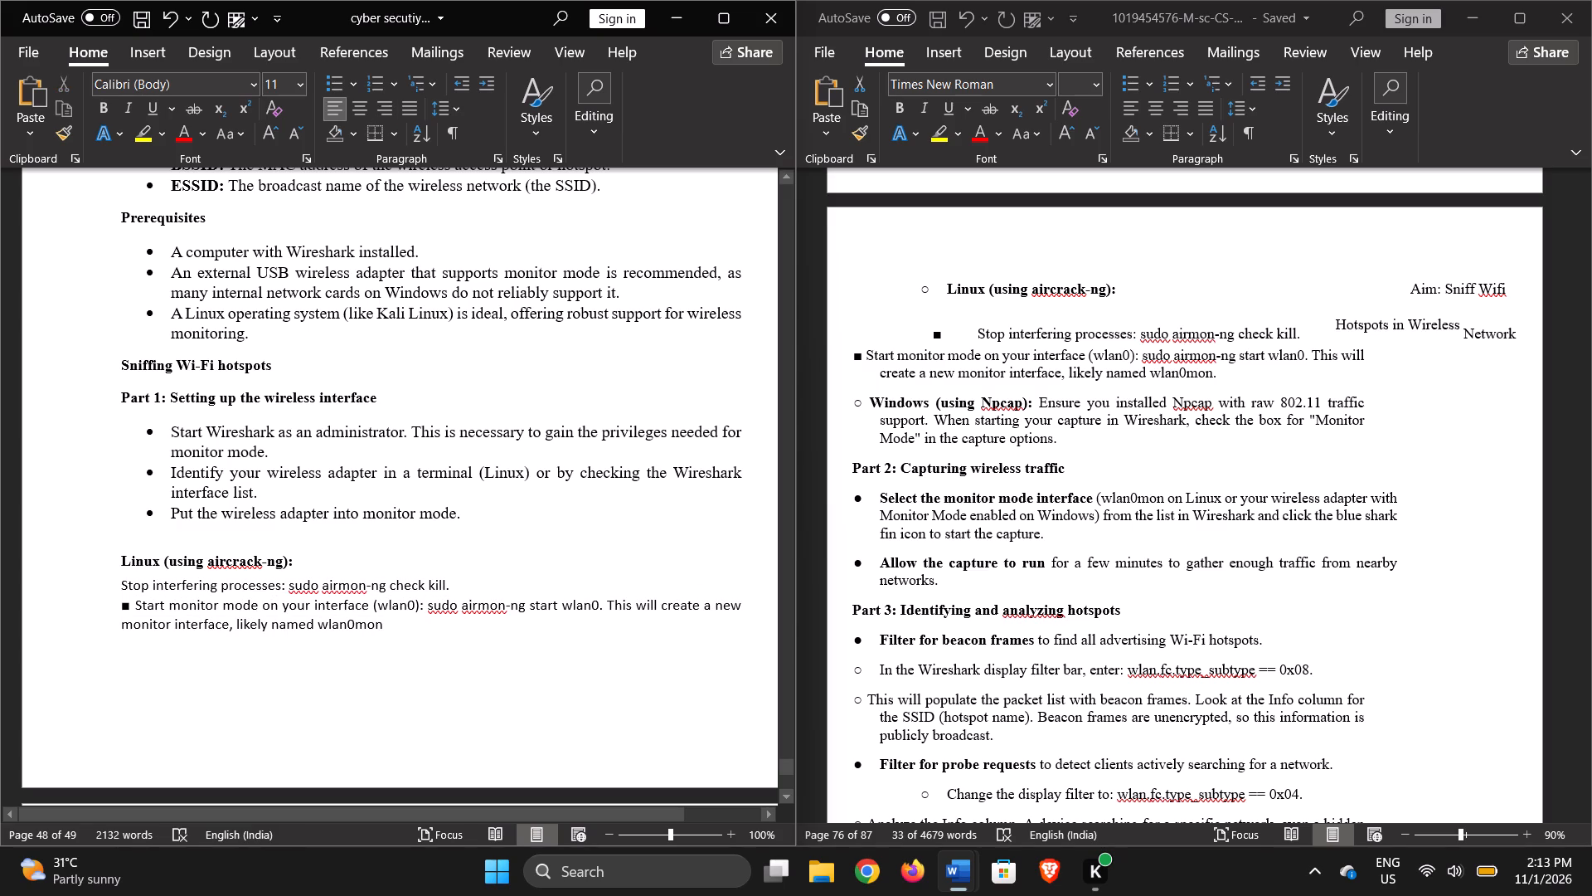
Apply solid round bullets to the two Linux instruction paragraphs and delete the stray square marker before "Start monitor mode on your interface".
drag(117, 587, 400, 636)
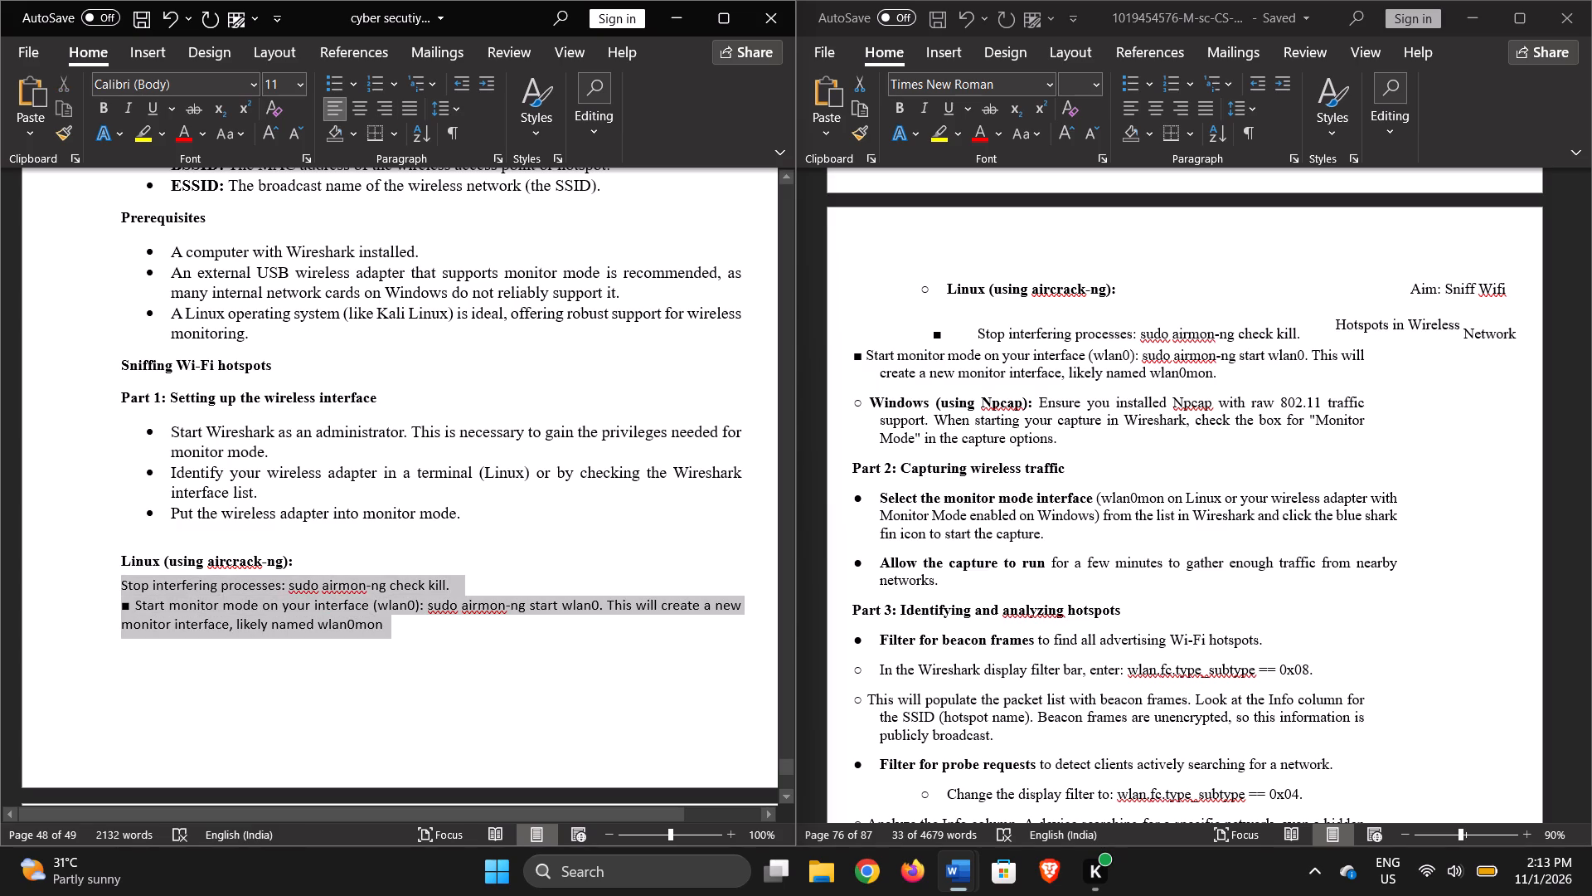
drag(400, 636, 395, 630)
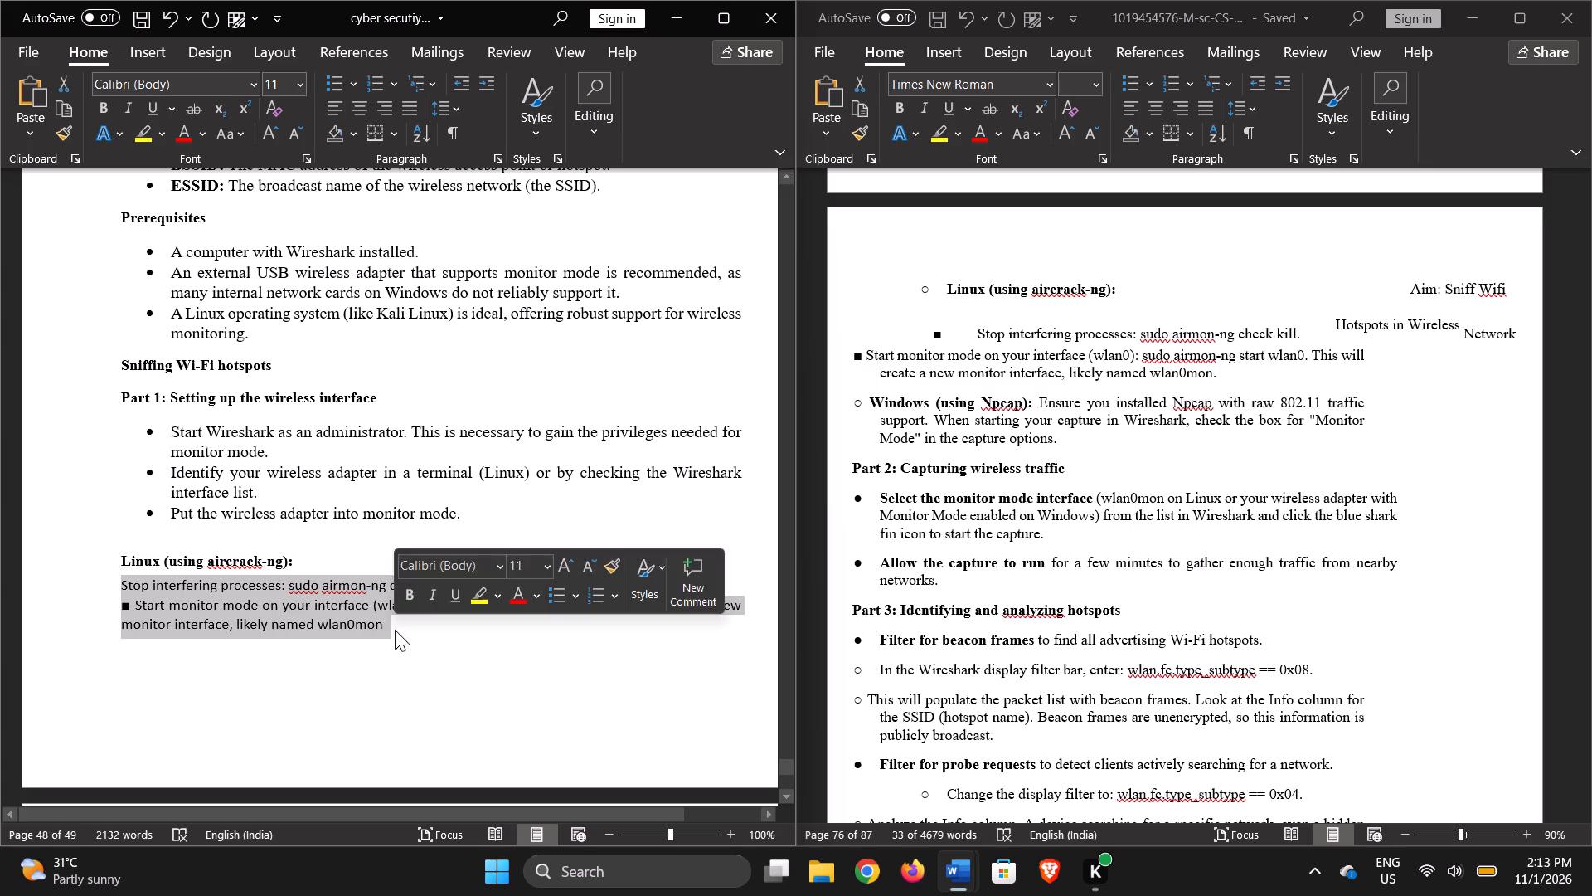
click(354, 78)
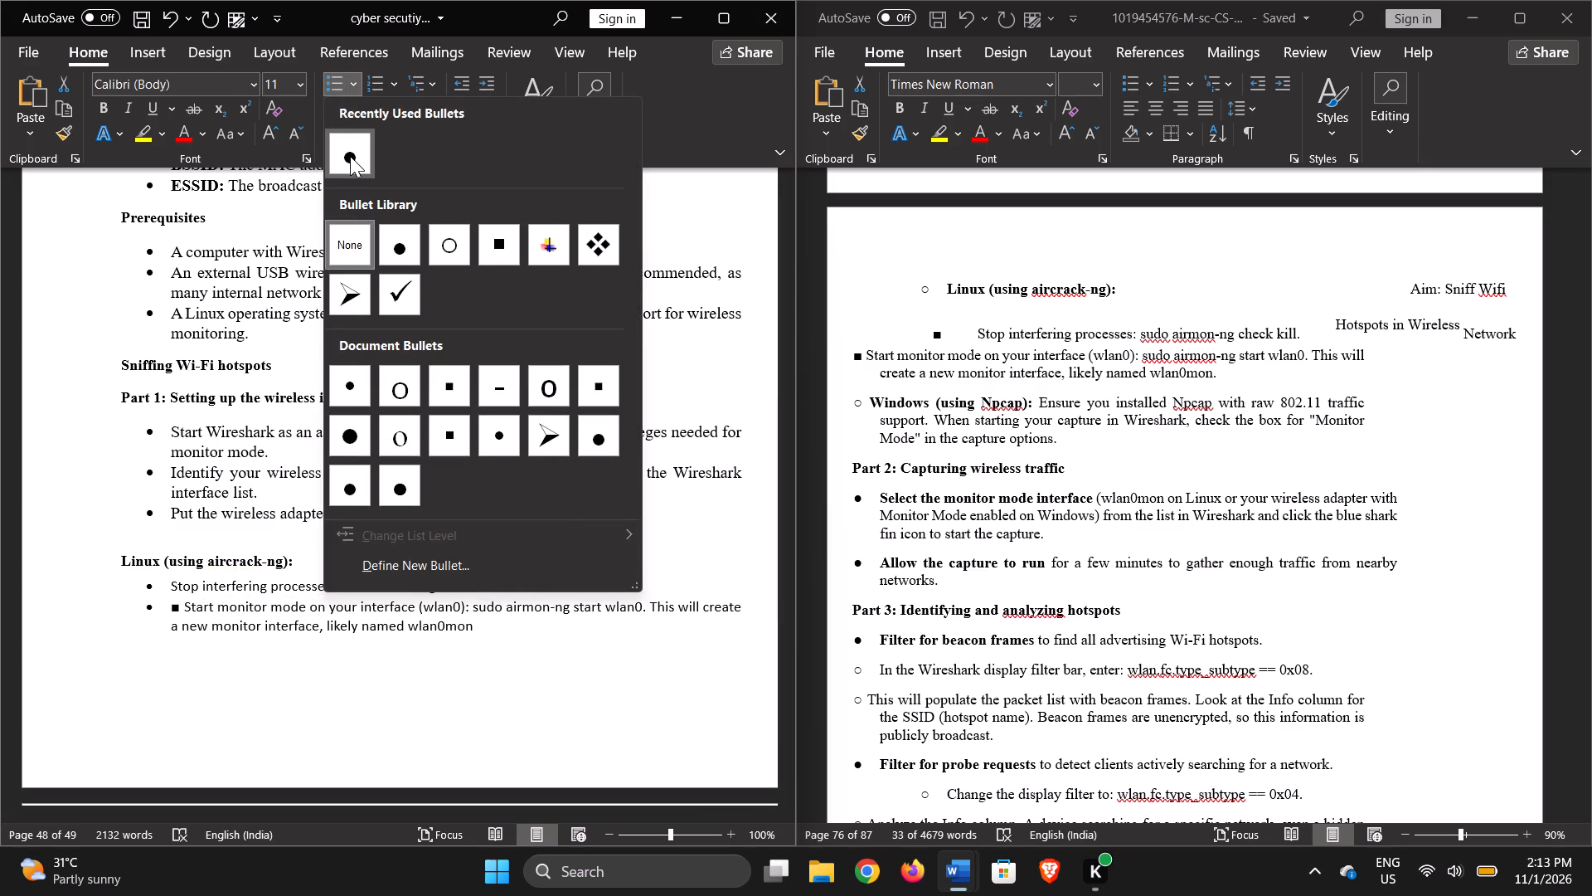
click(350, 156)
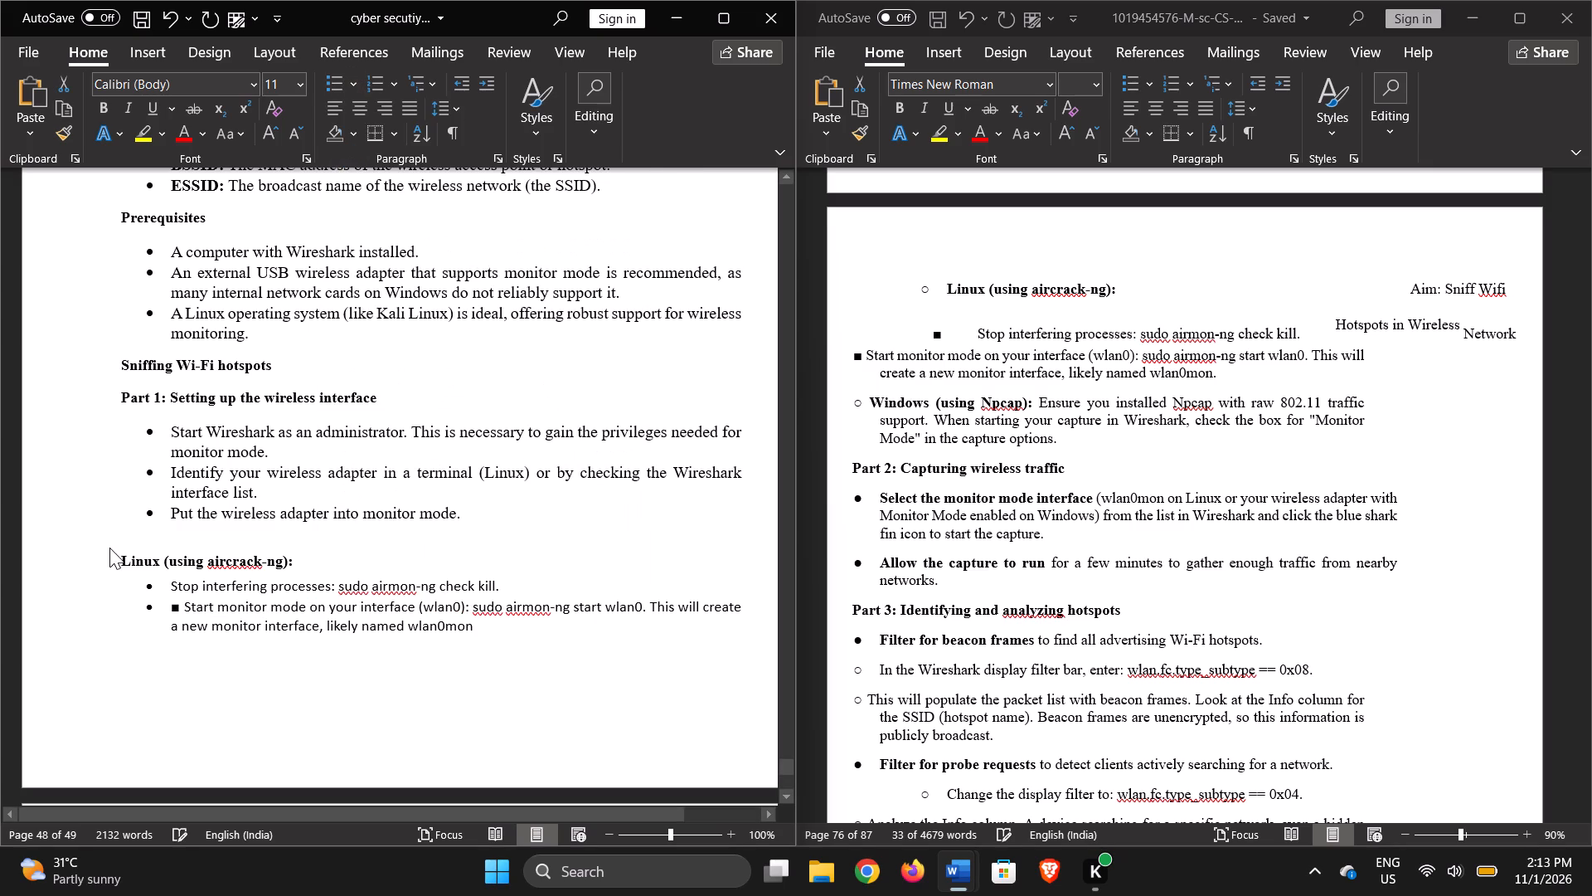
click(187, 609)
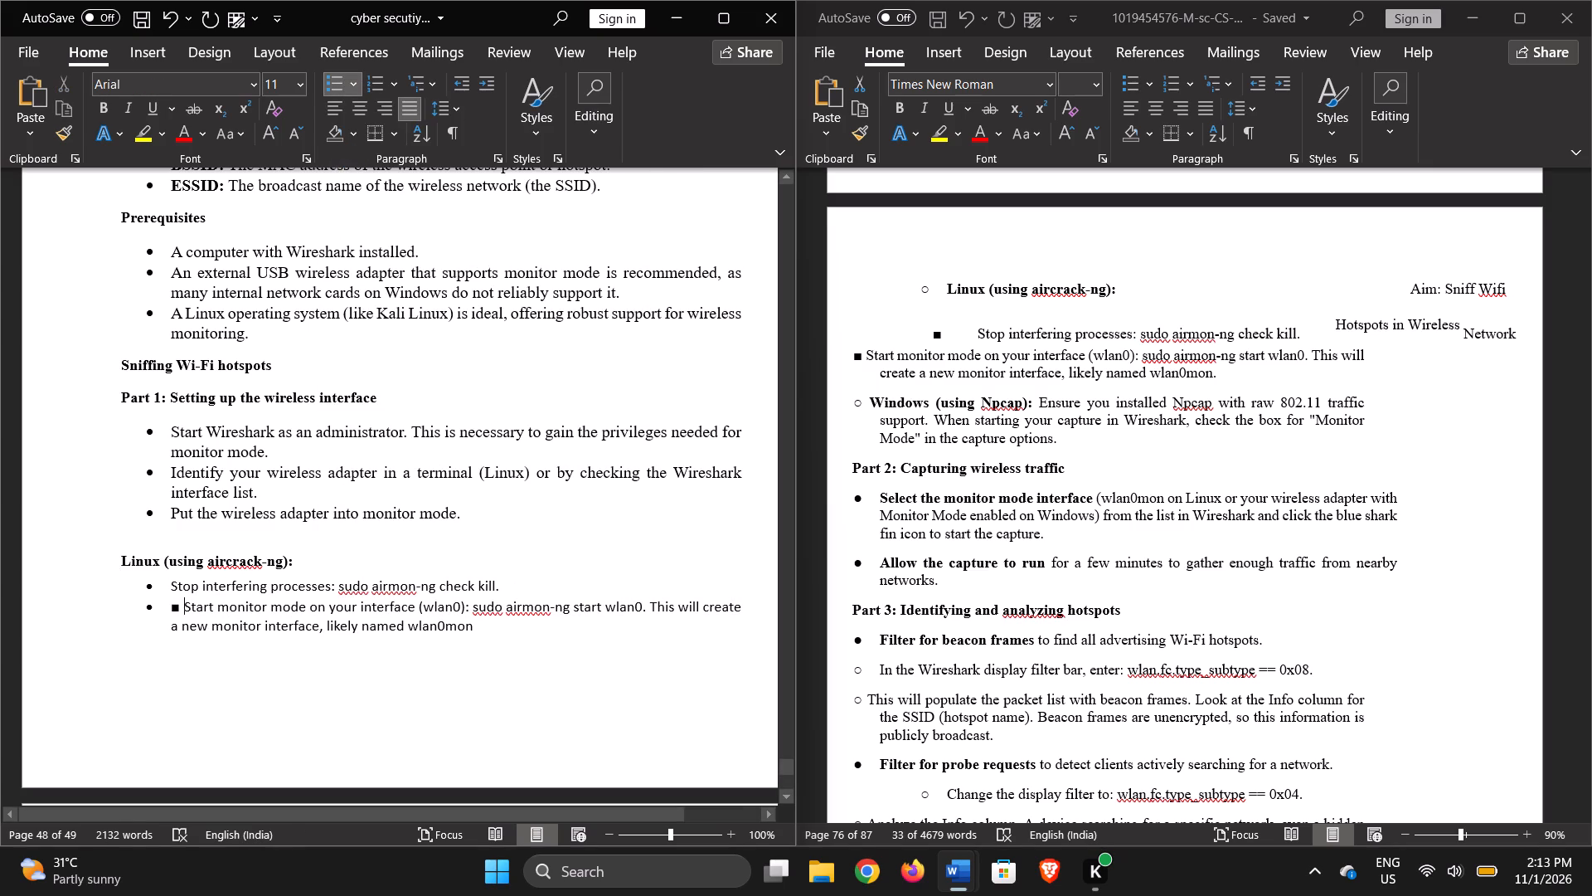
key(BackSpace)
key(BackSpace)
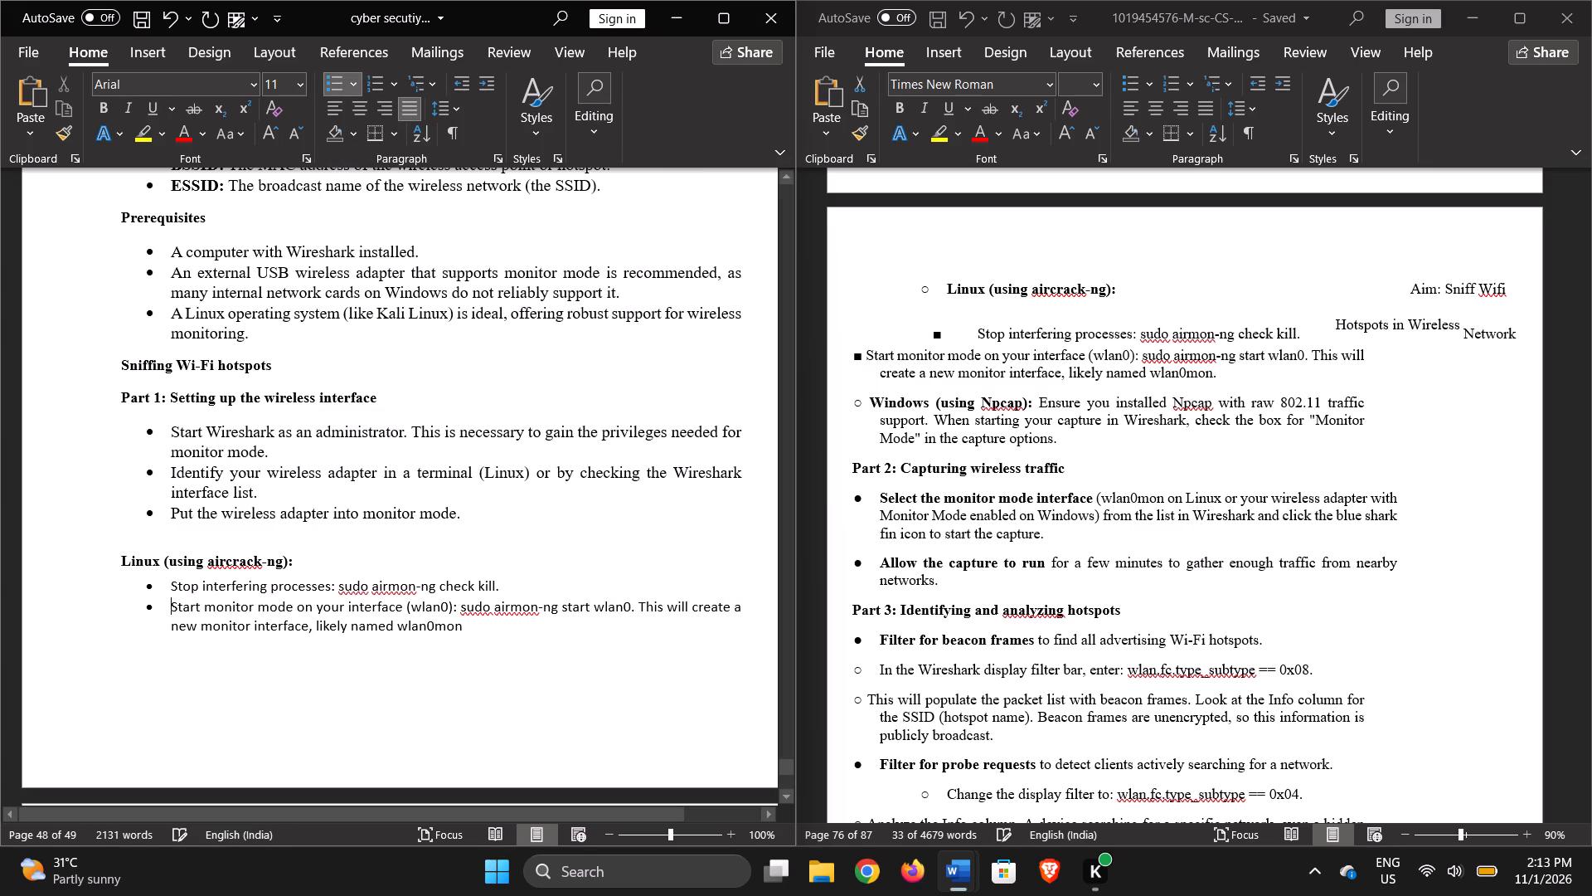
Format the two bulleted Linux instructions in Times New Roman, size 12.
drag(167, 584, 511, 645)
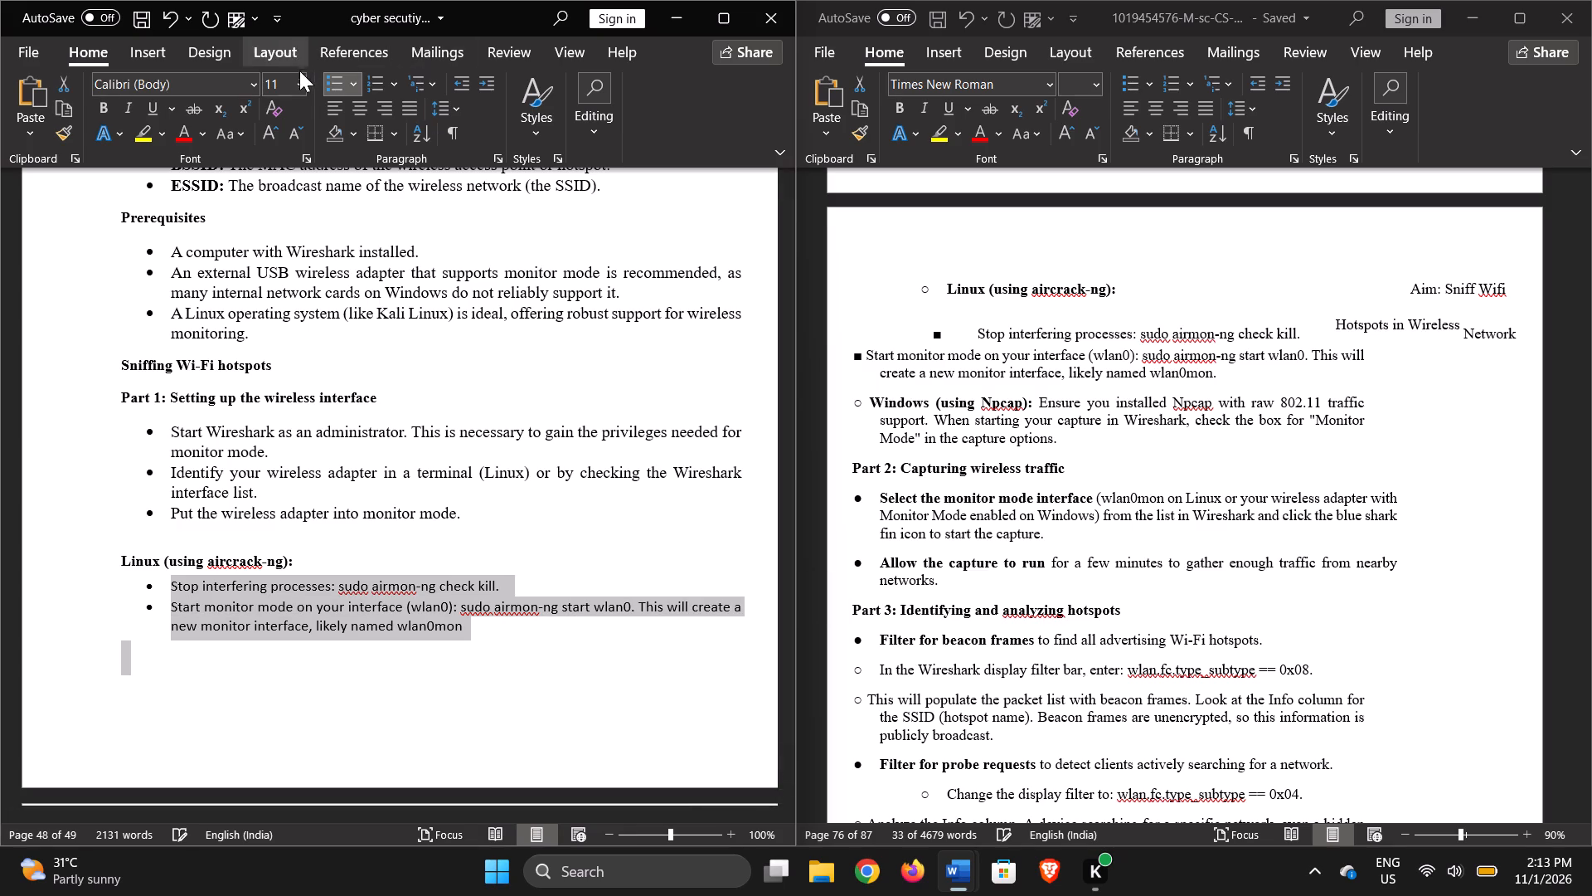
click(302, 84)
click(288, 213)
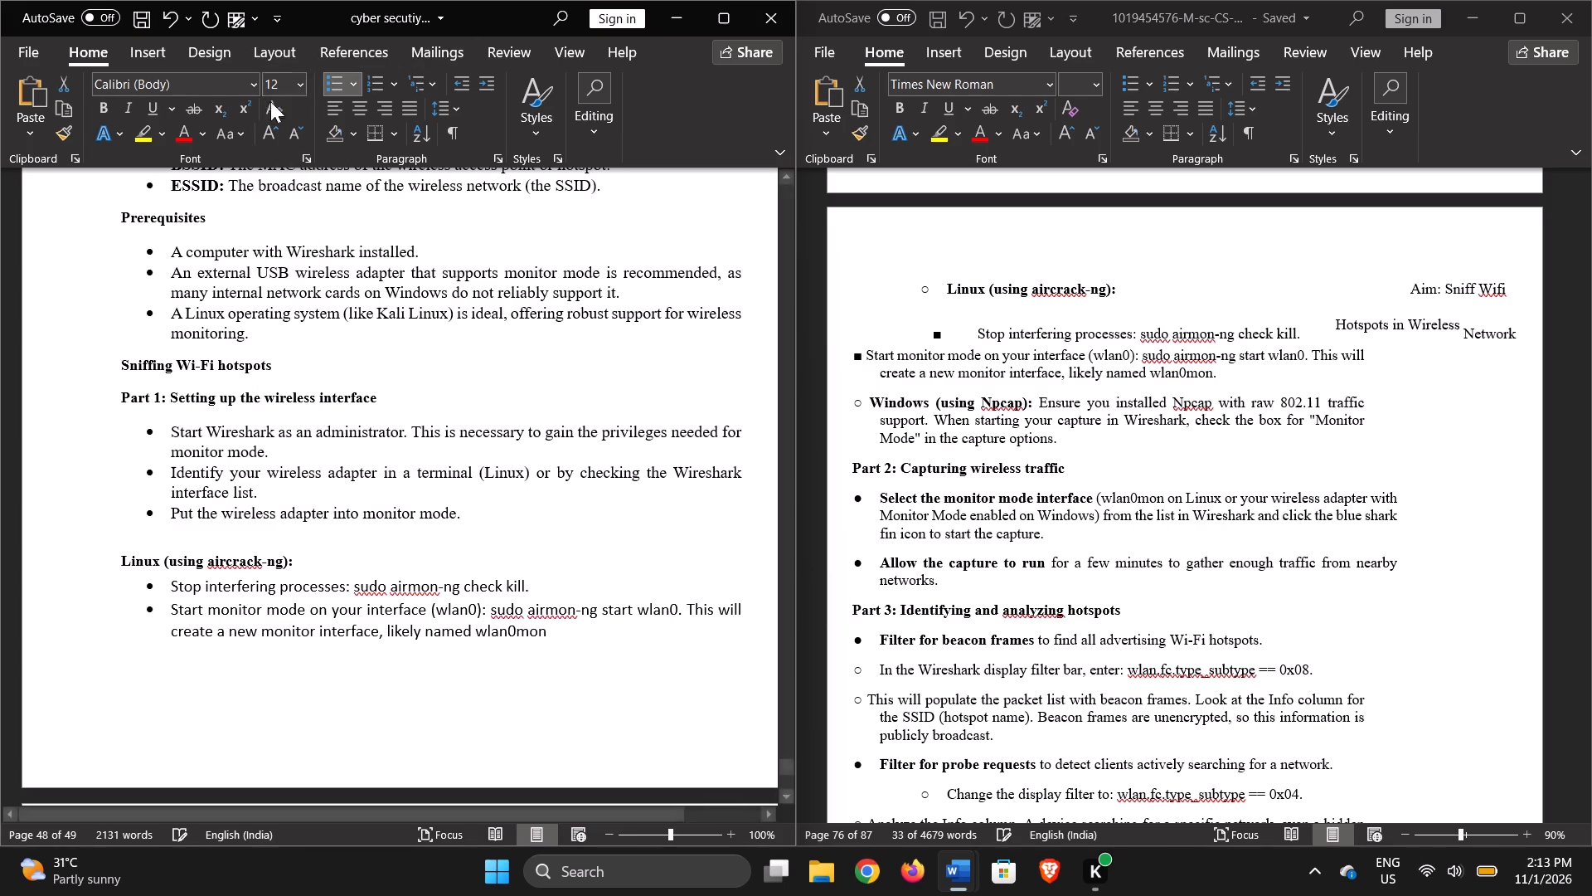
drag(249, 75, 246, 285)
click(246, 285)
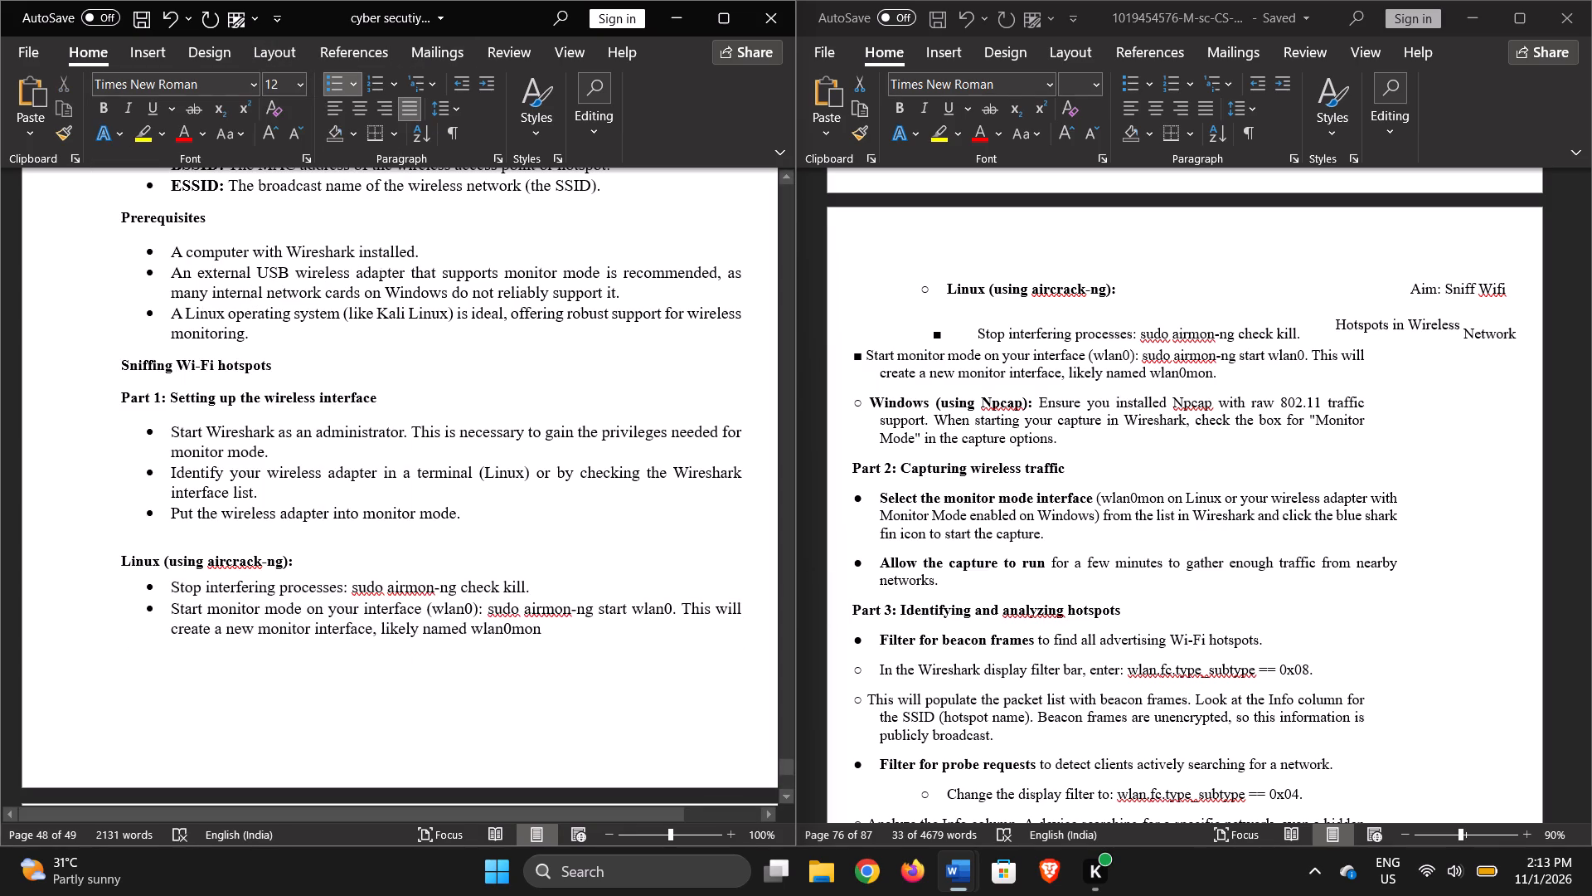
Copy the "Windows (using Npcap):" paragraph from the reference document into a new unbulleted line below the Linux bullets.
scroll(1070, 575, down, 1)
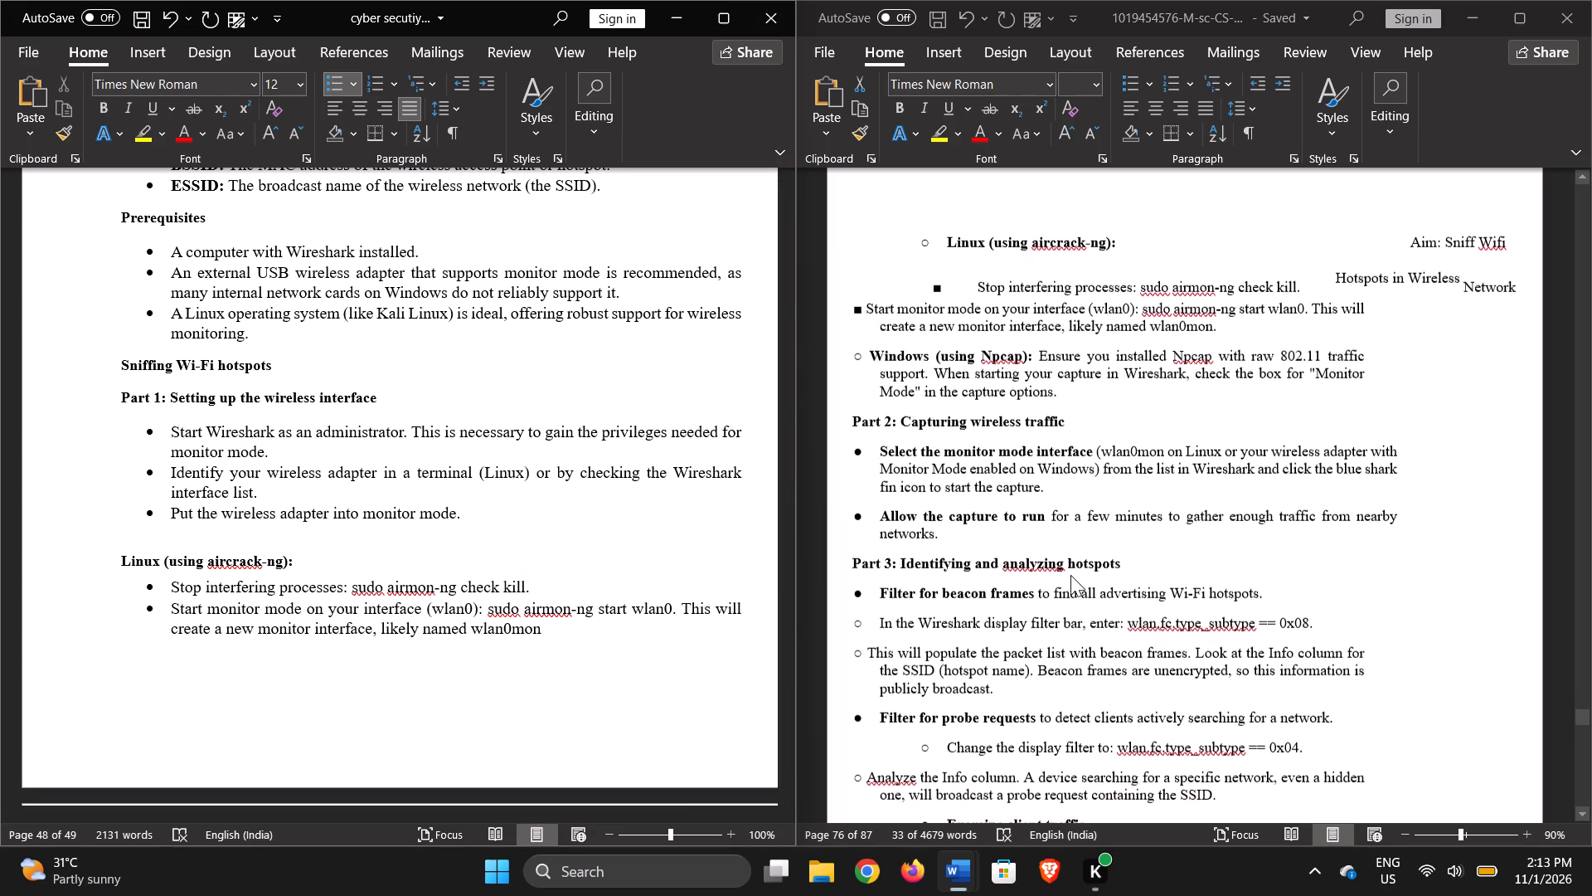
scroll(1070, 575, down, 1)
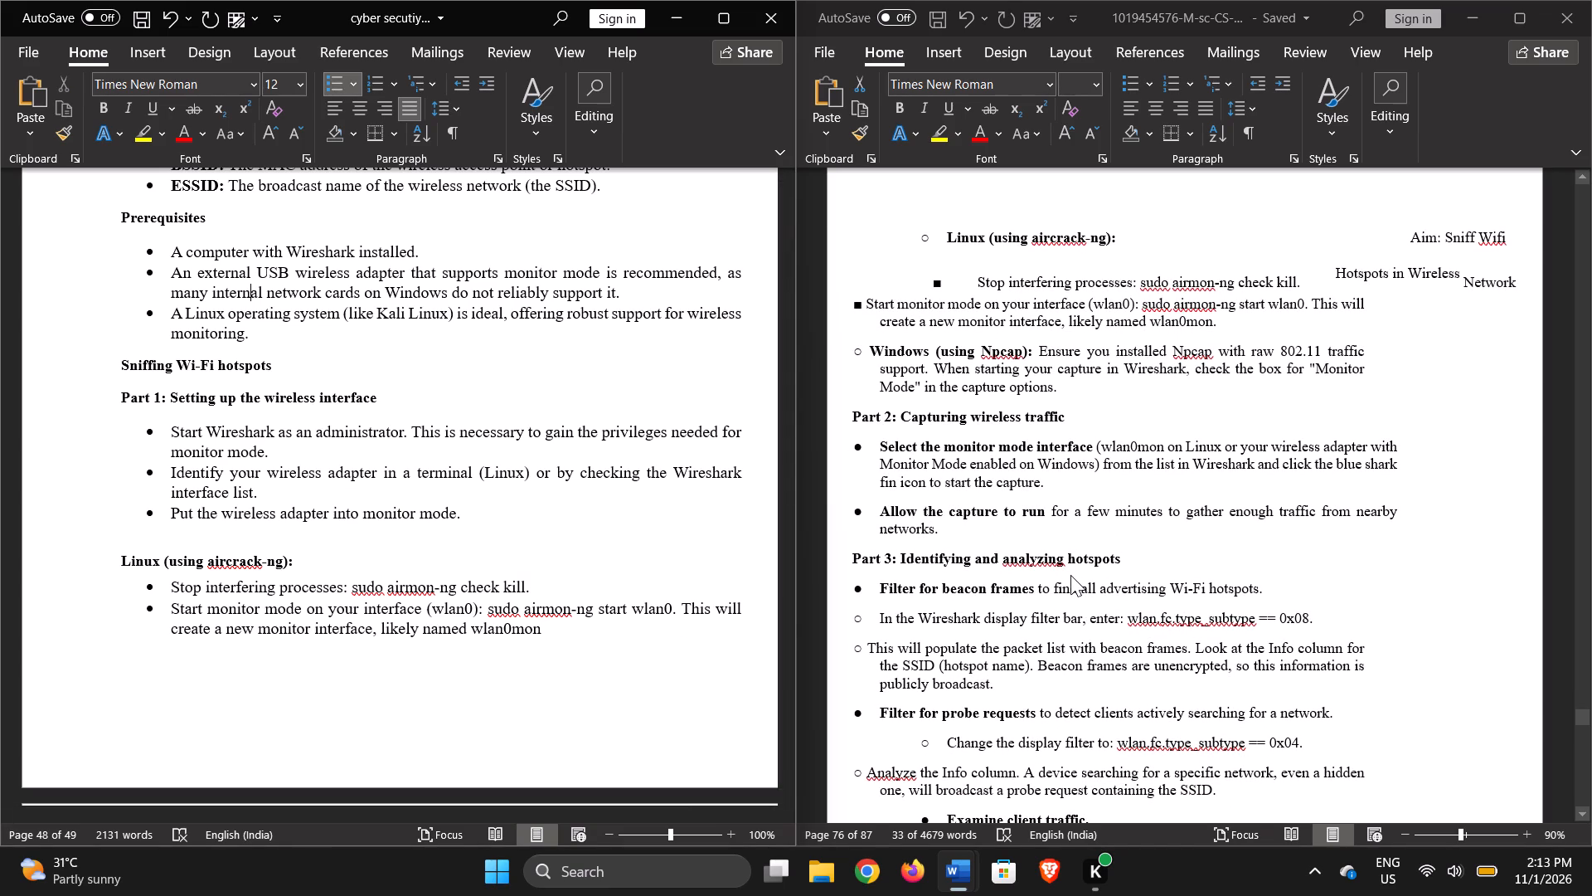
scroll(1070, 575, down, 1)
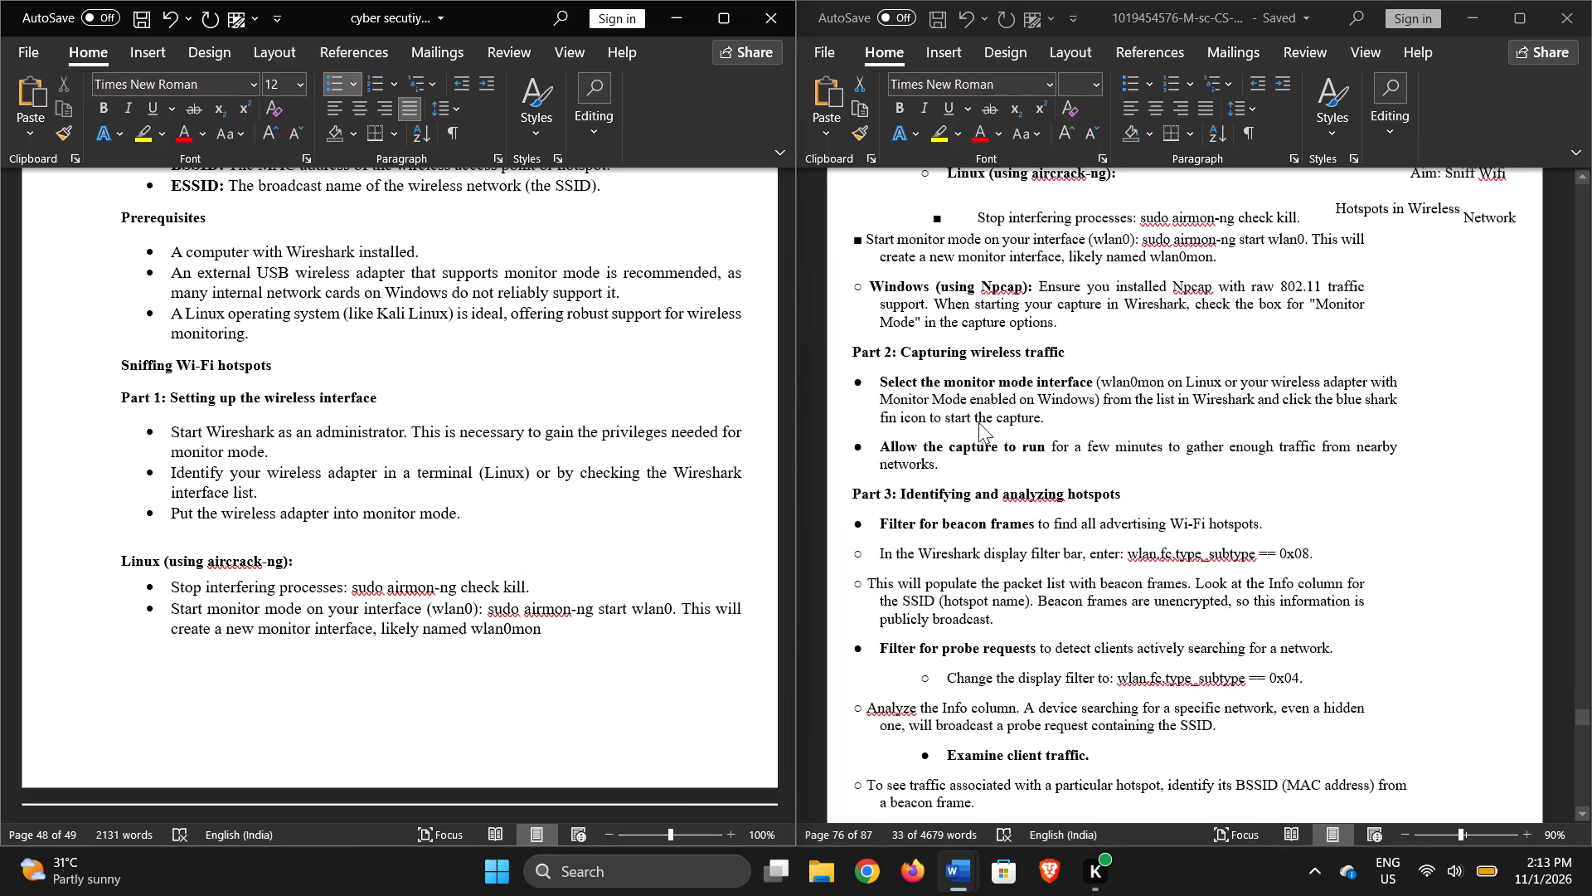
click(872, 281)
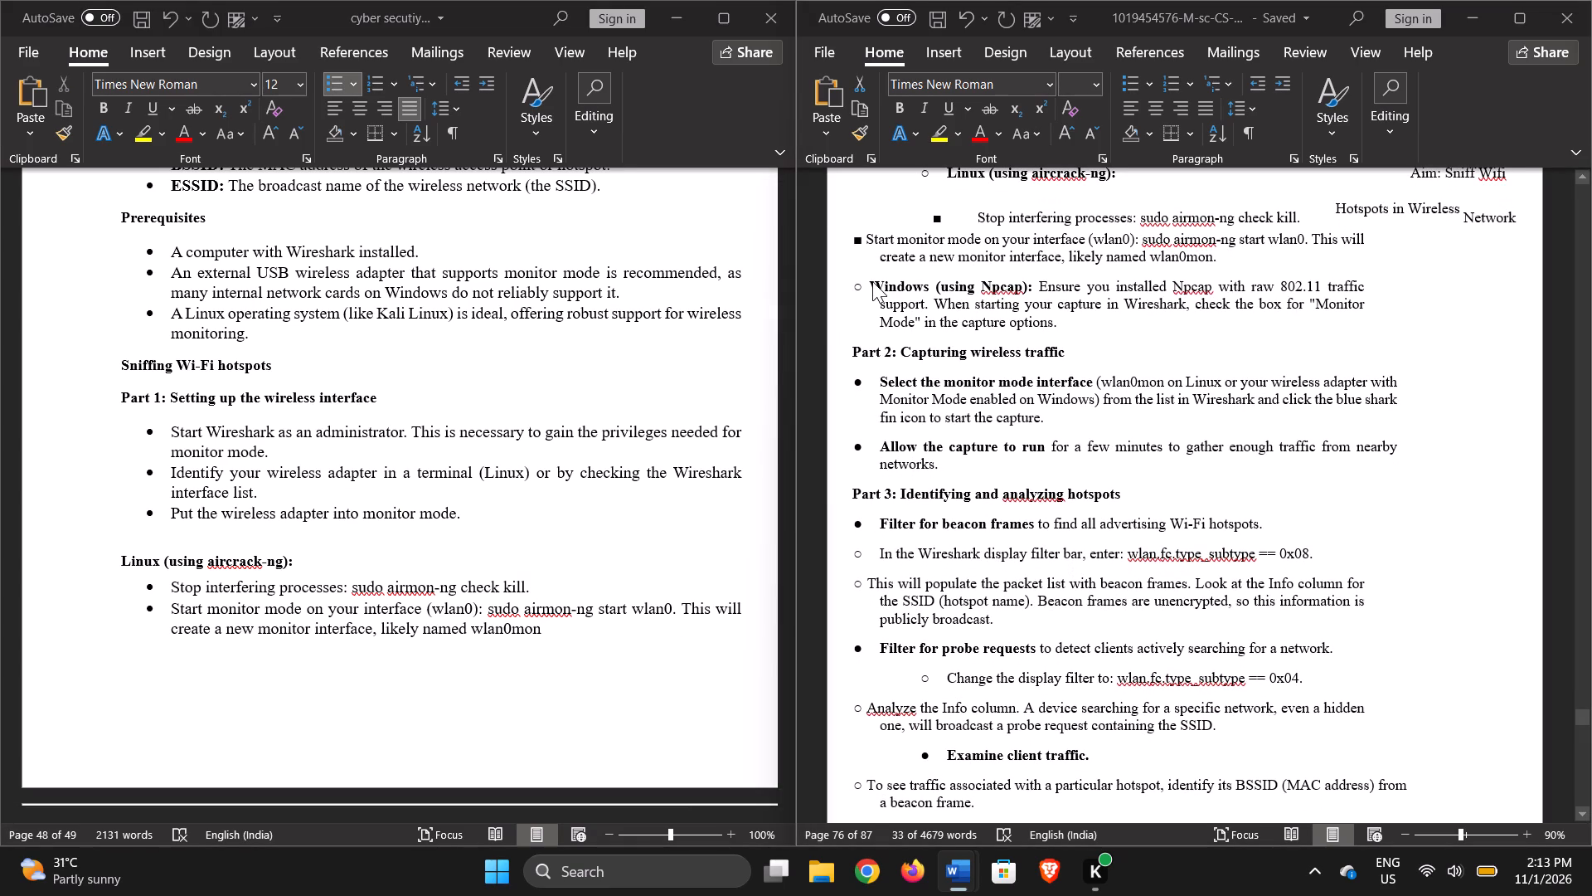
drag(871, 286, 1061, 327)
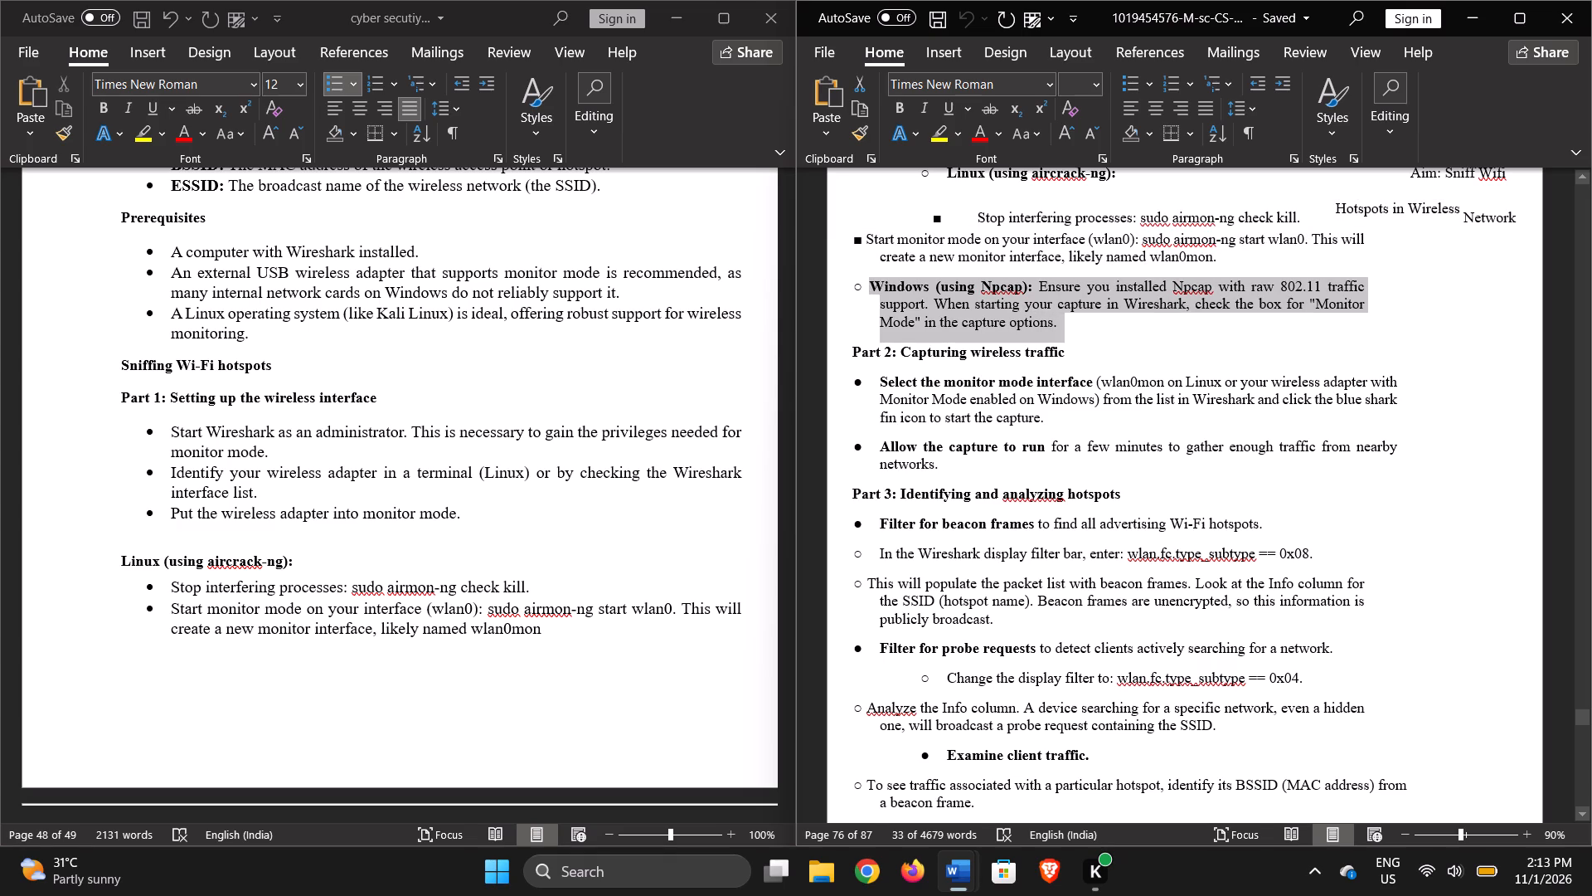
drag(1061, 327, 1062, 327)
key(ctrl+c)
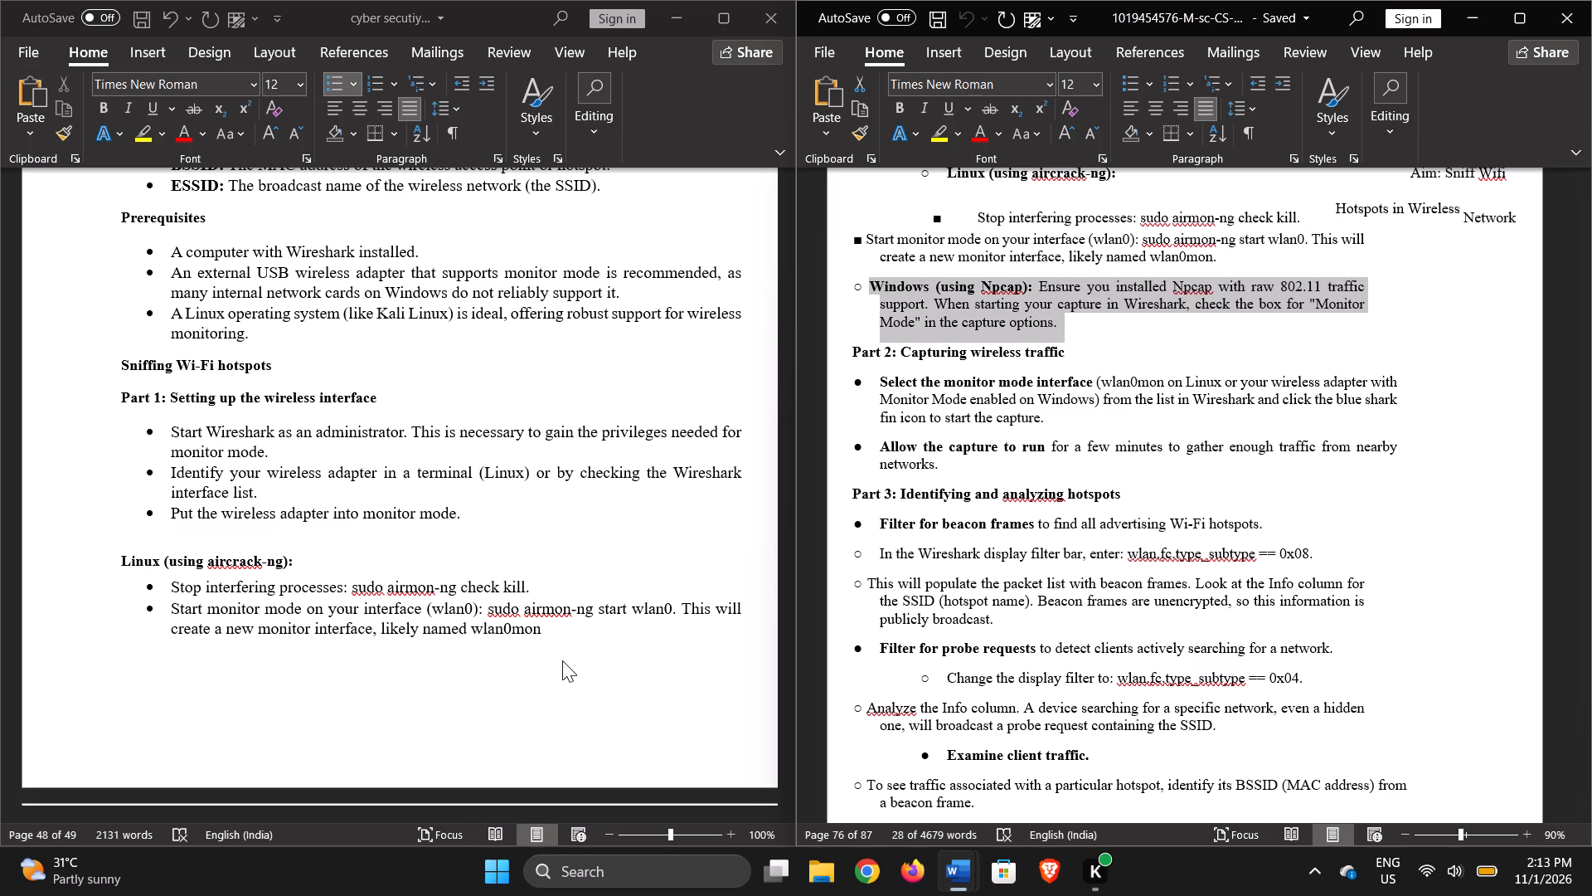
click(572, 636)
click(561, 635)
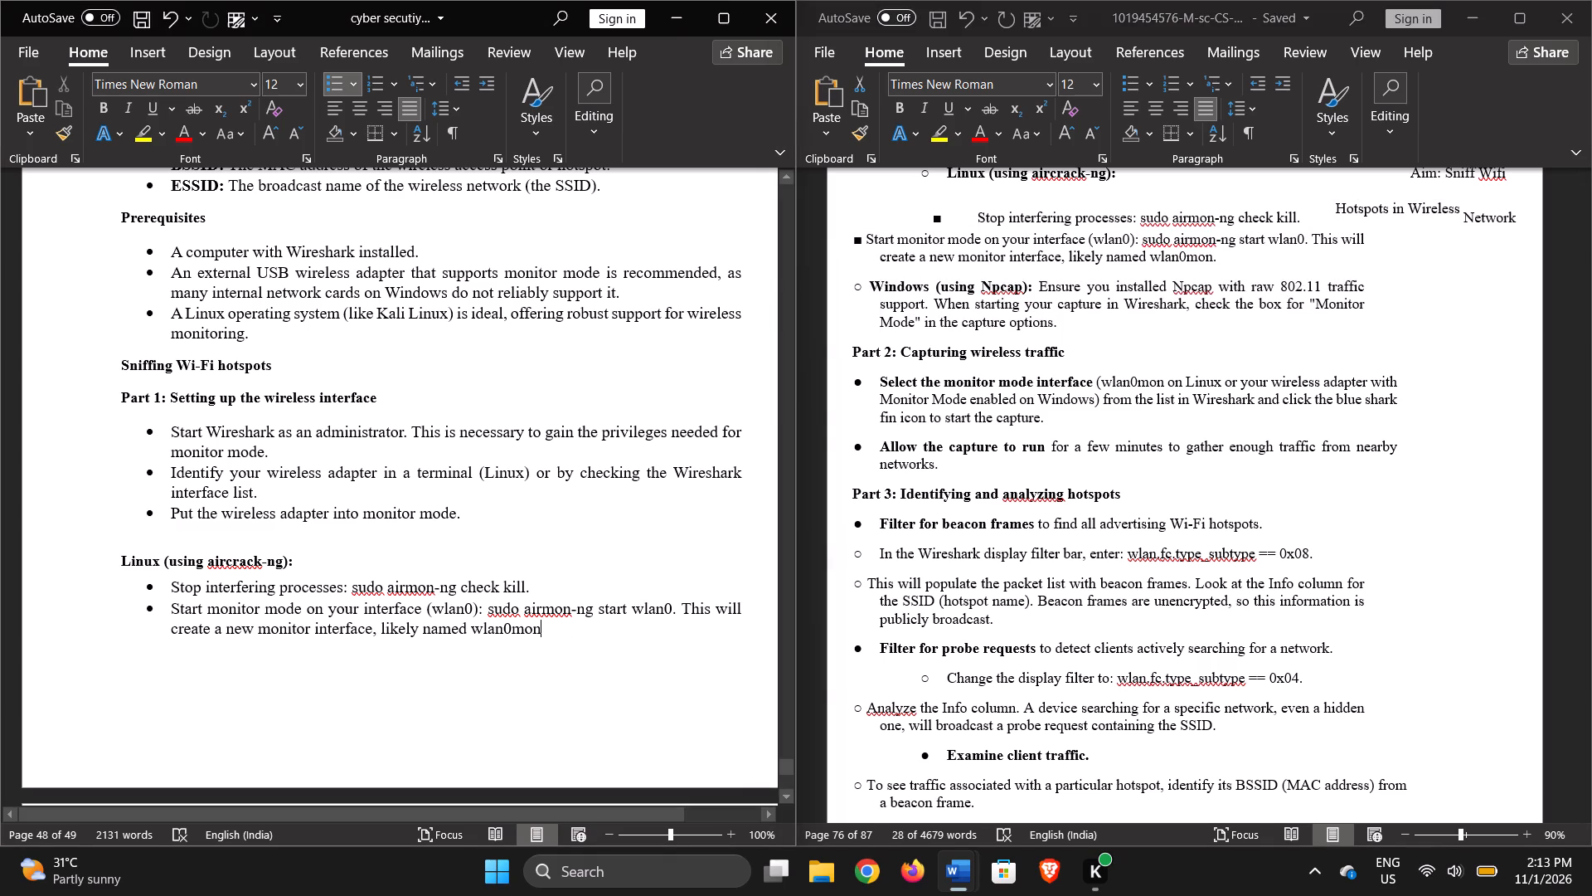
key(Return)
key(BackSpace)
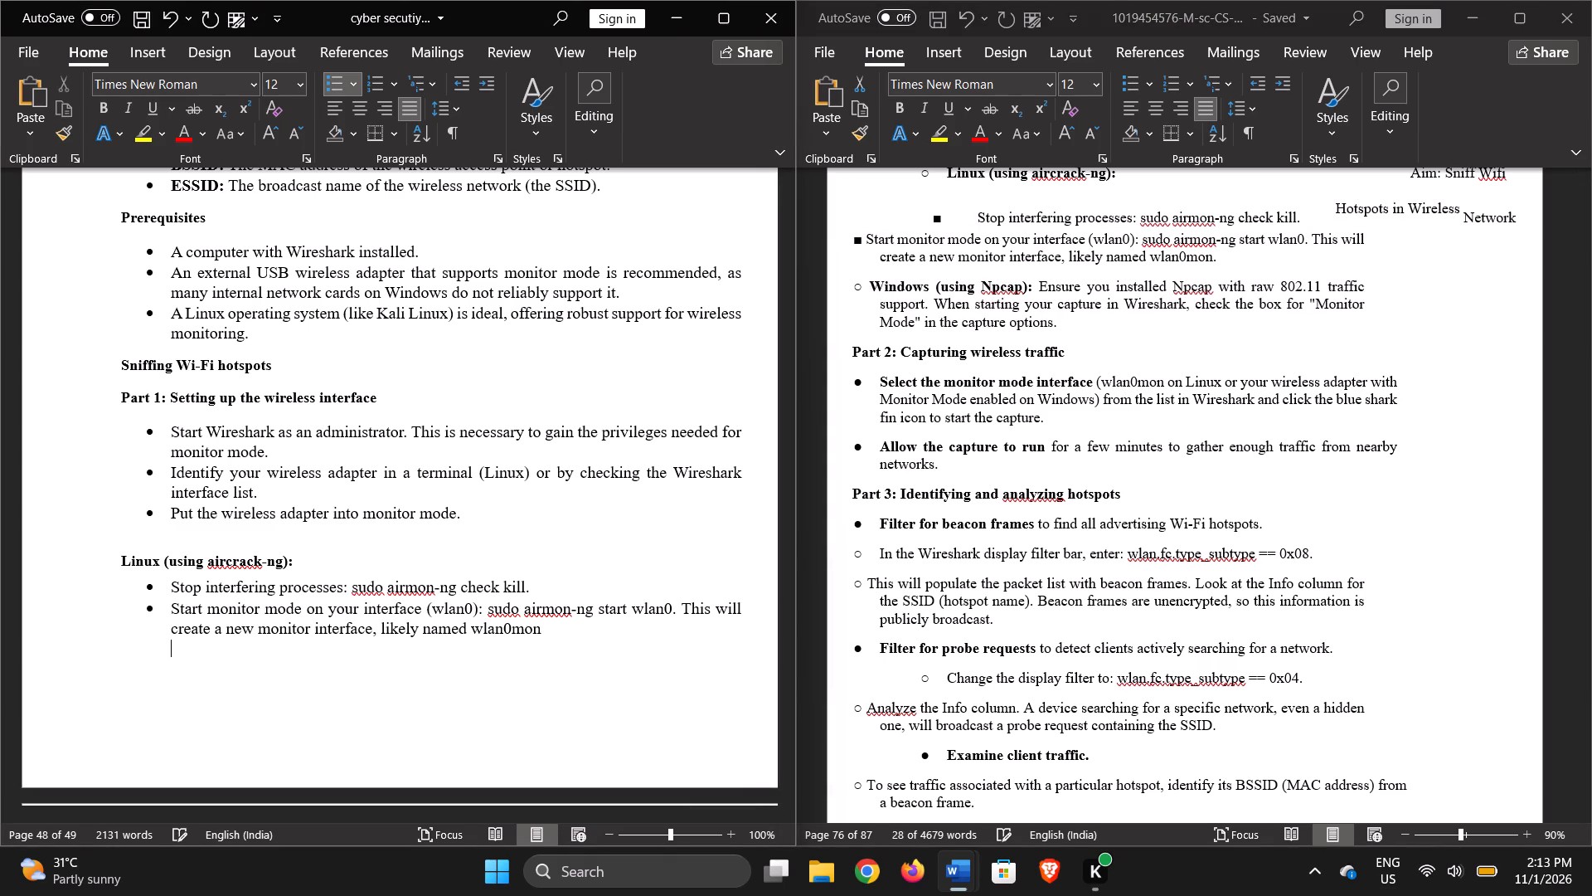
key(BackSpace)
key(Return)
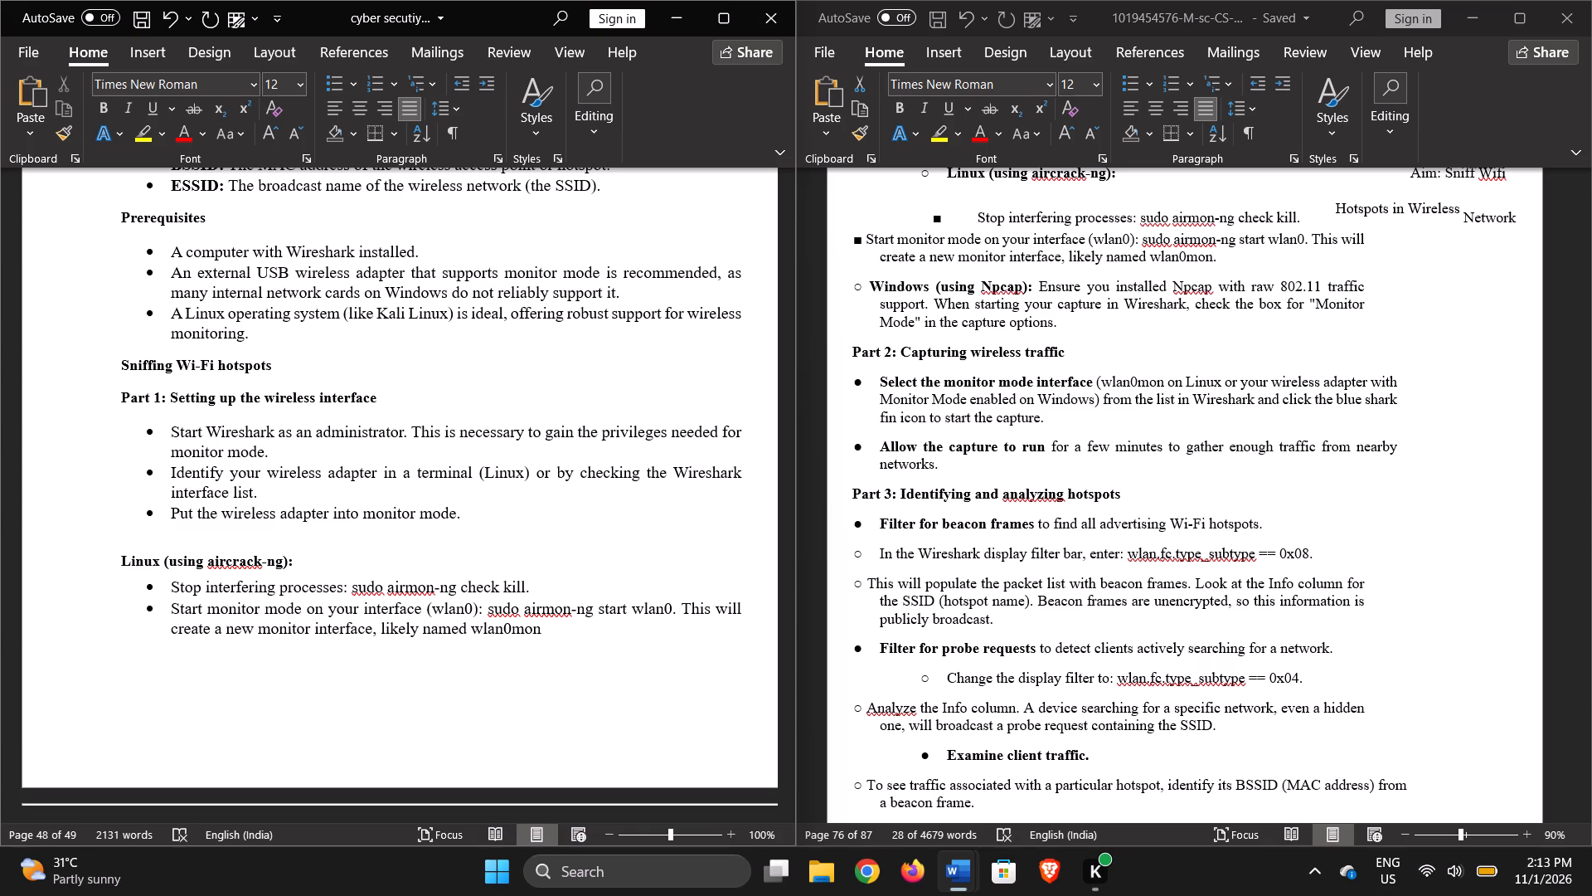
key(BackSpace)
key(Return)
key(ctrl+v)
scroll(459, 655, down, 1)
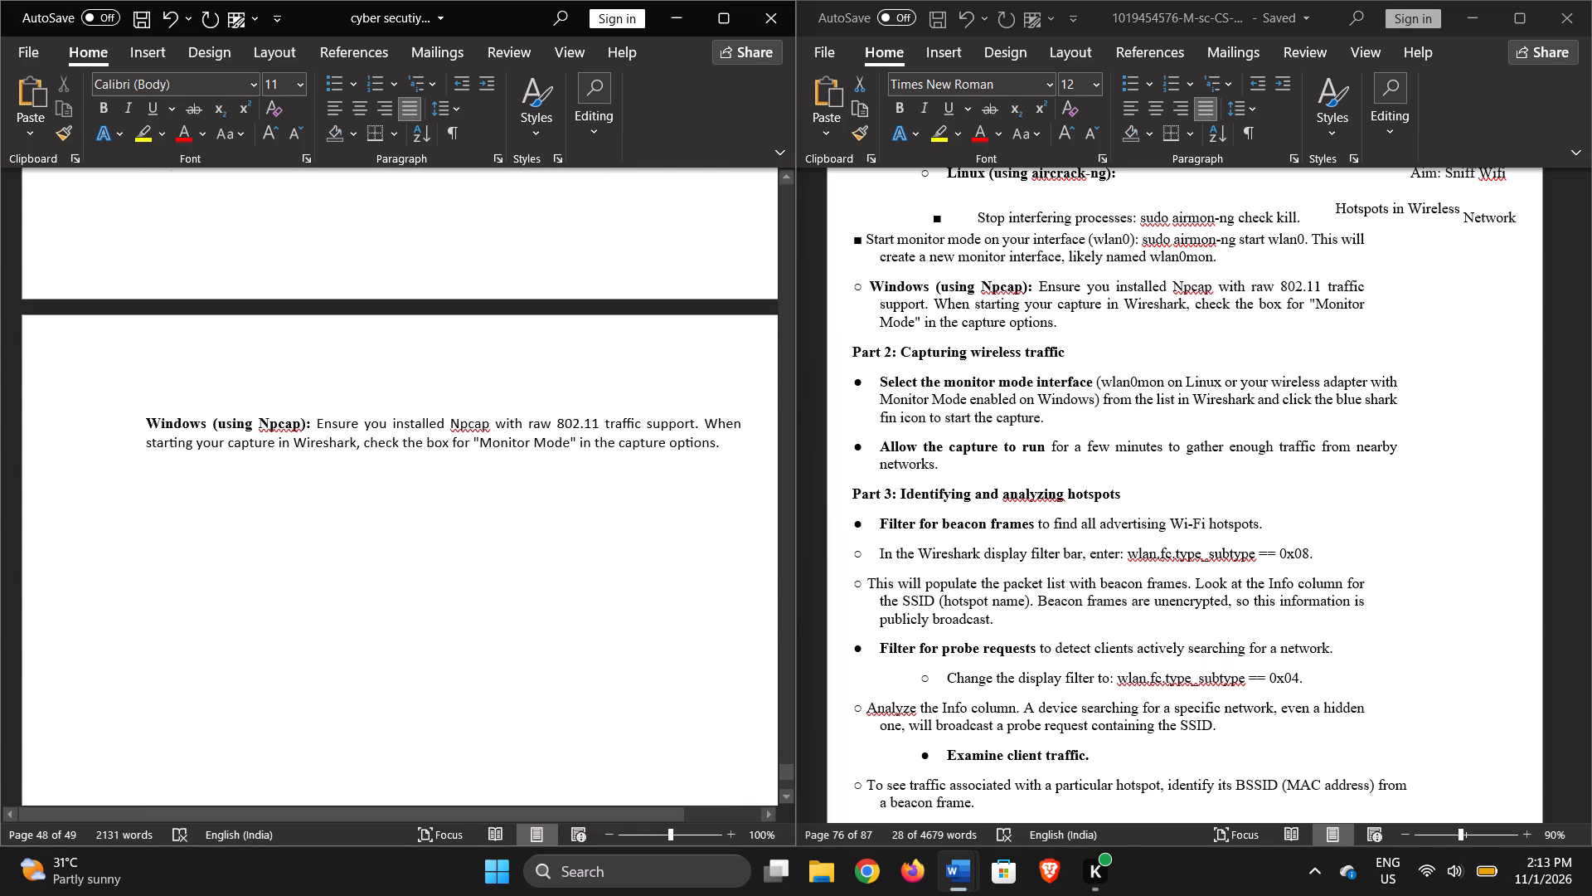
Select the whole "Windows (using Npcap)" paragraph and open the bullet style choices for it.
scroll(459, 655, down, 1)
scroll(459, 655, up, 2)
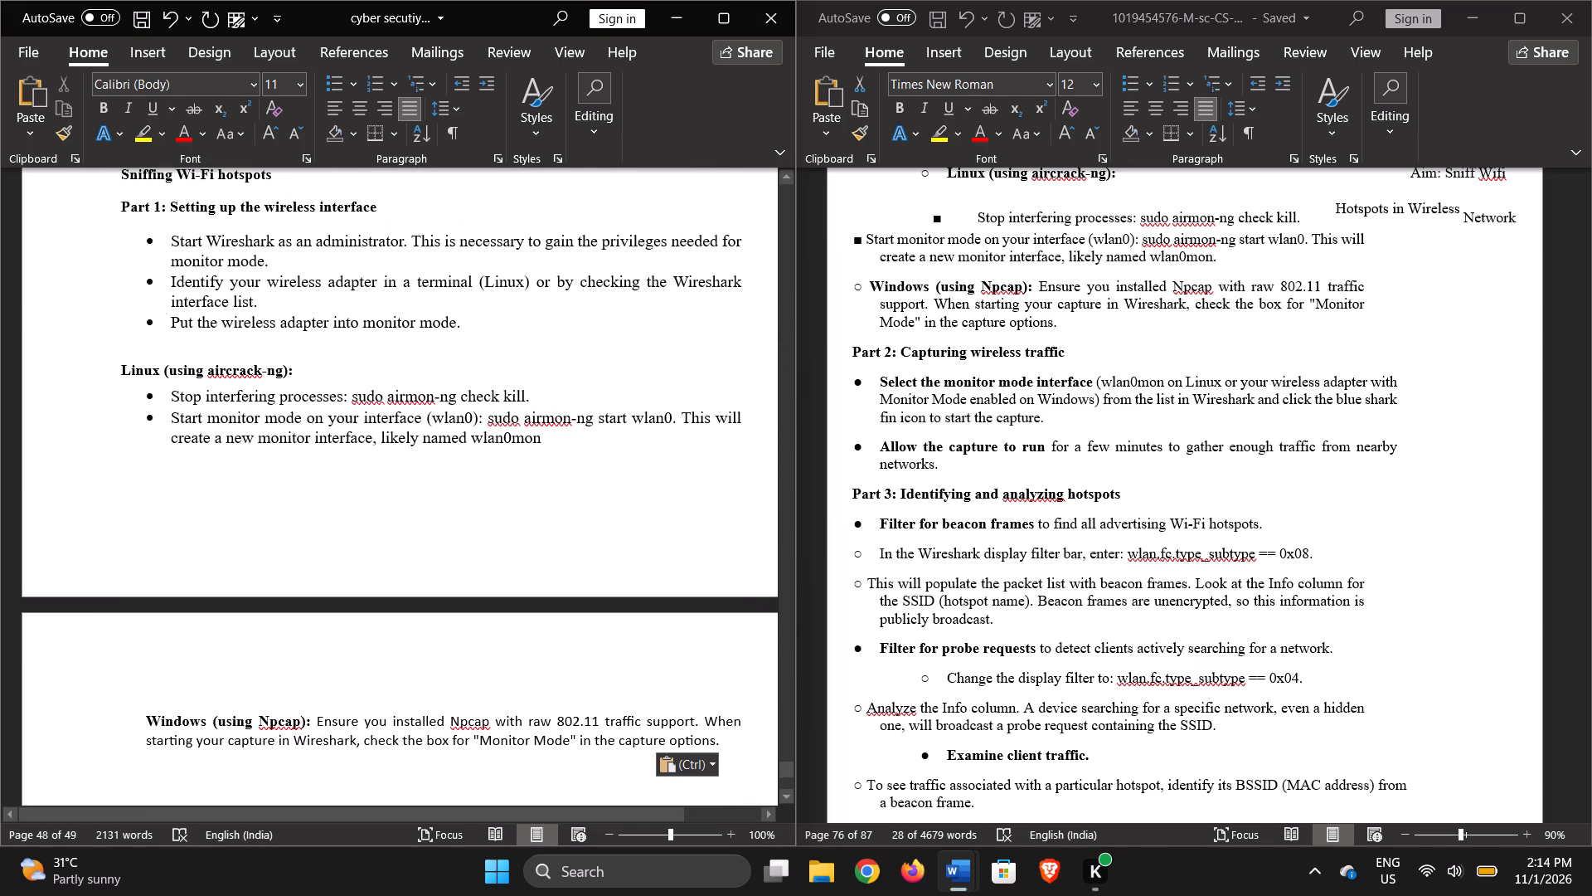
scroll(459, 655, down, 1)
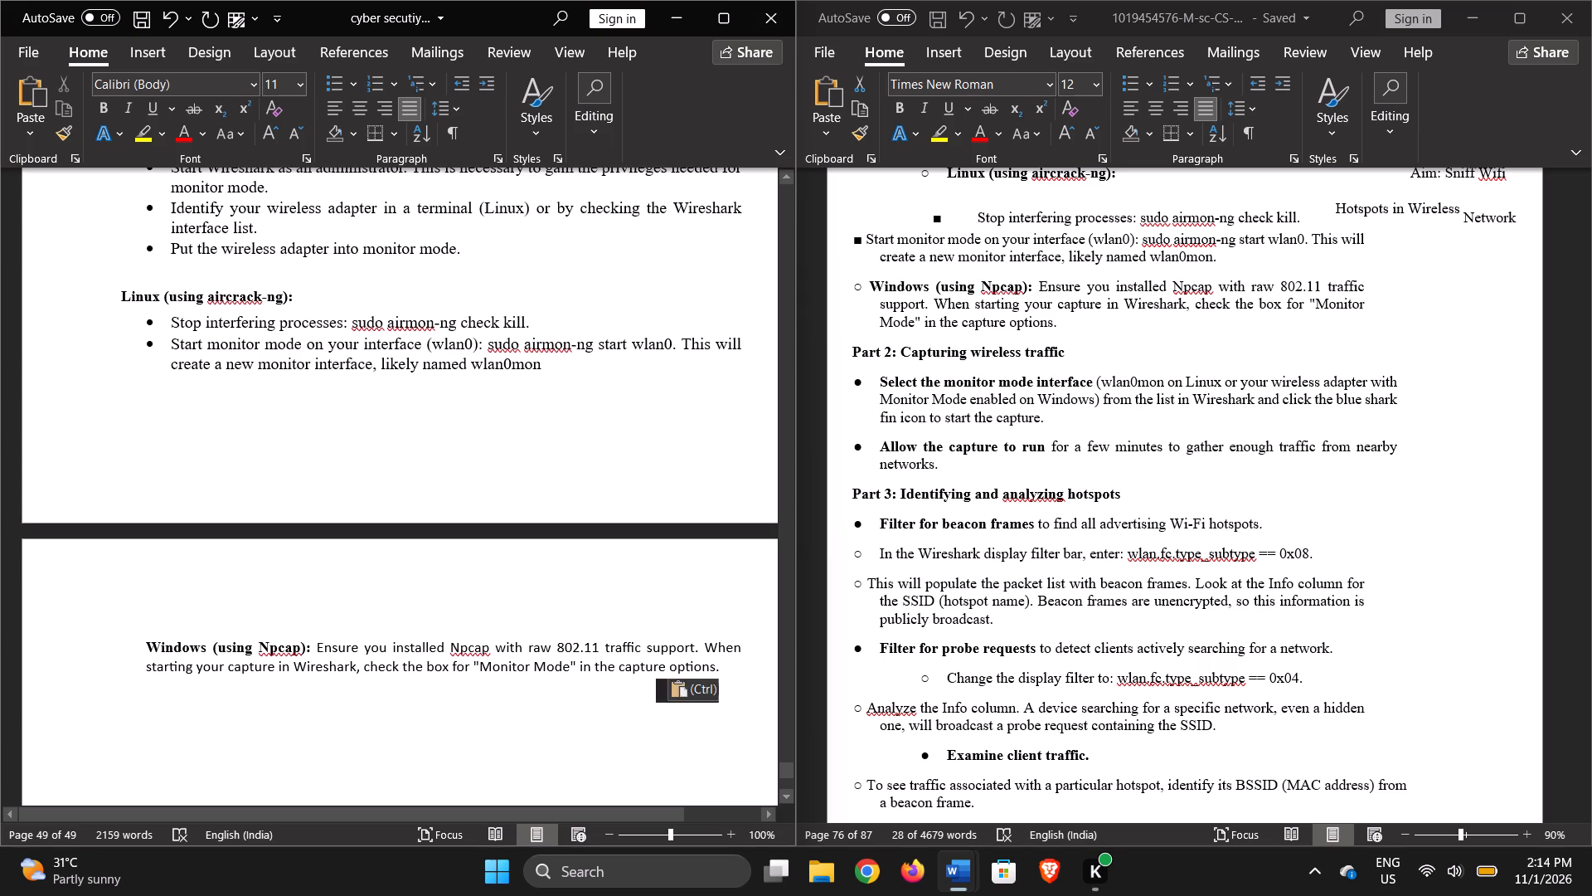
scroll(459, 655, down, 1)
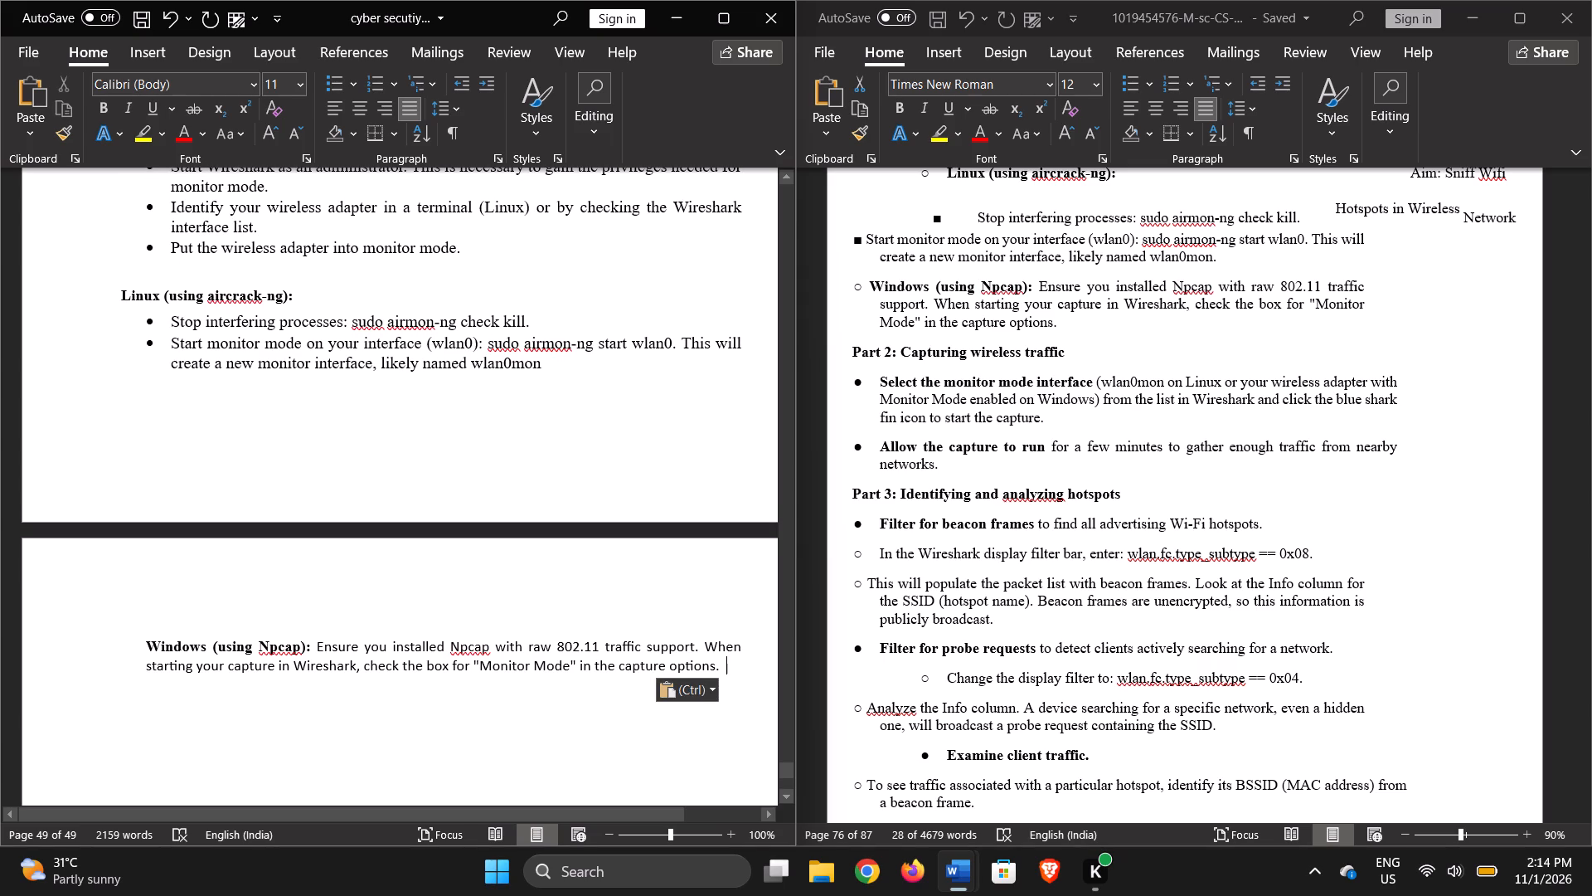
drag(140, 650, 638, 664)
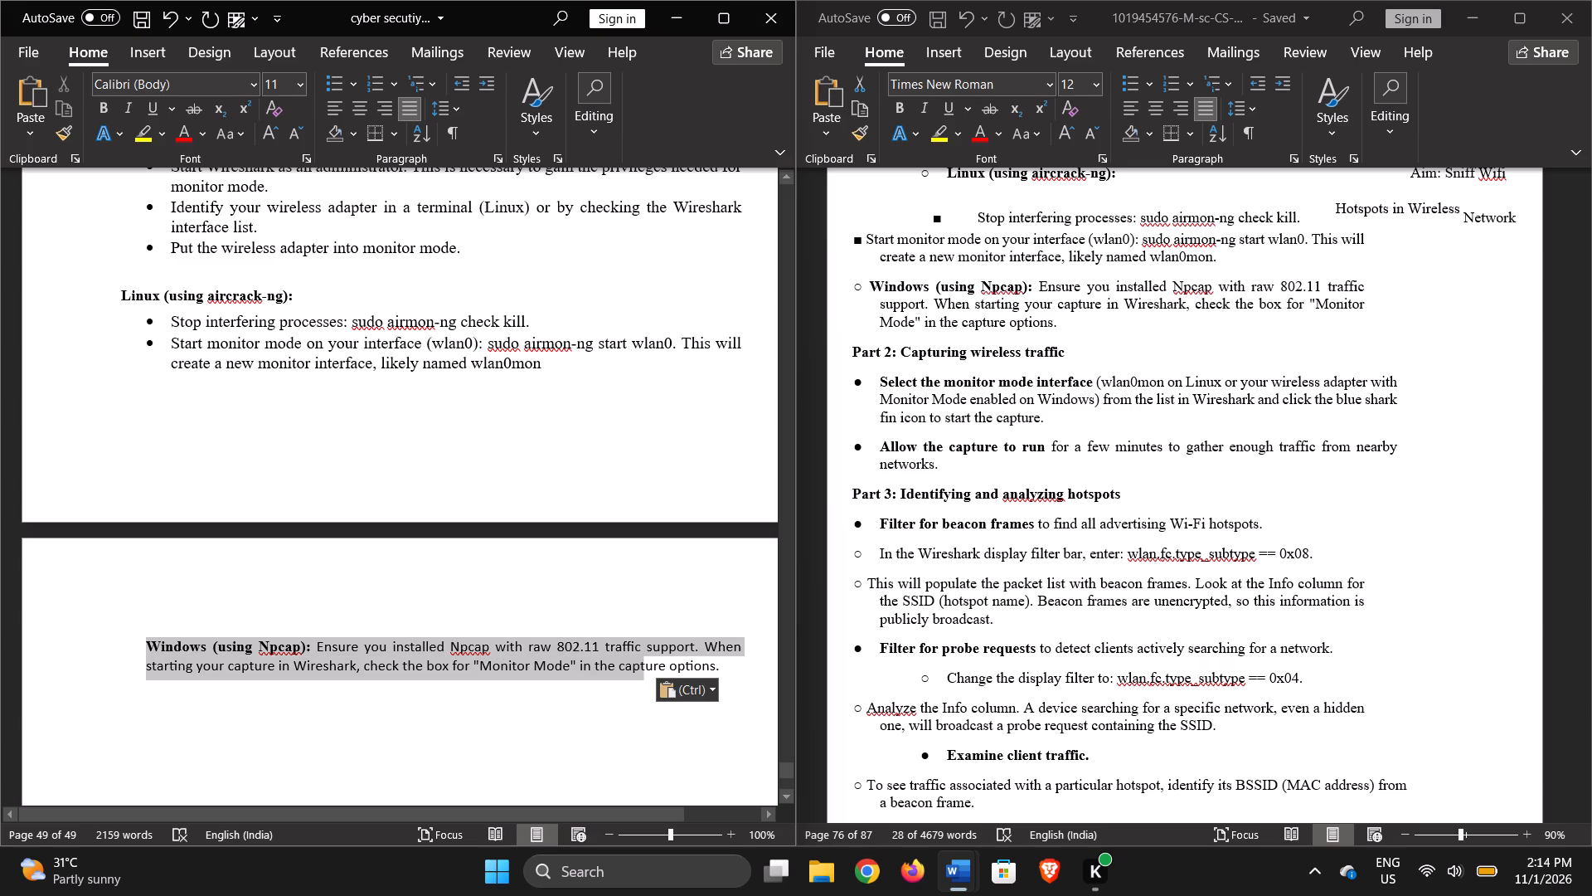
drag(638, 664, 764, 661)
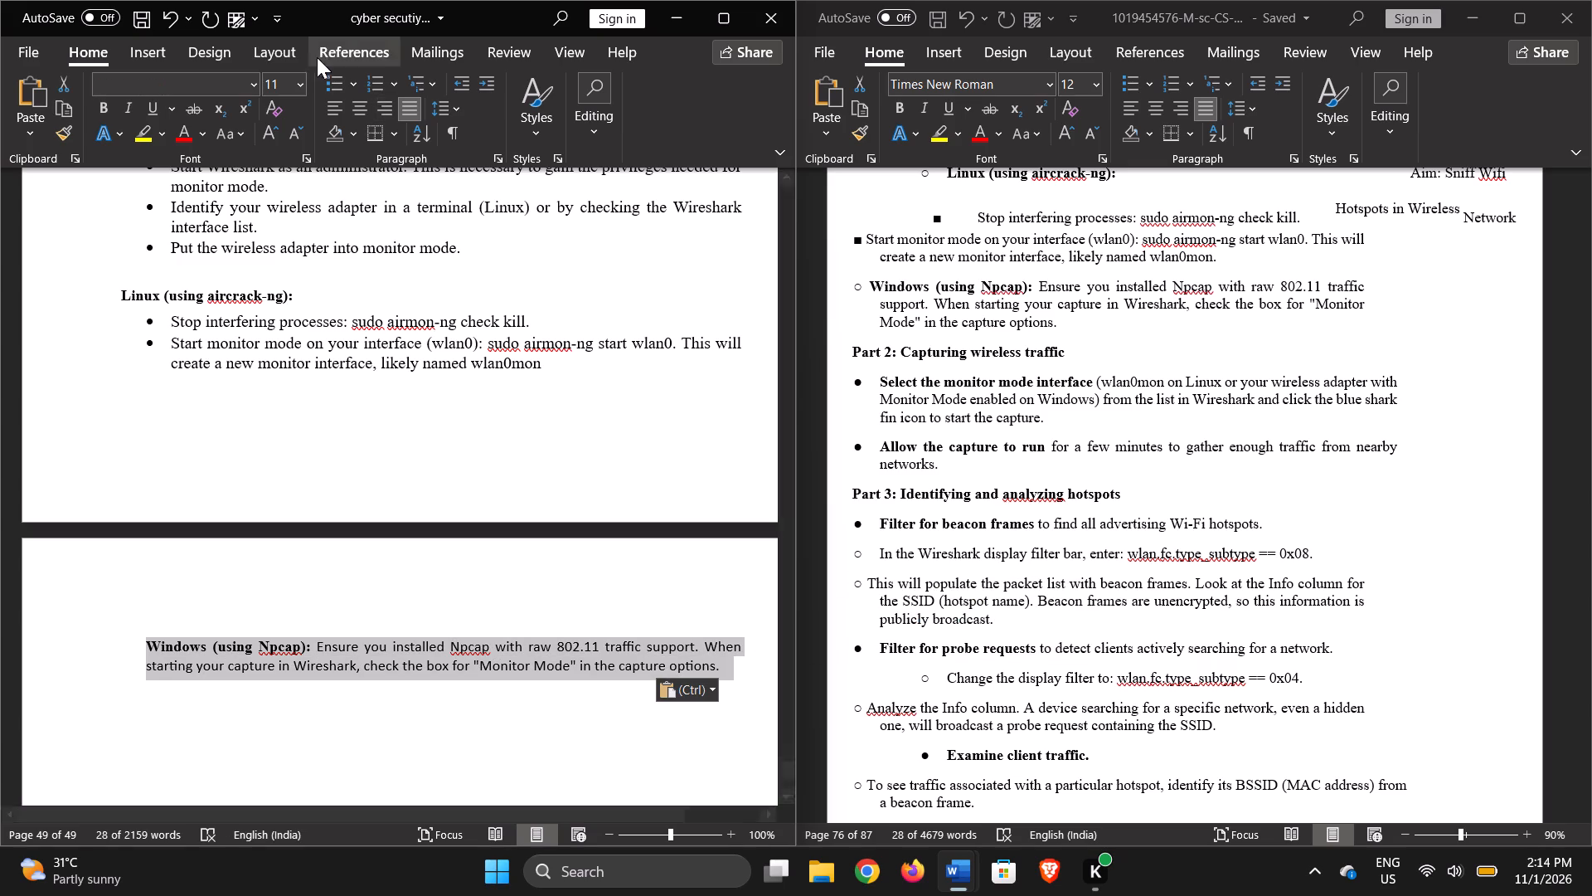
click(355, 83)
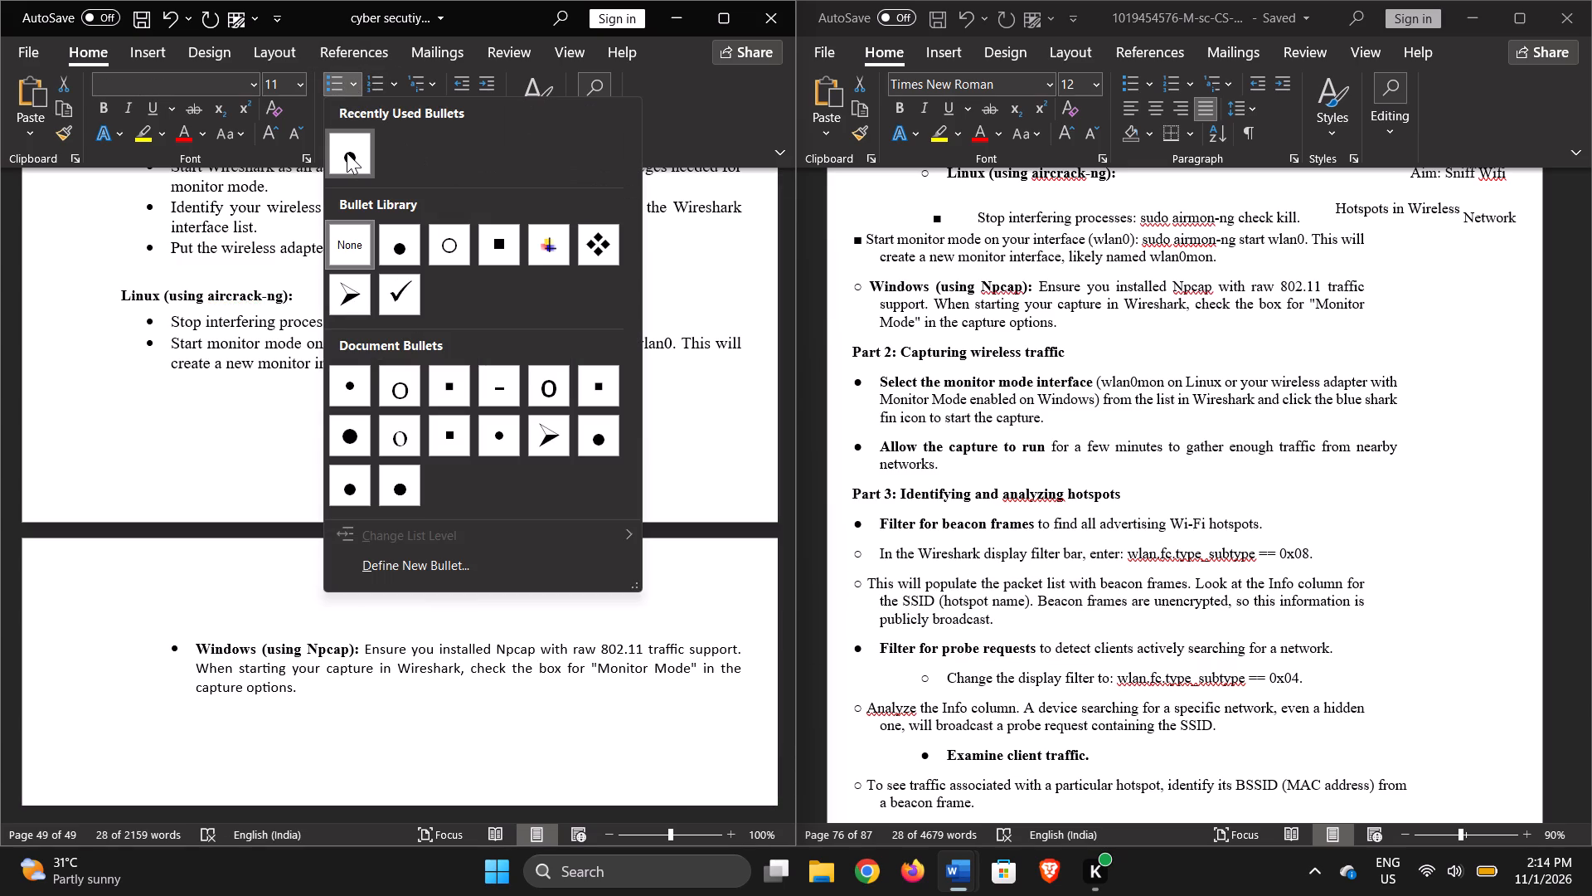
Clear the bullet and indent from the "Windows (using Npcap)" paragraph so it starts at the page margin.
click(347, 153)
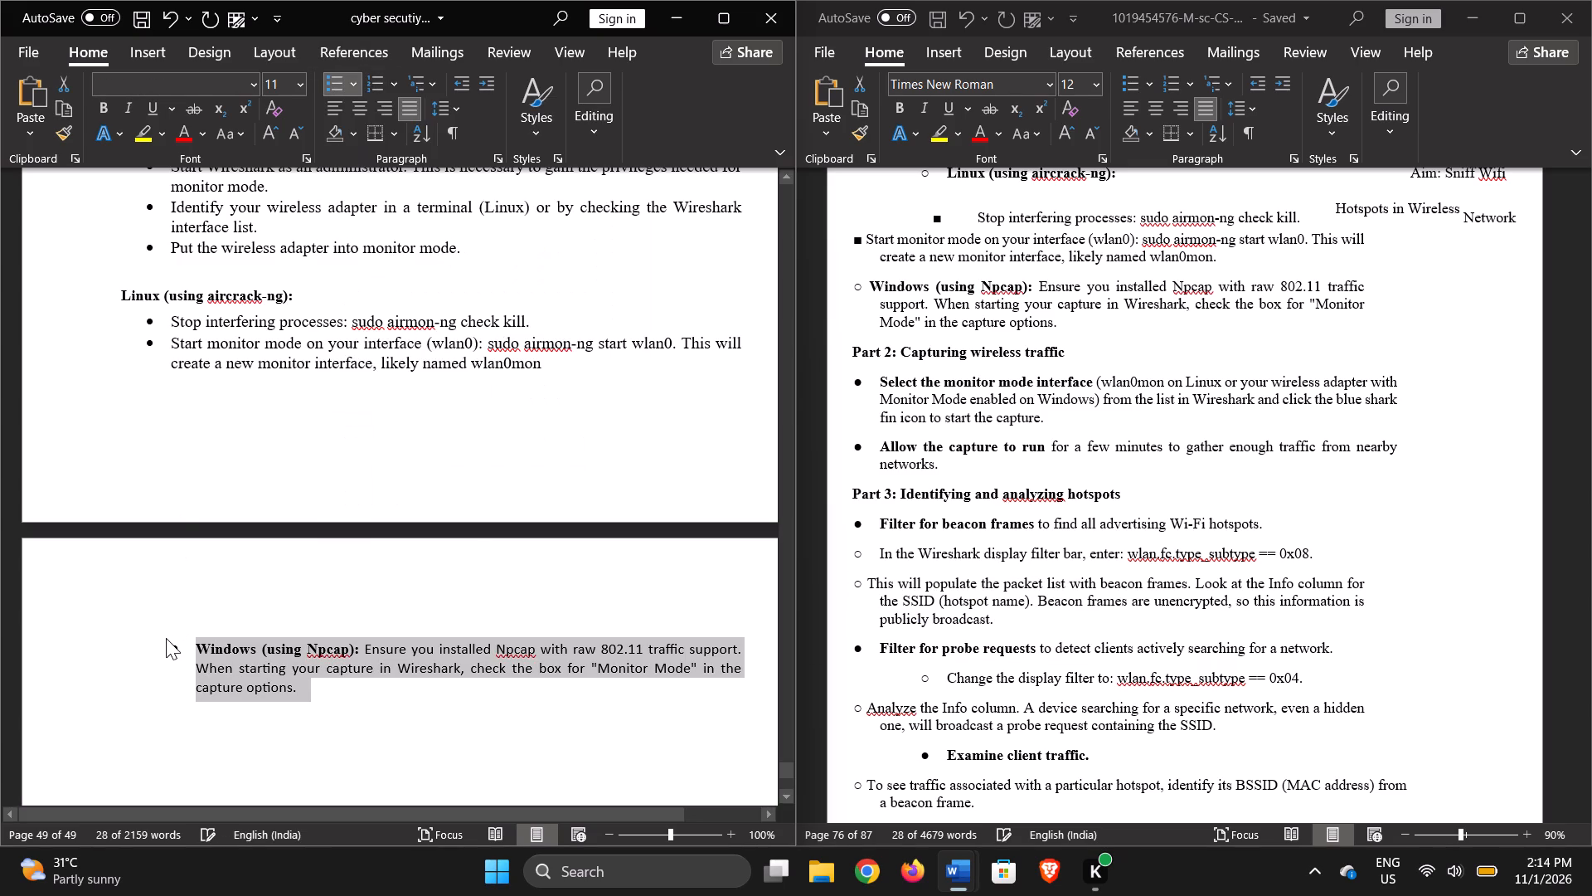
click(166, 638)
click(165, 649)
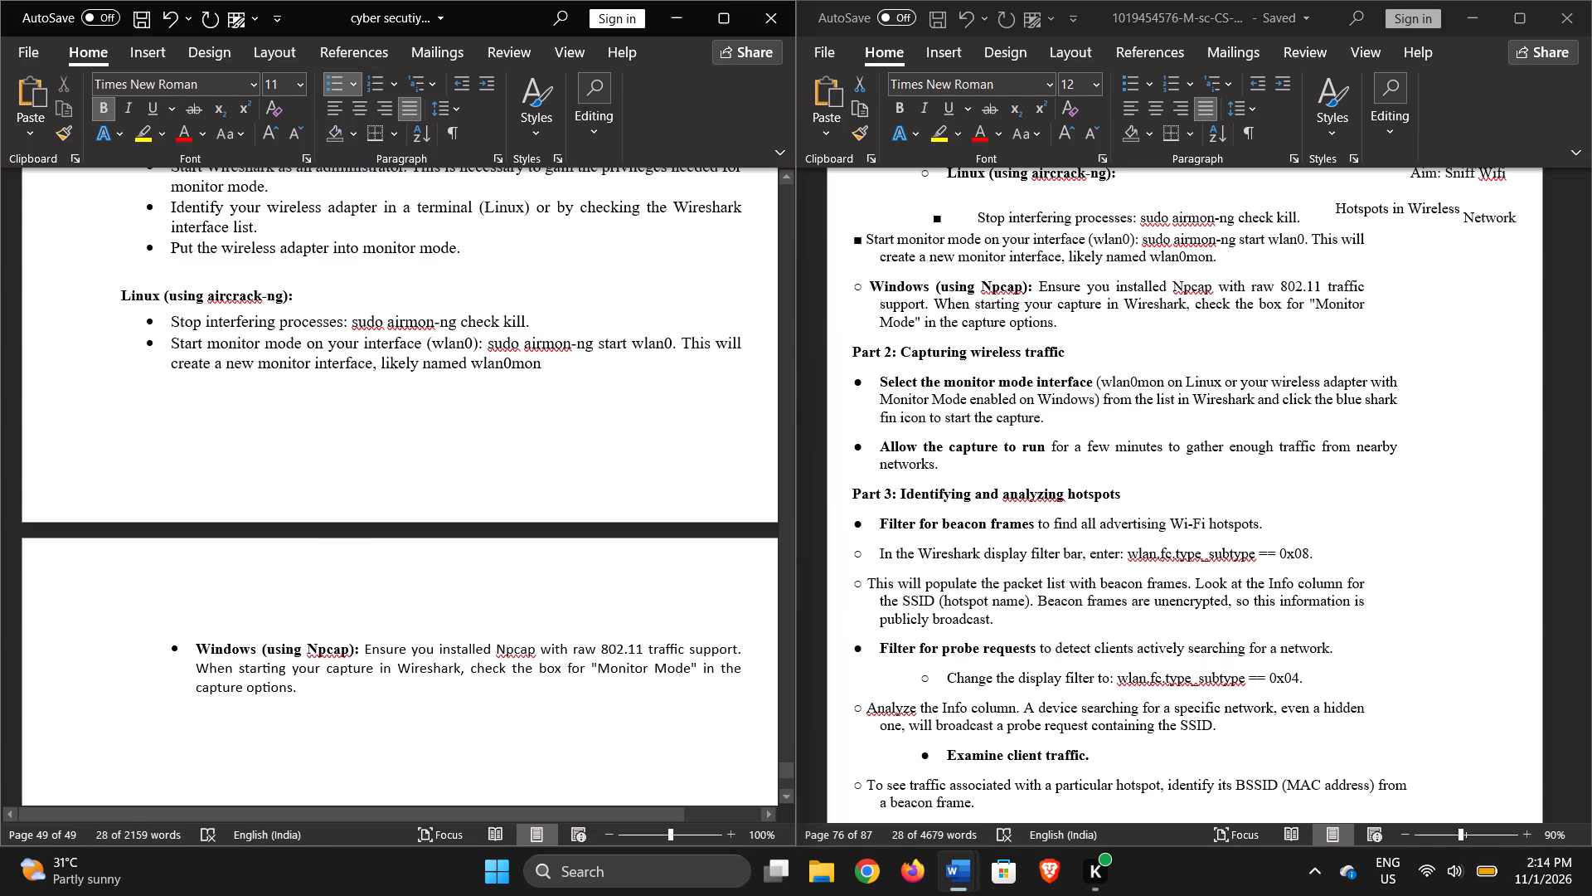
key(BackSpace)
key(BackSpace)
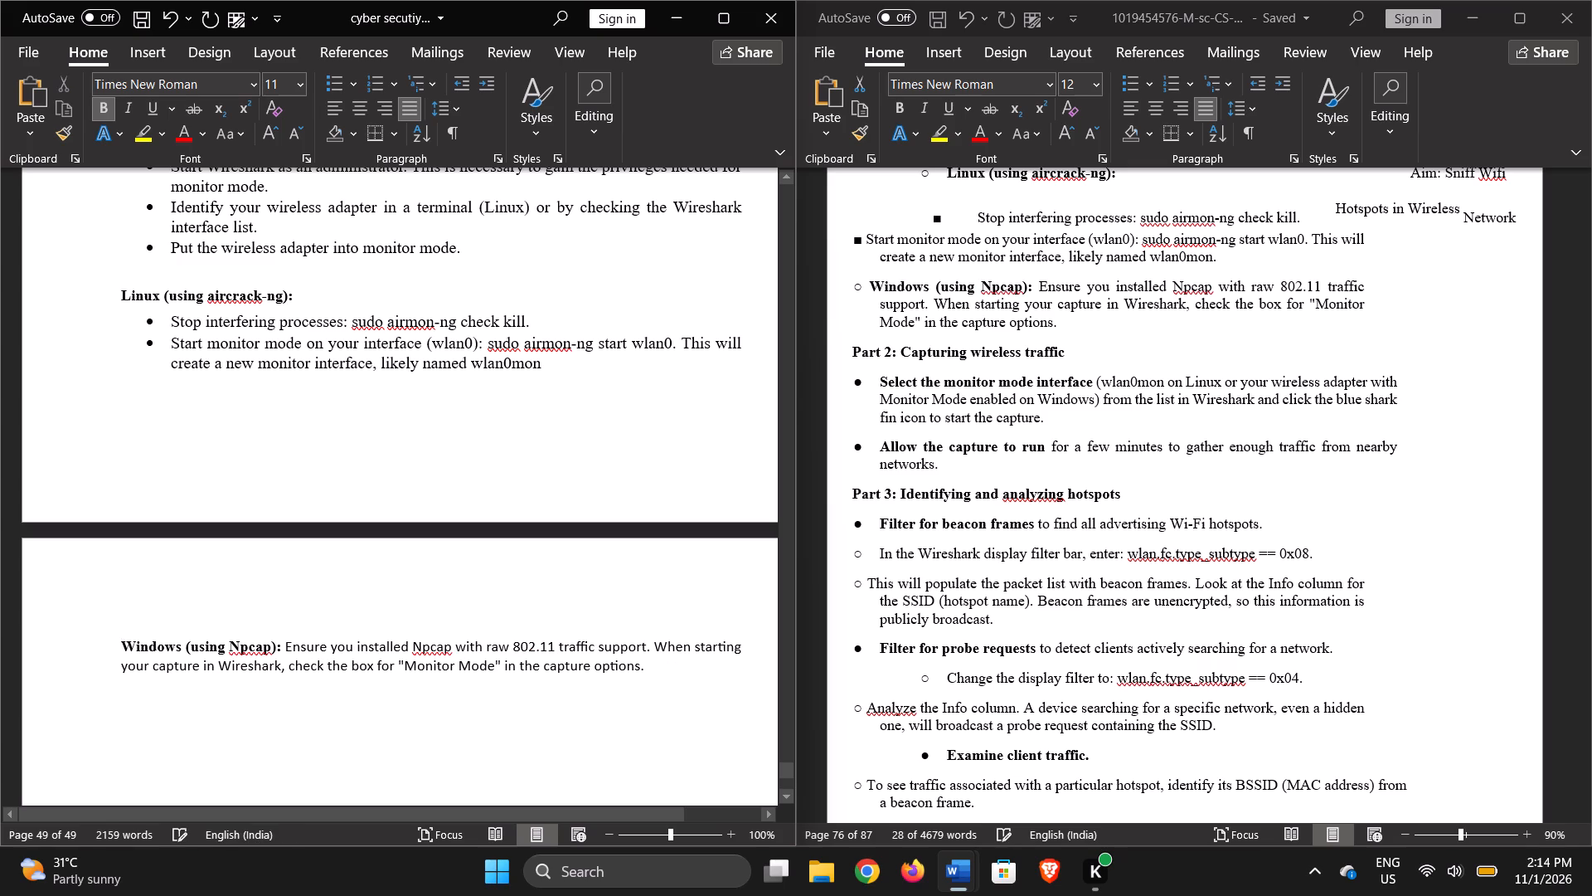
Format the whole "Windows (using Npcap)" paragraph in Times New Roman, size 12.
drag(115, 646, 660, 670)
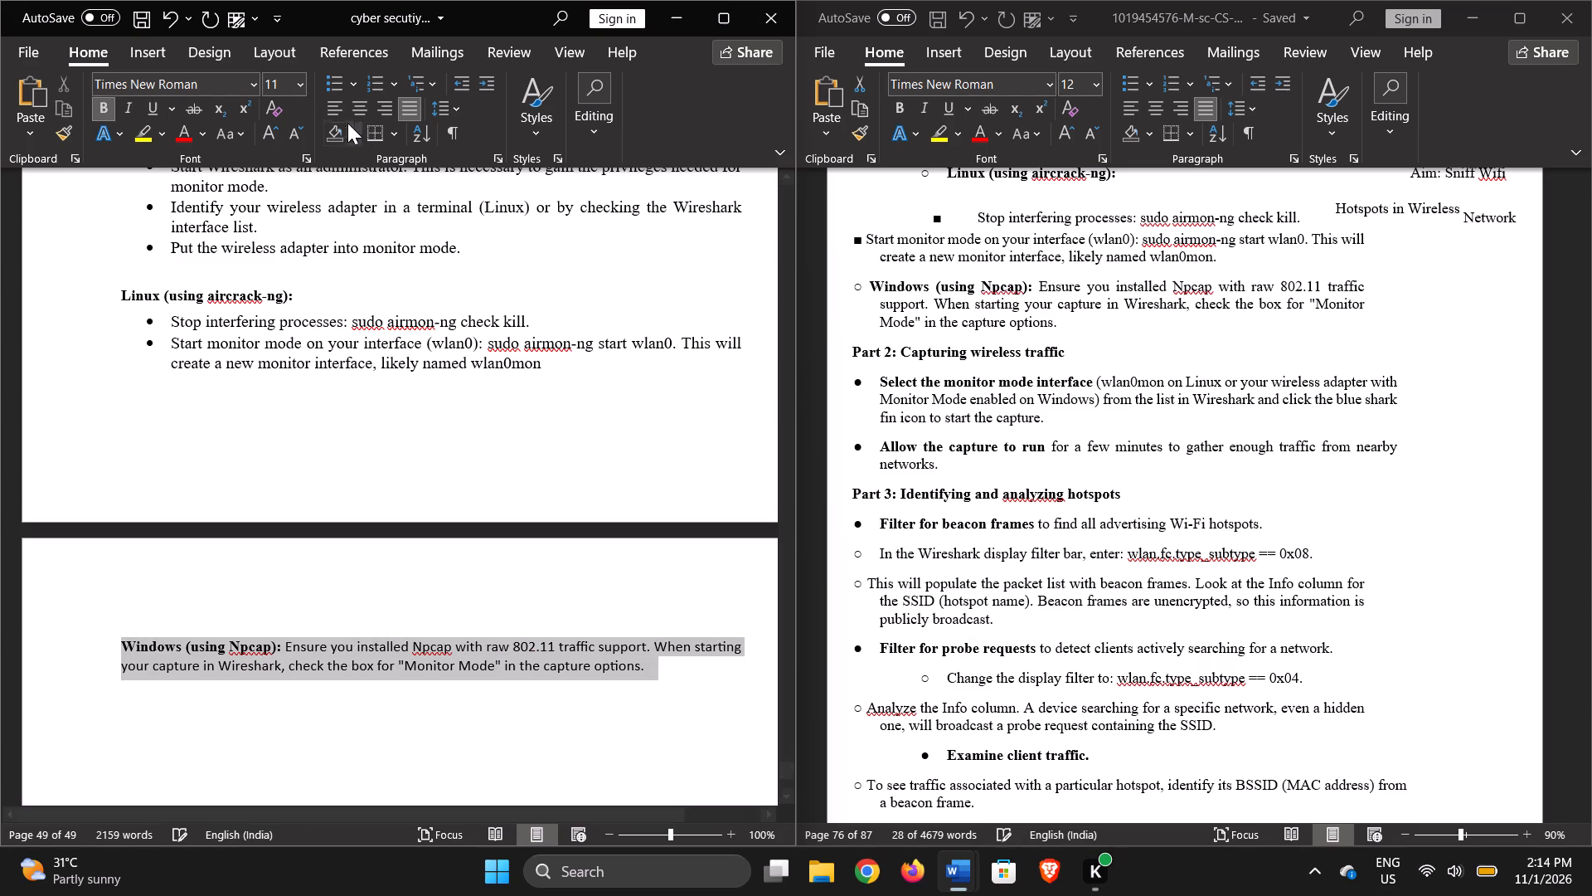
click(298, 82)
click(283, 205)
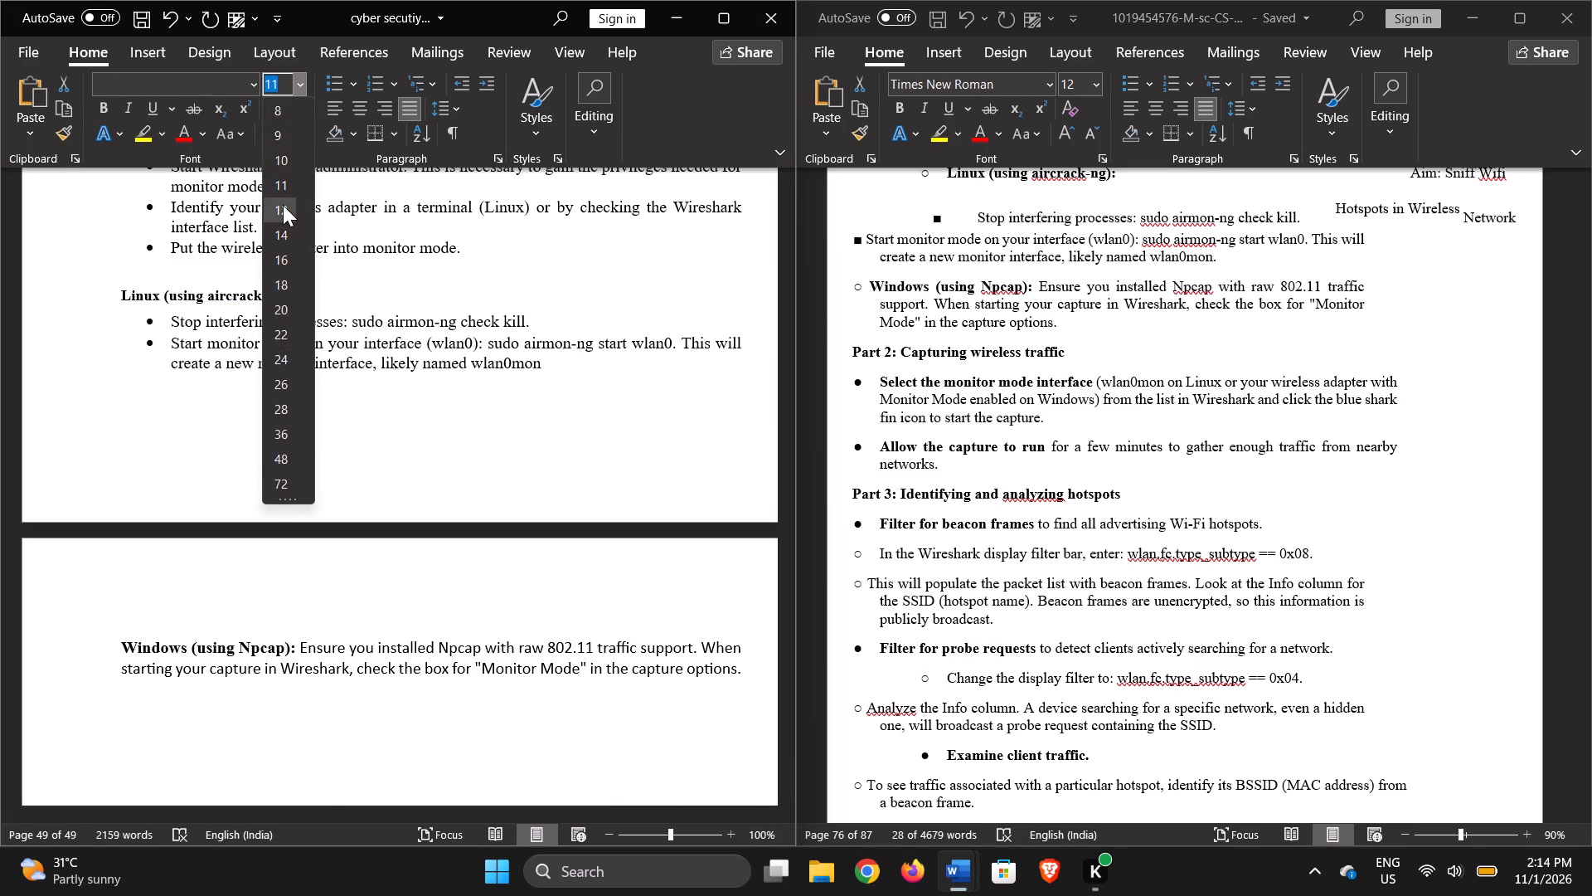
drag(256, 75, 189, 273)
click(189, 273)
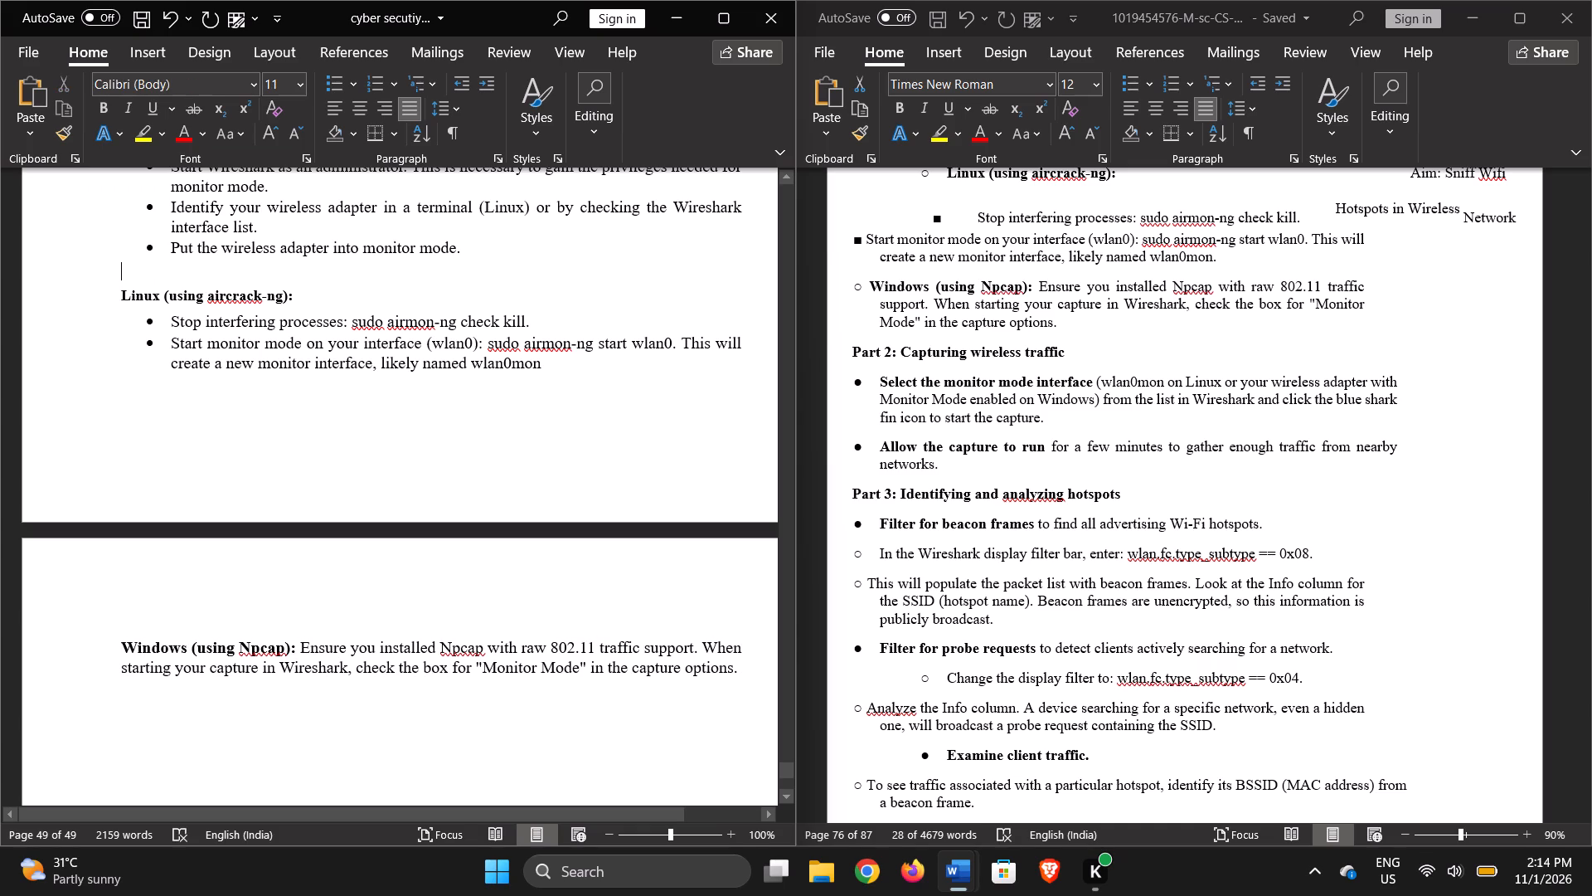
Apply a solid round bullet to the "Windows (using Npcap)" paragraph.
drag(120, 650, 751, 660)
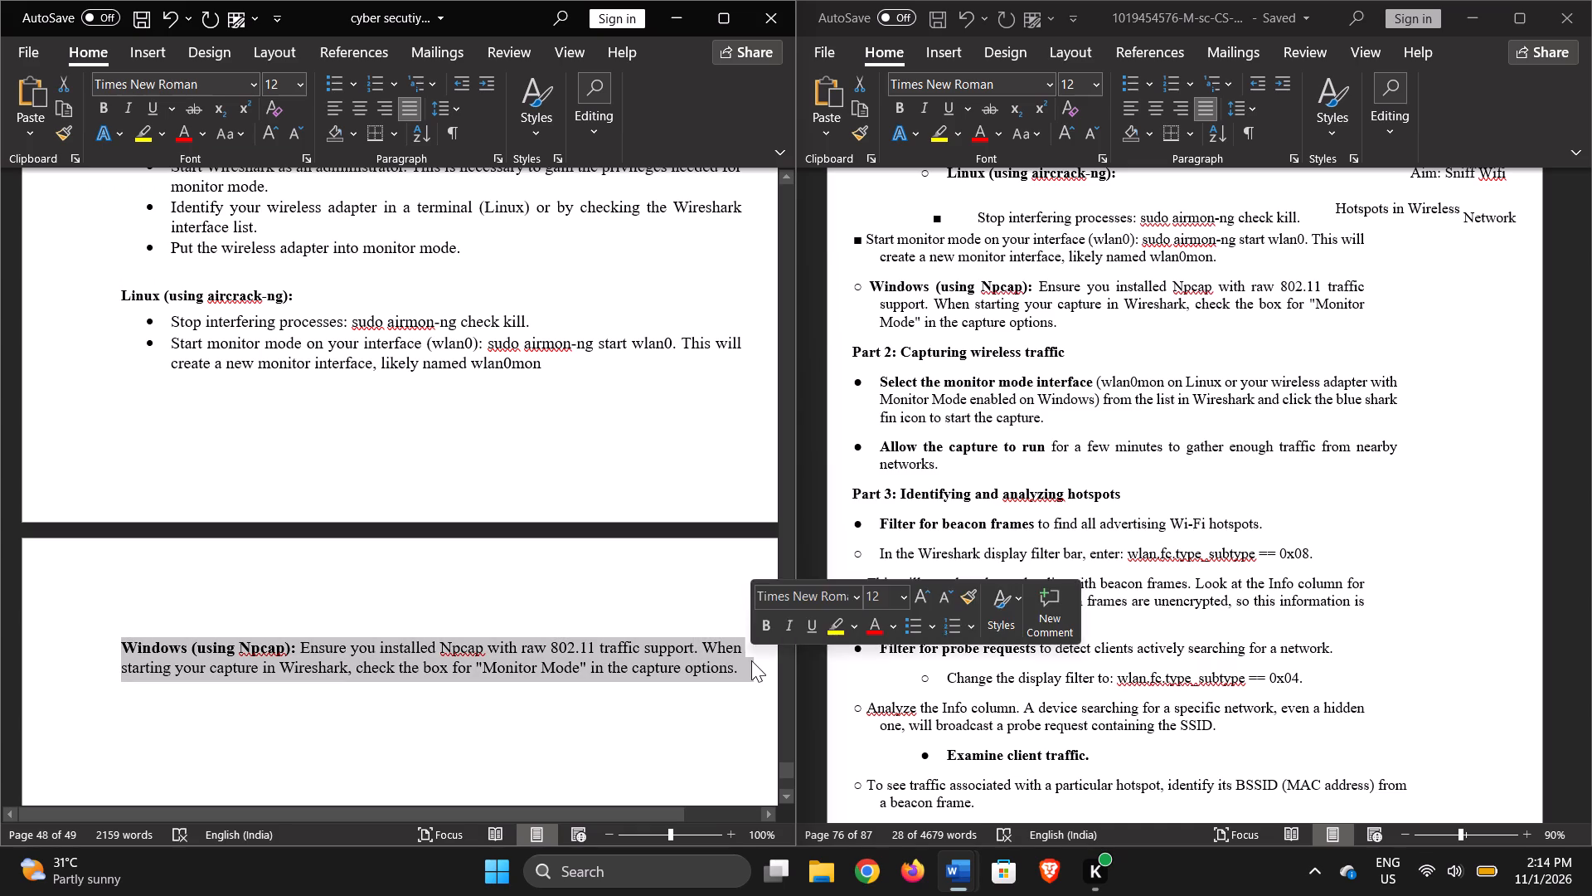
drag(352, 80, 349, 90)
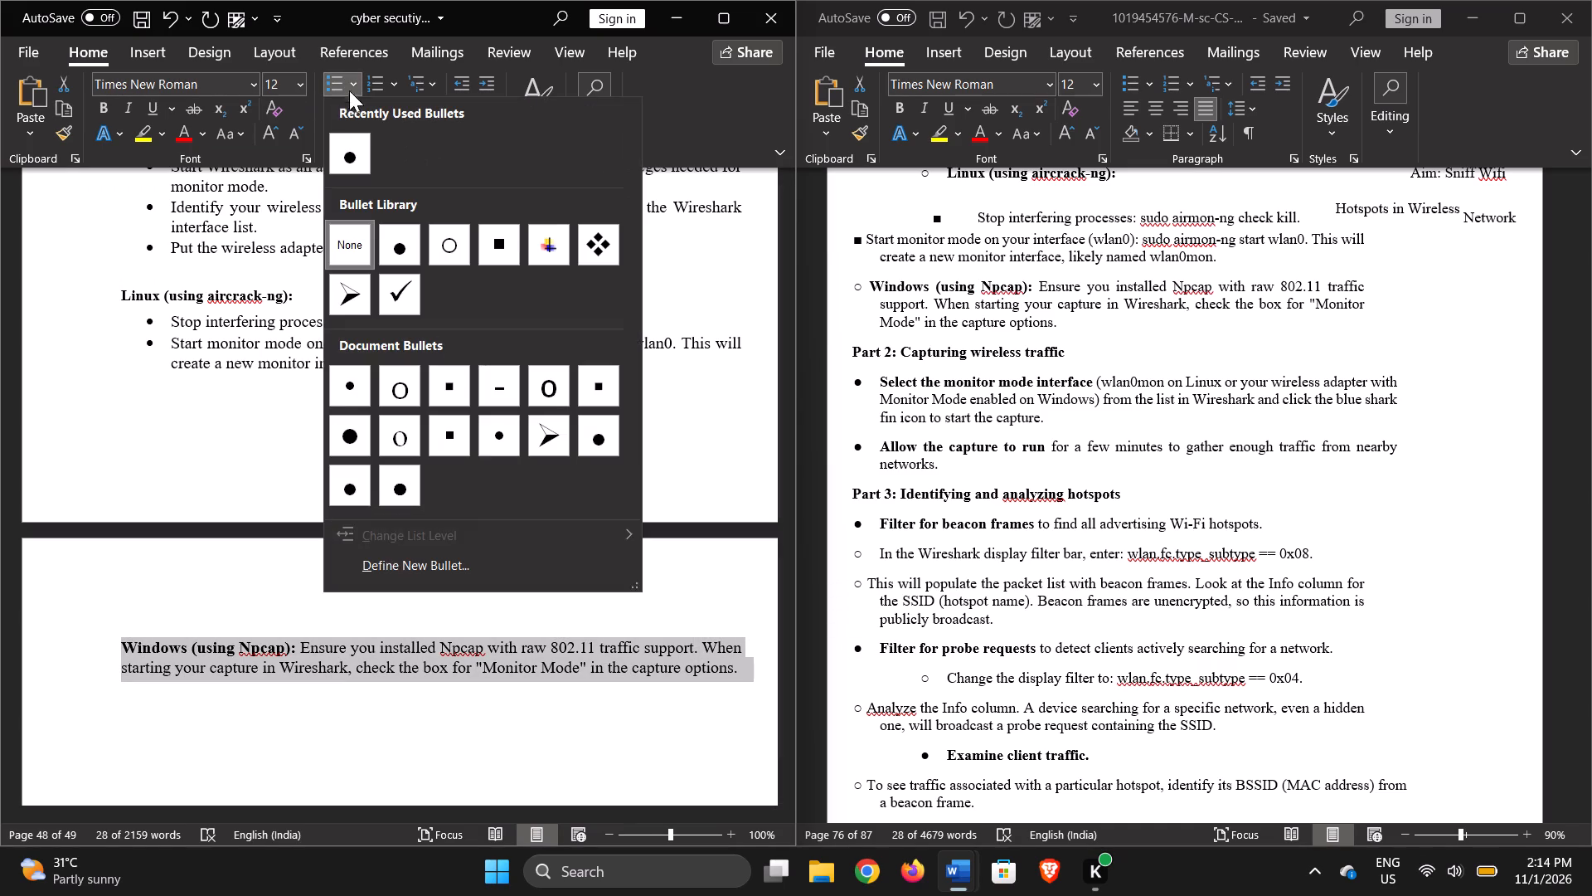
drag(349, 90, 347, 157)
click(347, 157)
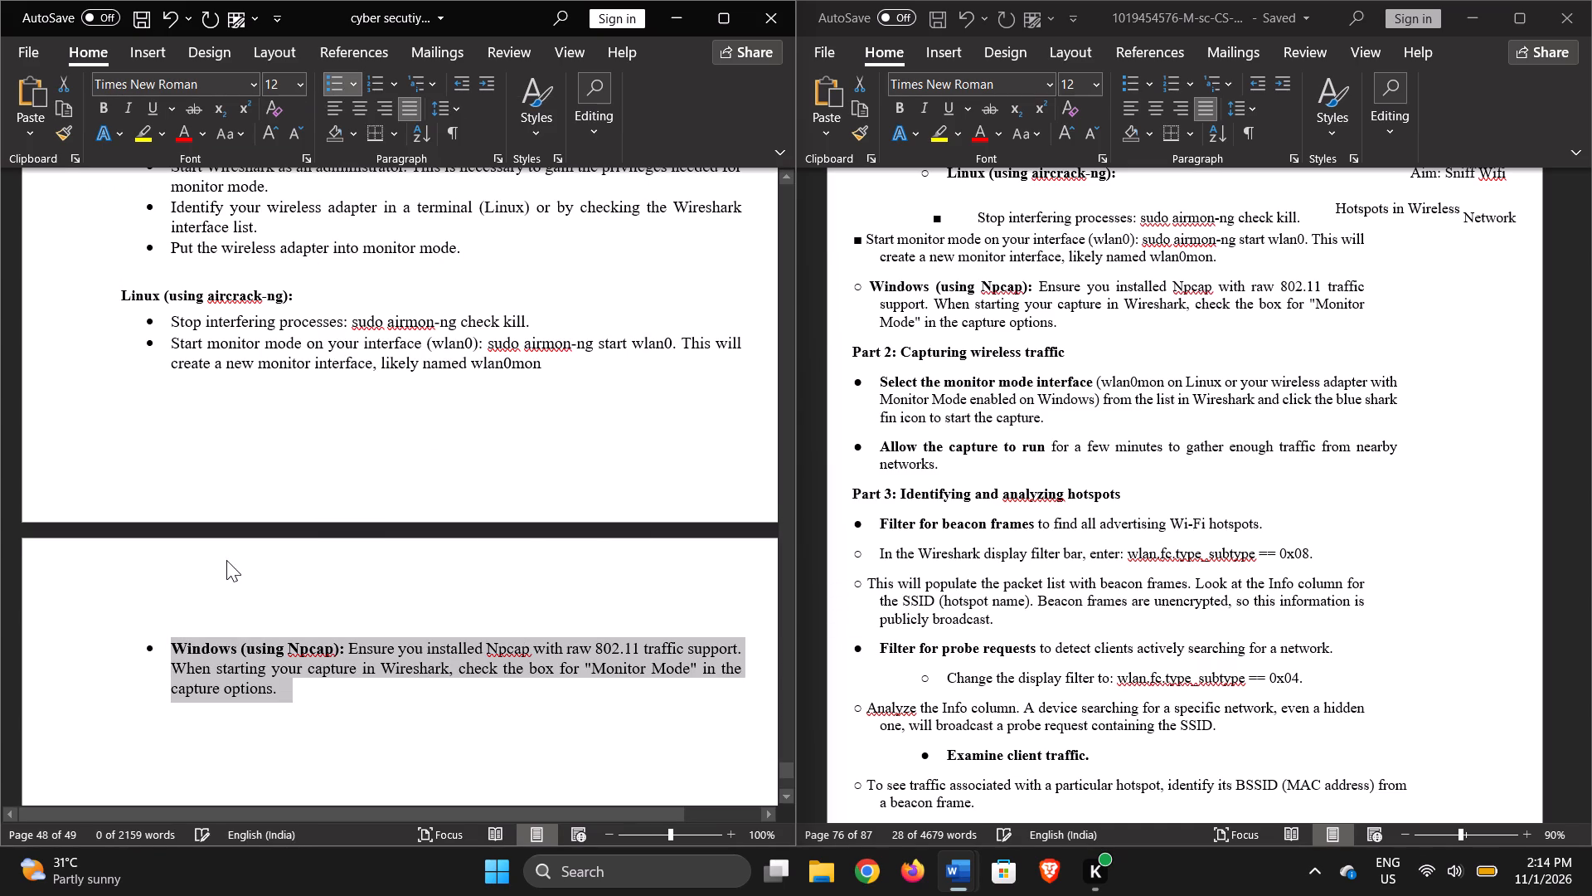
Change the bullets of the two instructions under "Linux (using aircrack-ng):" to solid squares.
scroll(226, 560, up, 1)
drag(140, 403, 598, 448)
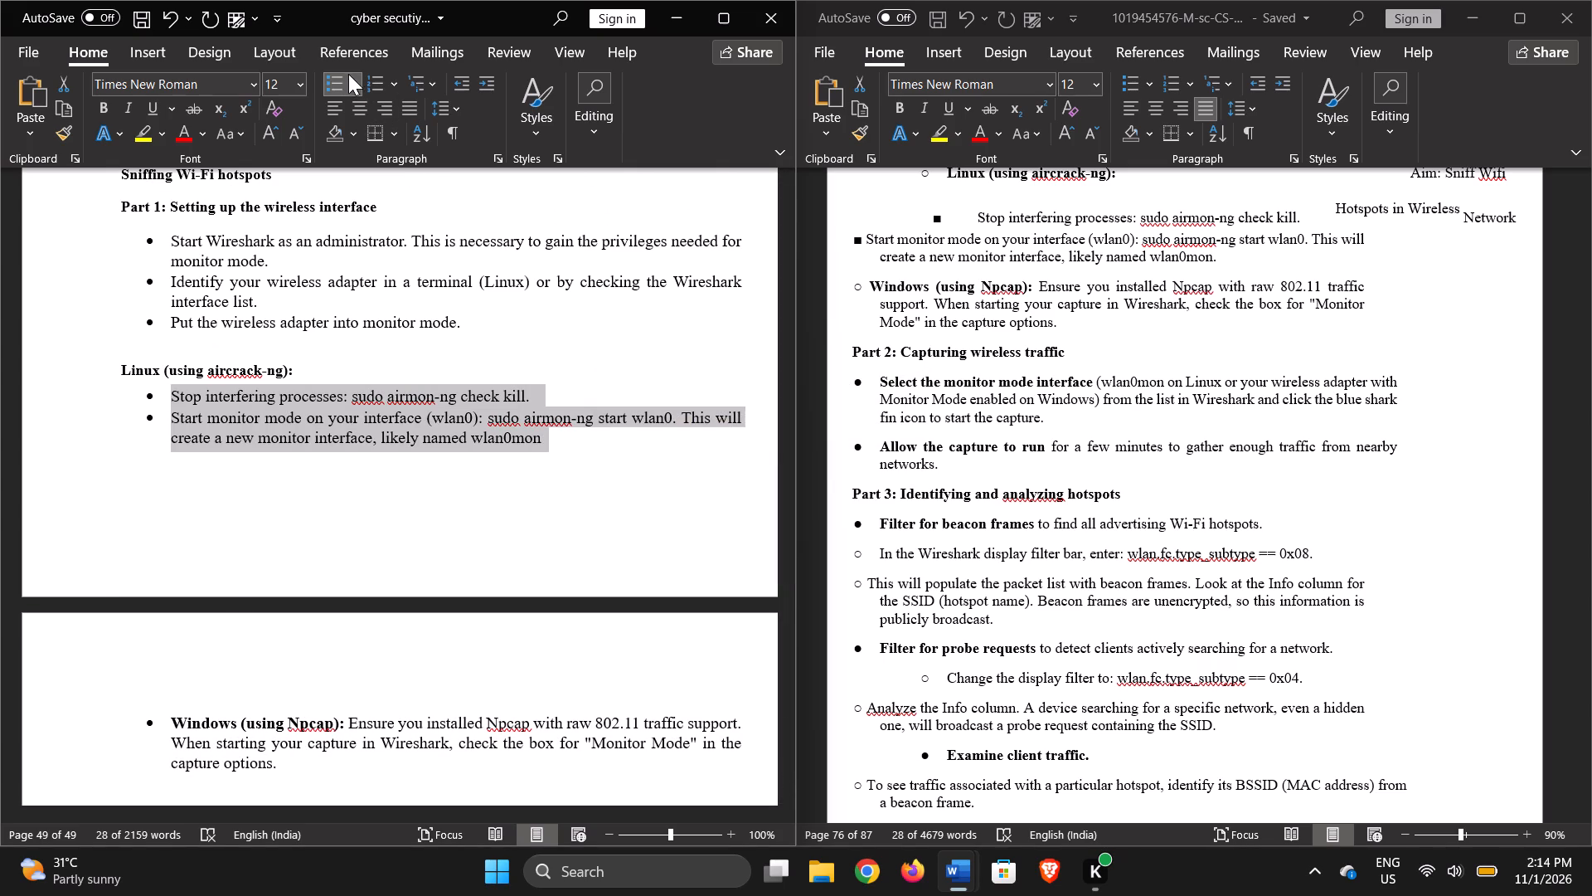
click(348, 78)
click(508, 245)
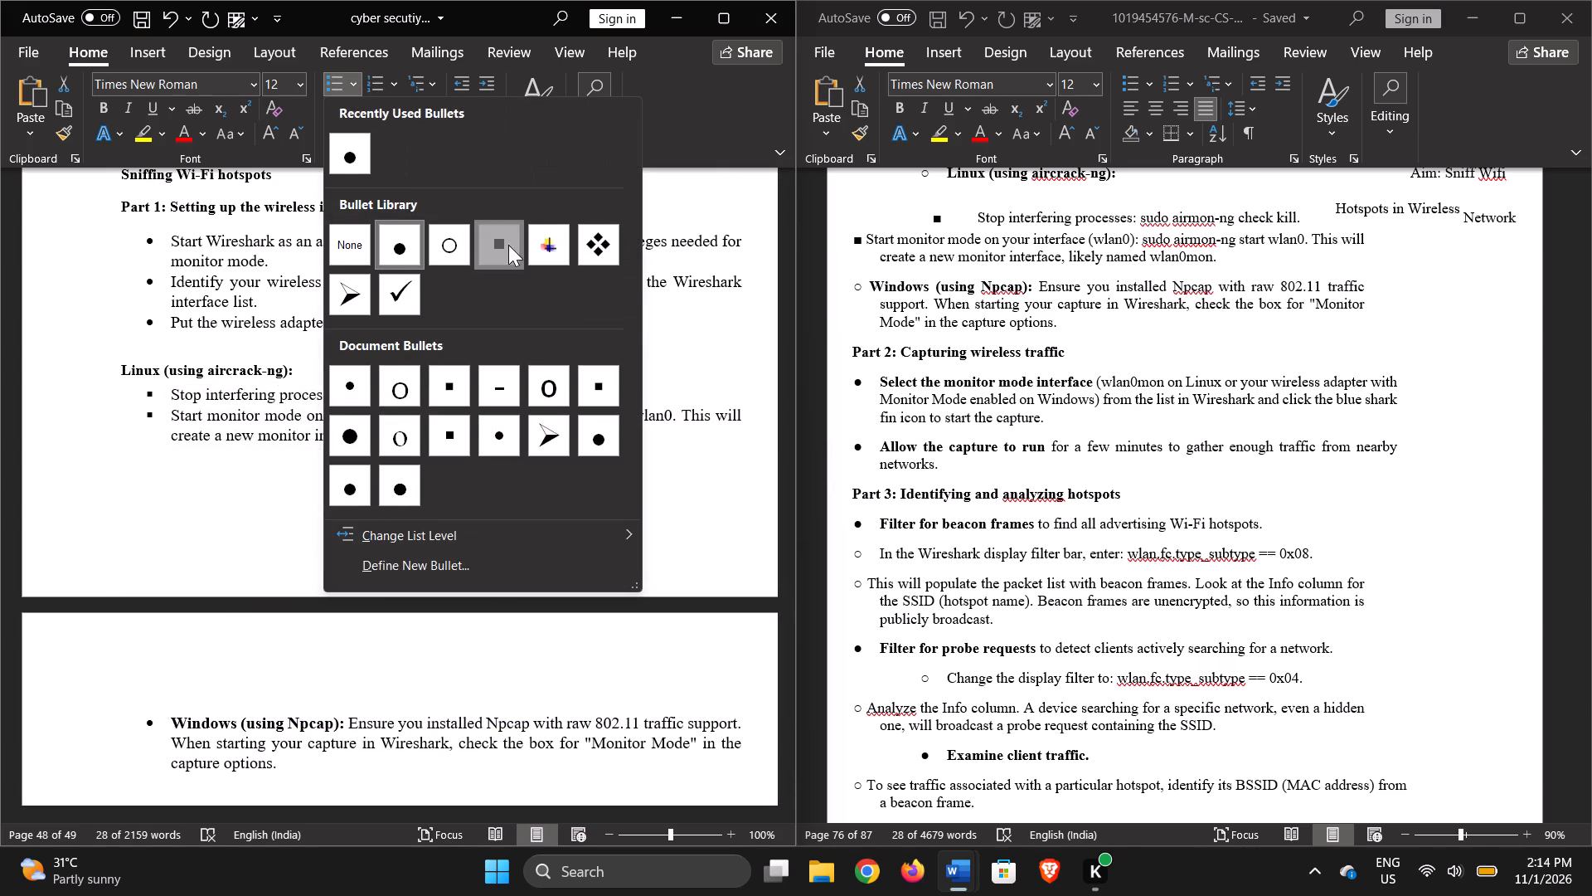
Copy the "Part 2: Capturing wireless traffic" heading and its two bullets from the reference document to below the "Windows (using Npcap)" bullet.
scroll(394, 581, down, 1)
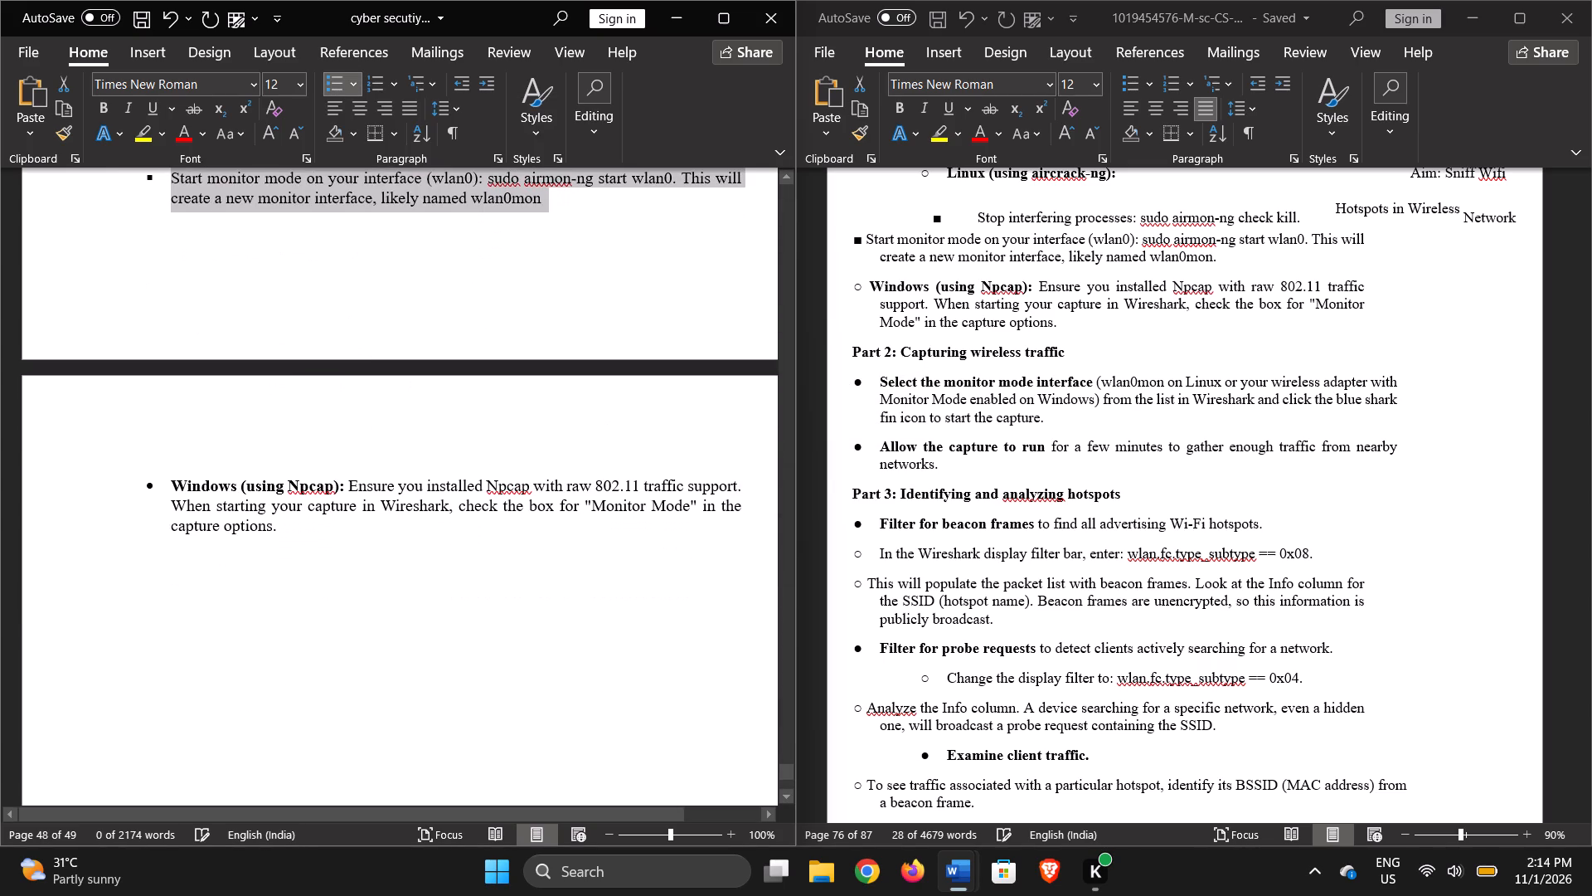
scroll(394, 581, down, 1)
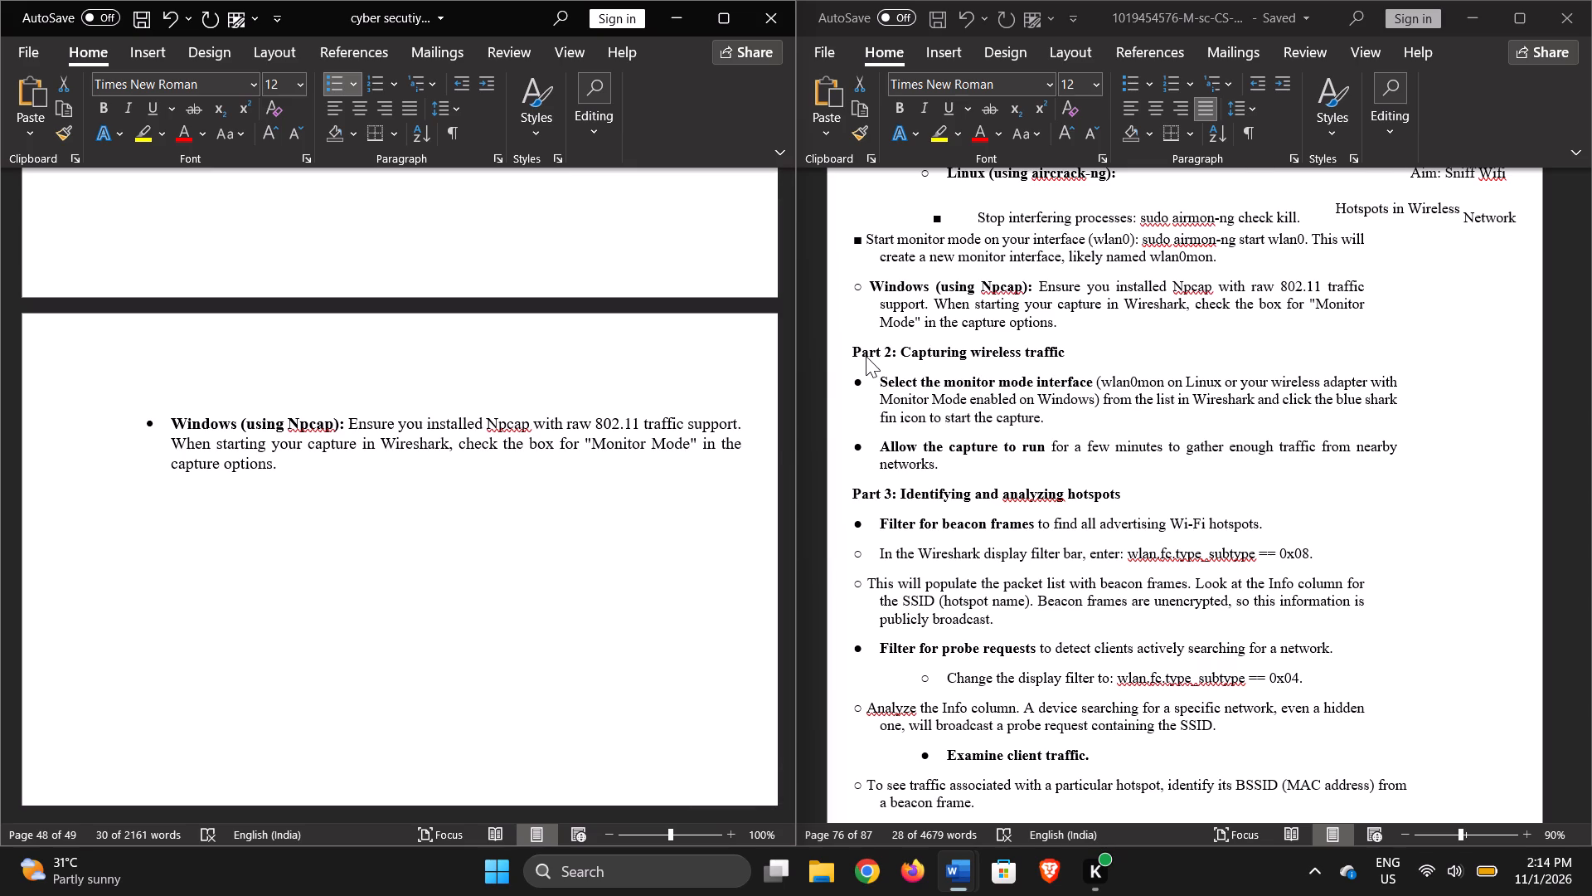
scroll(866, 356, down, 1)
click(850, 232)
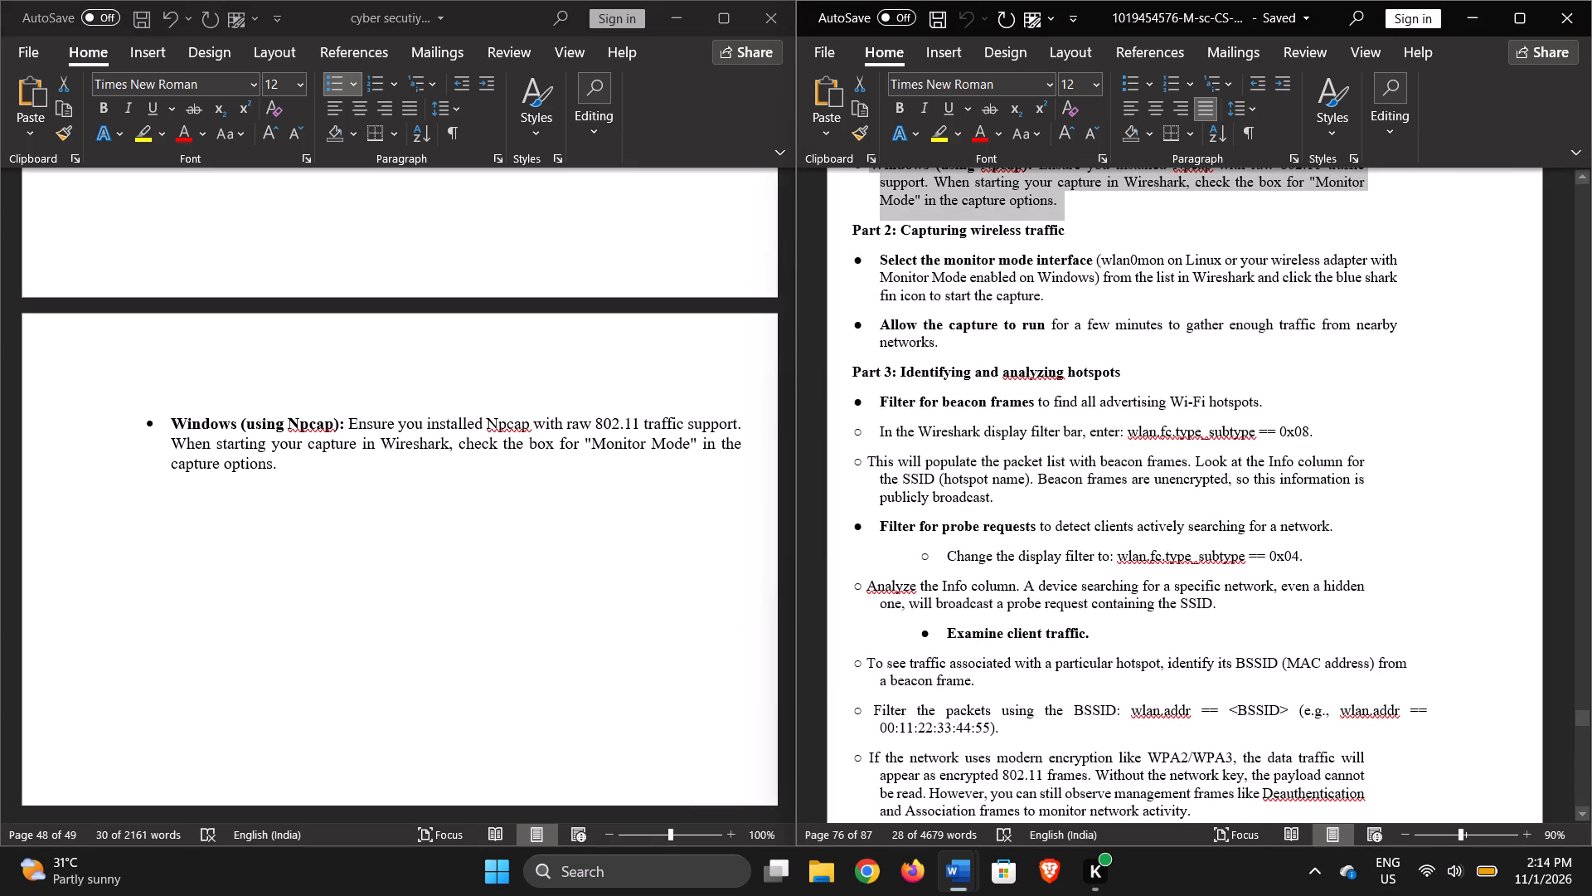
drag(852, 228, 964, 343)
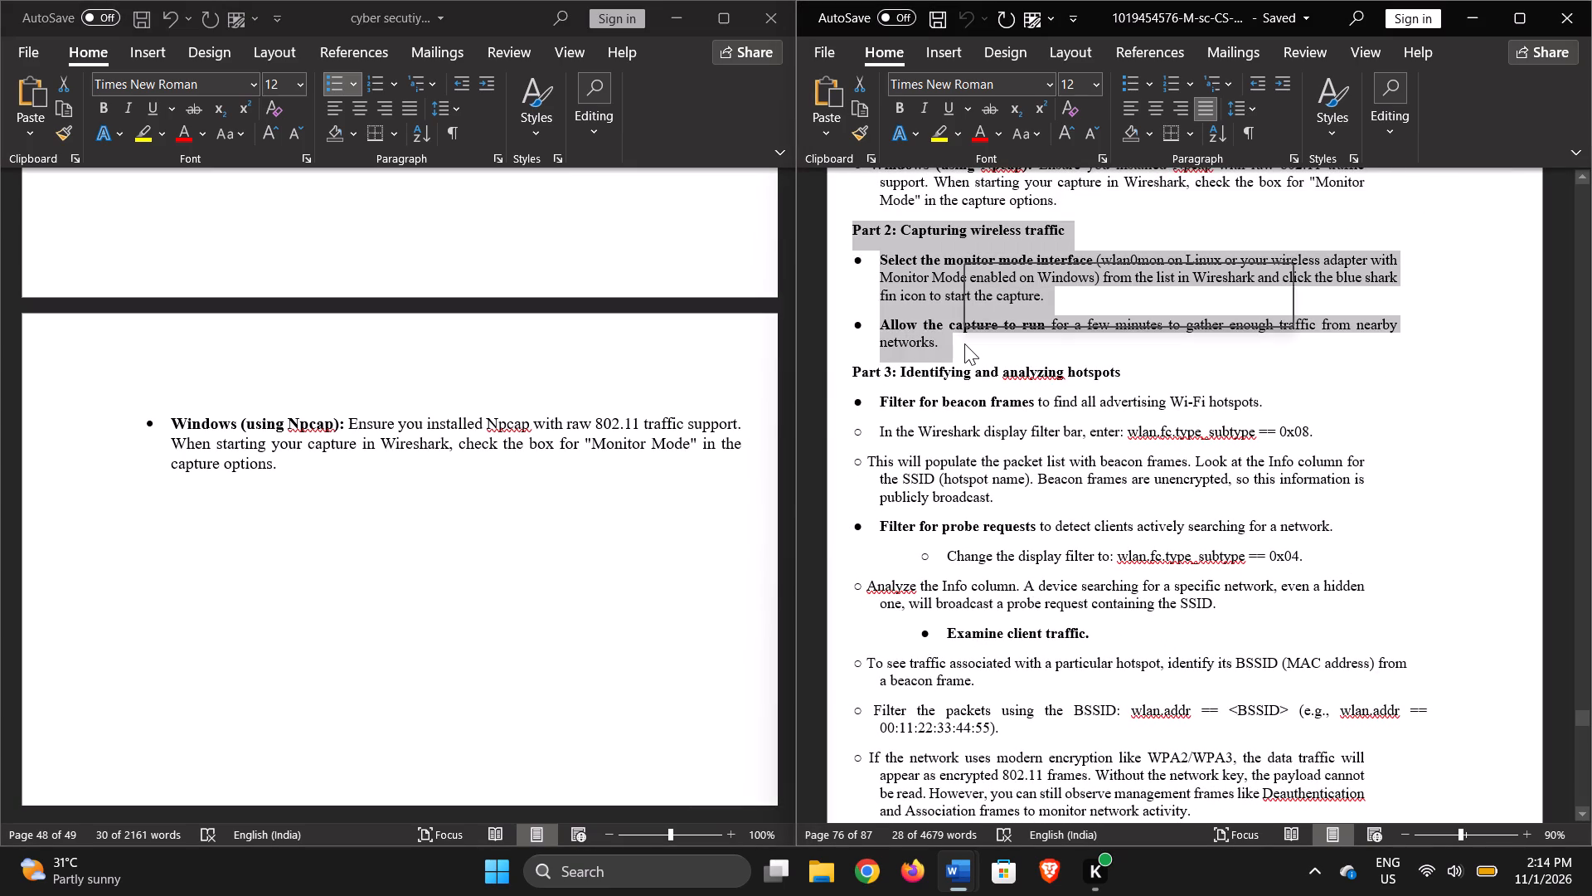
key(ctrl+c)
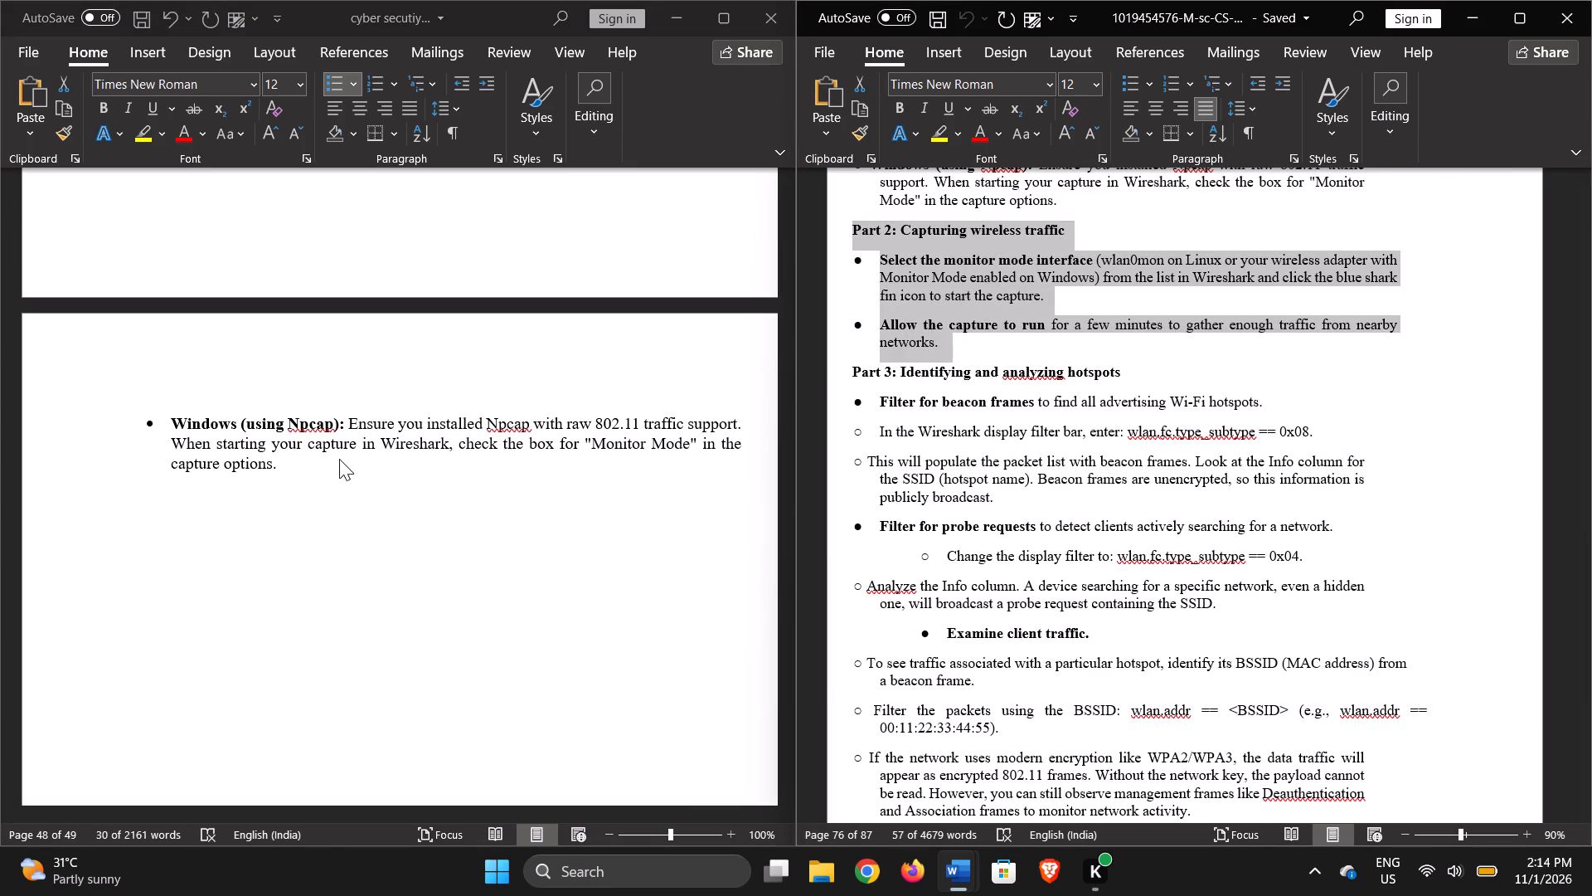
click(323, 464)
click(292, 465)
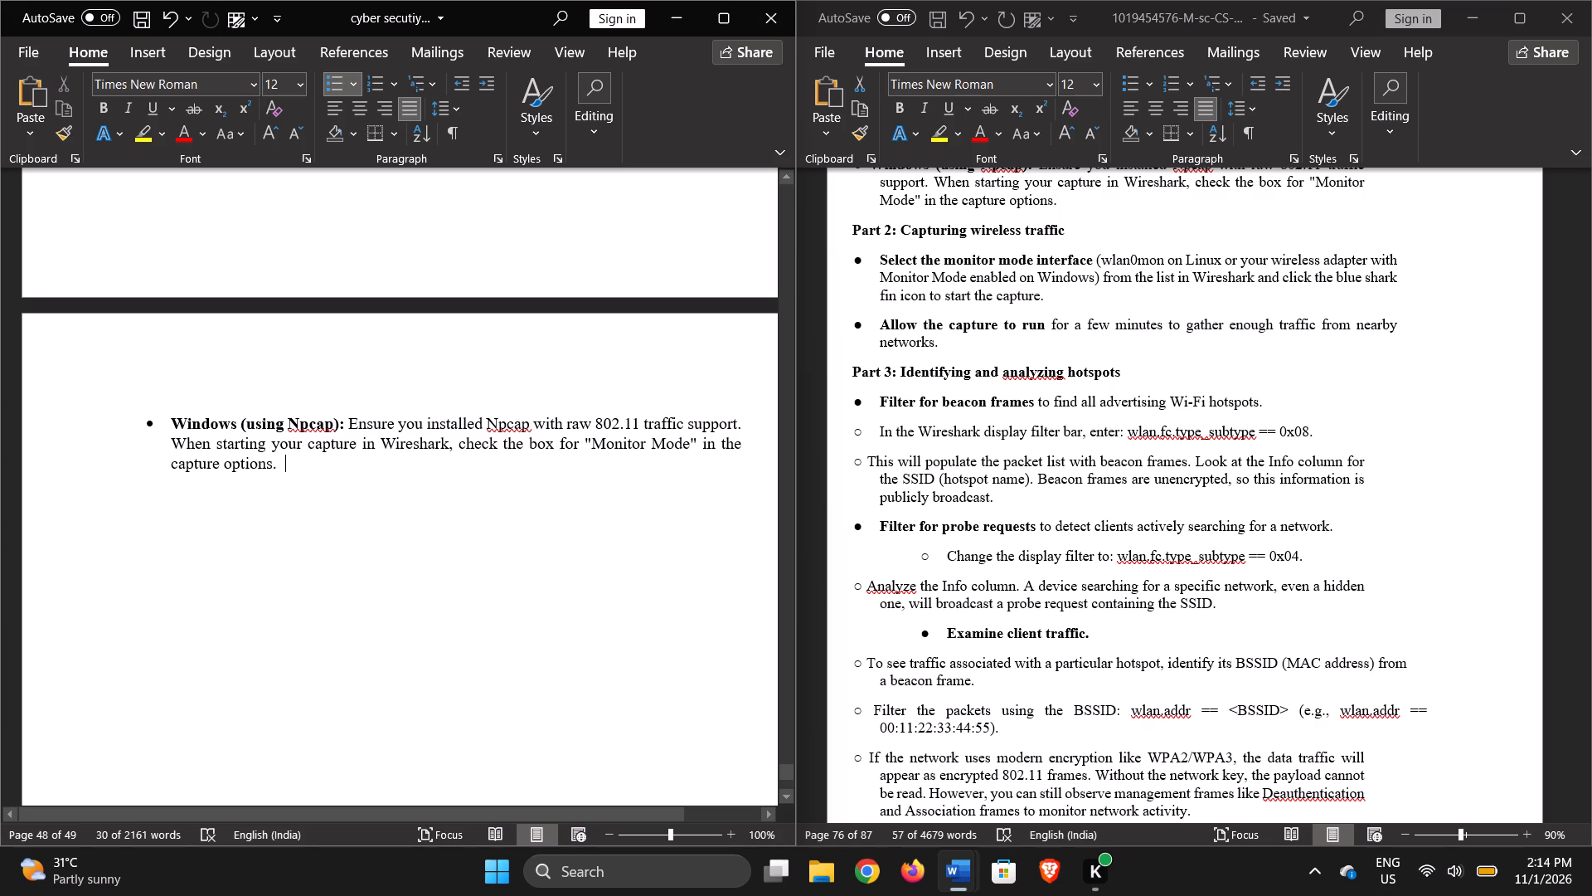
key(Return)
key(BackSpace)
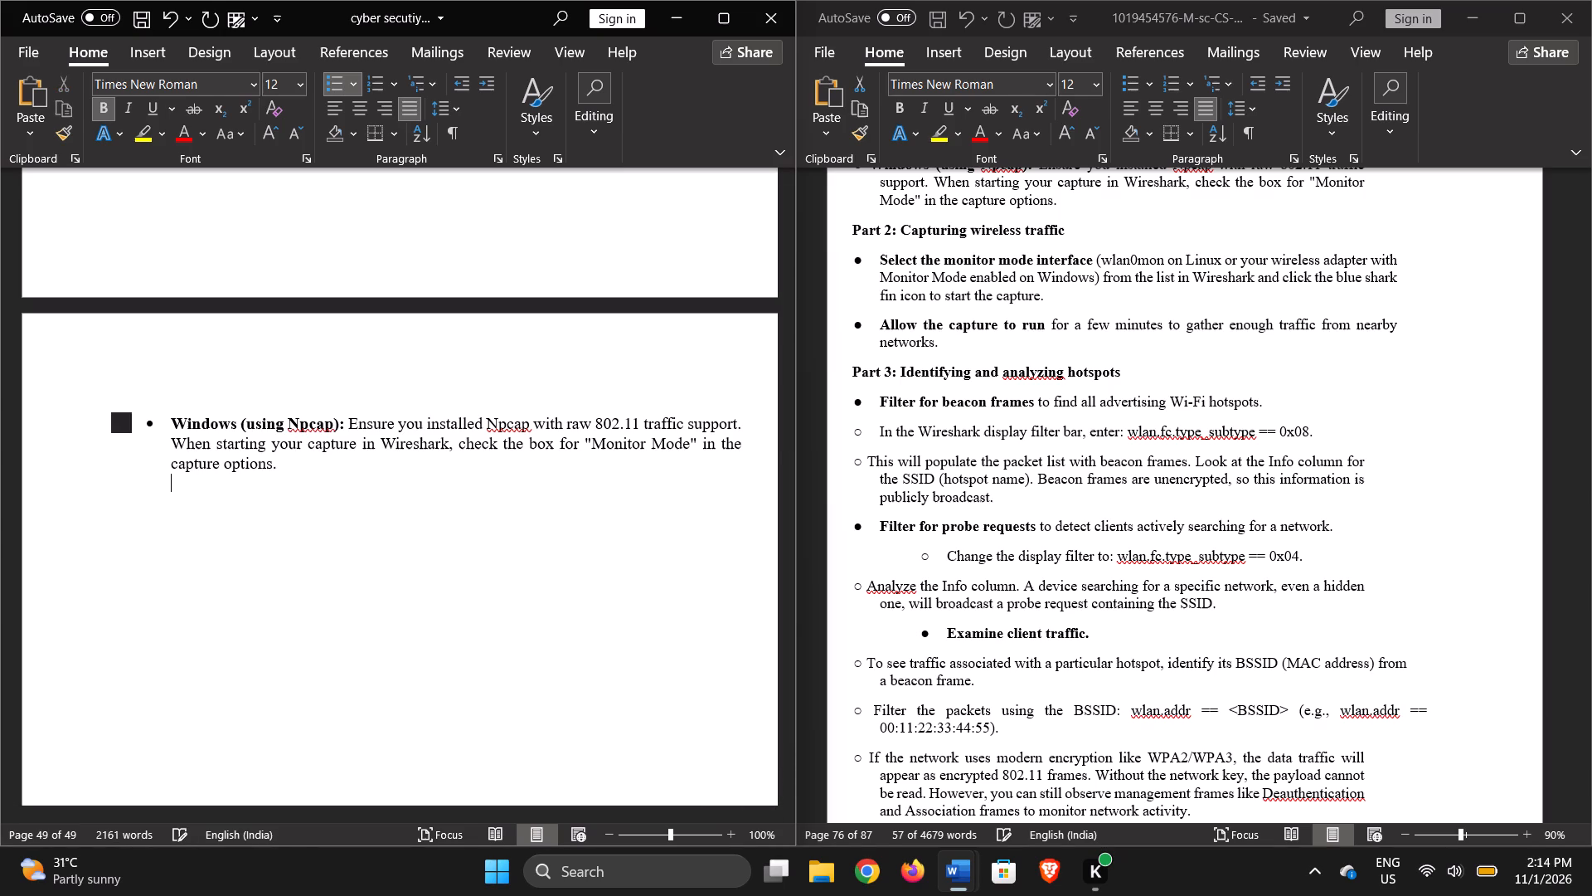
key(BackSpace)
key(Return)
key(ctrl+v)
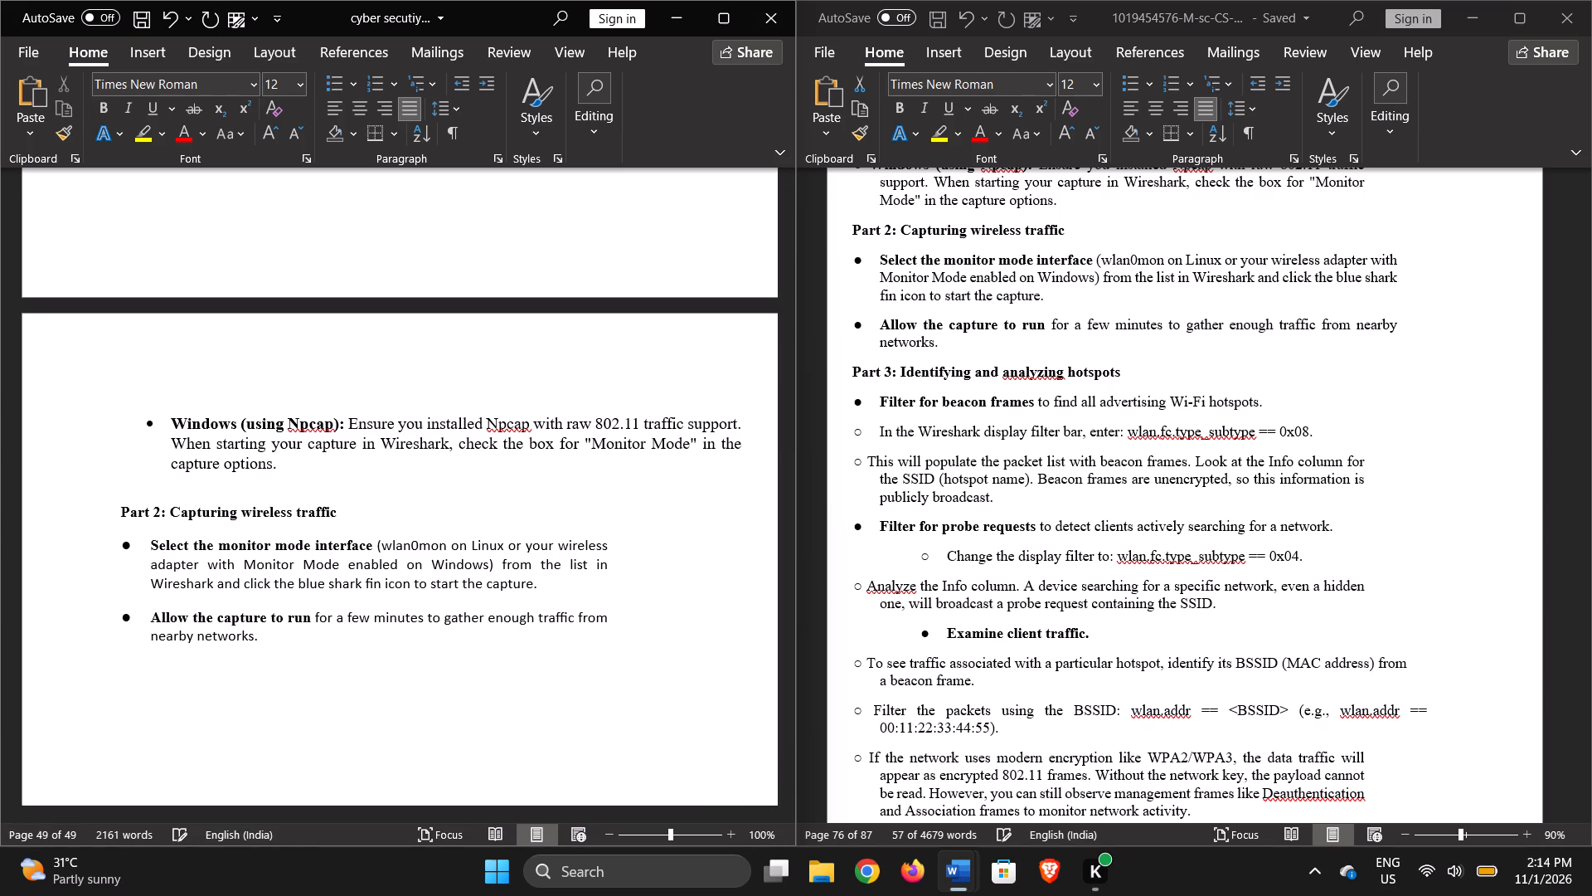
Format the pasted Part 2 heading and both of its bullets in Times New Roman, size 12.
scroll(290, 527, down, 1)
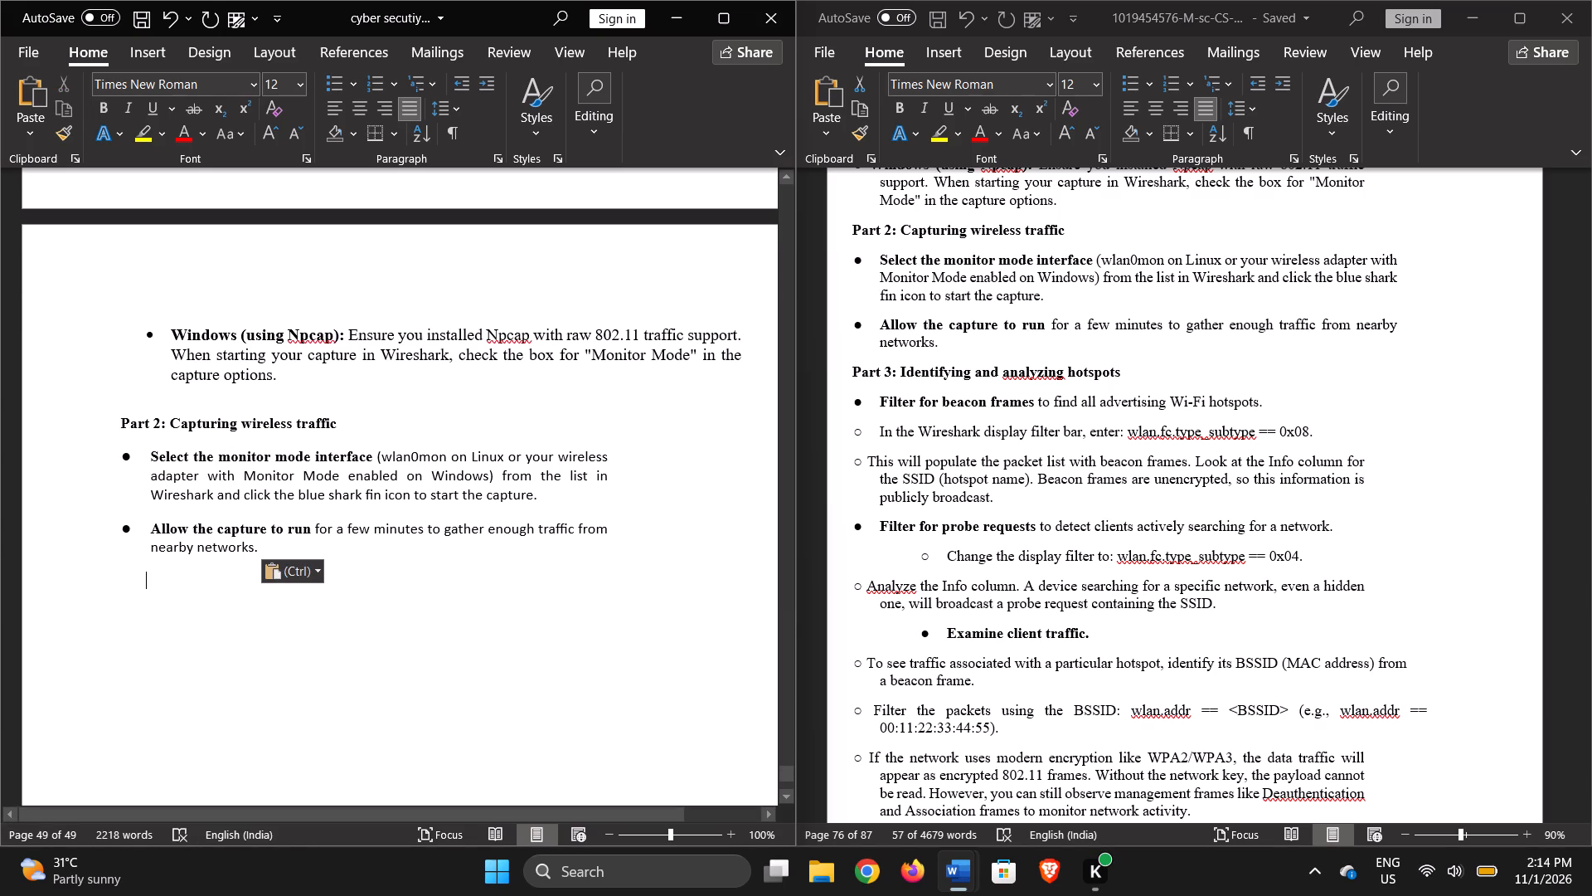
drag(116, 416, 365, 533)
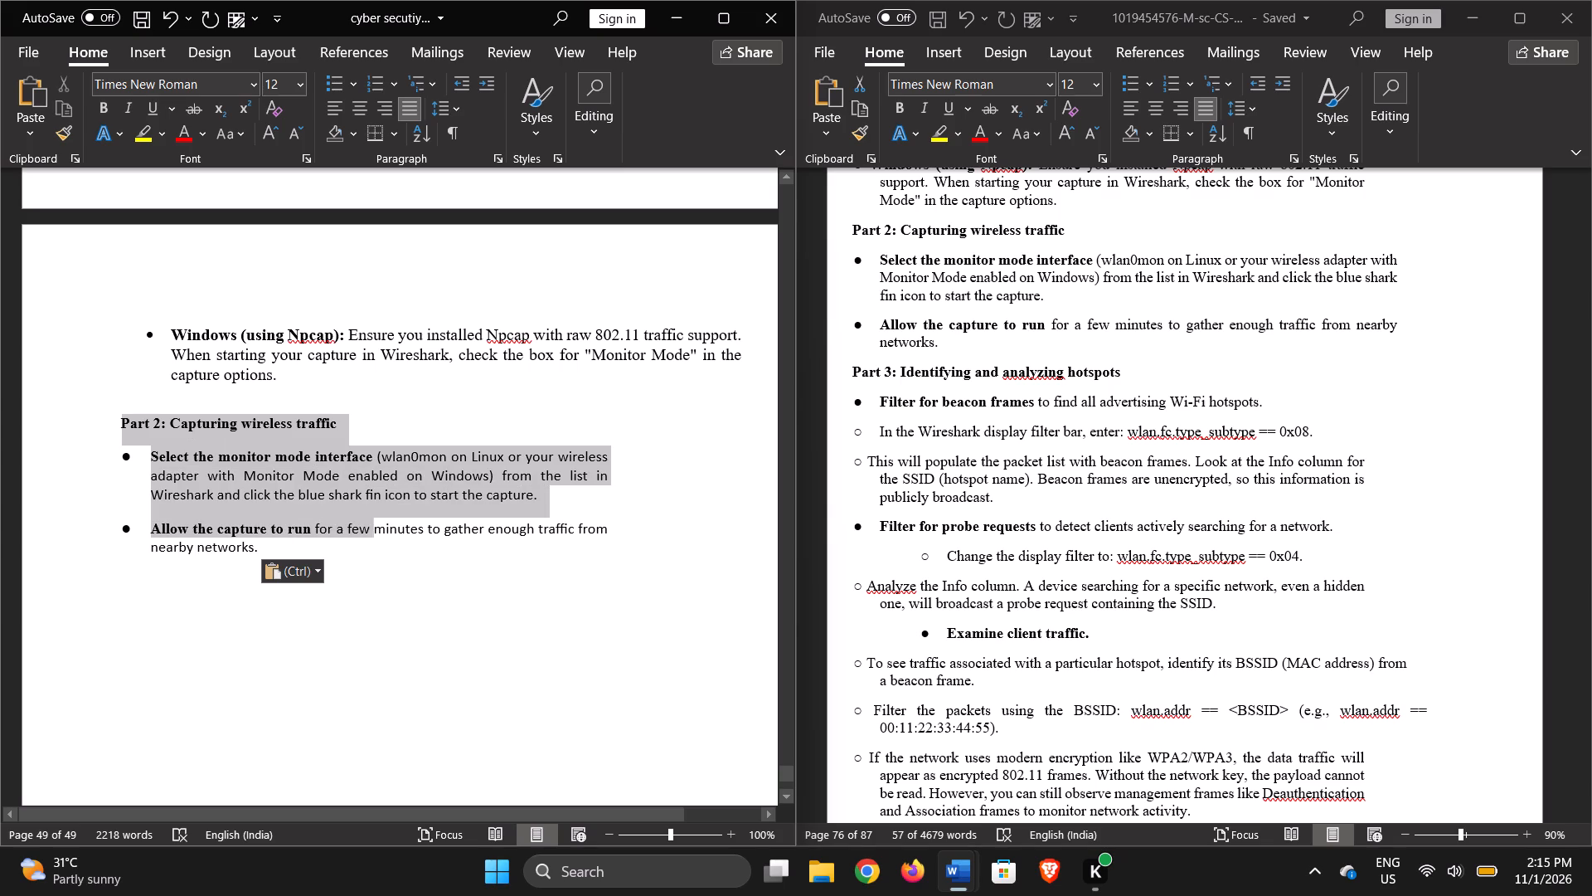
drag(365, 533, 376, 556)
click(310, 85)
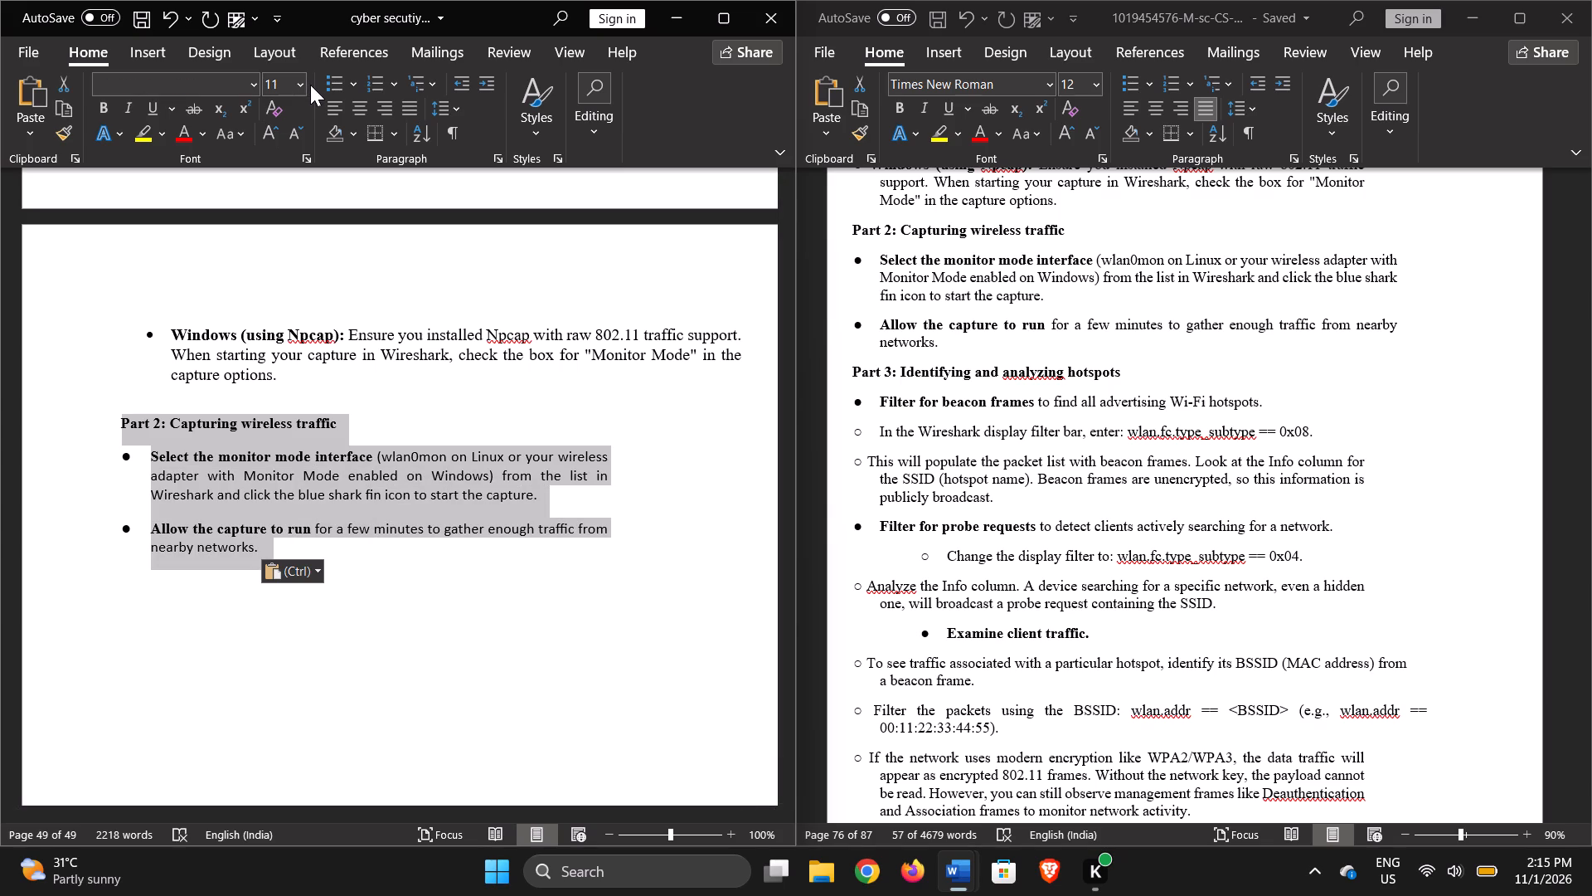
click(303, 85)
click(283, 208)
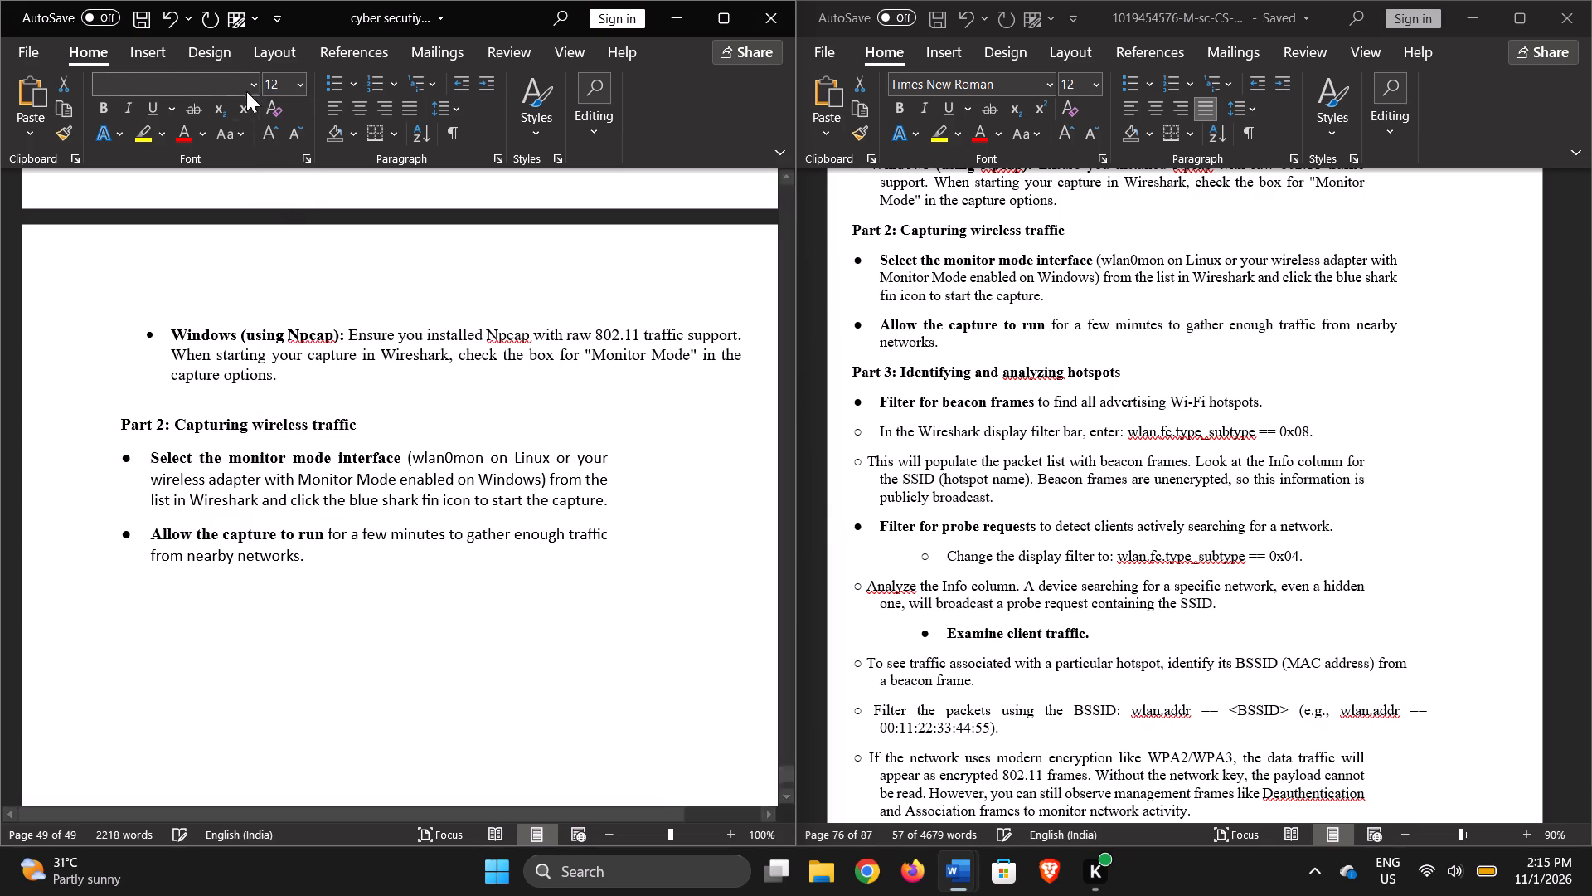
click(253, 80)
click(196, 290)
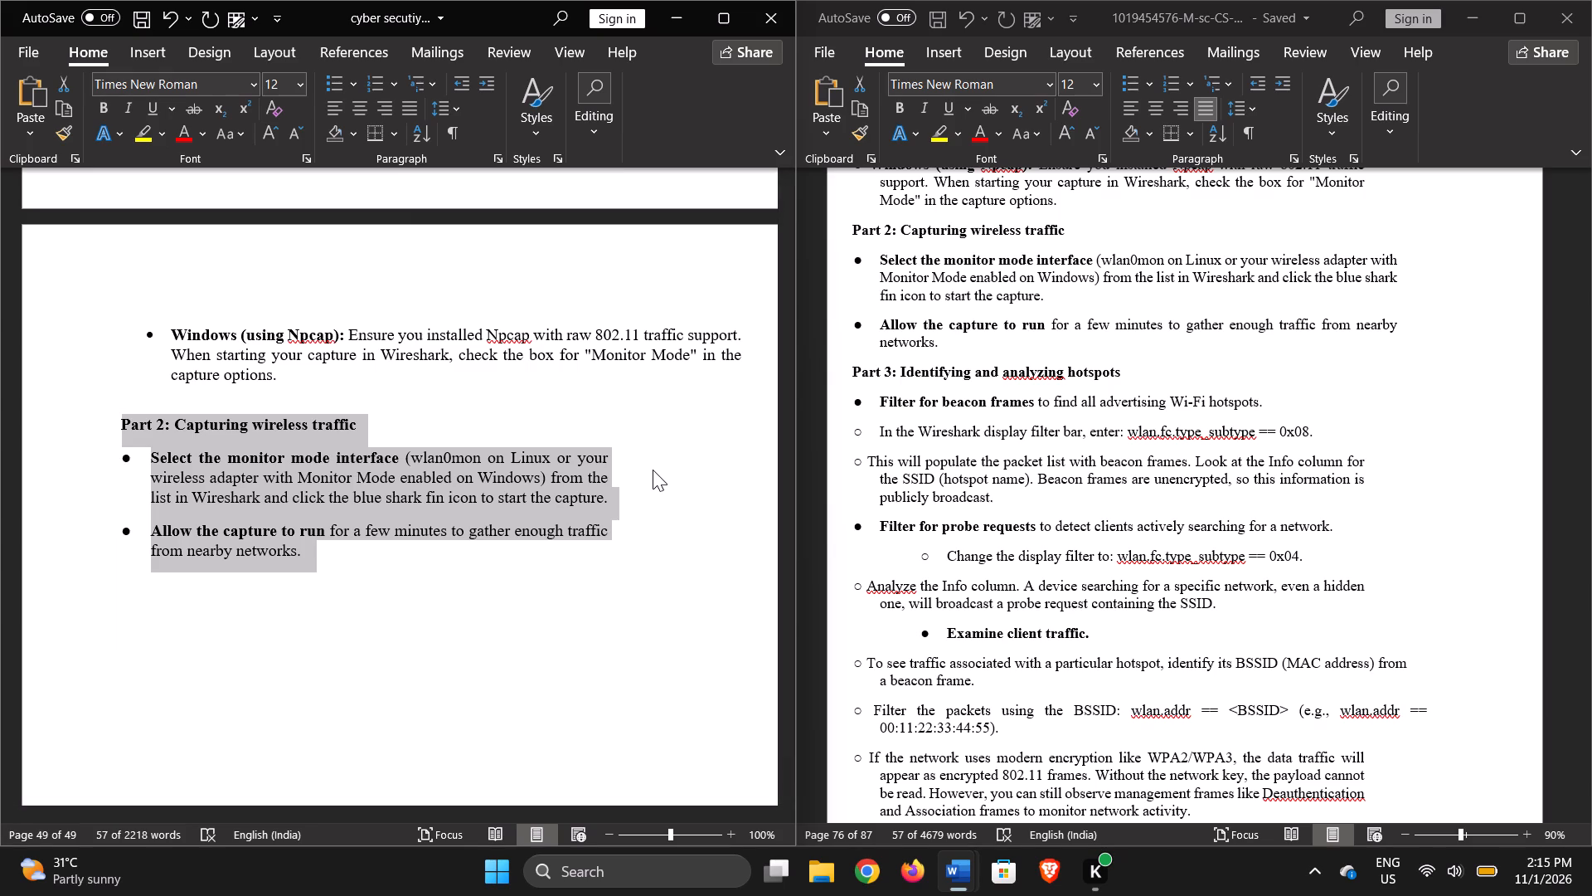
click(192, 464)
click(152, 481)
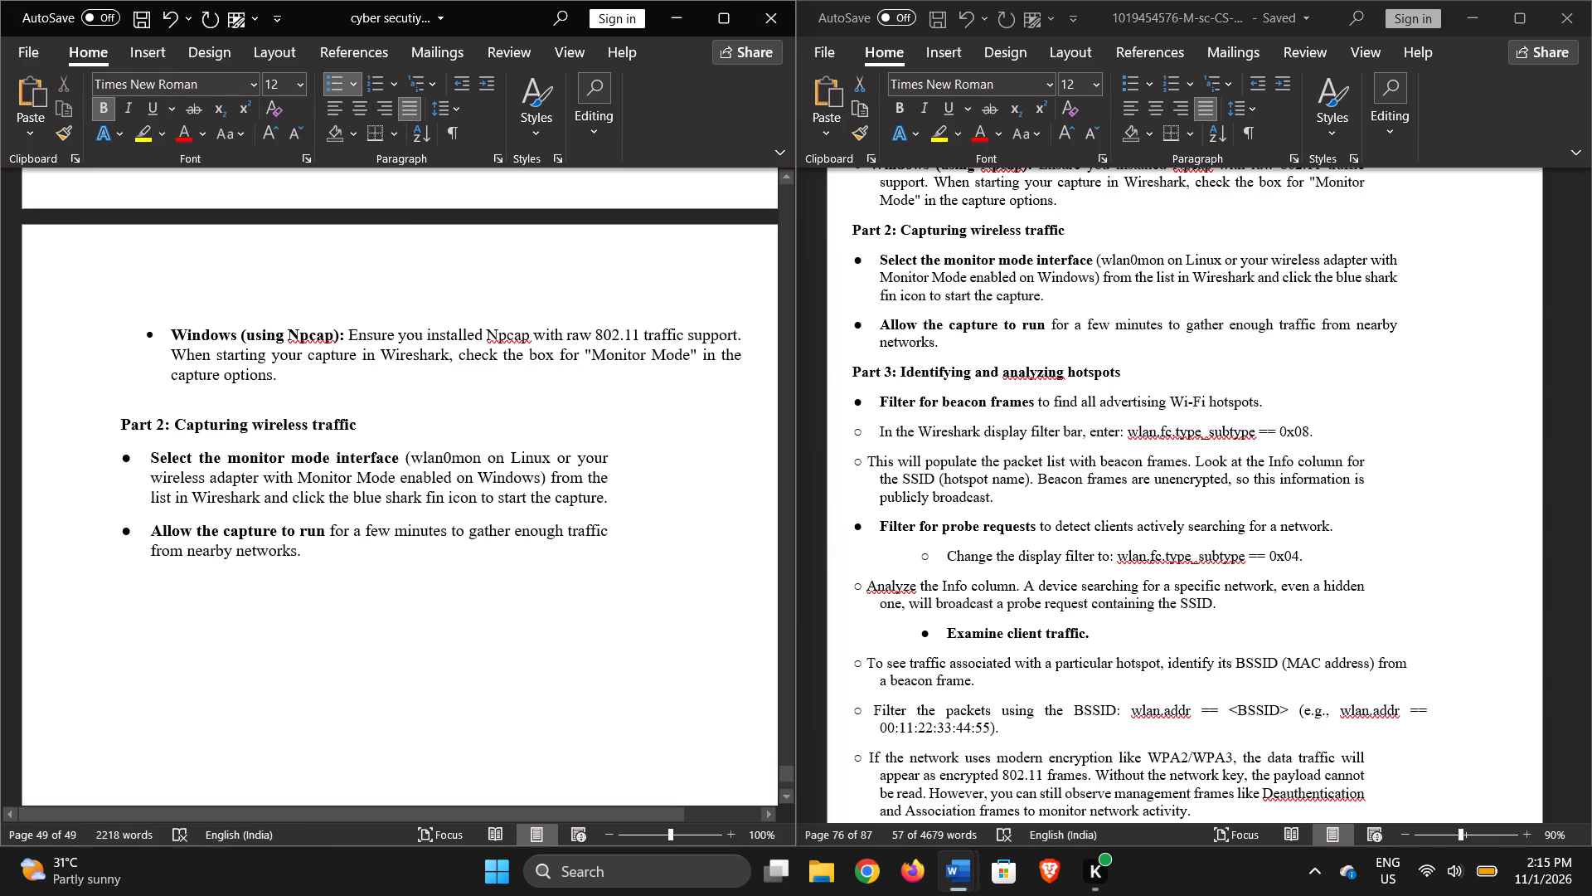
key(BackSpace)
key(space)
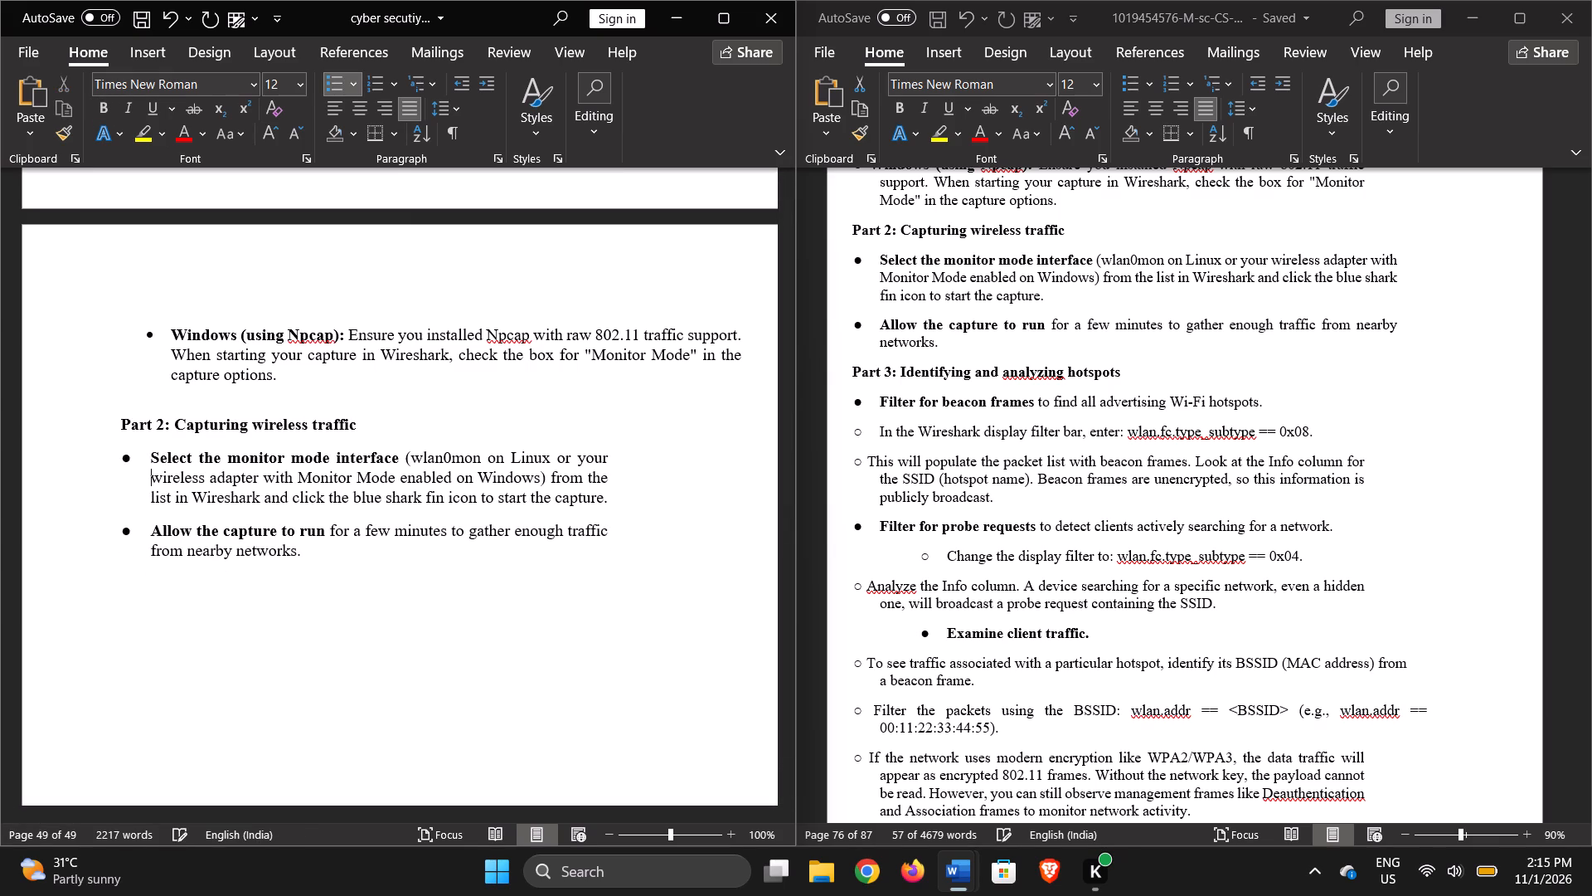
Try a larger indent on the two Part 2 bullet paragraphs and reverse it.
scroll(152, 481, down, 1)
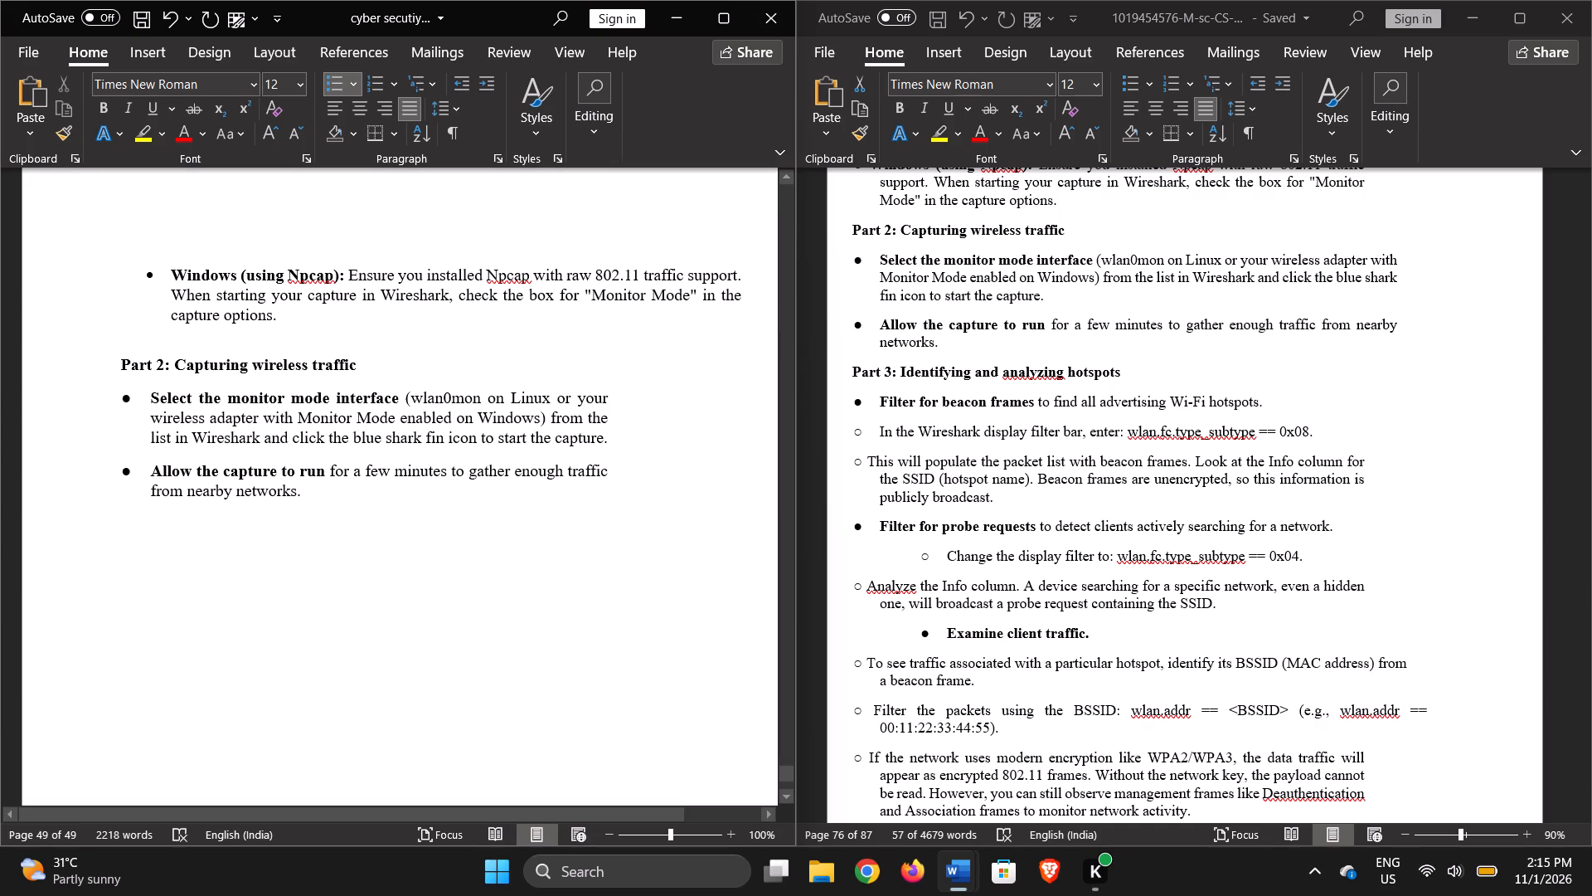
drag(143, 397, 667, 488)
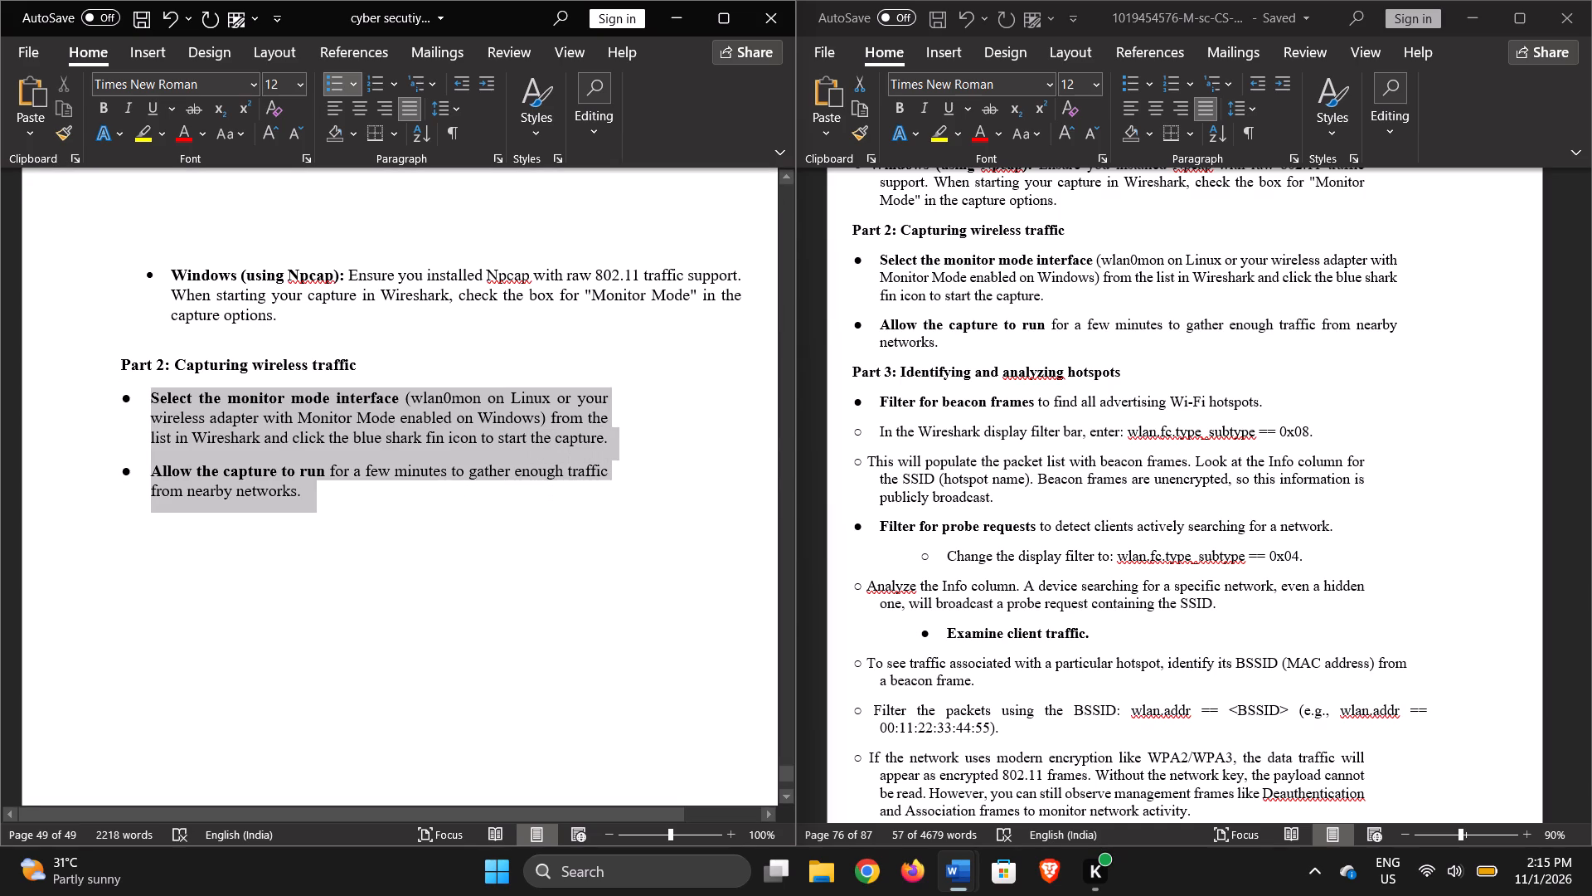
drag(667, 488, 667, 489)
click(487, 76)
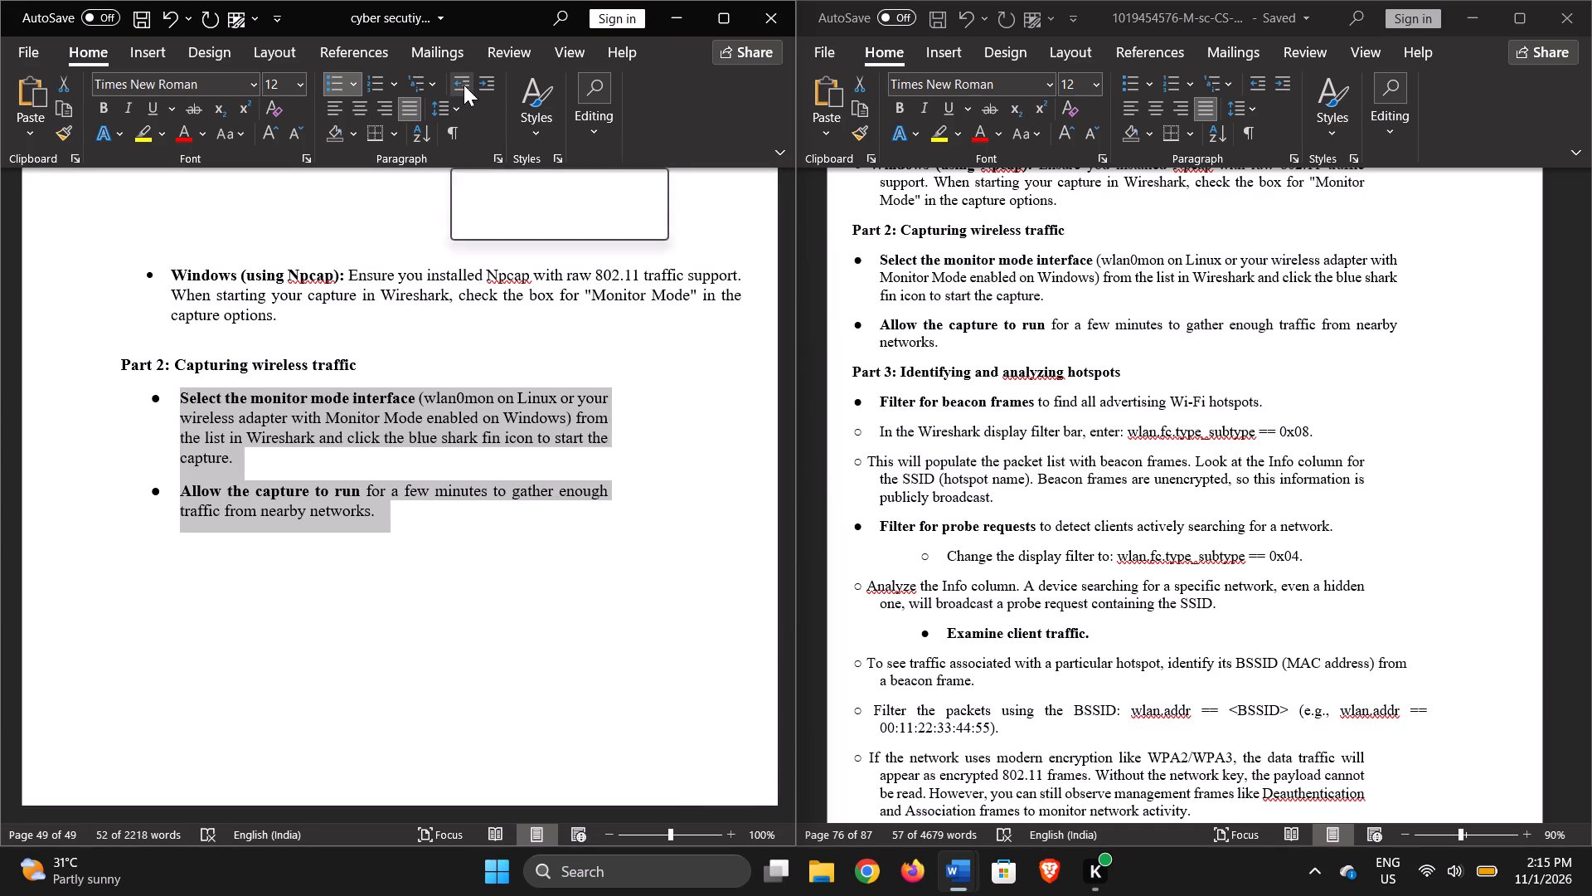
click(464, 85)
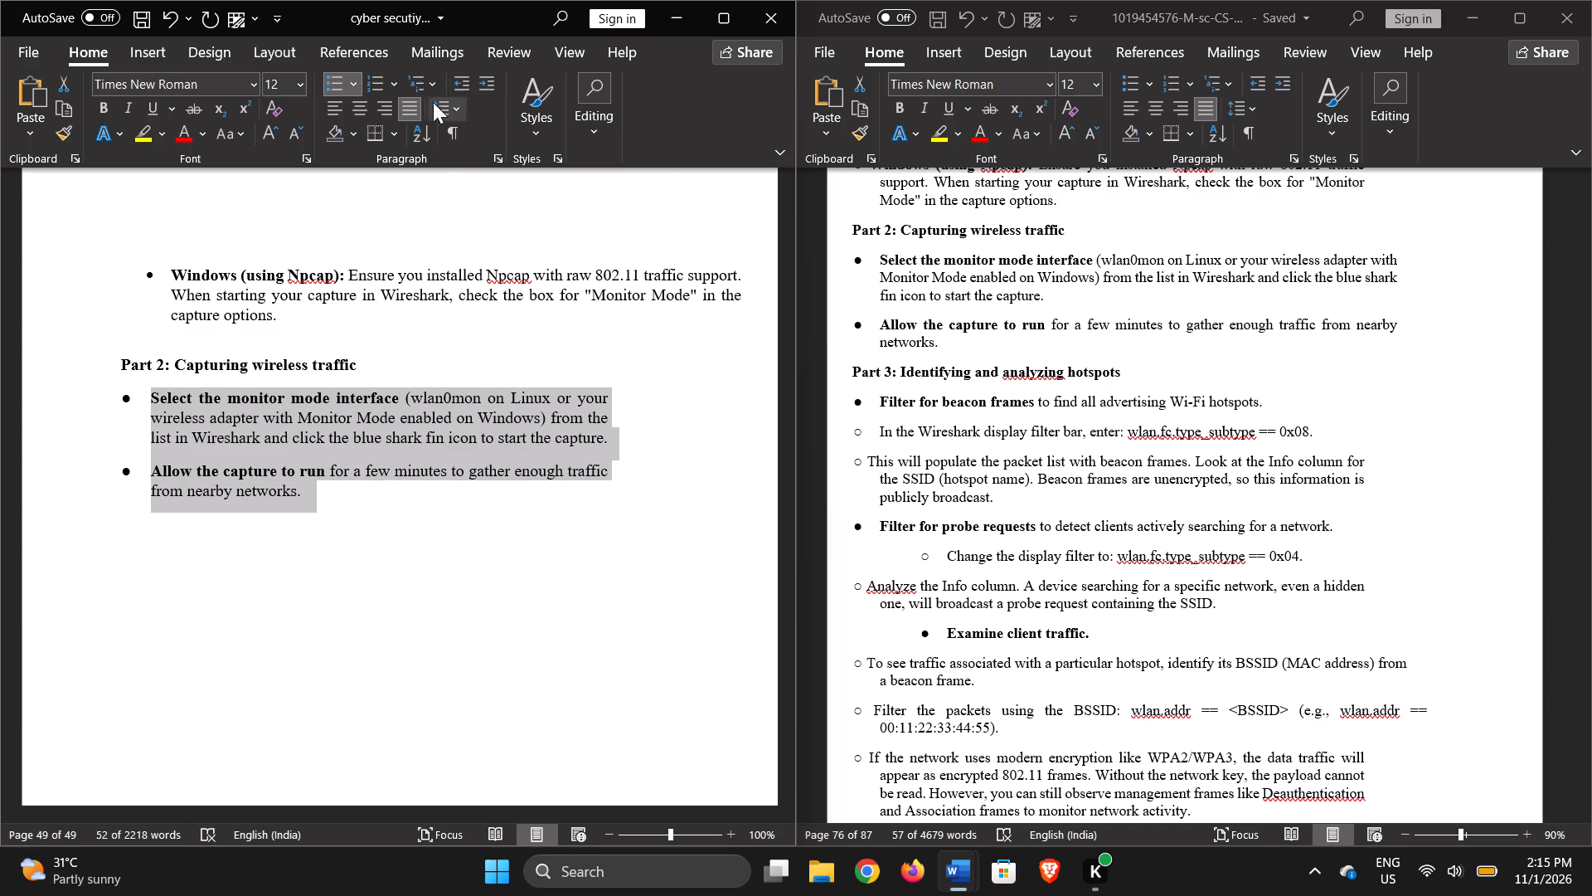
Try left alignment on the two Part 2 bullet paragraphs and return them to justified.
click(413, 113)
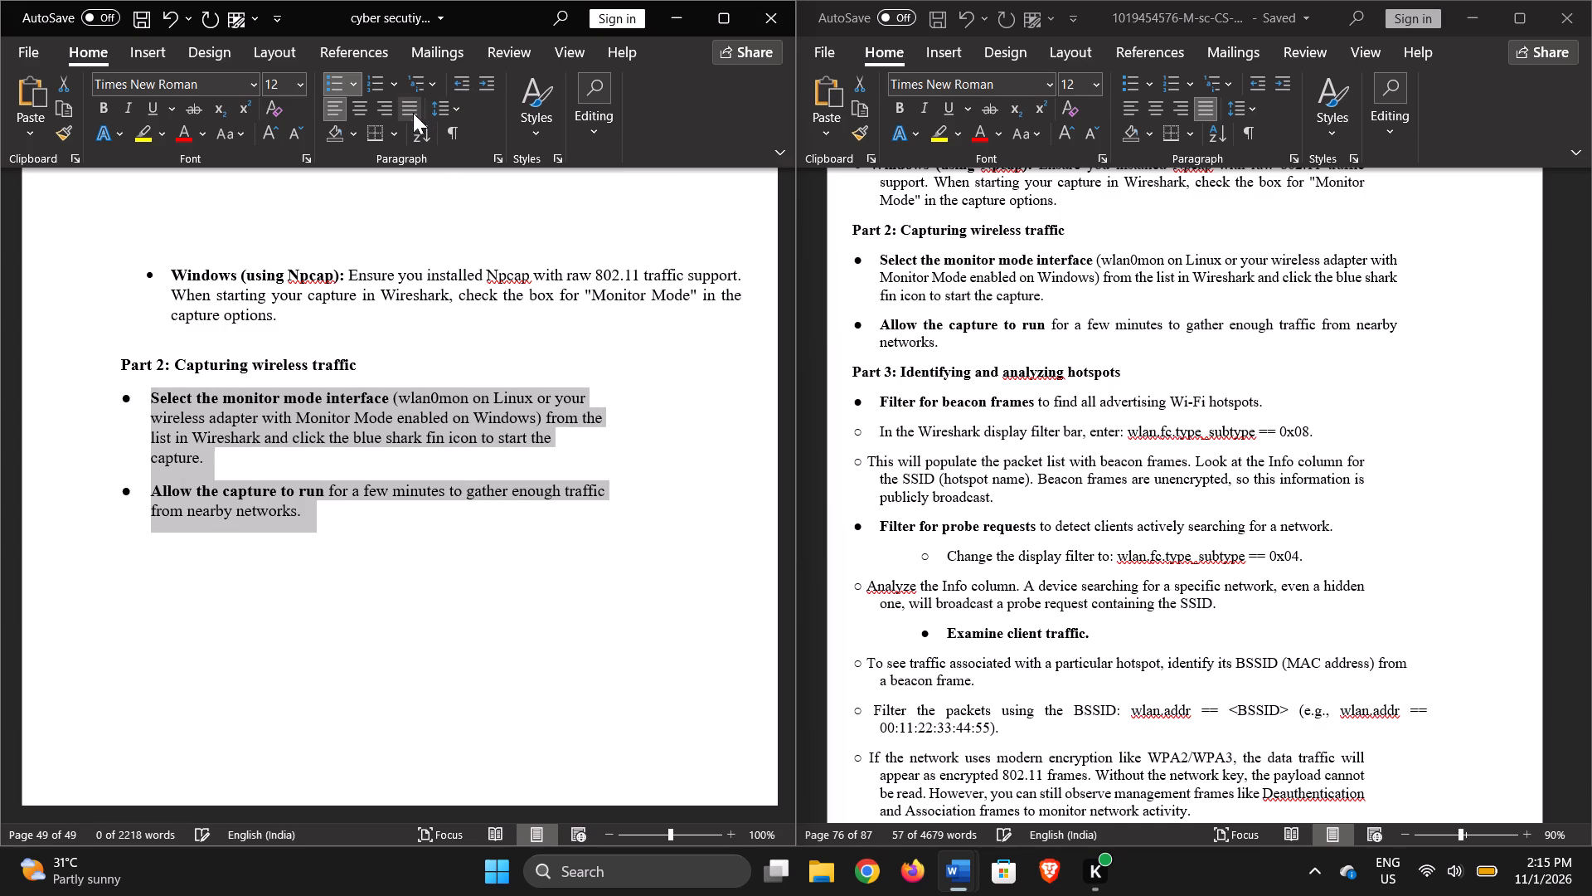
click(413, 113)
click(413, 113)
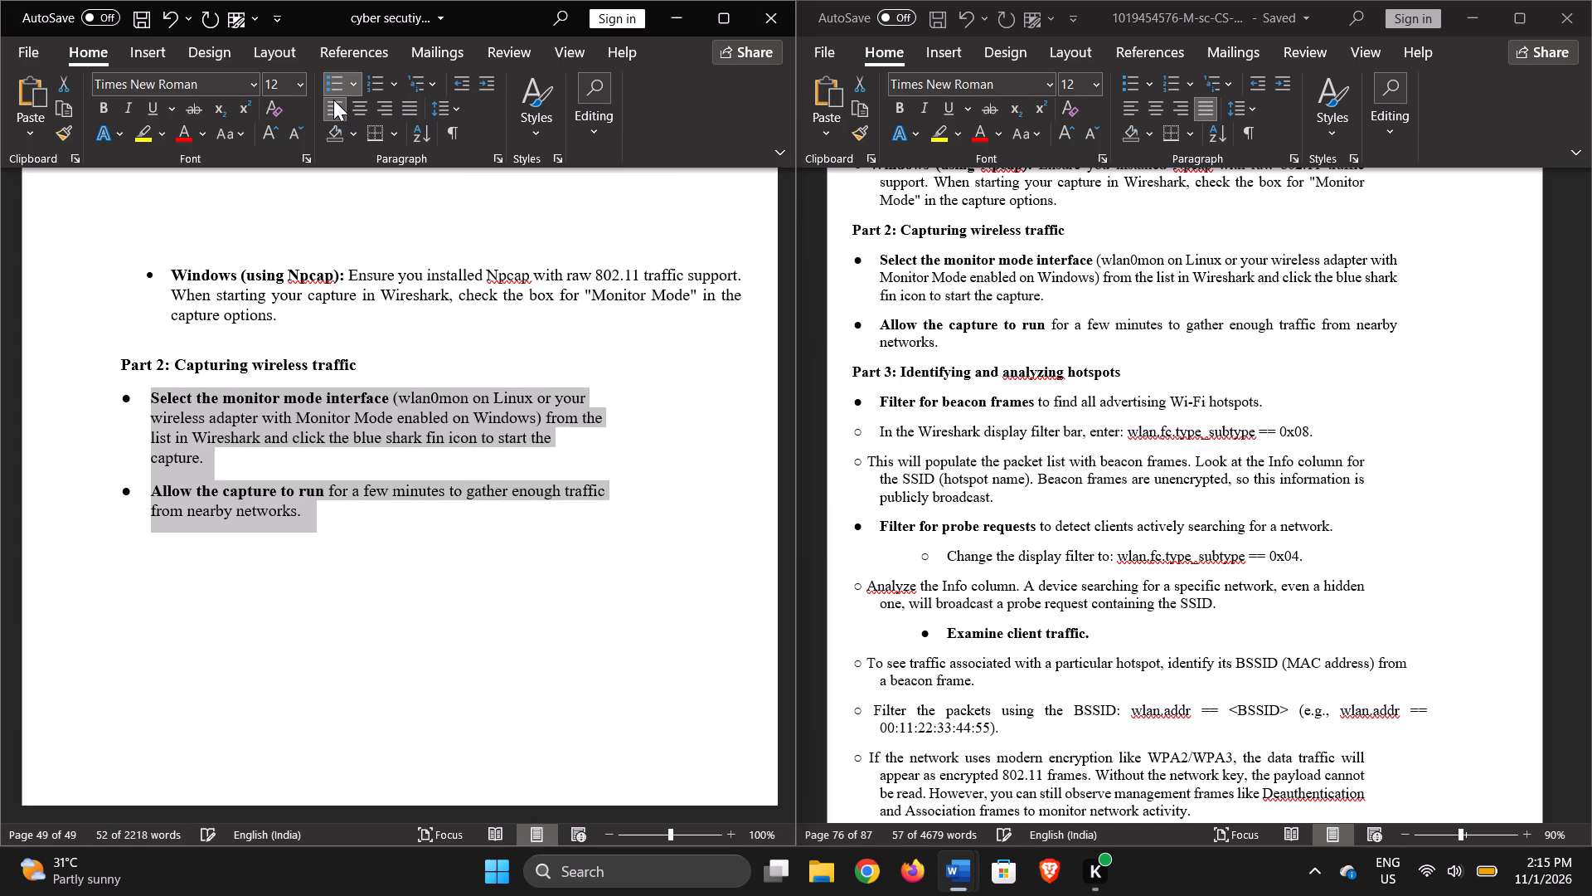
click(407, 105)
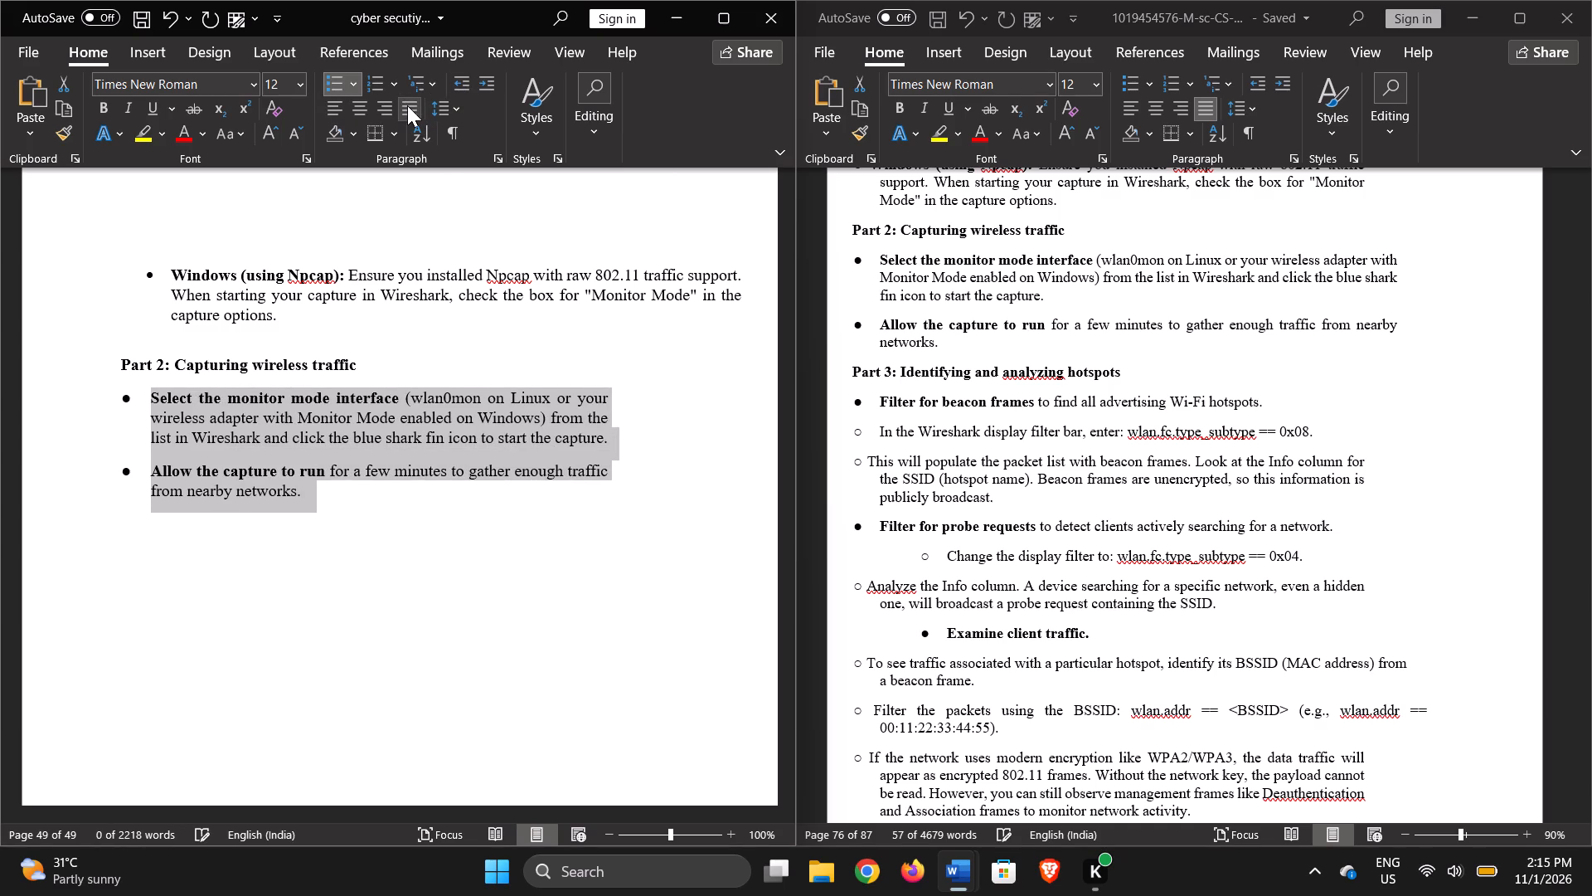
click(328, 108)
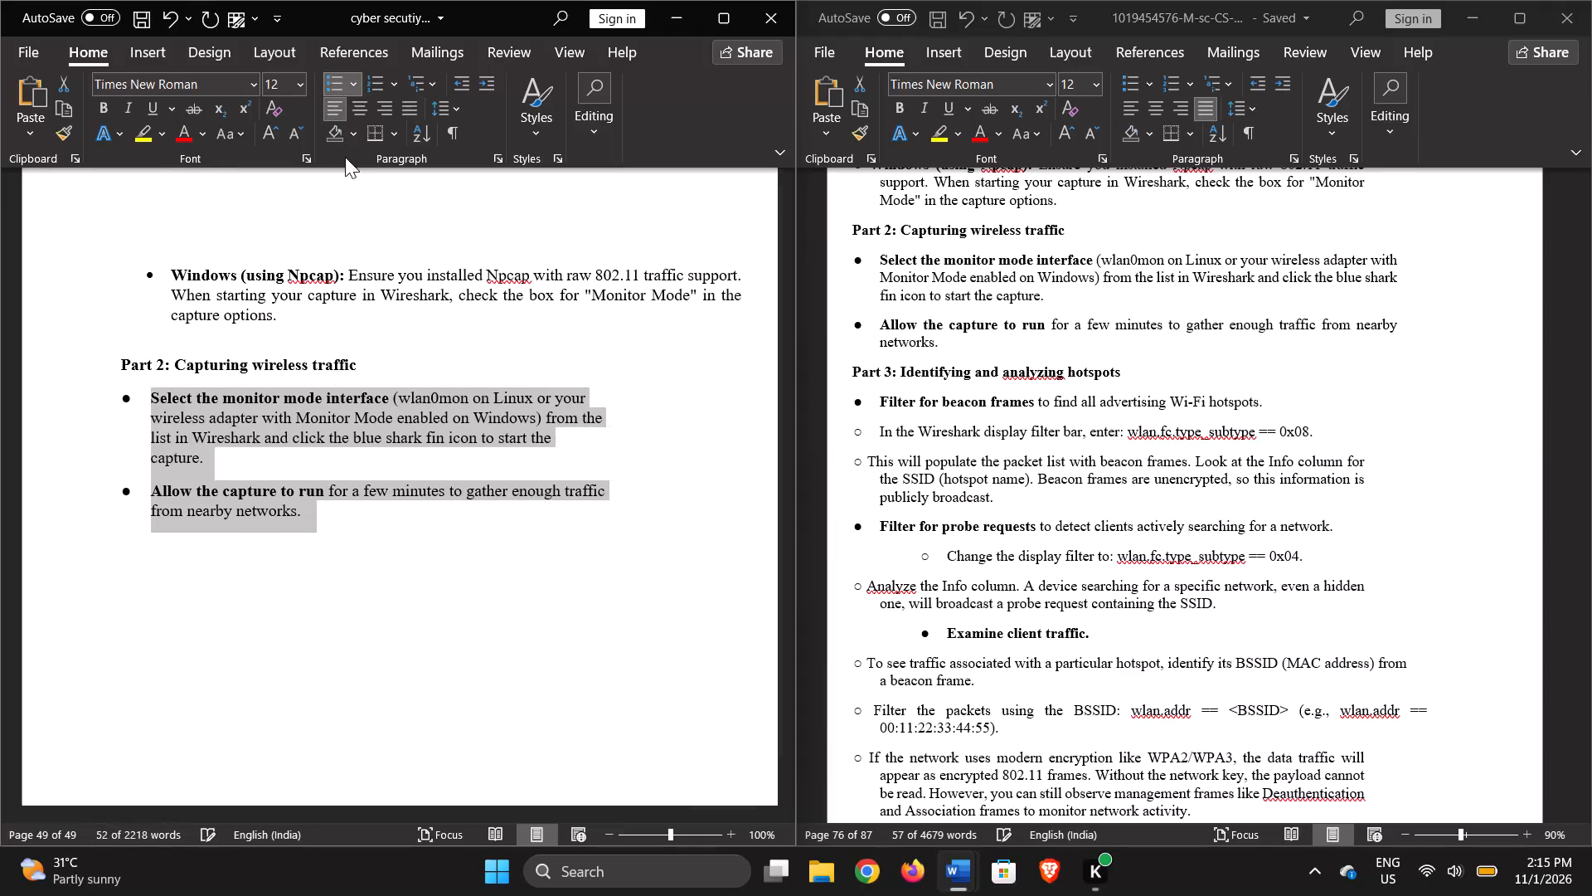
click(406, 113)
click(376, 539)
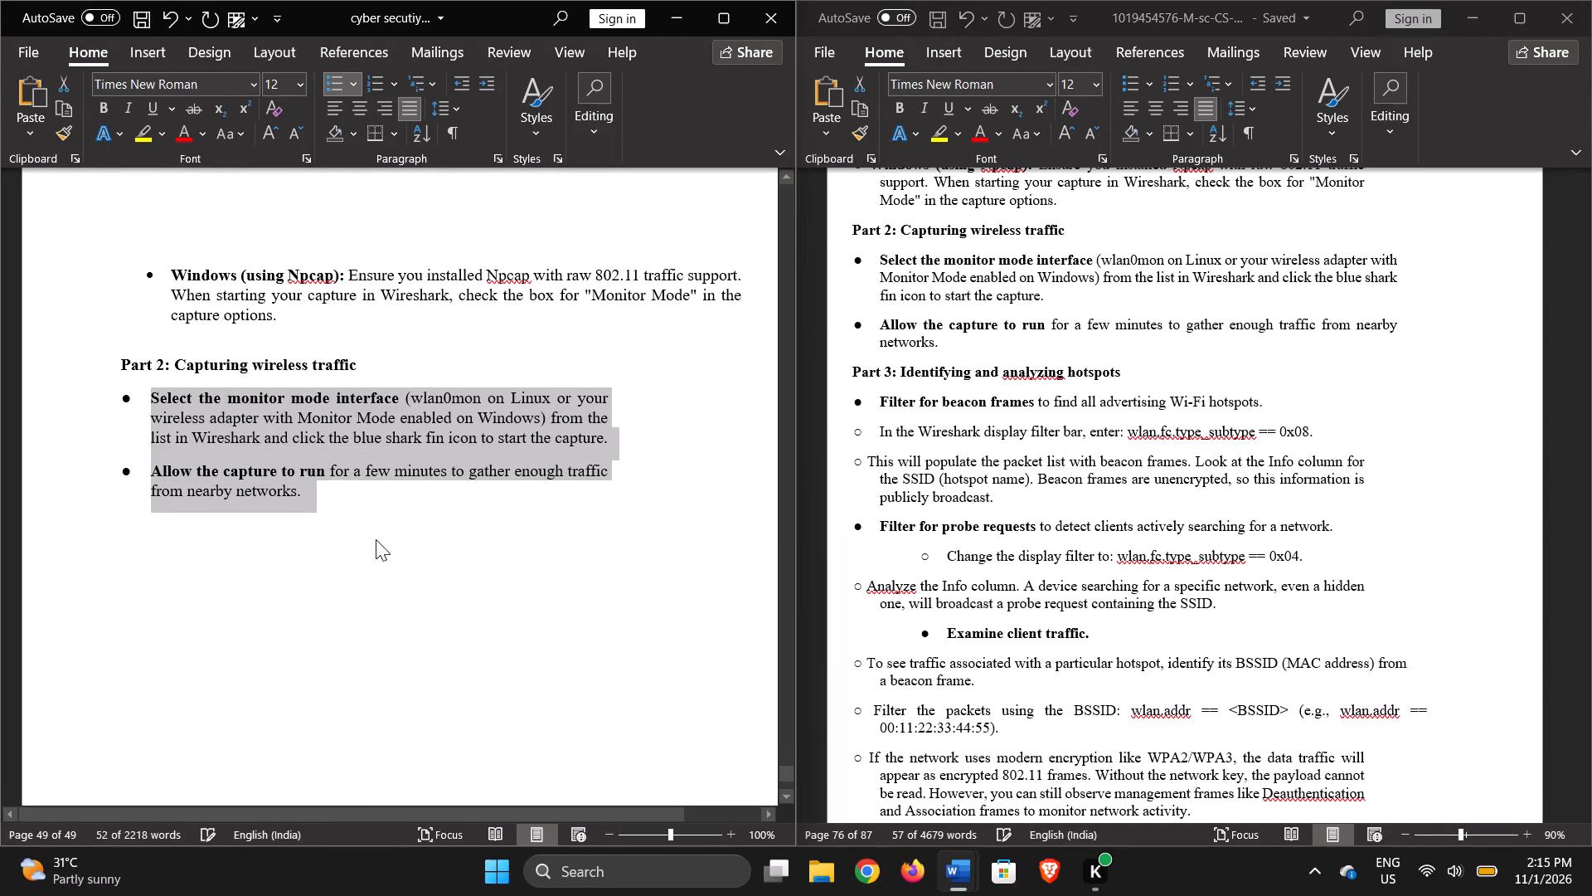
Copy the reference document's "Part 3: Identifying and analyzing hotspots" heading and its points, through the WPA2/WPA3 paragraph, to below Part 2.
scroll(1041, 554, down, 1)
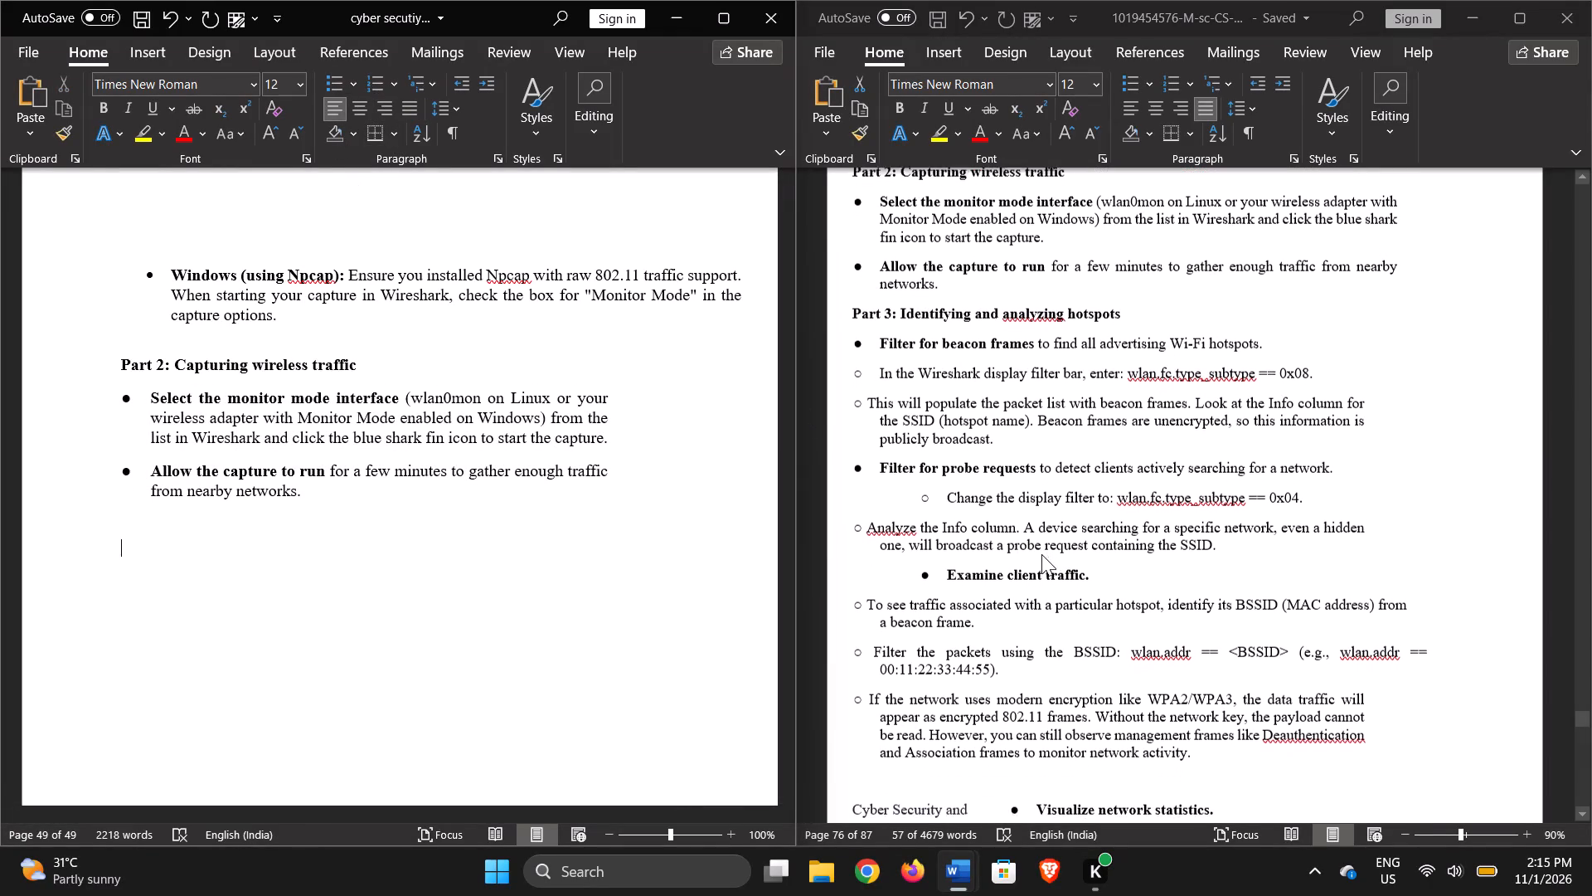
scroll(1041, 554, down, 1)
click(852, 310)
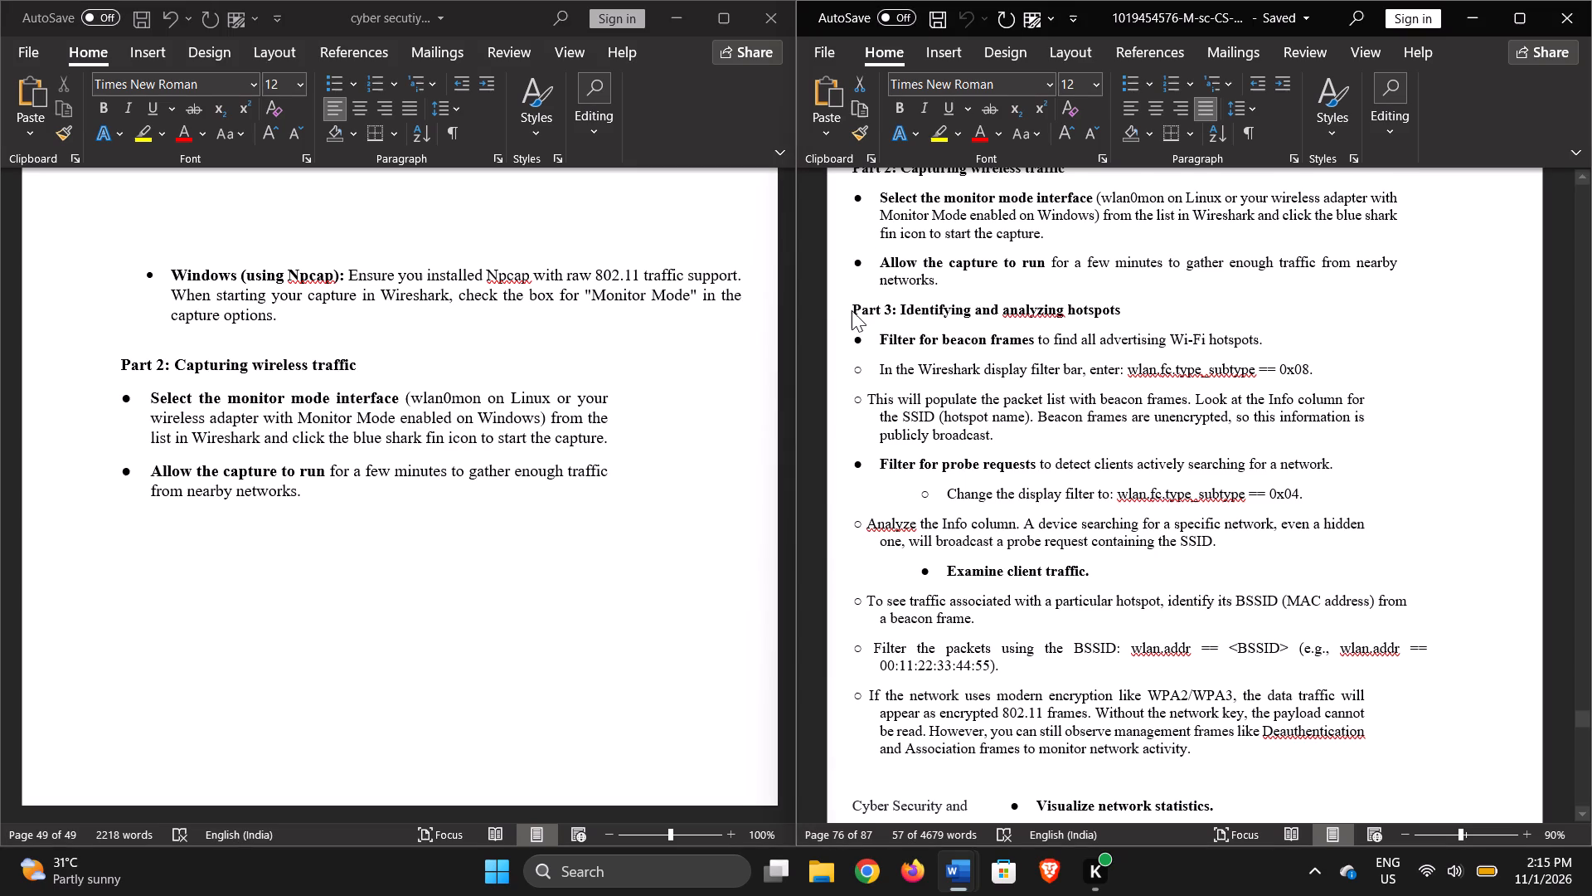
click(849, 306)
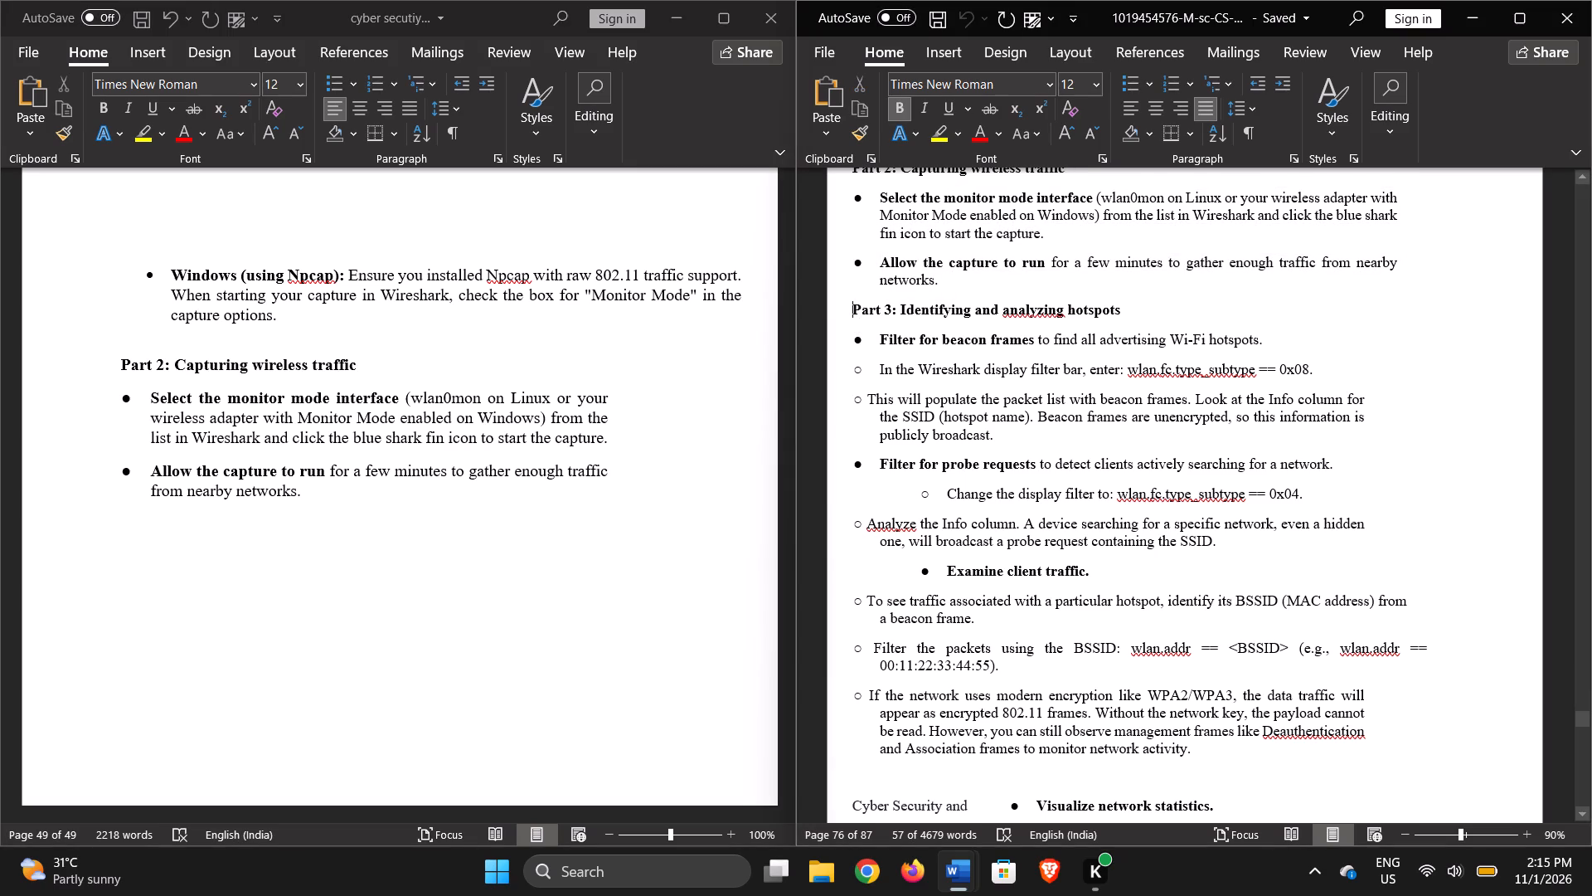
drag(849, 306, 1202, 368)
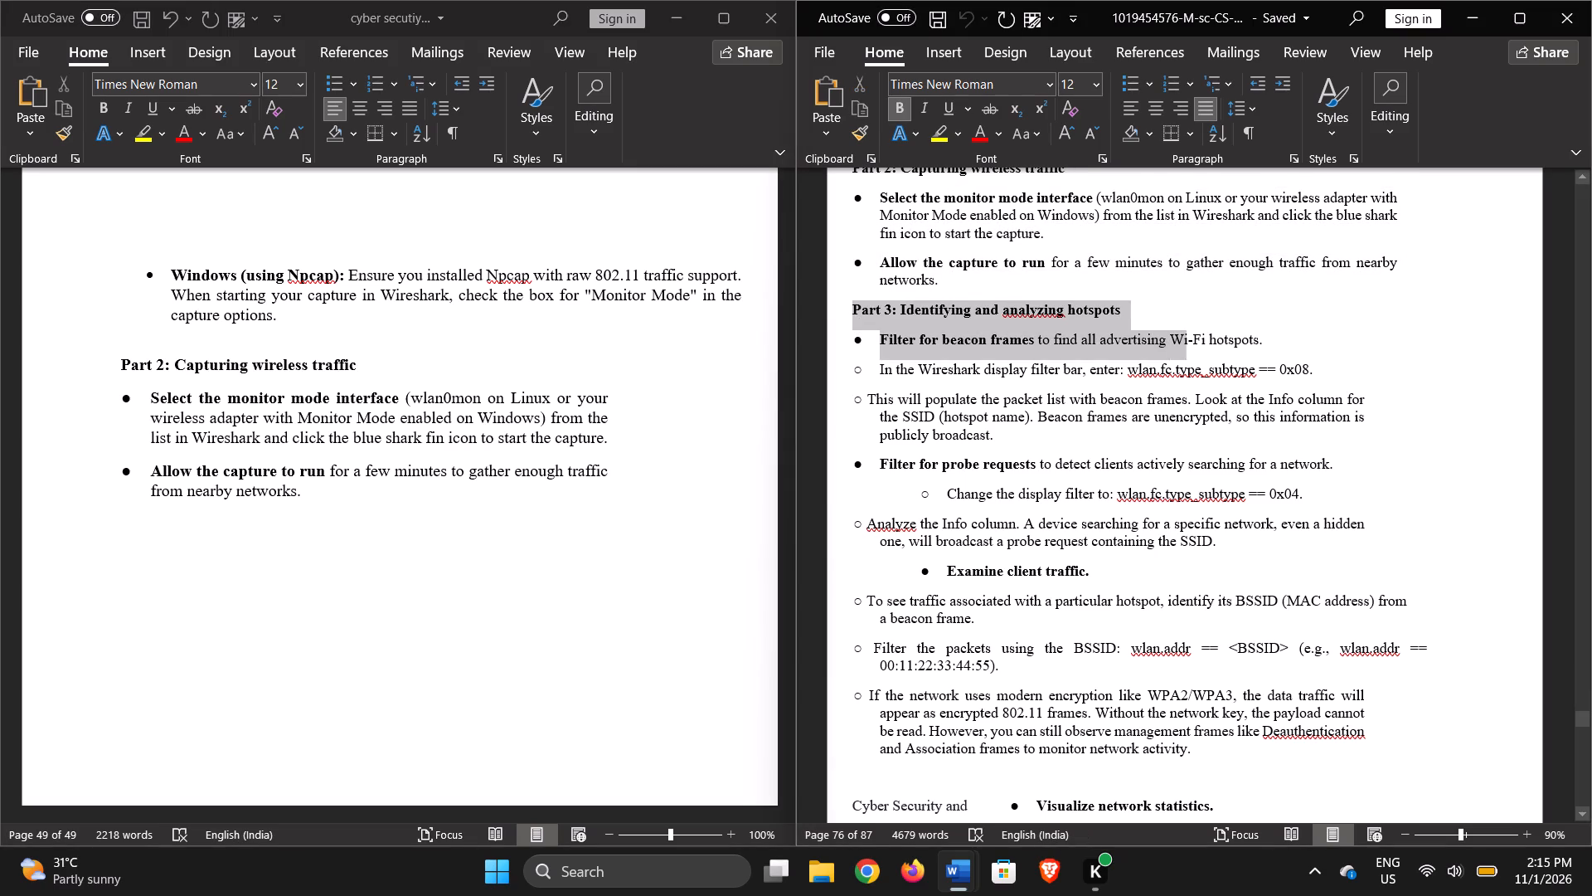
drag(1202, 368, 1204, 761)
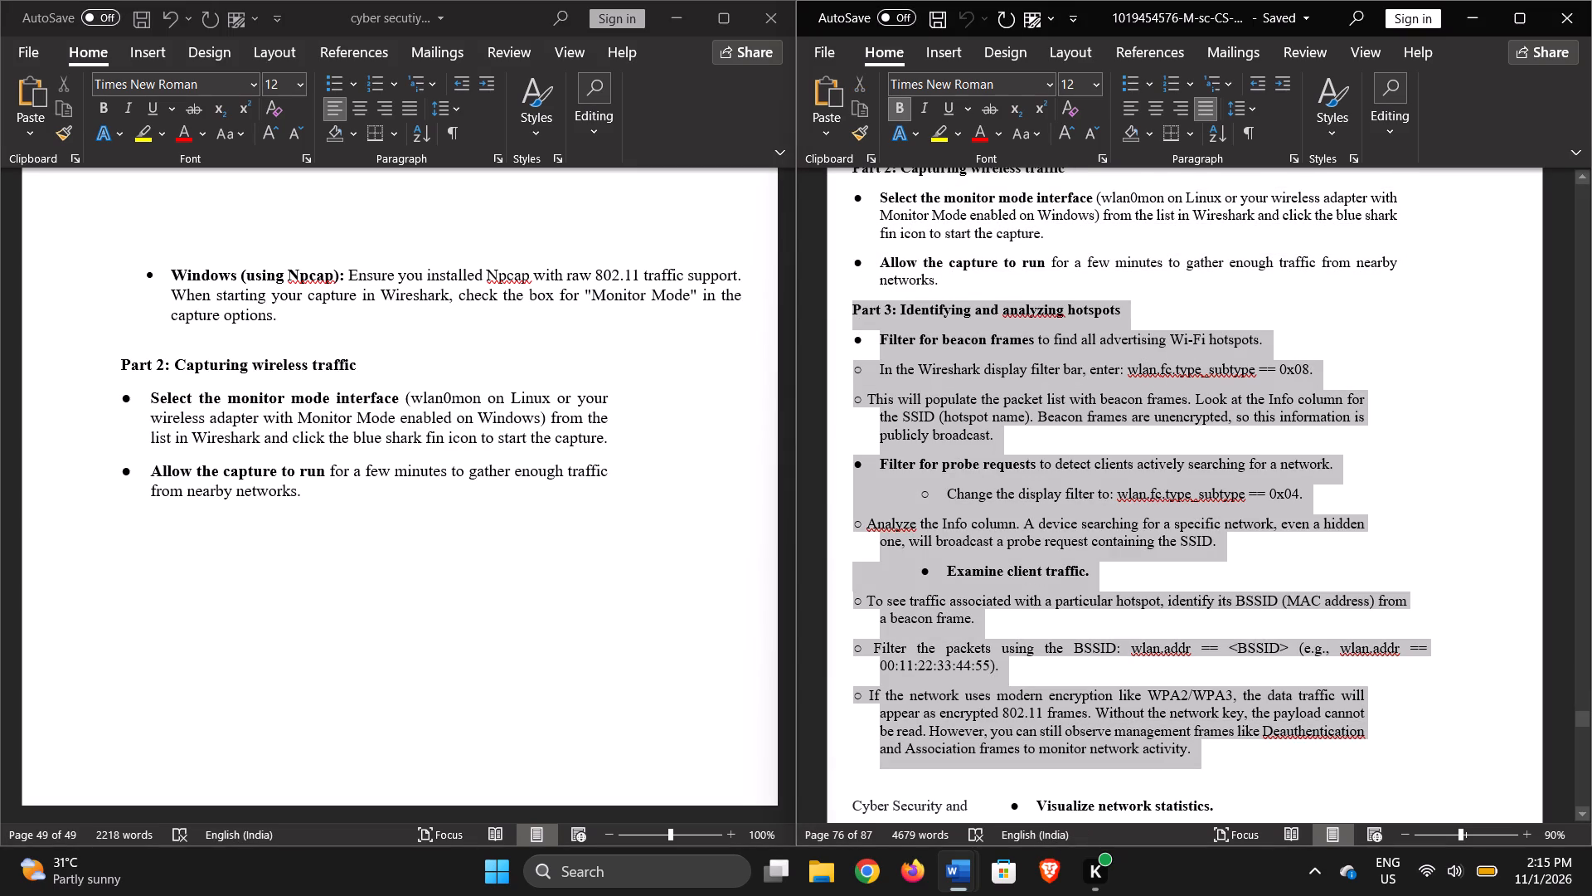
drag(1204, 761, 1203, 757)
key(ctrl+v)
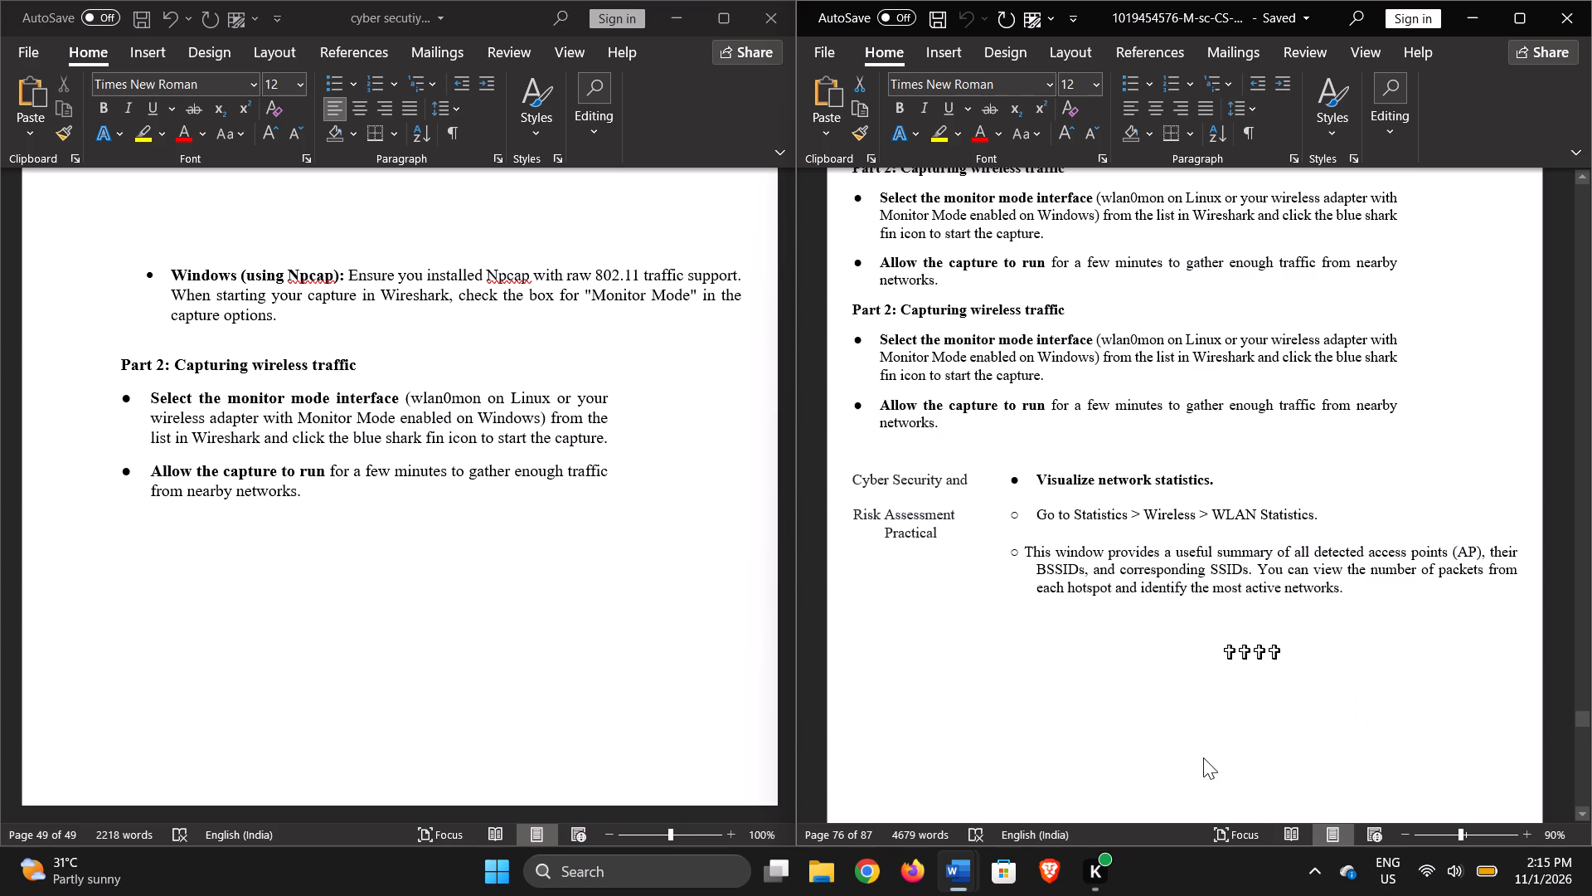
key(ctrl+z)
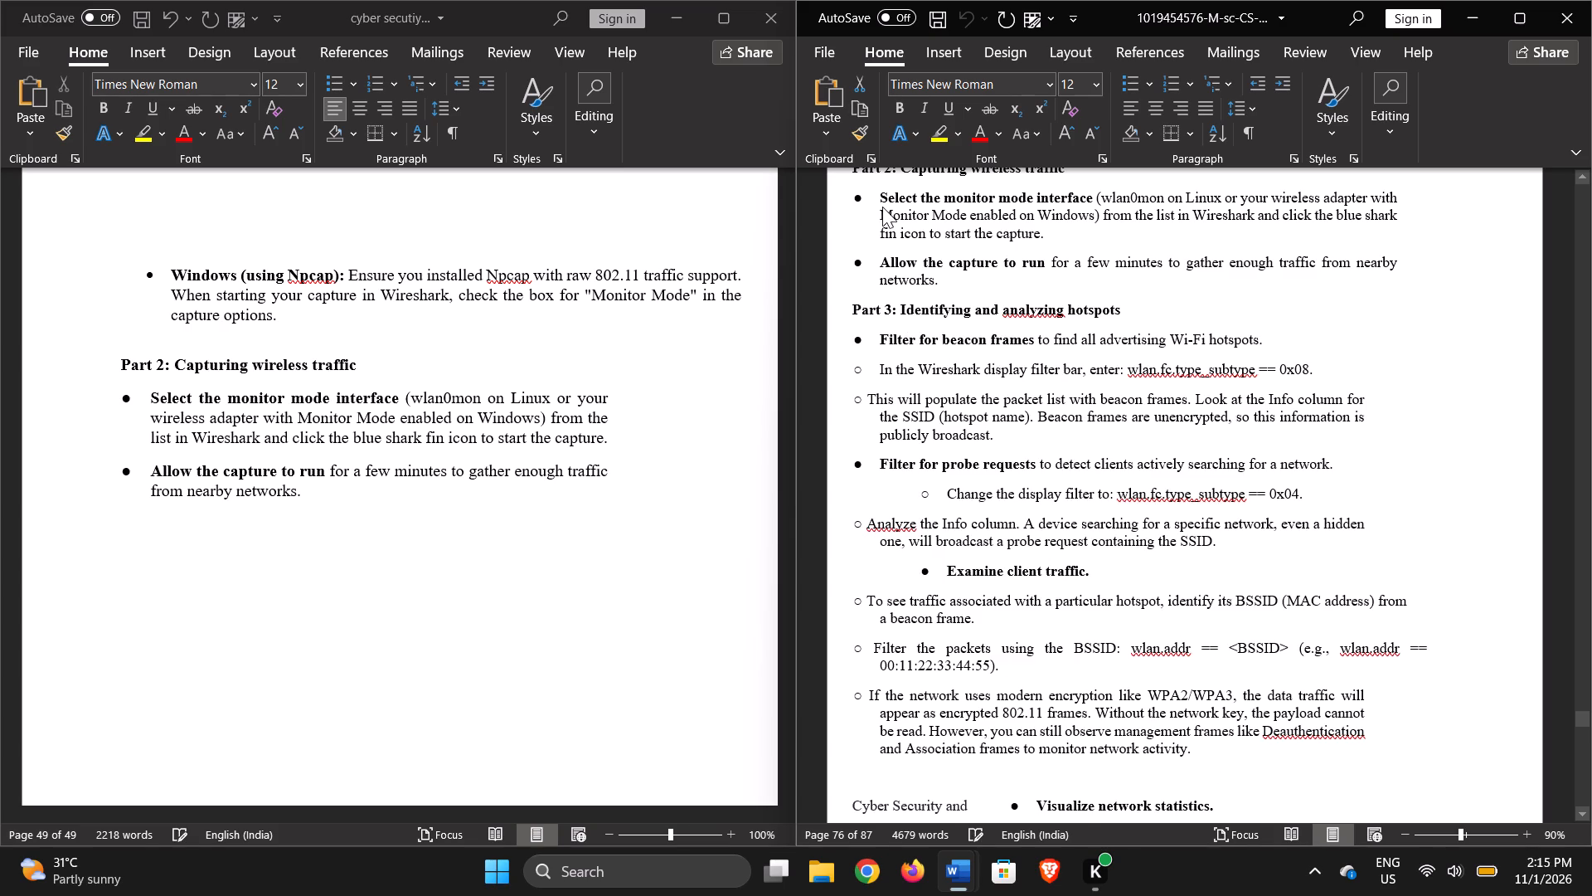
key(ctrl+c)
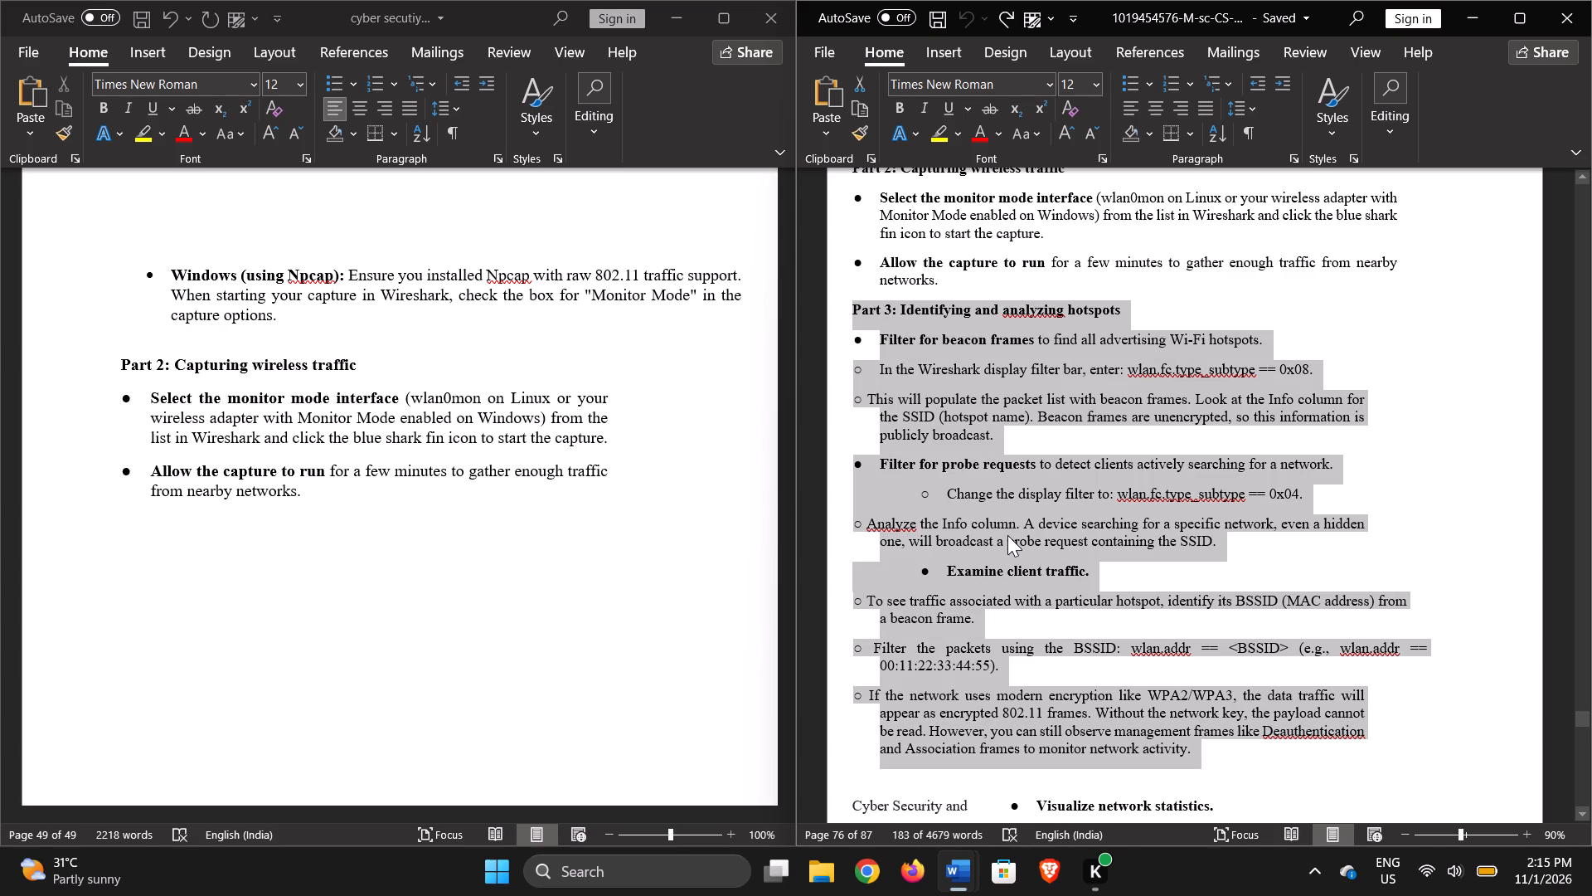
click(342, 484)
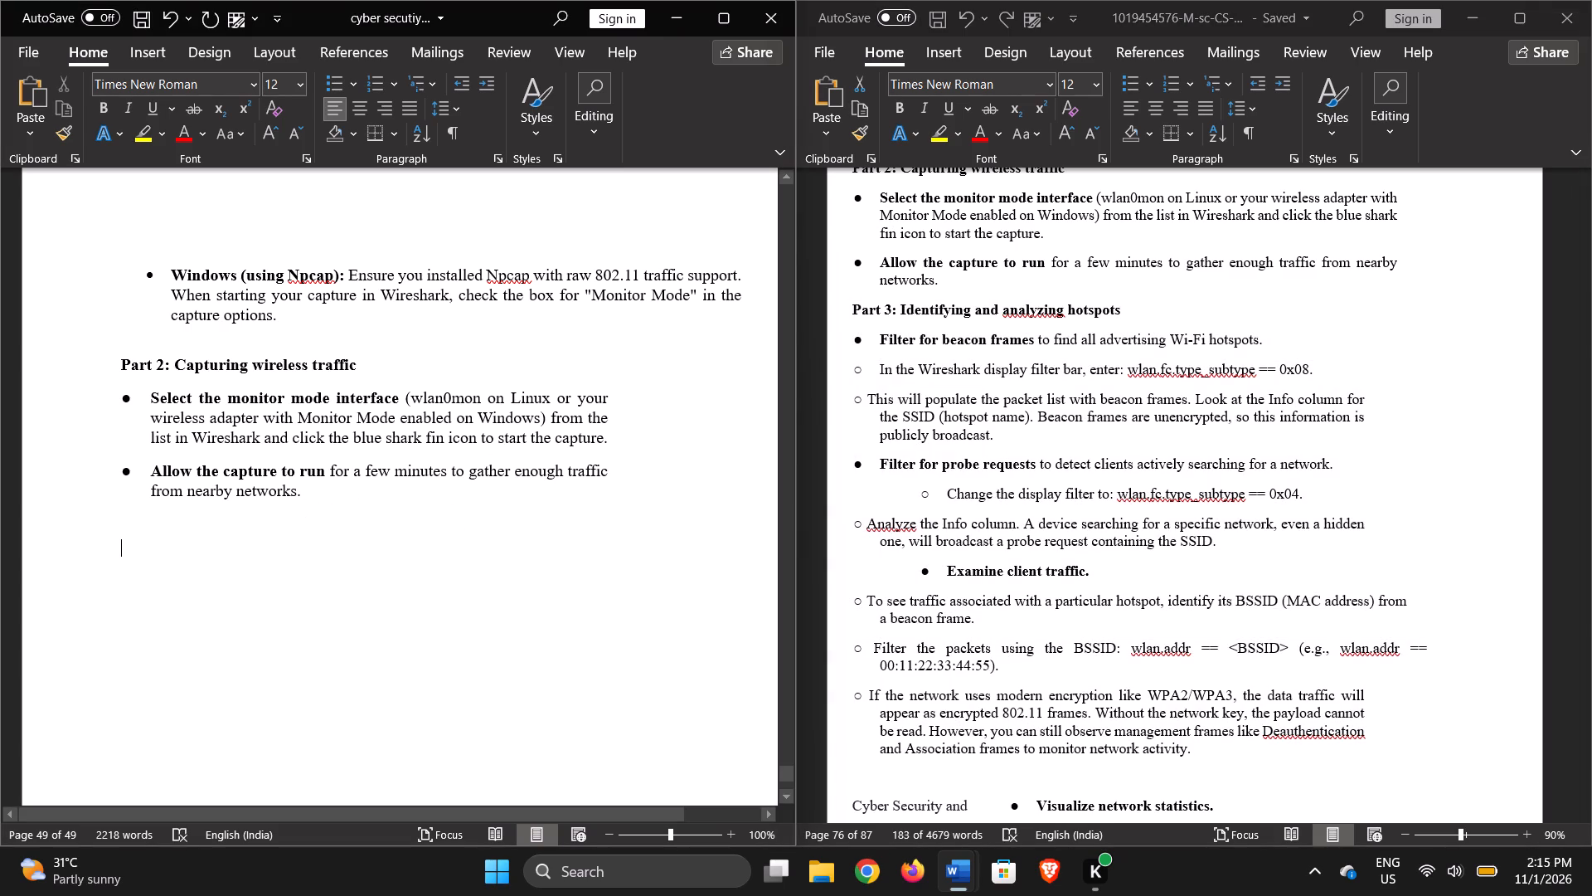
key(ctrl+v)
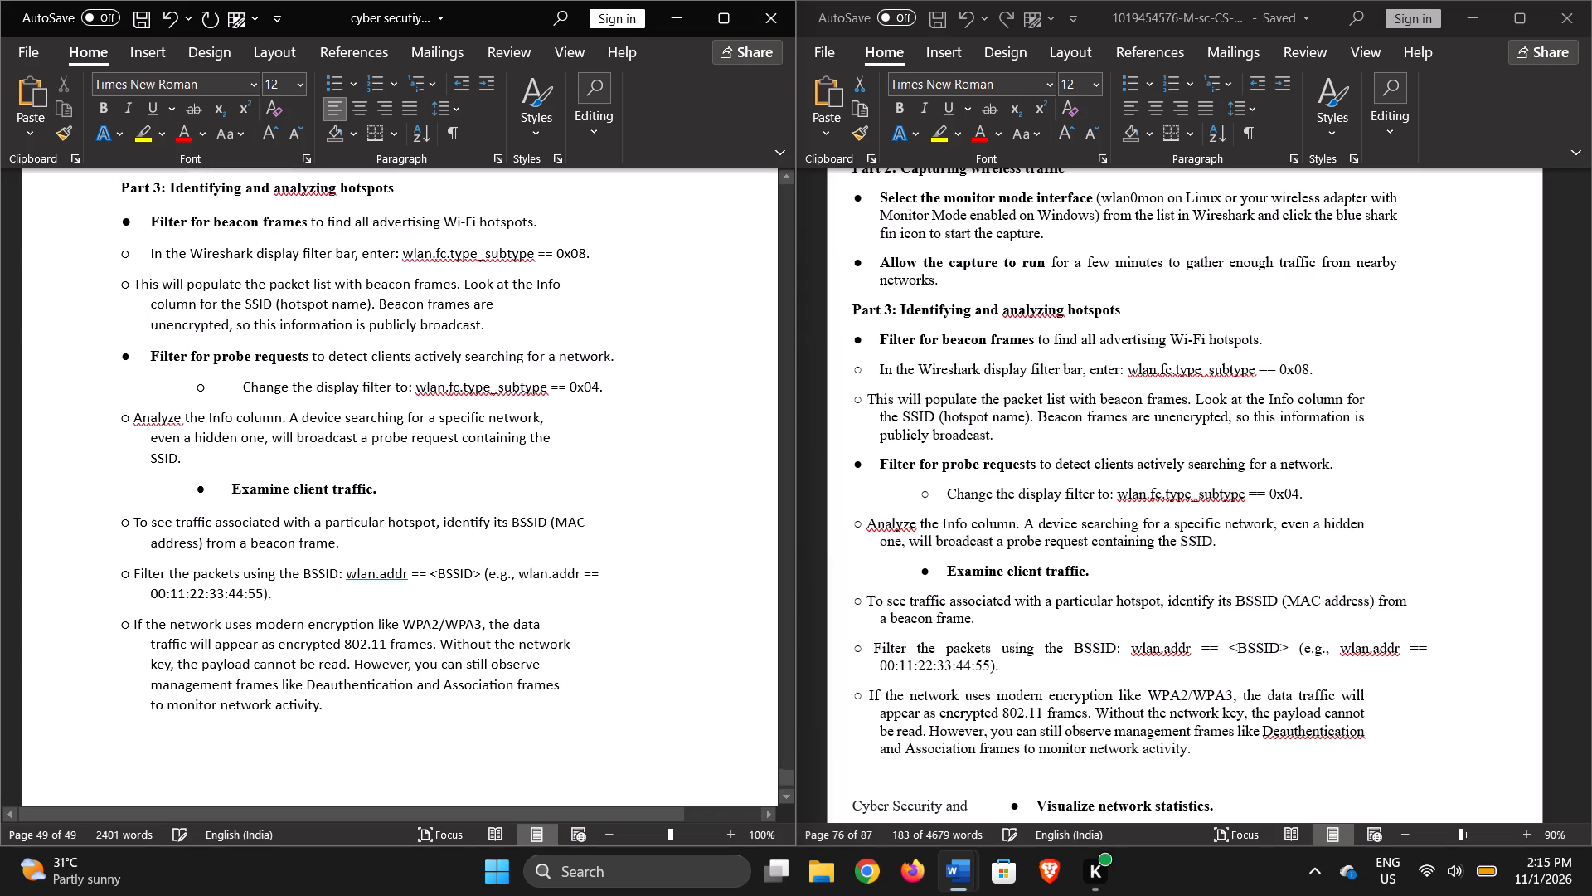
Format the pasted Part 3 heading and all of its points in Times New Roman, size 12.
drag(114, 218, 365, 758)
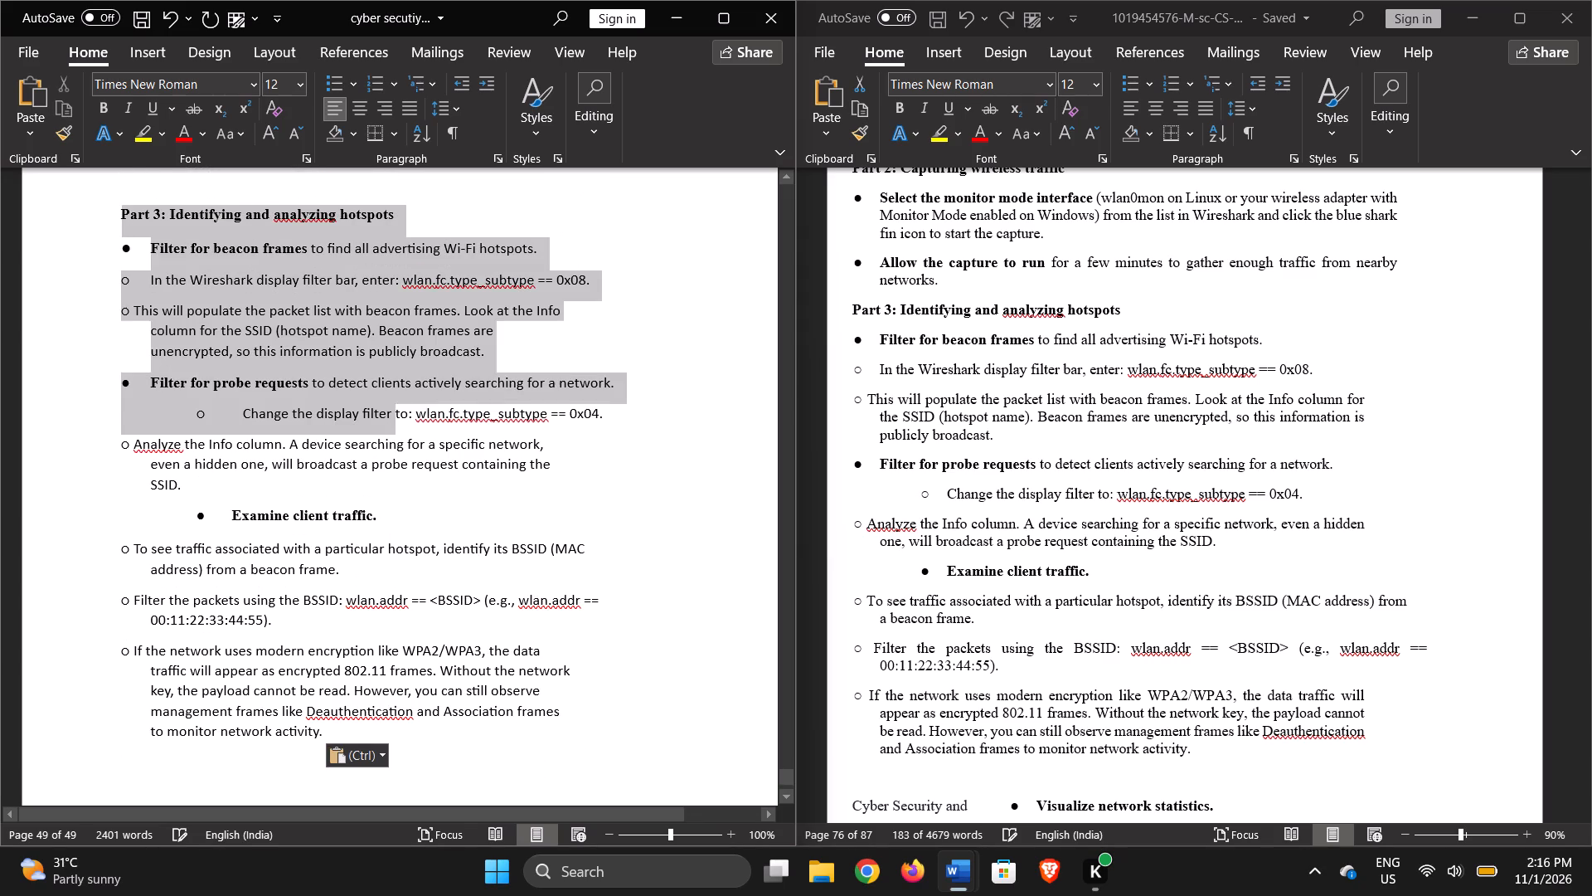
drag(365, 758, 437, 732)
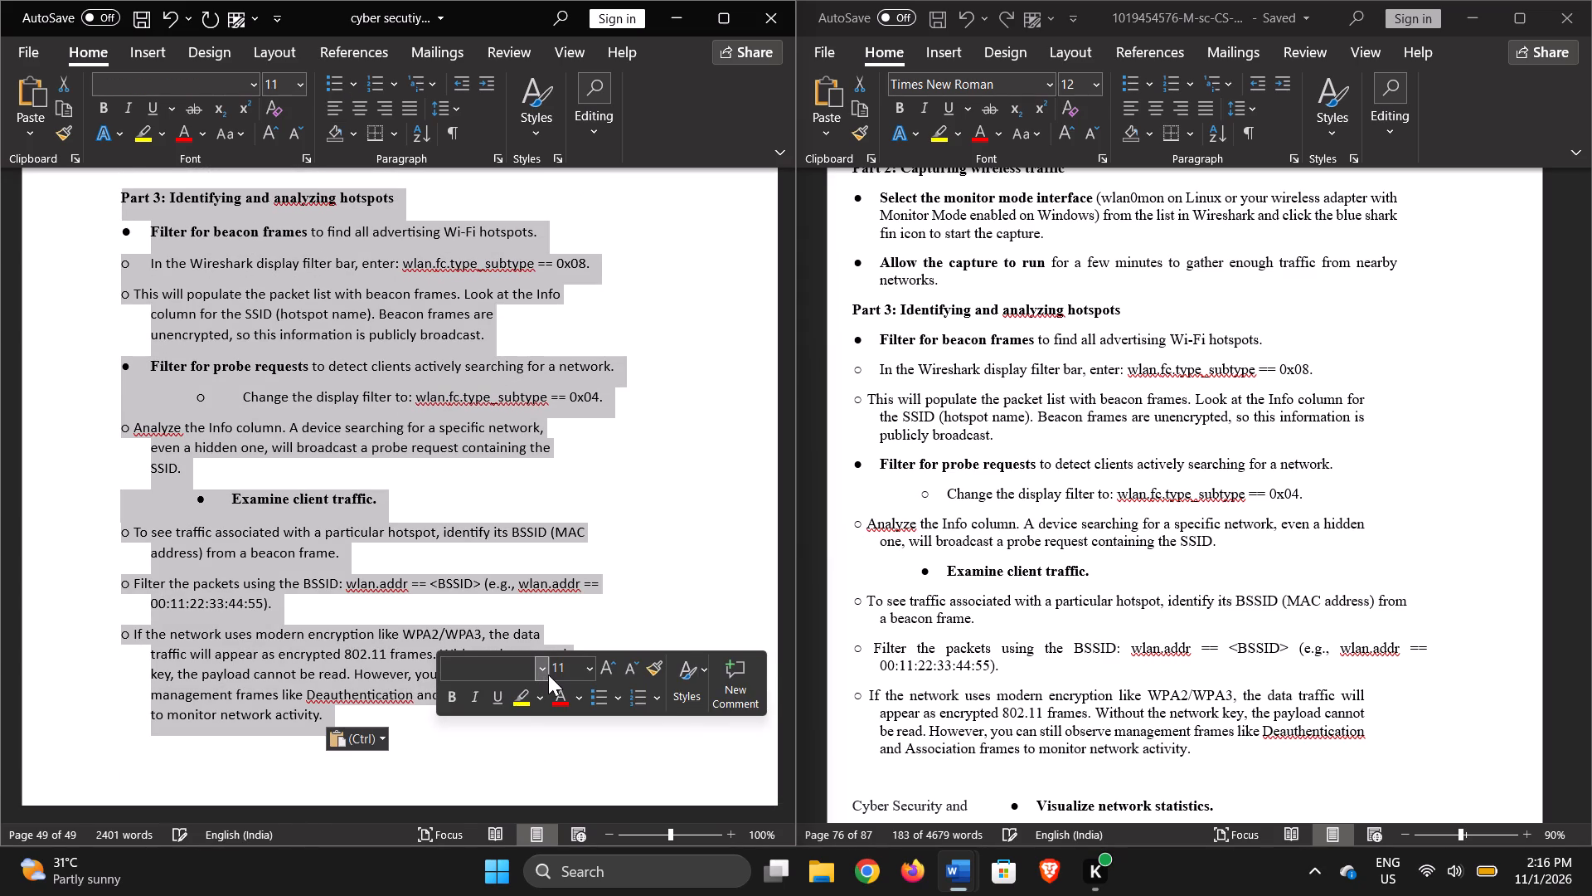
click(548, 674)
click(515, 221)
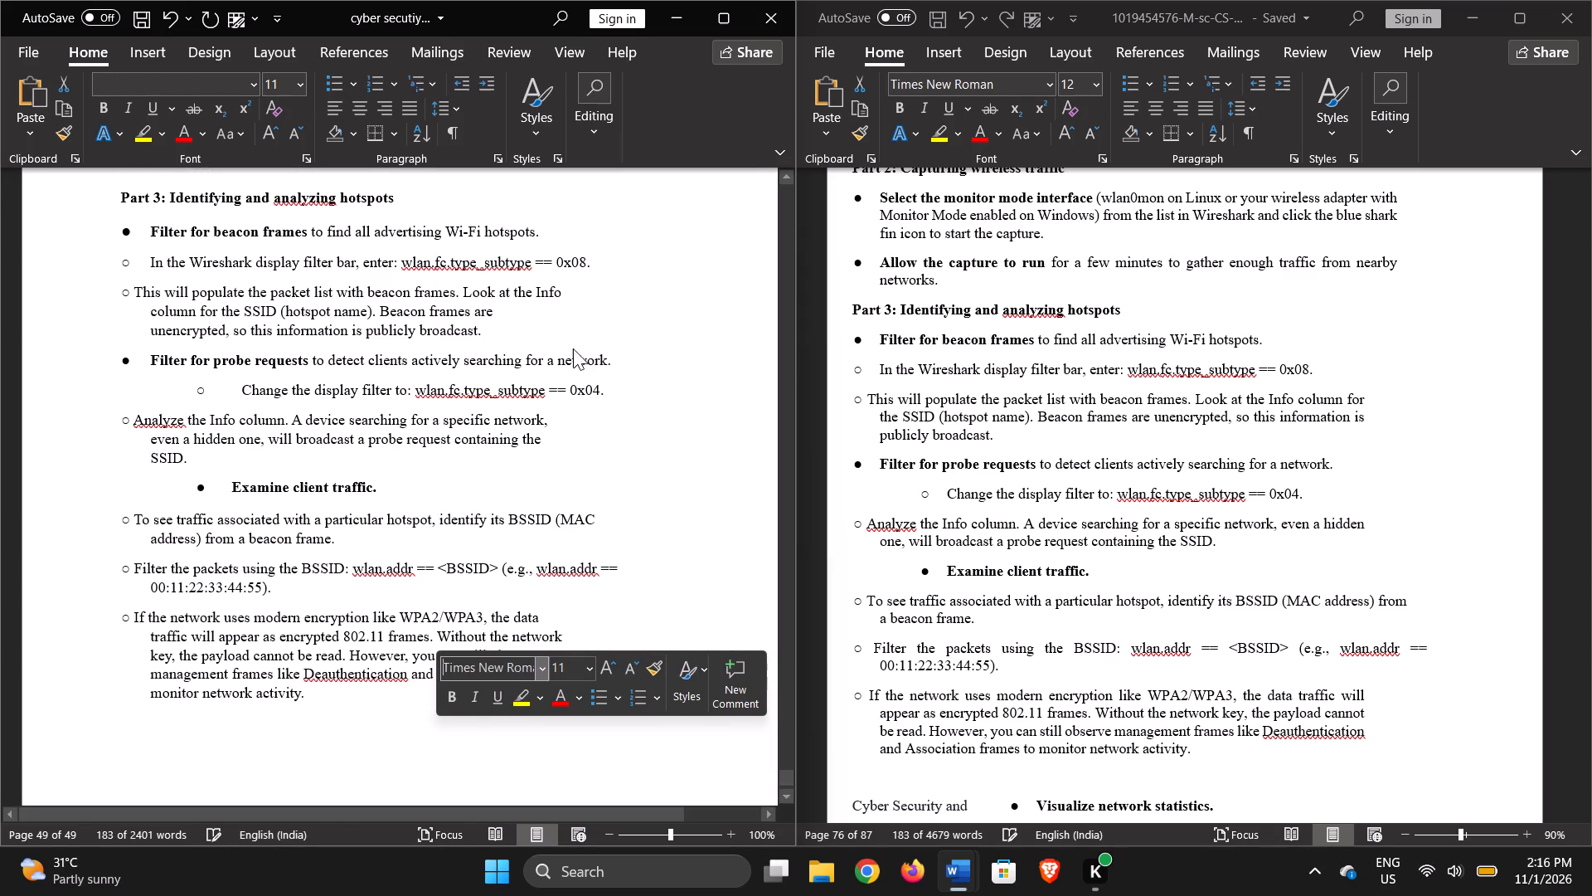
click(587, 670)
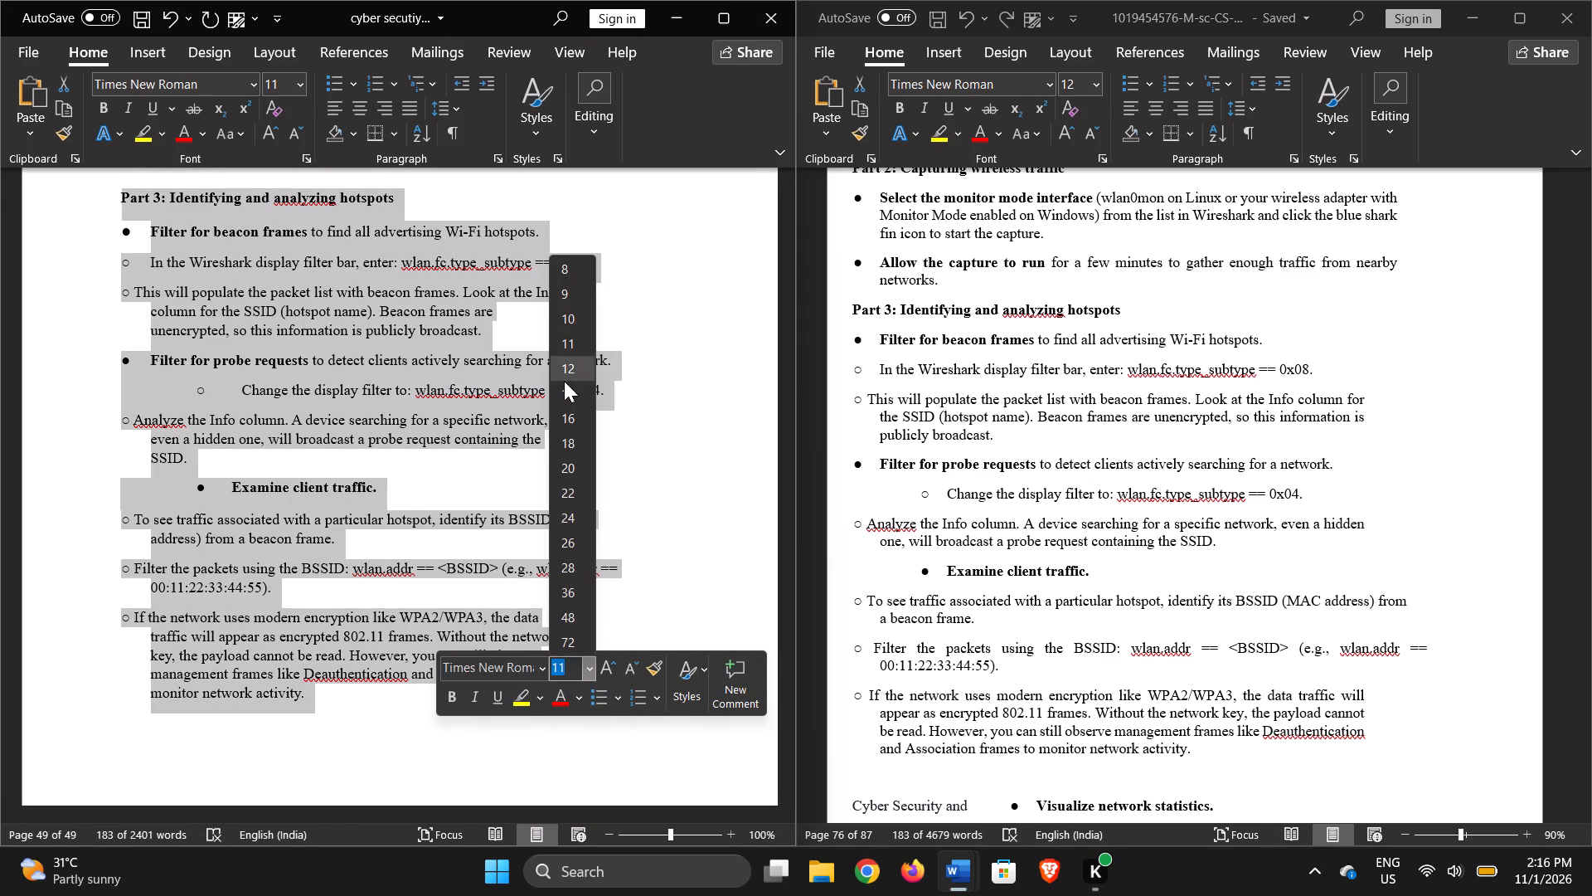
click(568, 372)
Examine the rest of the practical in the reference document and the layout of the sections above Part 3.
scroll(518, 475, down, 1)
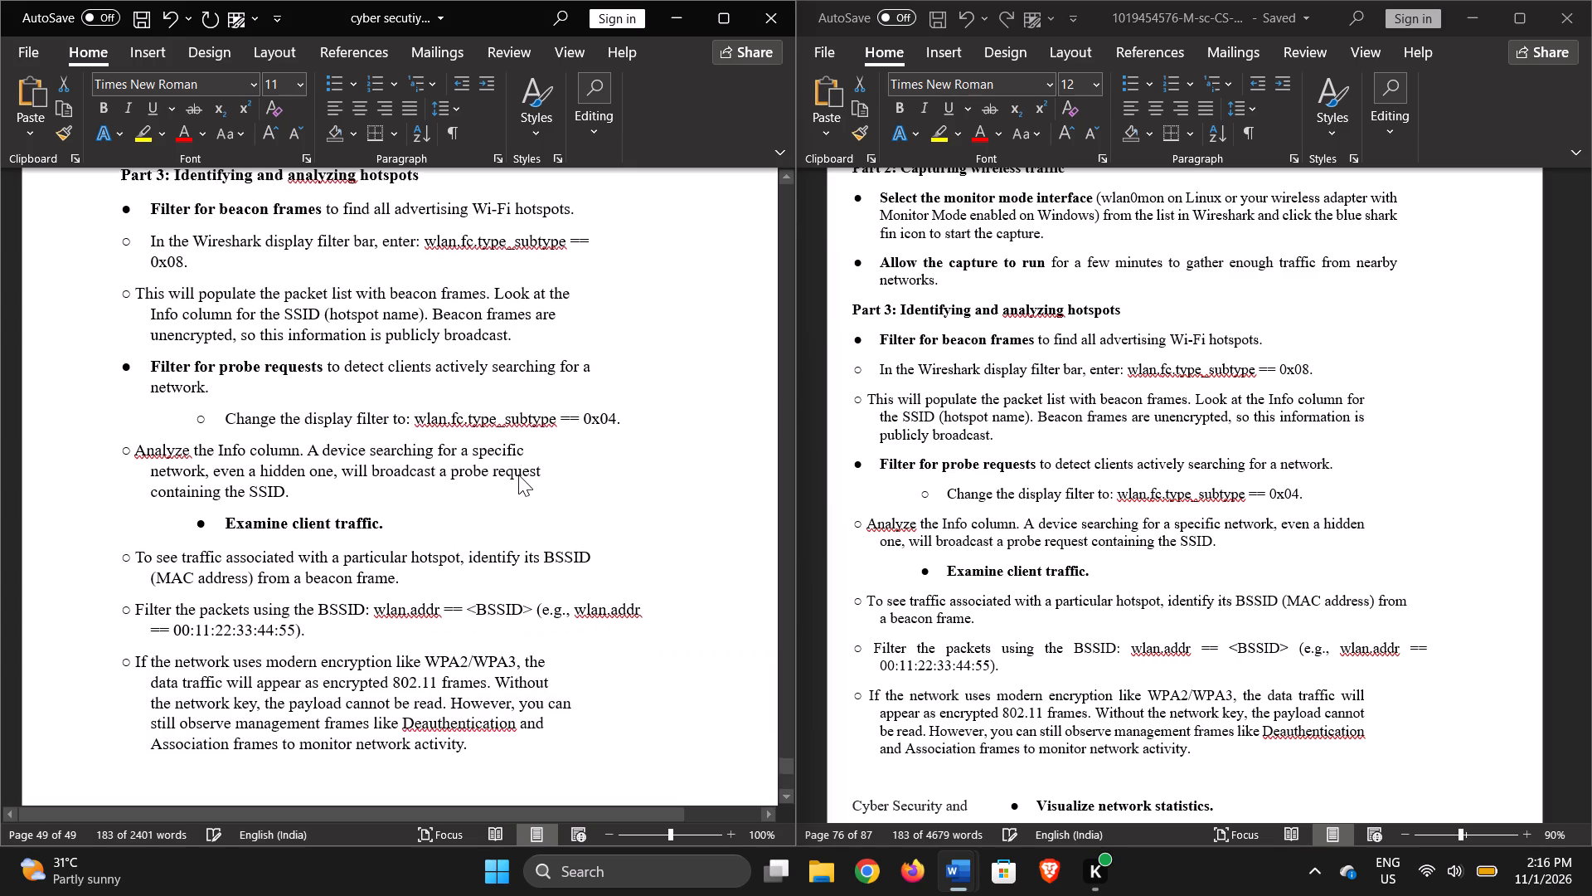
scroll(518, 475, down, 1)
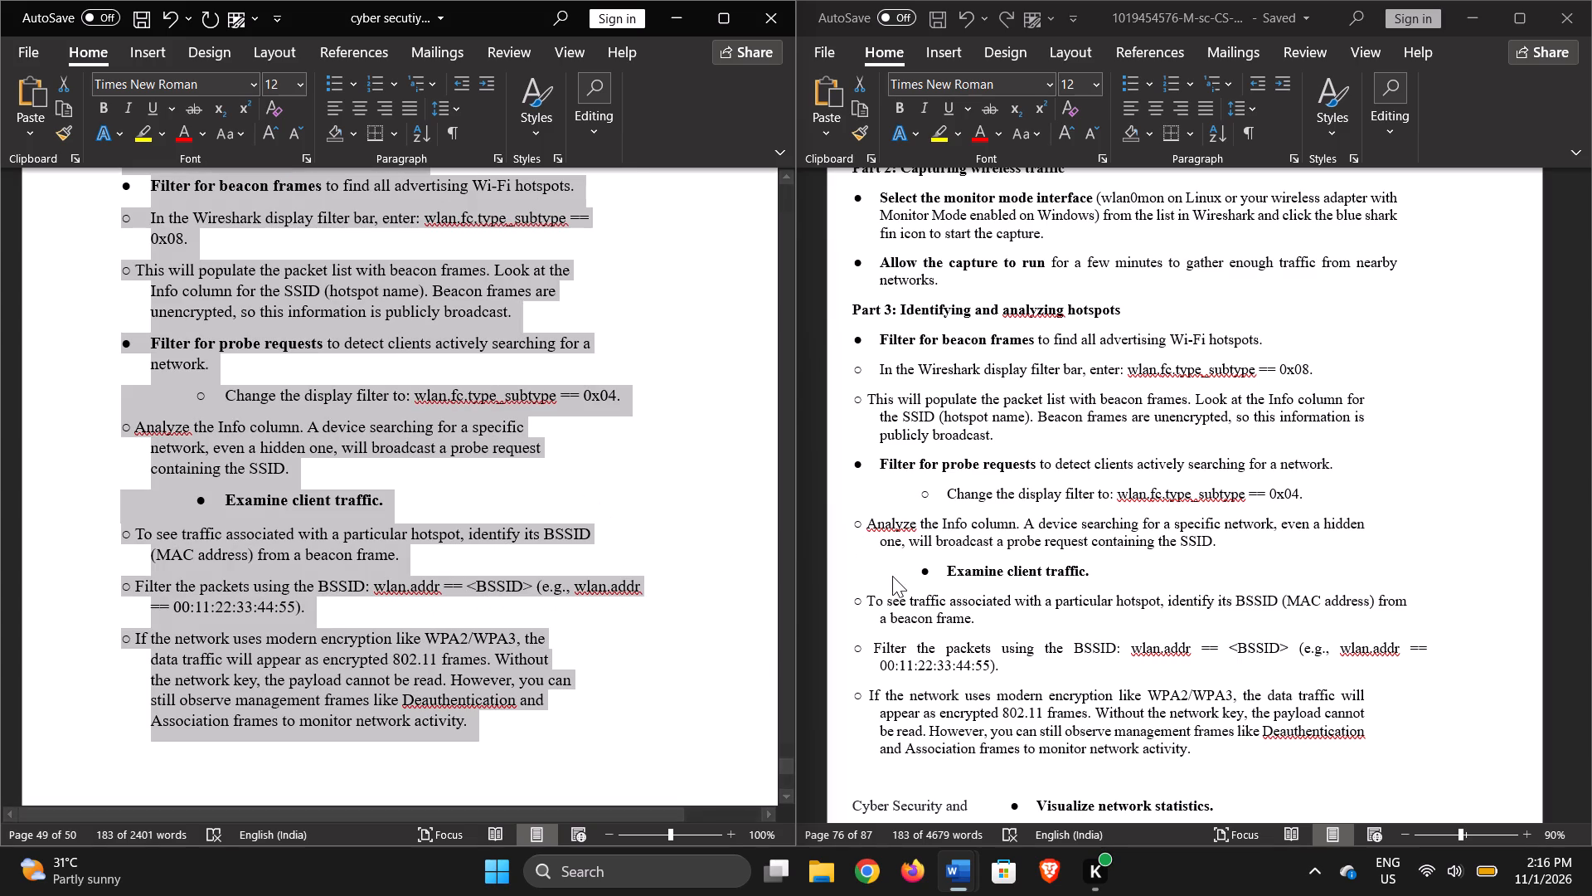
scroll(1077, 640, down, 2)
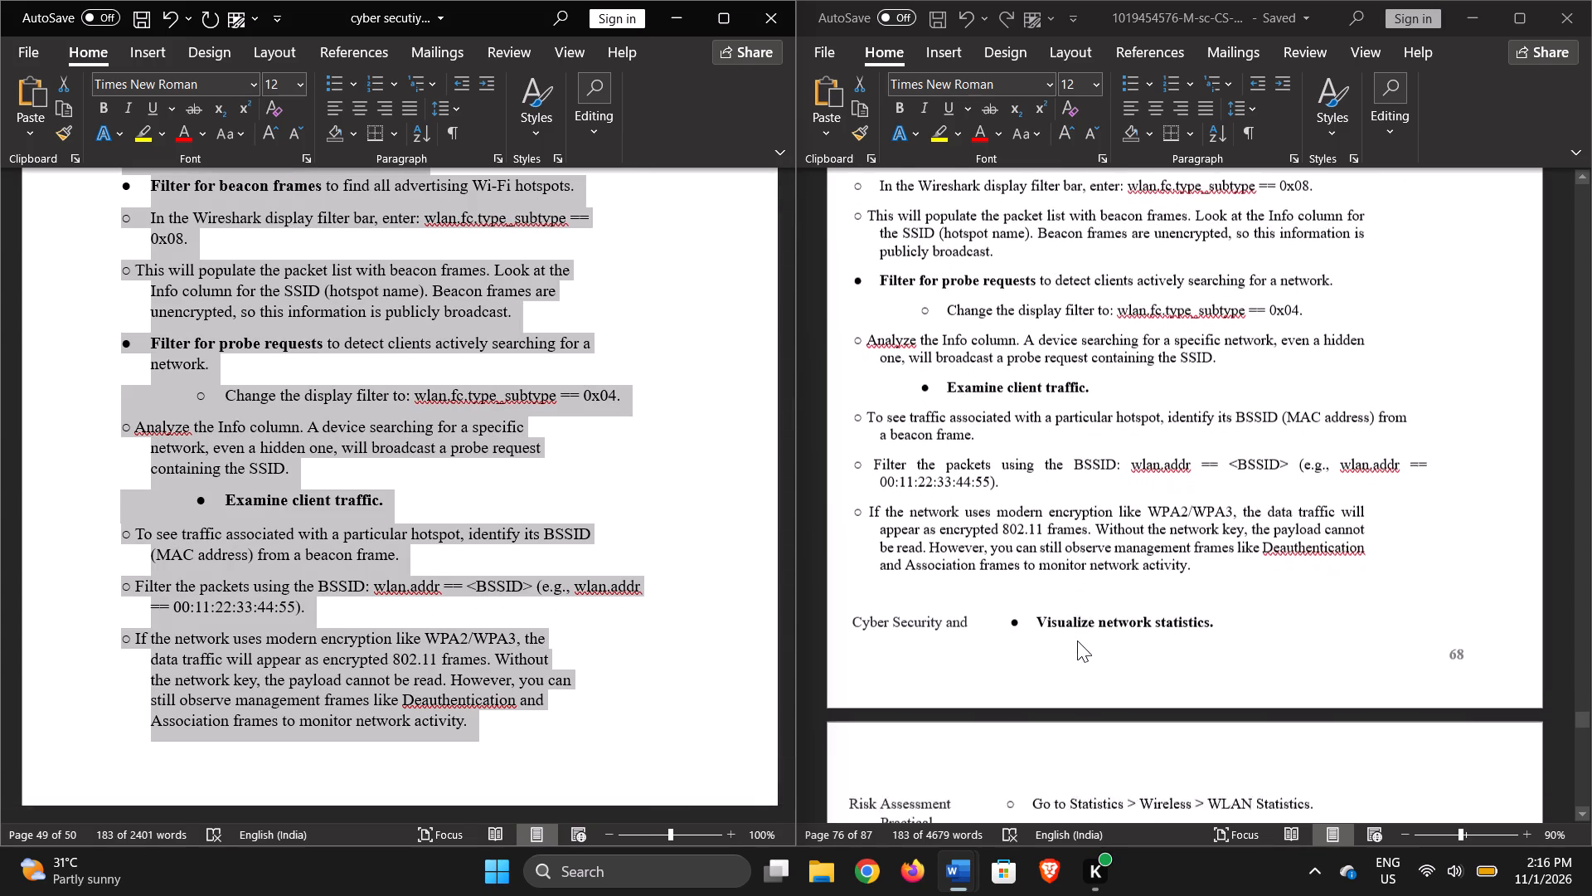
scroll(1077, 640, down, 2)
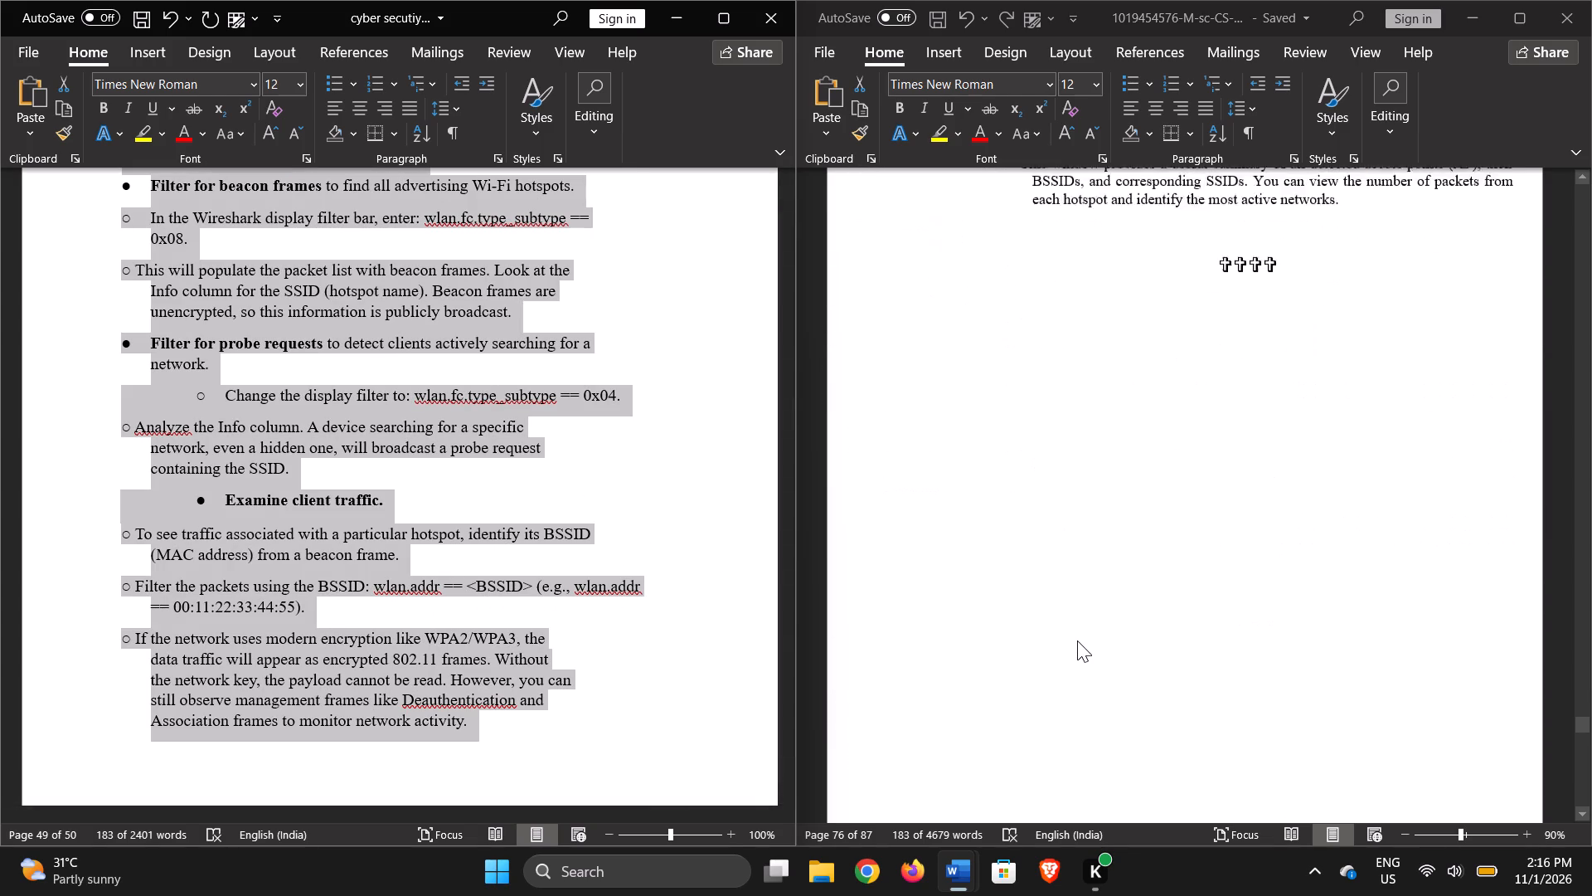
scroll(583, 730, up, 1)
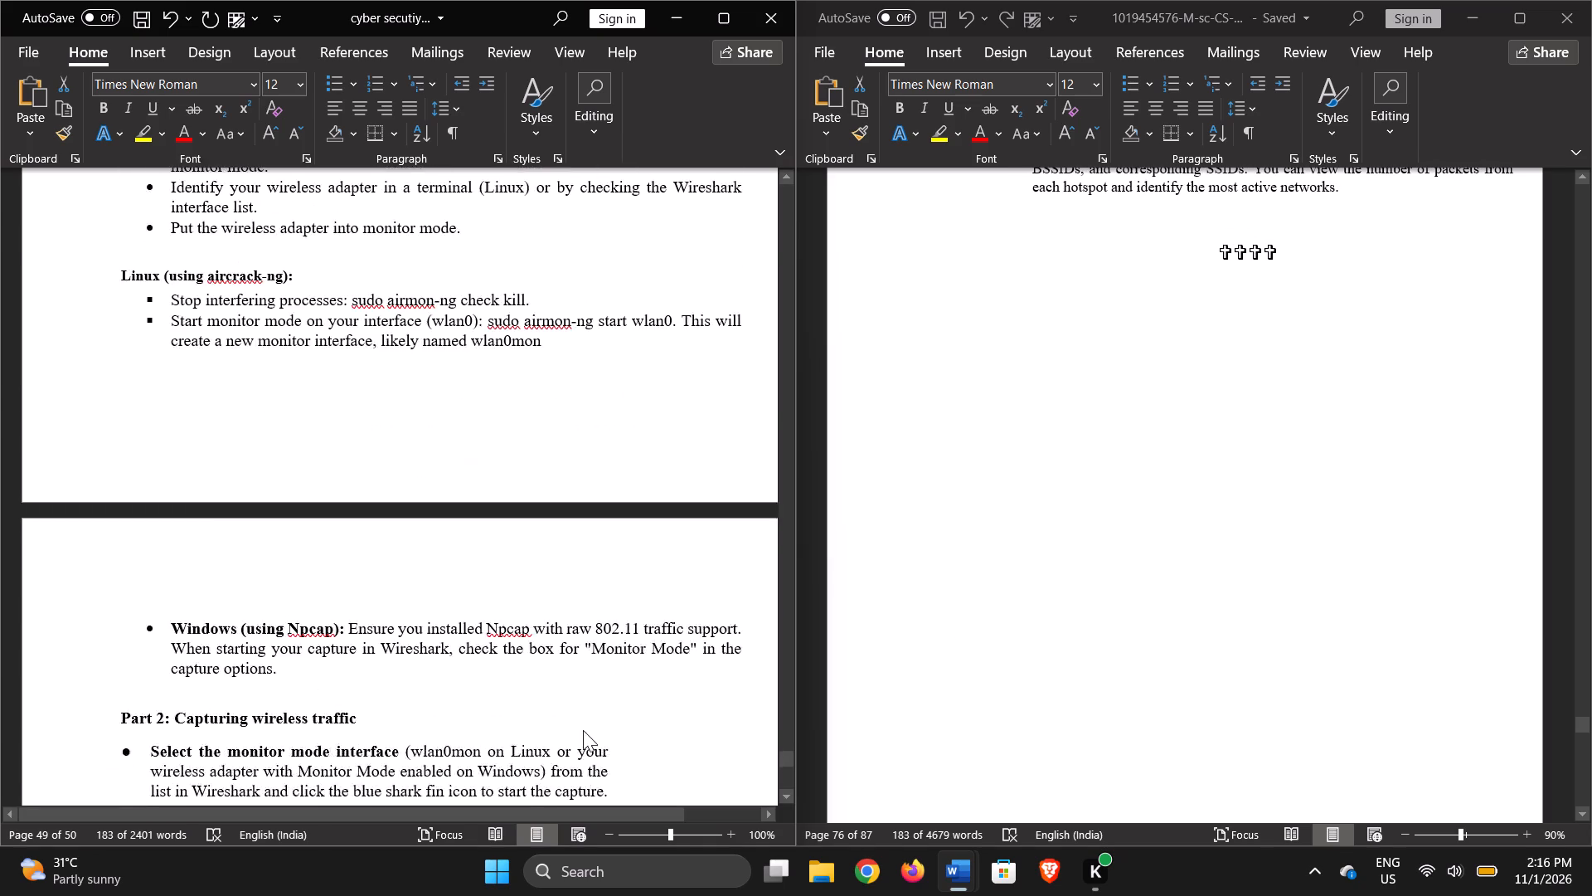
scroll(583, 730, up, 3)
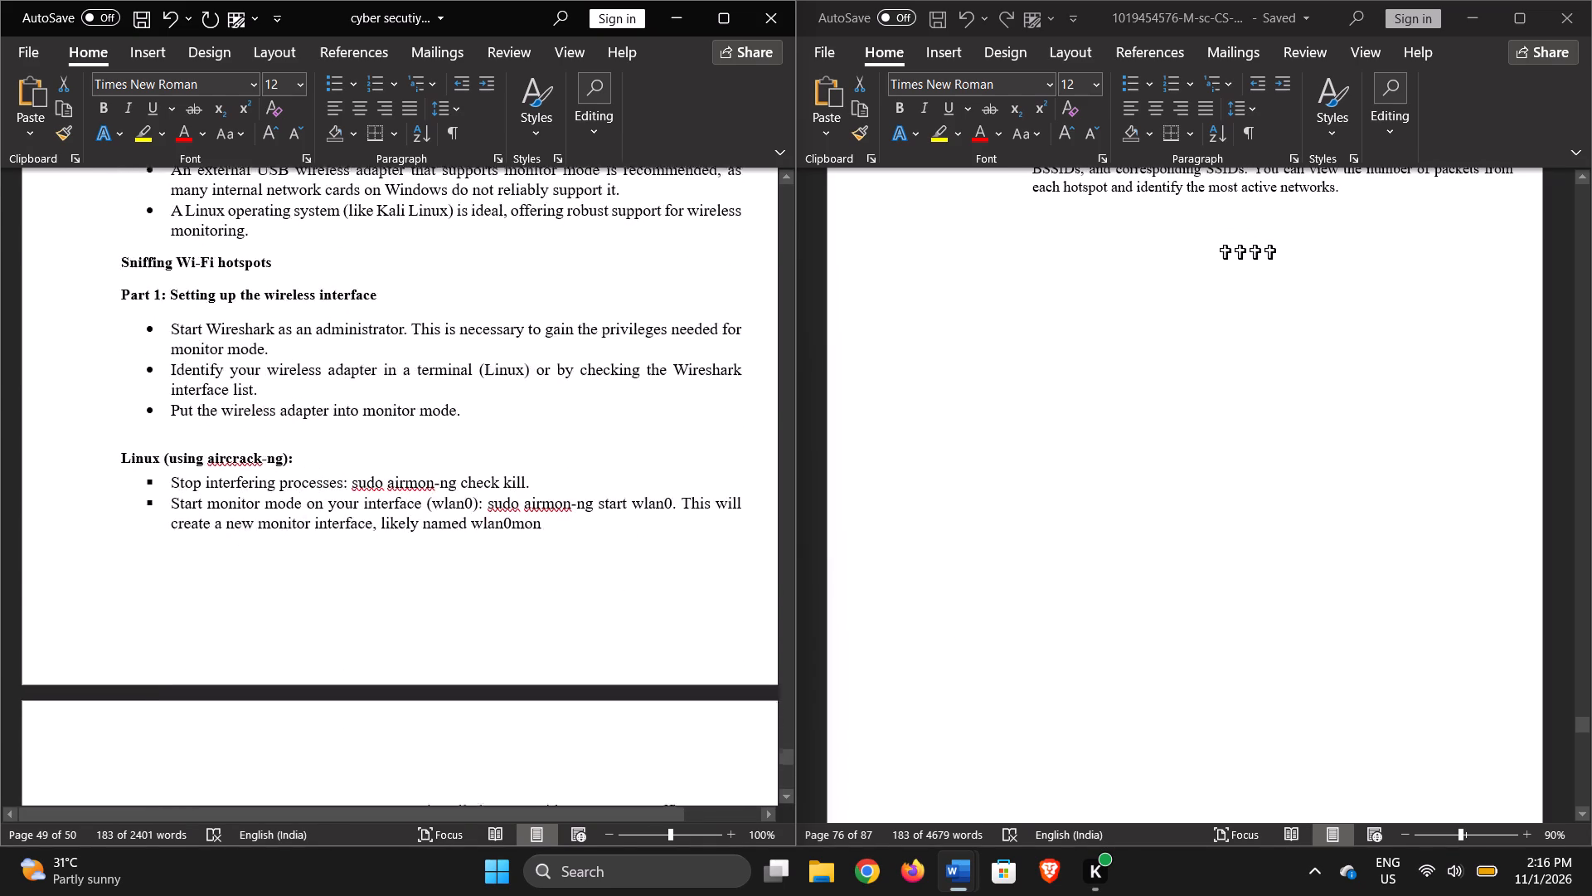
scroll(583, 730, down, 2)
Remove the blank lines above the "Part 2: Capturing wireless traffic" and "Part 3: Identifying and analyzing hotspots" headings.
scroll(583, 730, up, 1)
scroll(338, 523, up, 1)
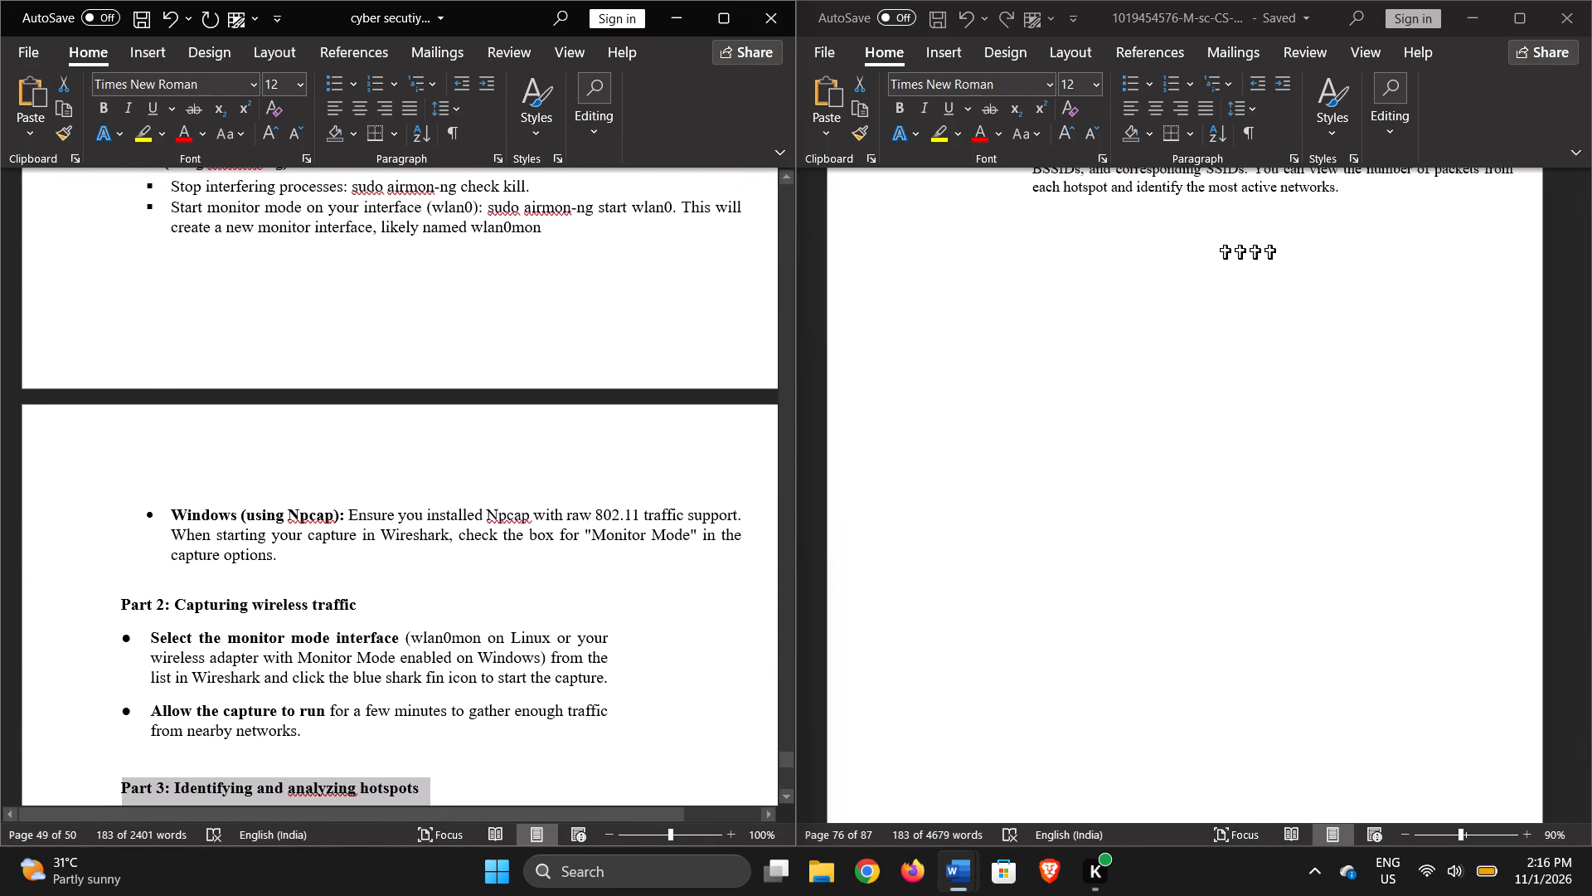
click(122, 601)
key(BackSpace)
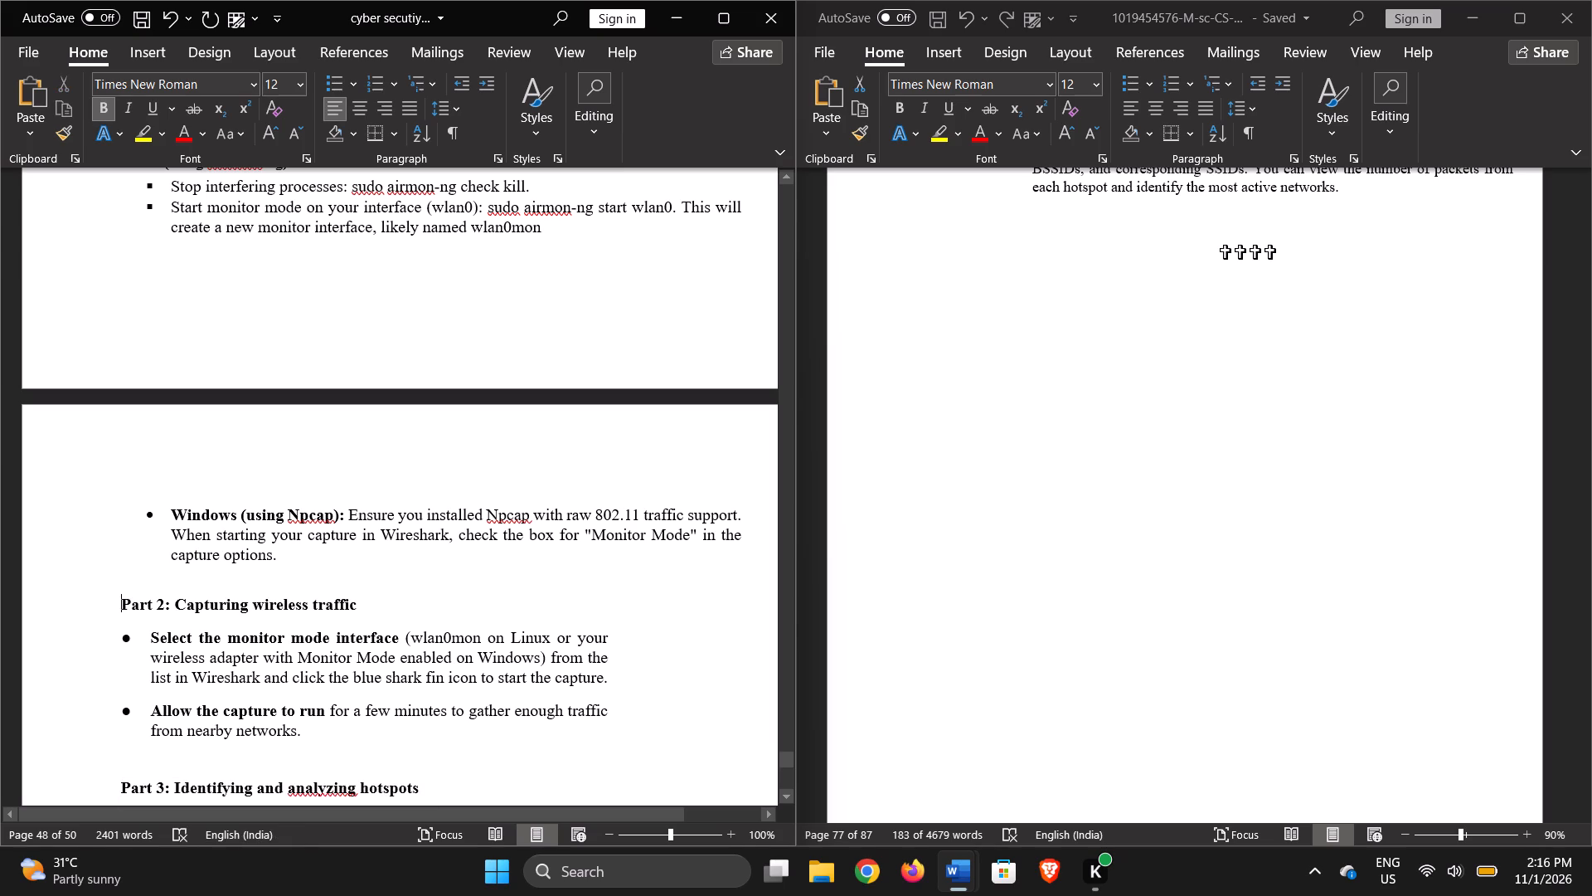
key(BackSpace)
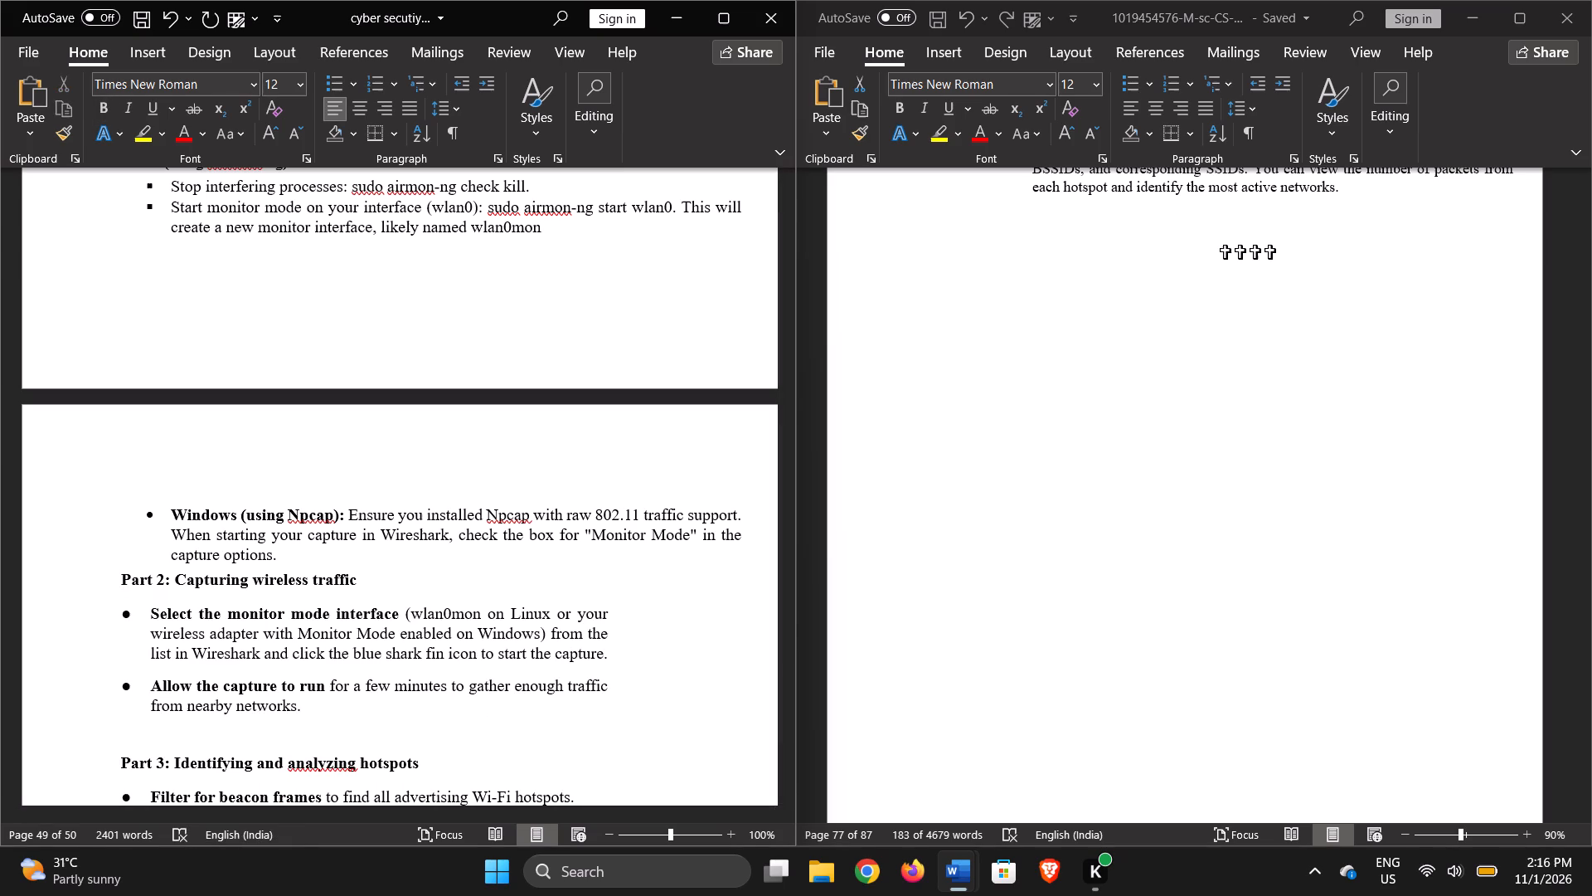
scroll(361, 678, down, 1)
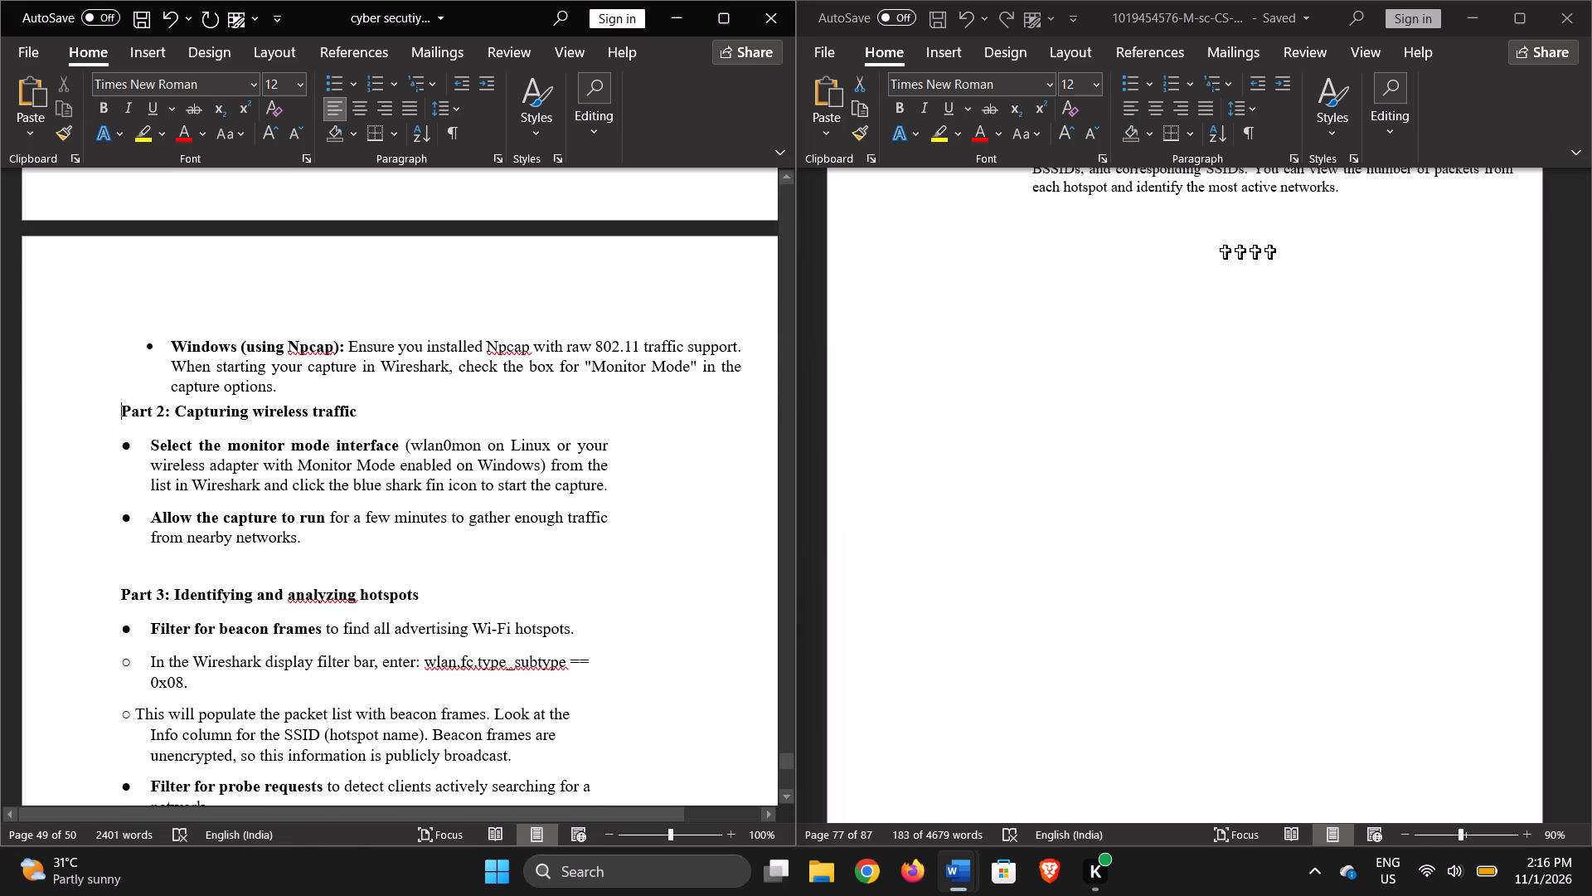
click(122, 598)
key(BackSpace)
key(BackSpace)
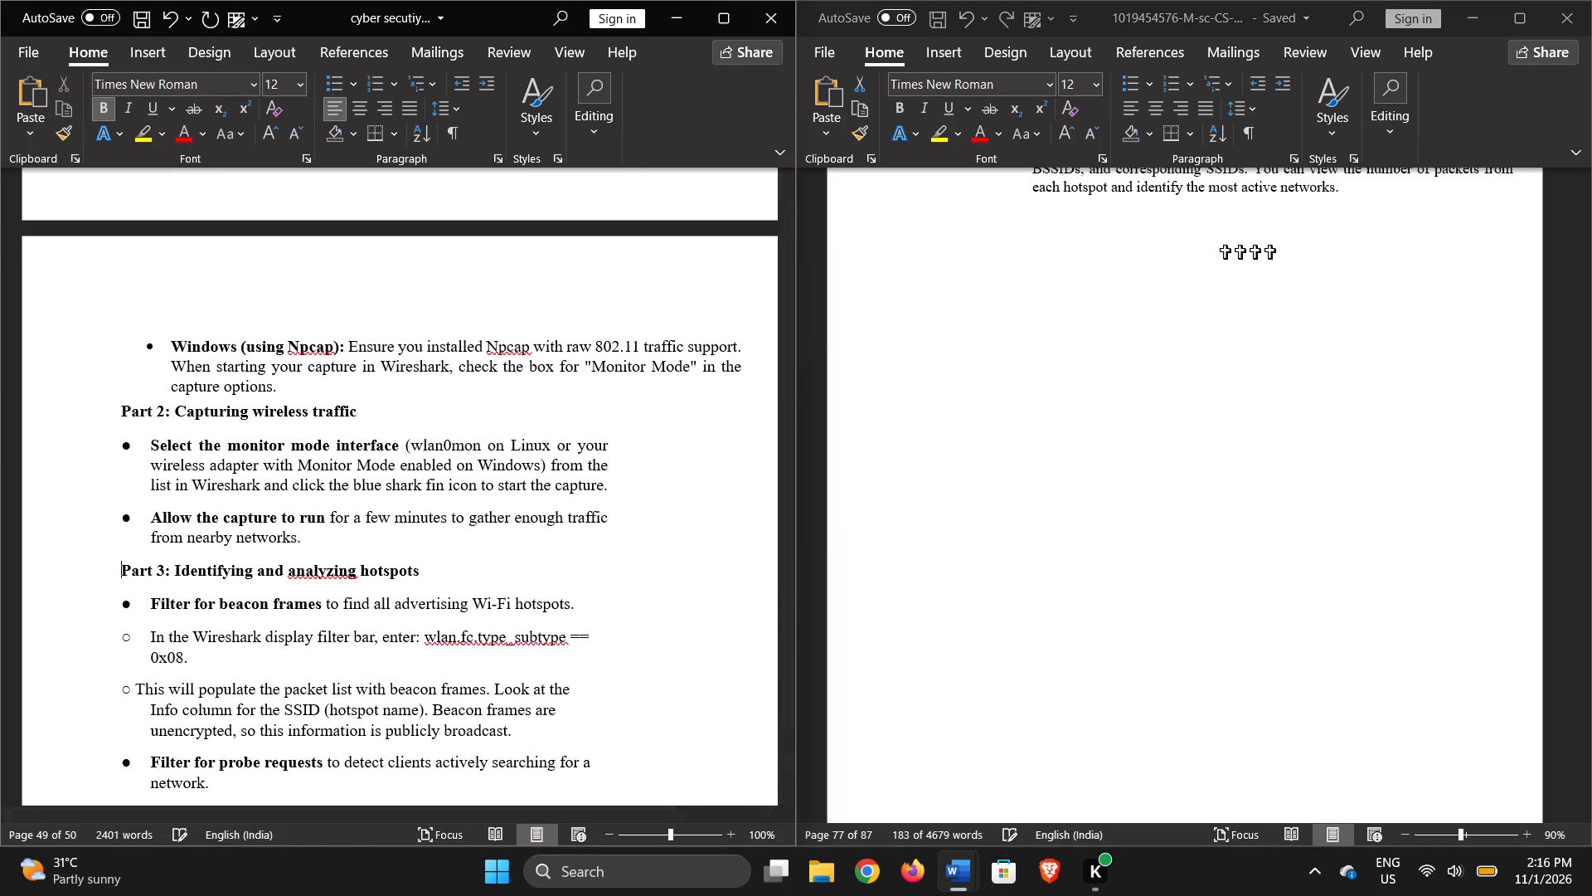
Compare the end of Part 3 in the reference document with the copied points to find what remains to copy.
scroll(1054, 563, down, 1)
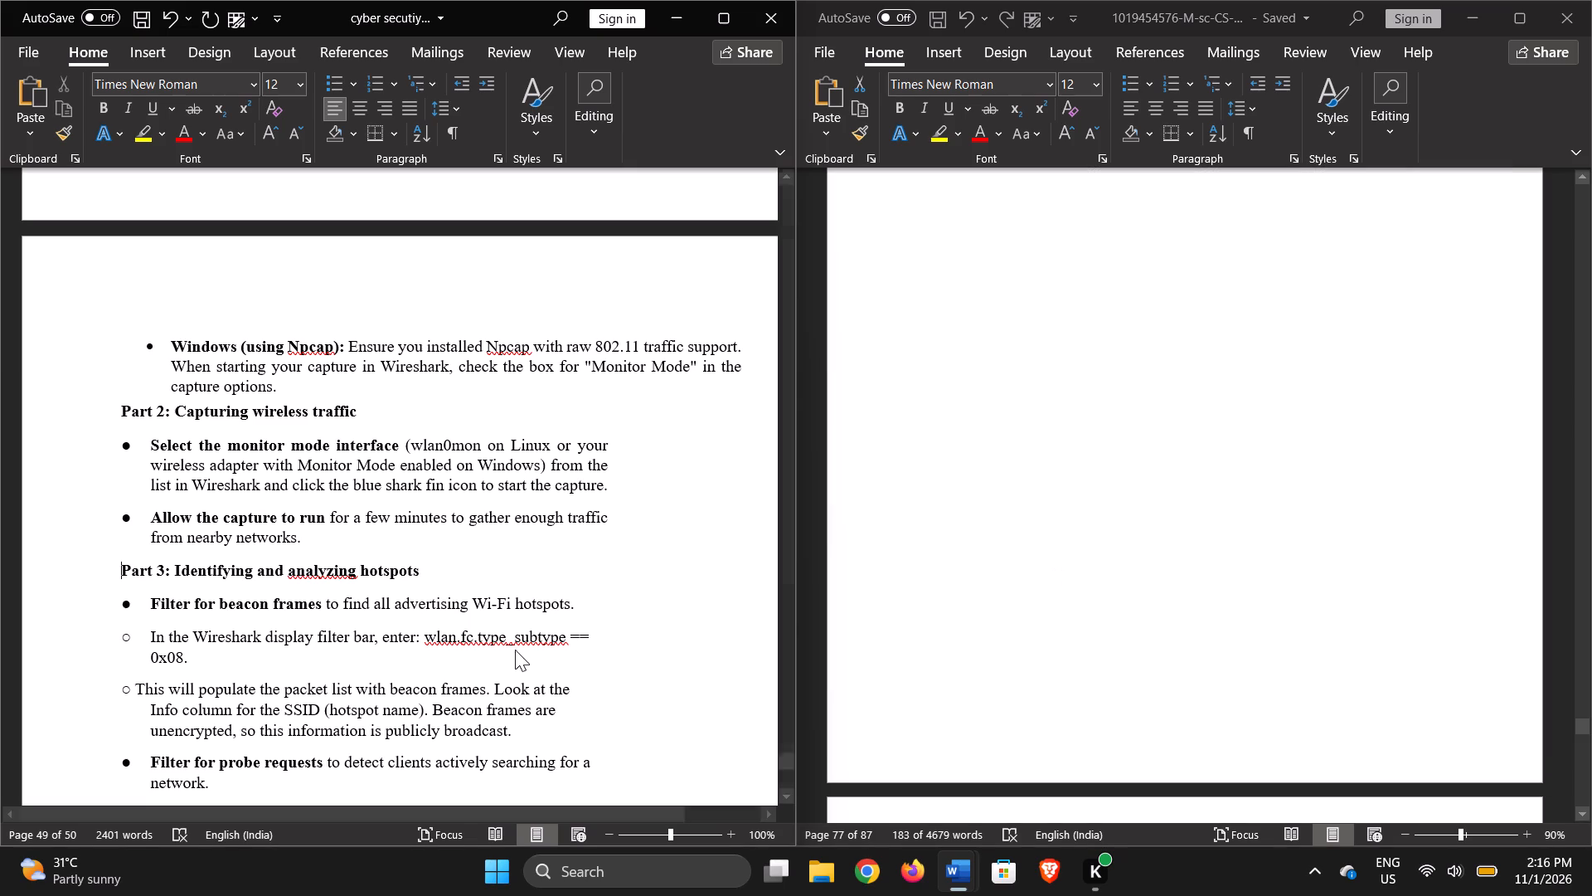
scroll(511, 650, down, 5)
scroll(511, 650, up, 1)
scroll(629, 606, up, 1)
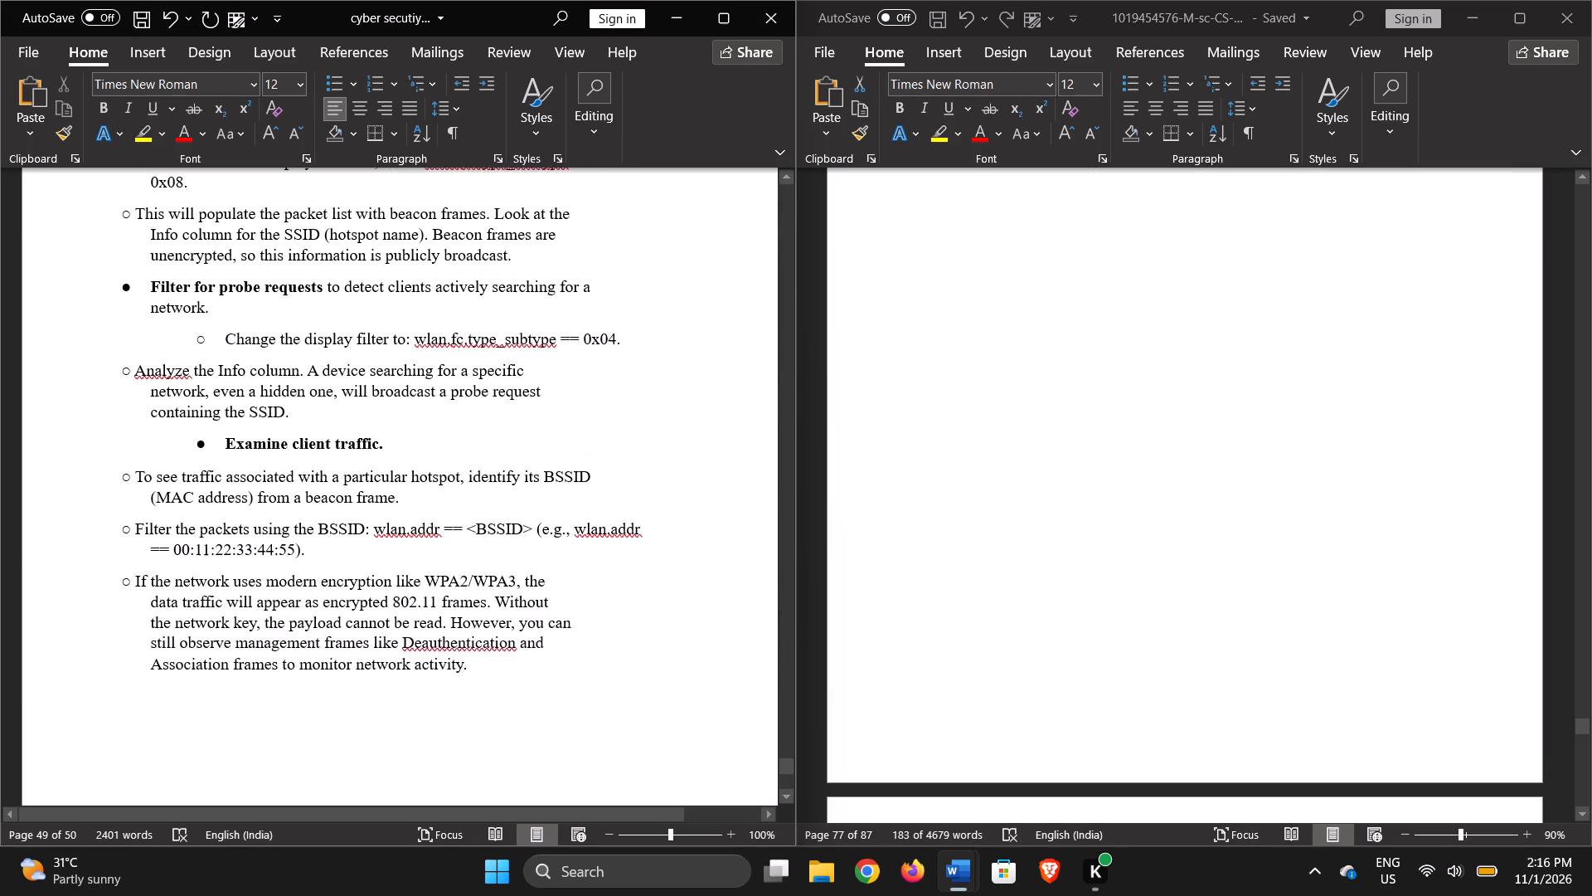
scroll(629, 606, up, 2)
scroll(959, 548, up, 2)
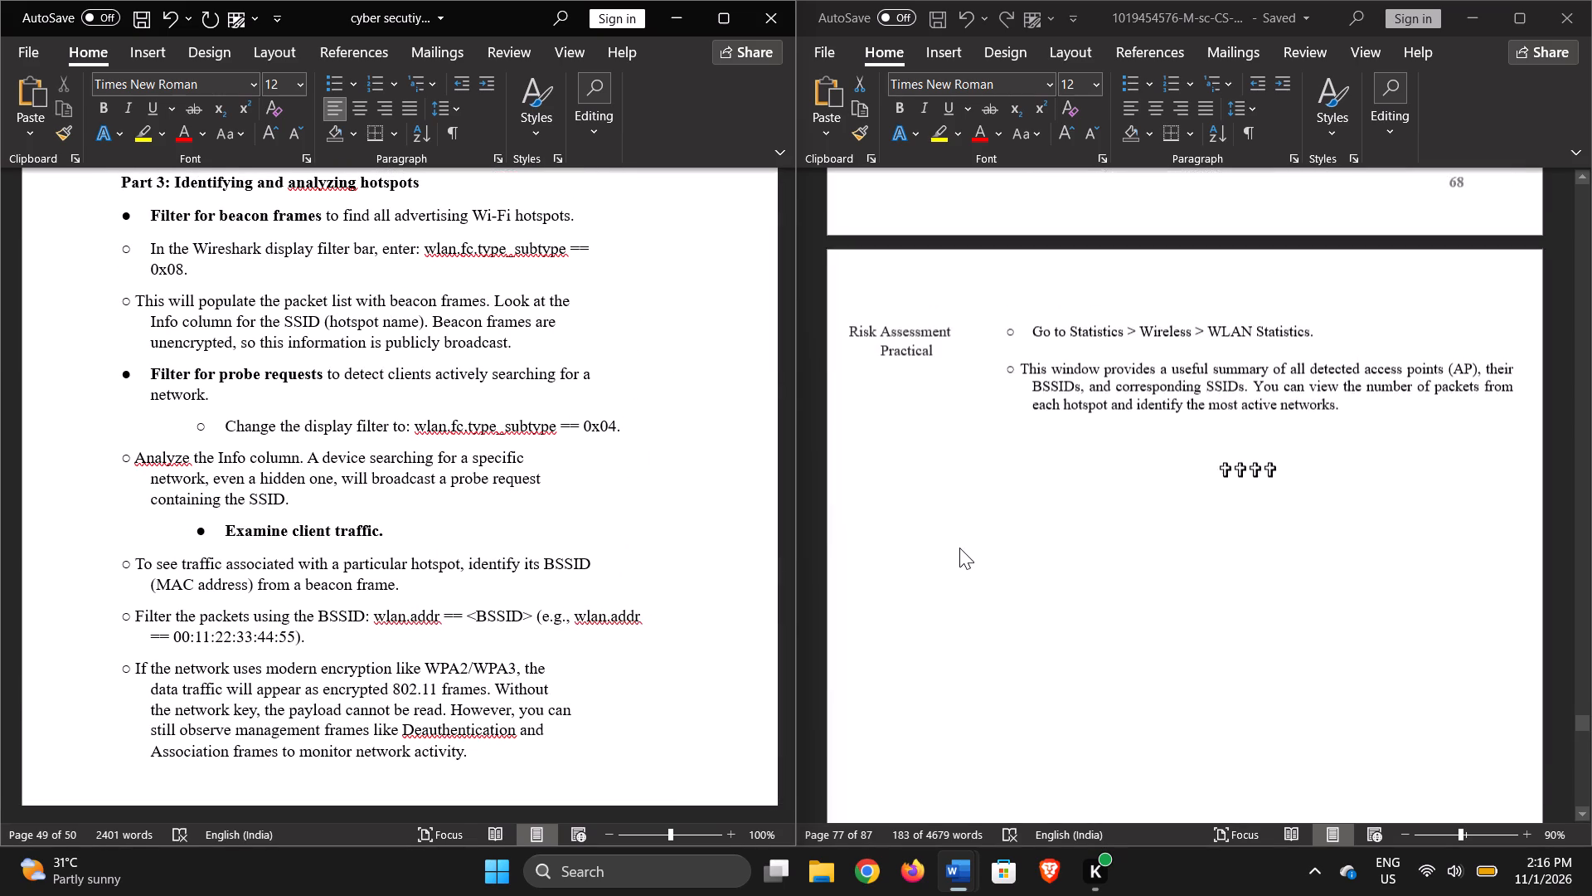
scroll(959, 548, up, 2)
scroll(959, 548, down, 1)
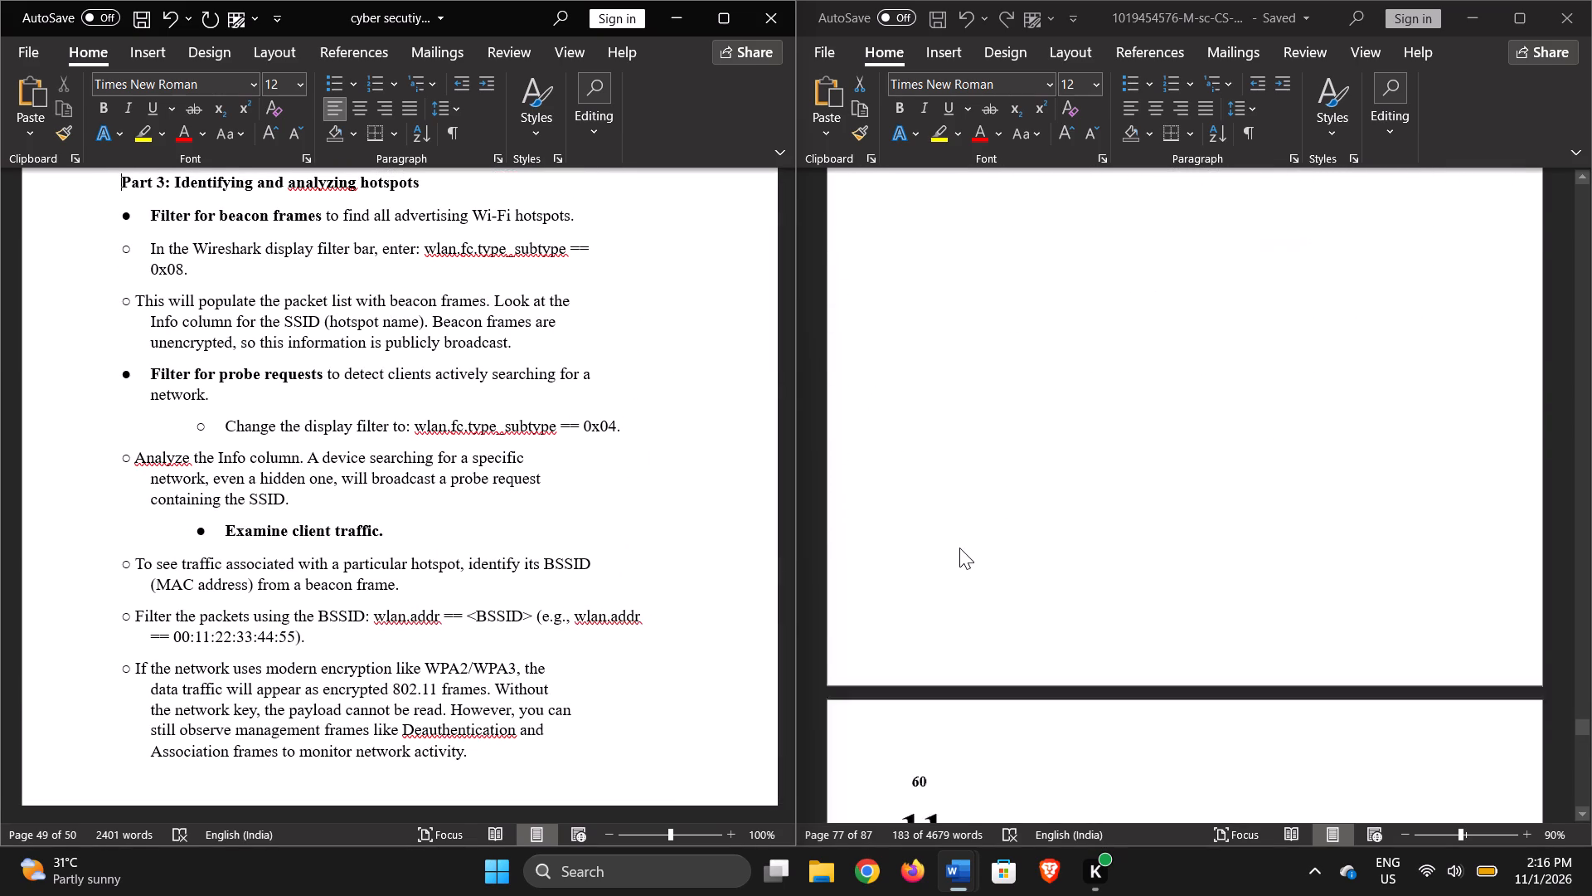
scroll(959, 548, up, 5)
scroll(959, 548, down, 1)
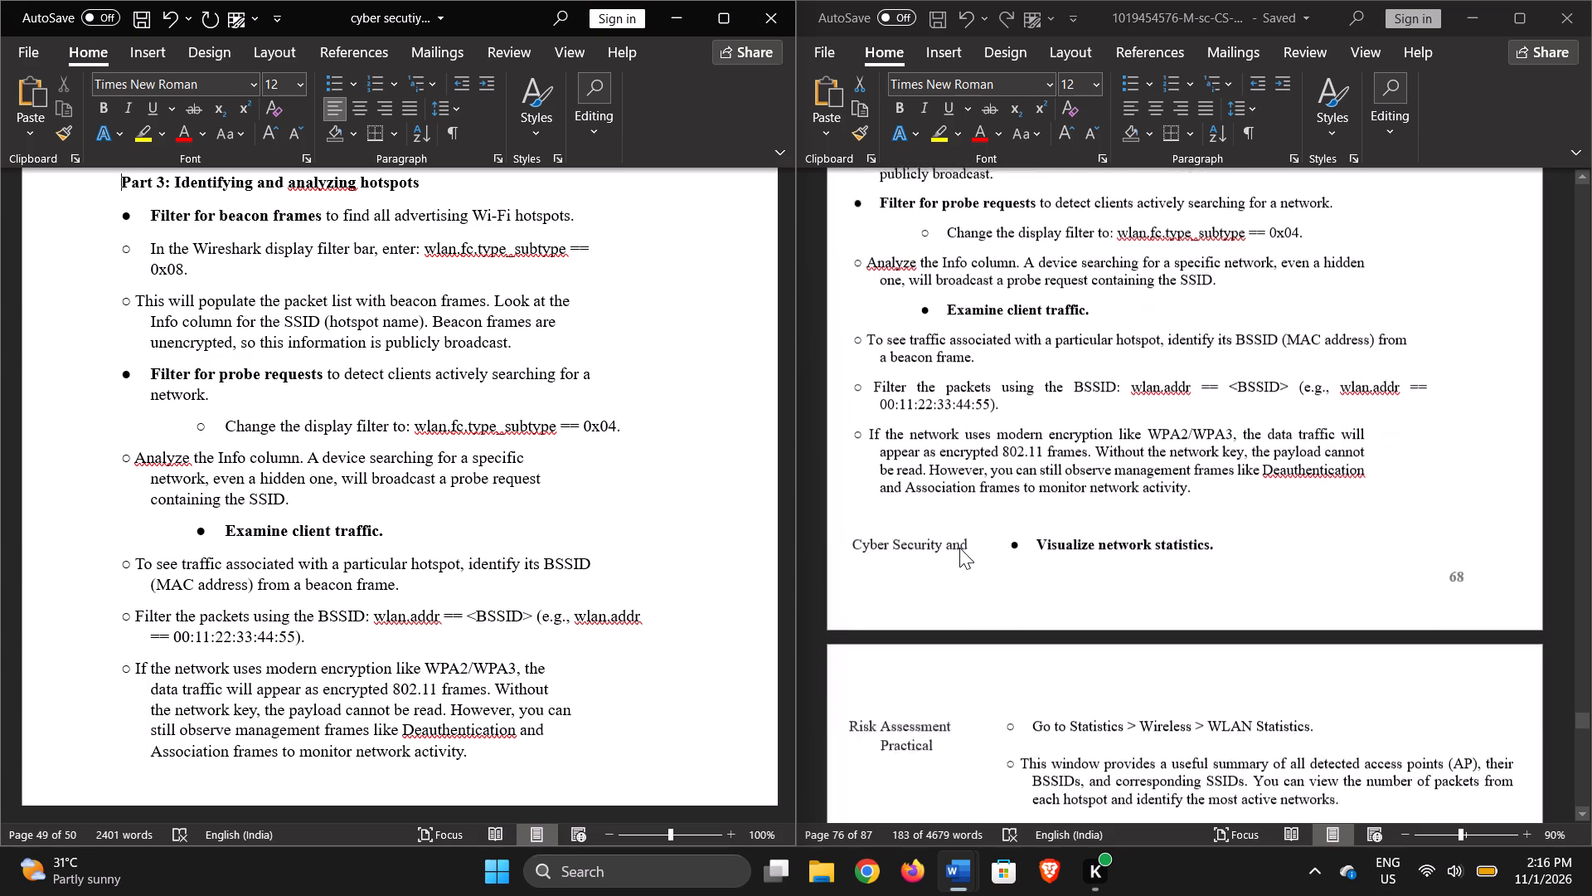
scroll(959, 548, down, 1)
scroll(599, 576, down, 1)
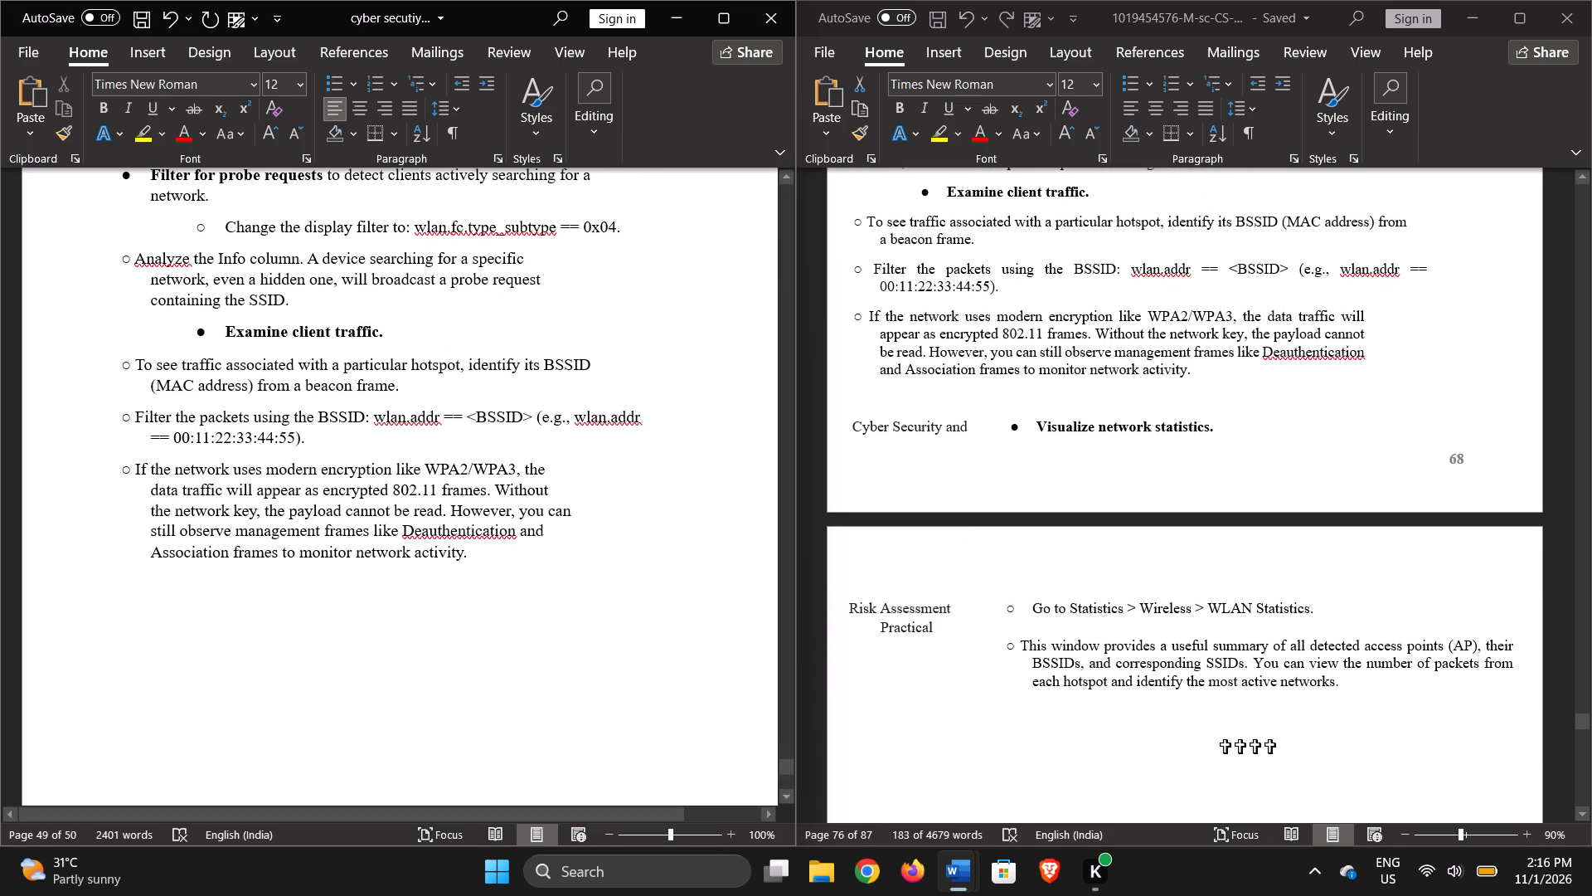
scroll(599, 576, up, 1)
Copy the reference document's "Visualize network statistics." line to directly below the WPA2/WPA3 paragraph, leaving no blank line between them.
click(1039, 433)
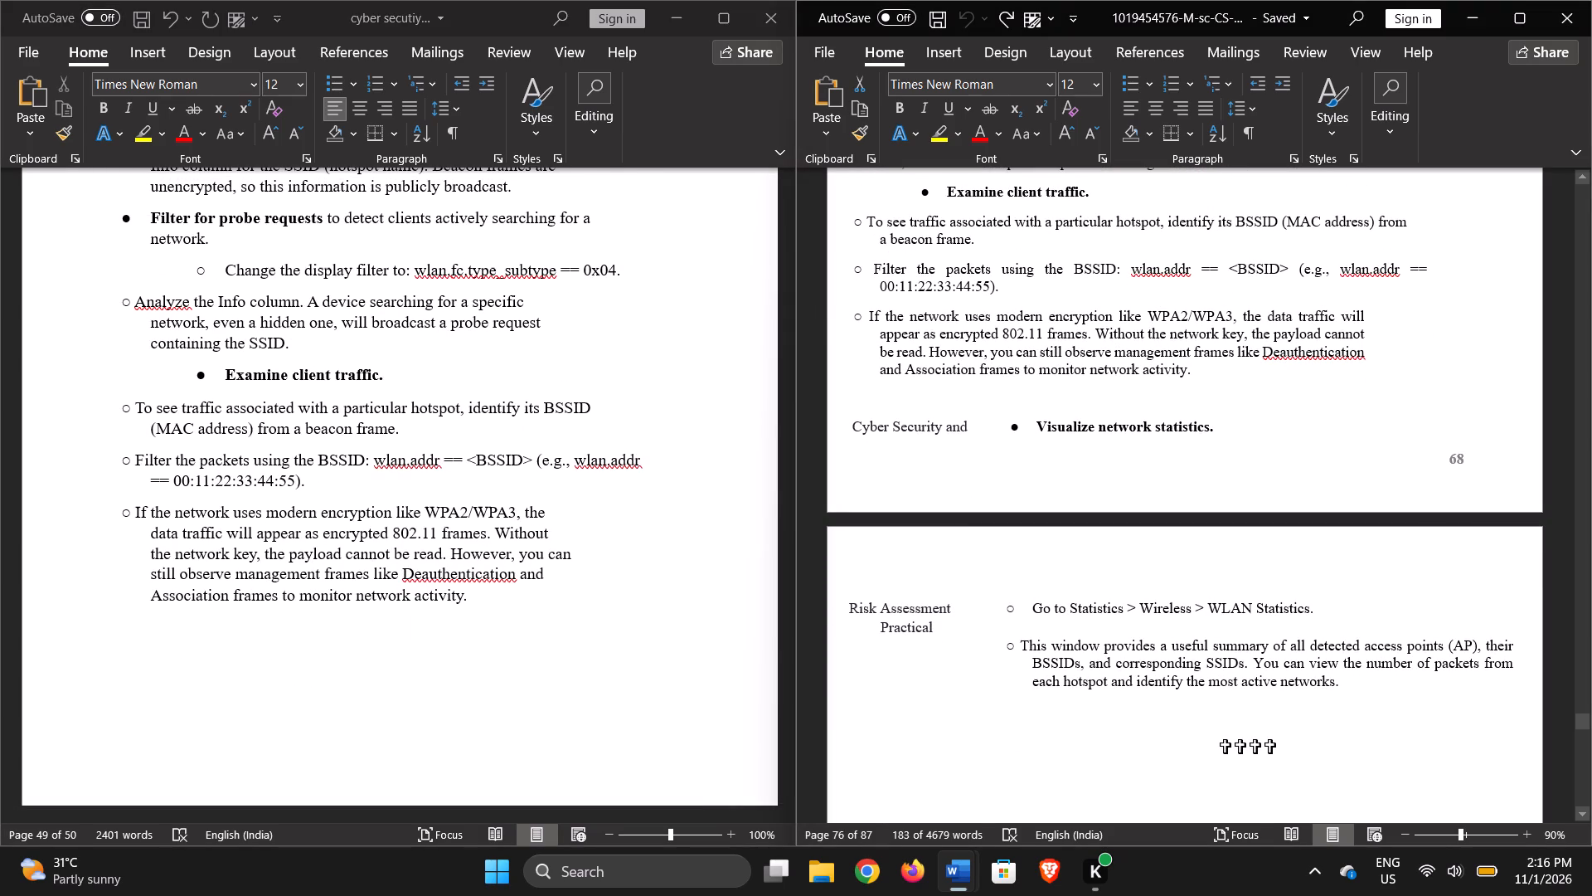
drag(1035, 424, 1228, 436)
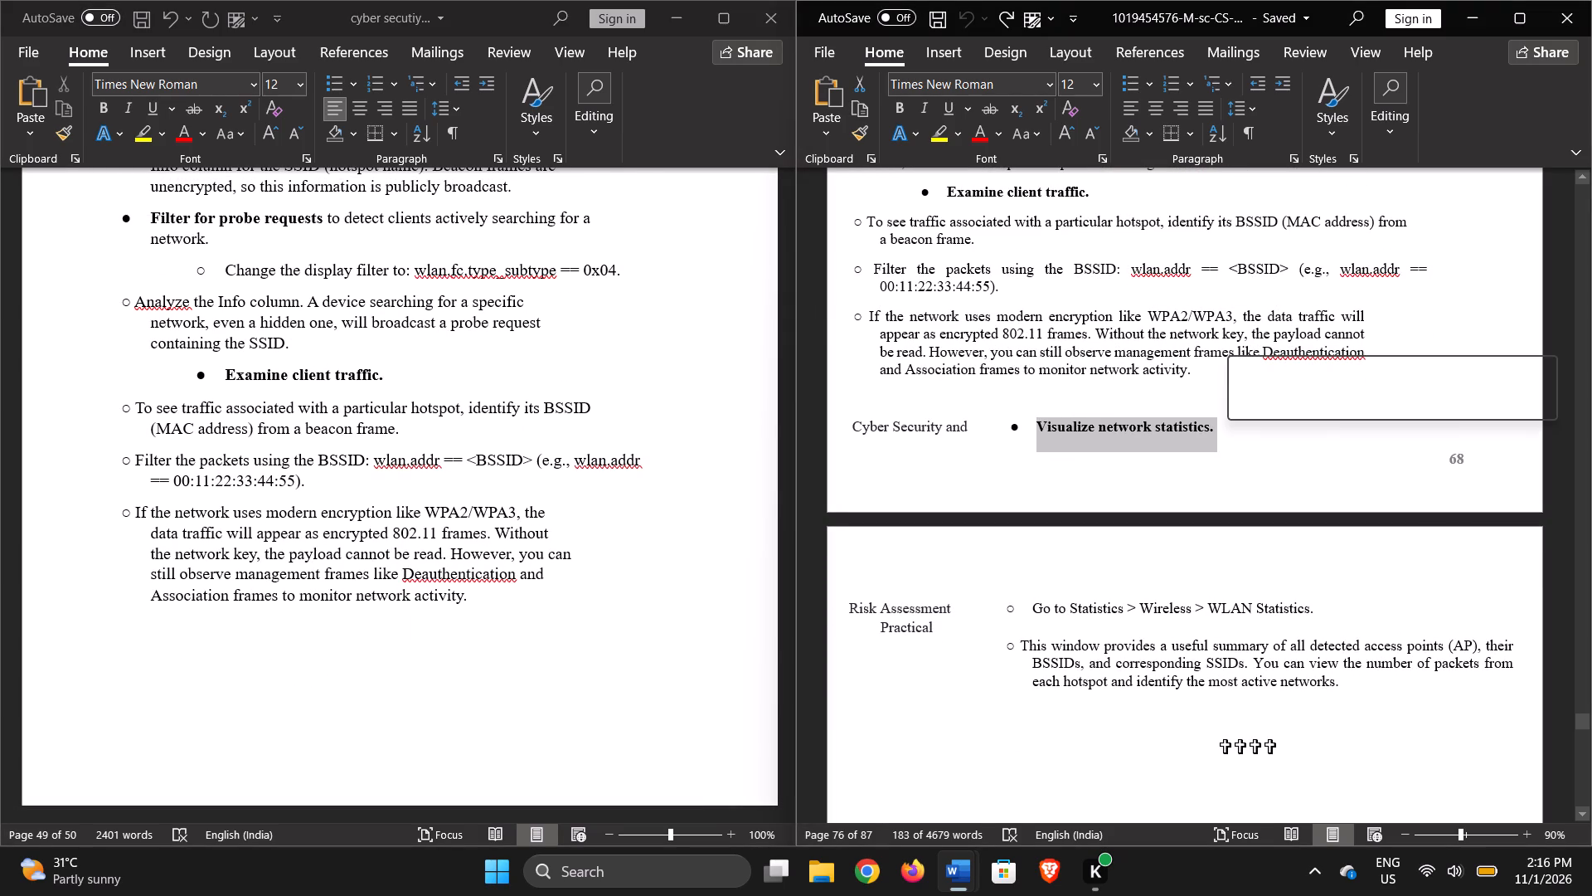
key(ctrl+c)
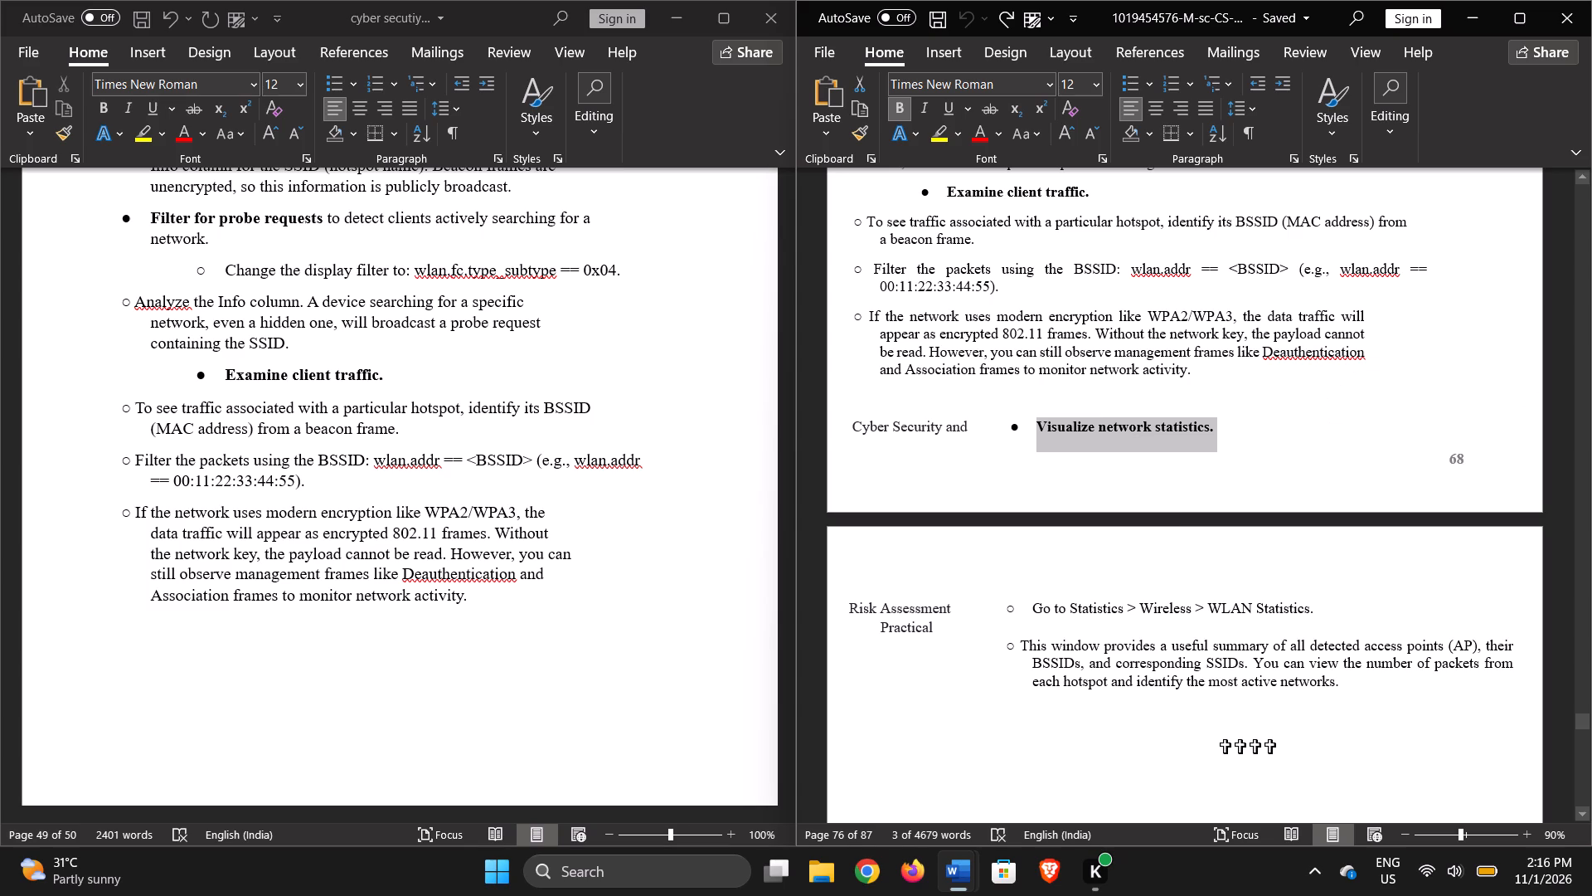
click(491, 590)
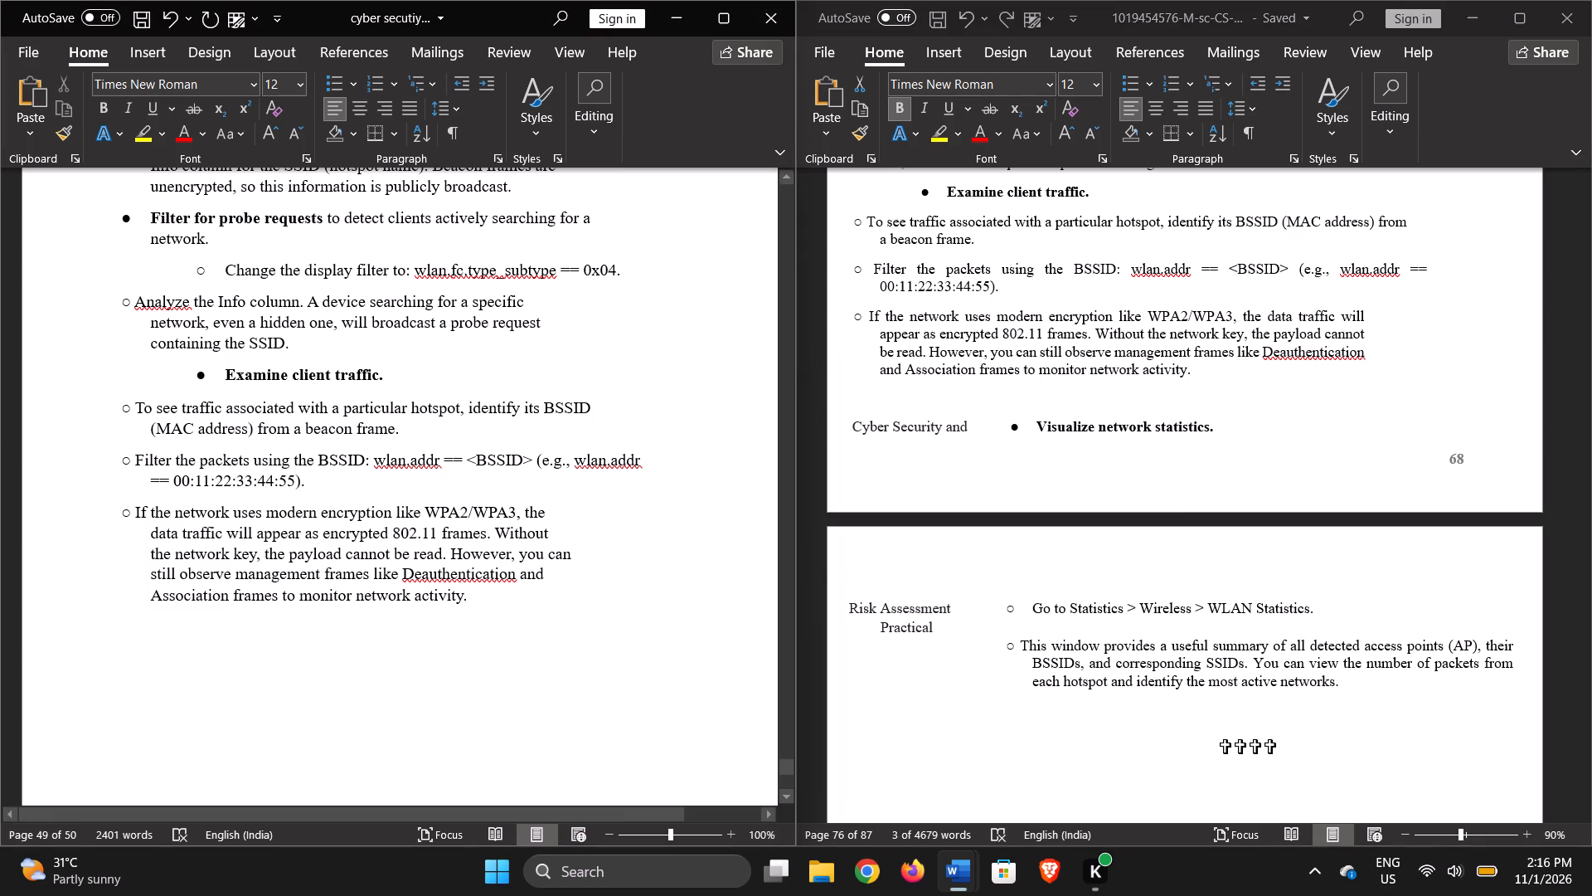
key(Return)
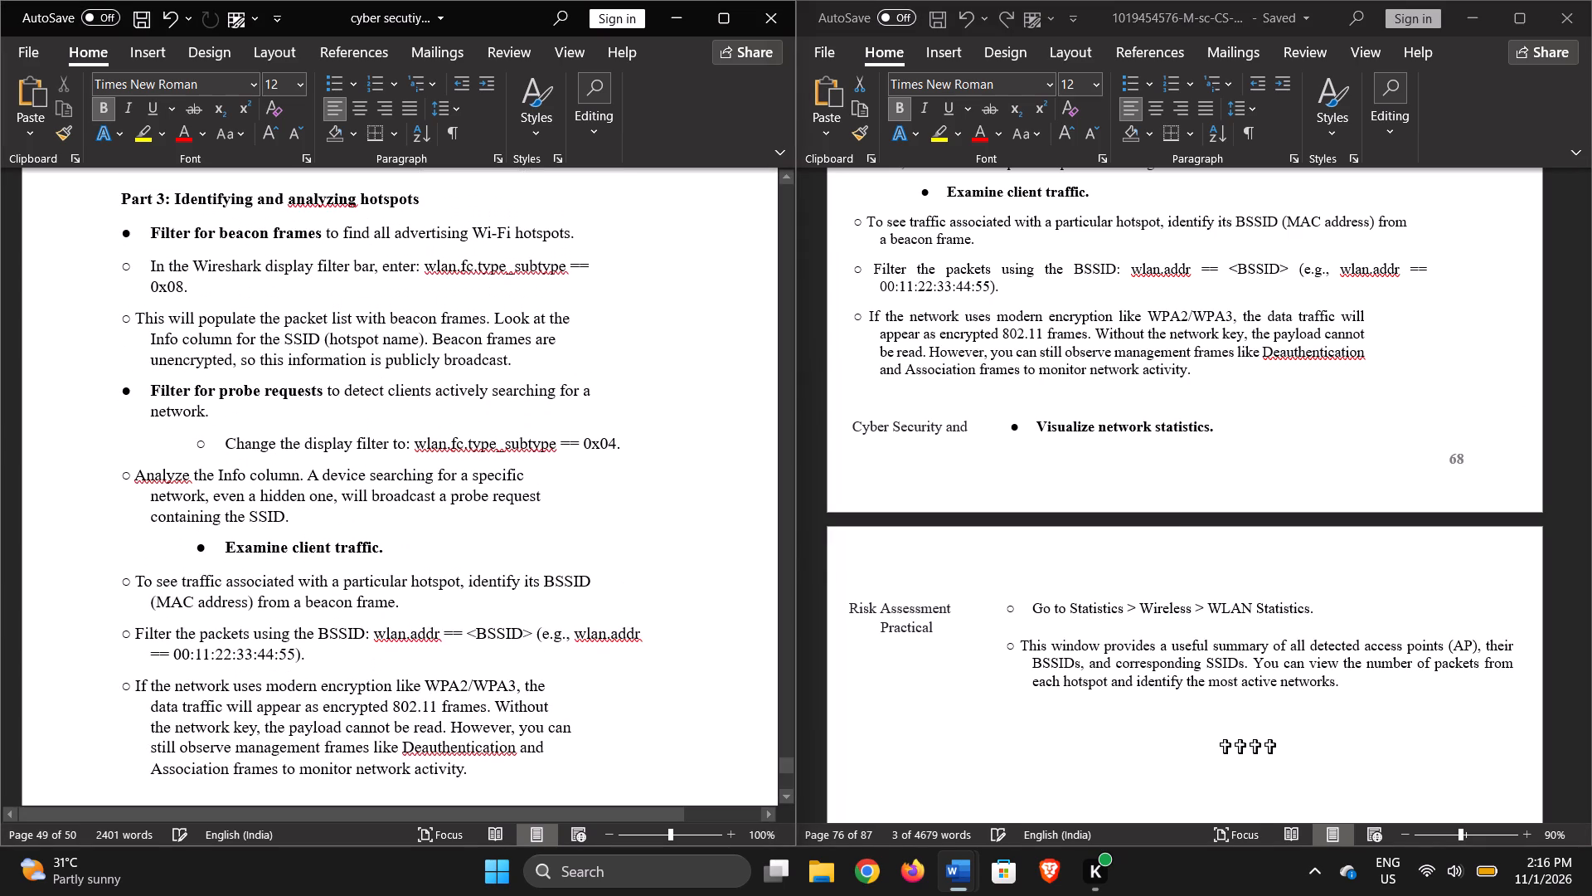
scroll(485, 599, down, 2)
scroll(485, 599, up, 2)
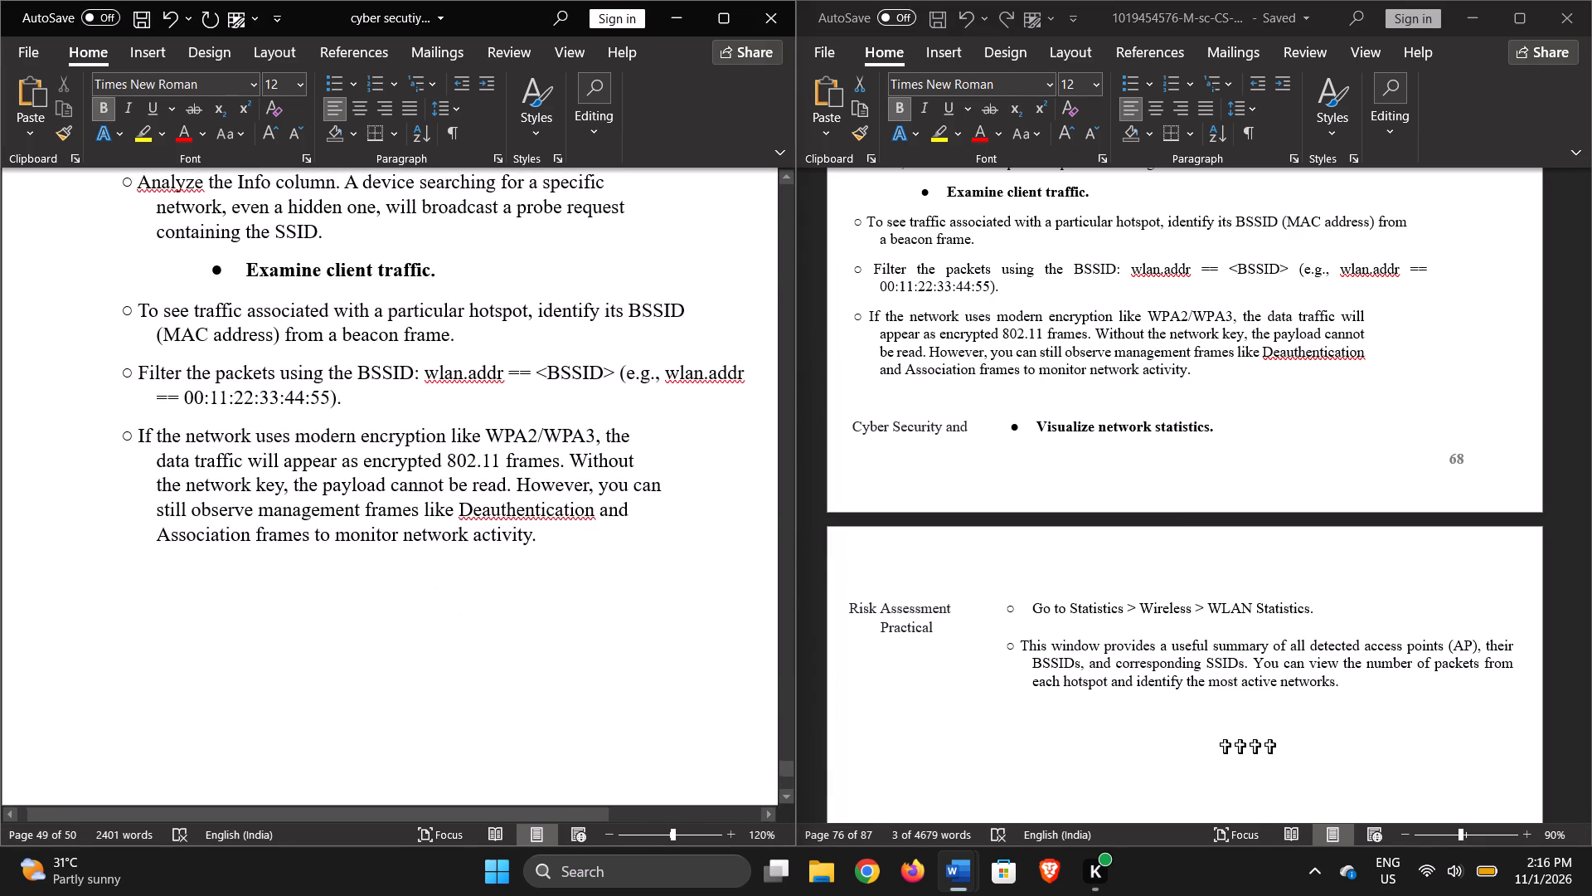
ctrl+scroll(485, 599, down, 2)
scroll(485, 599, up, 1)
click(504, 484)
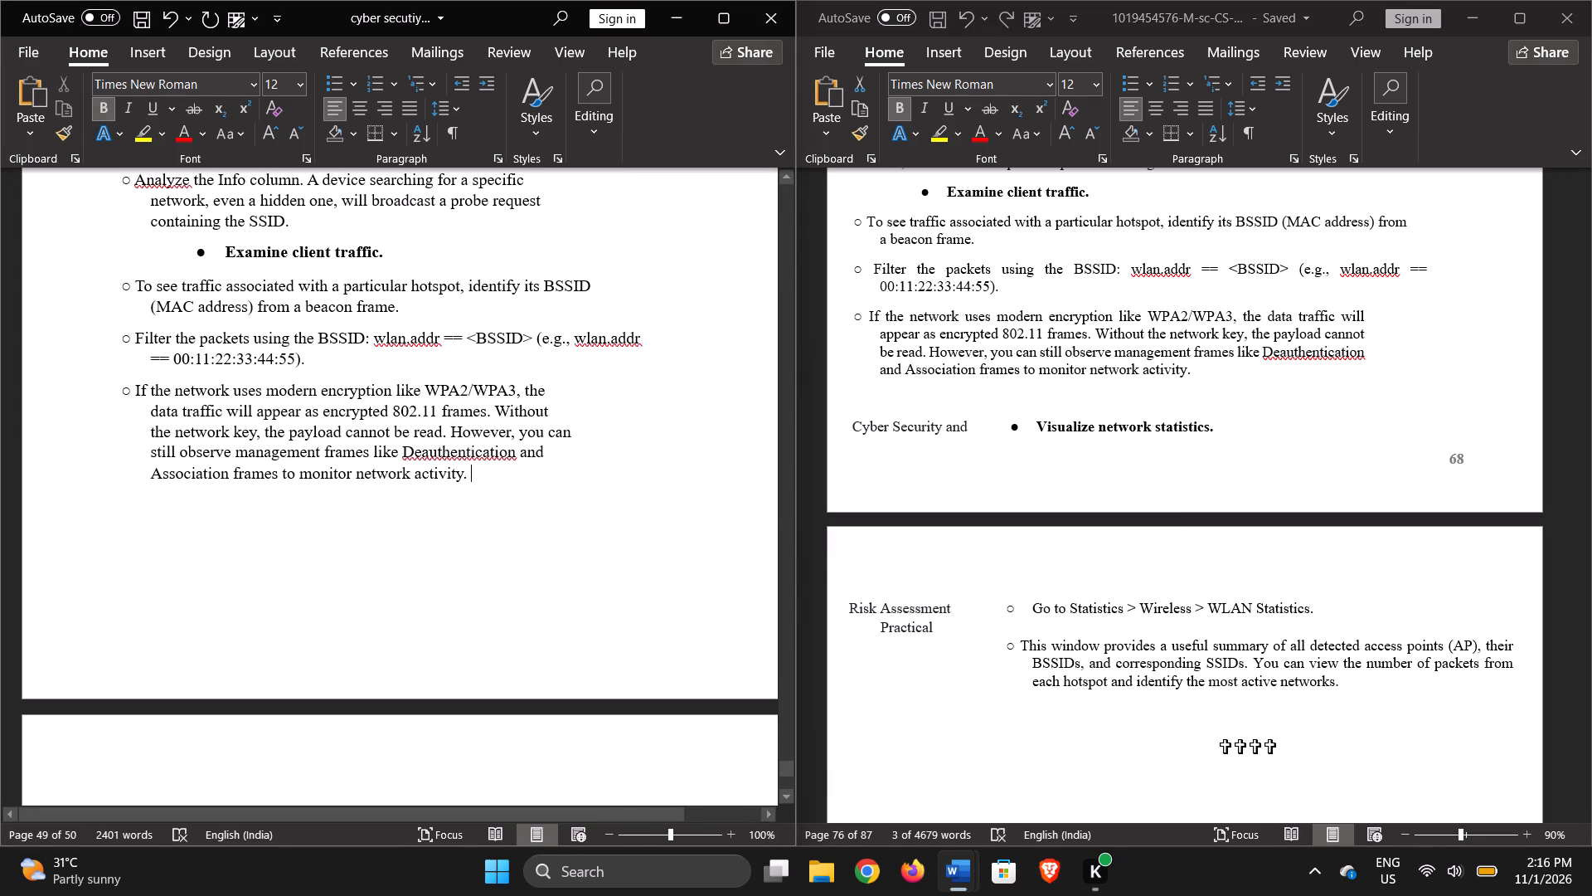
key(Return)
key(Return)
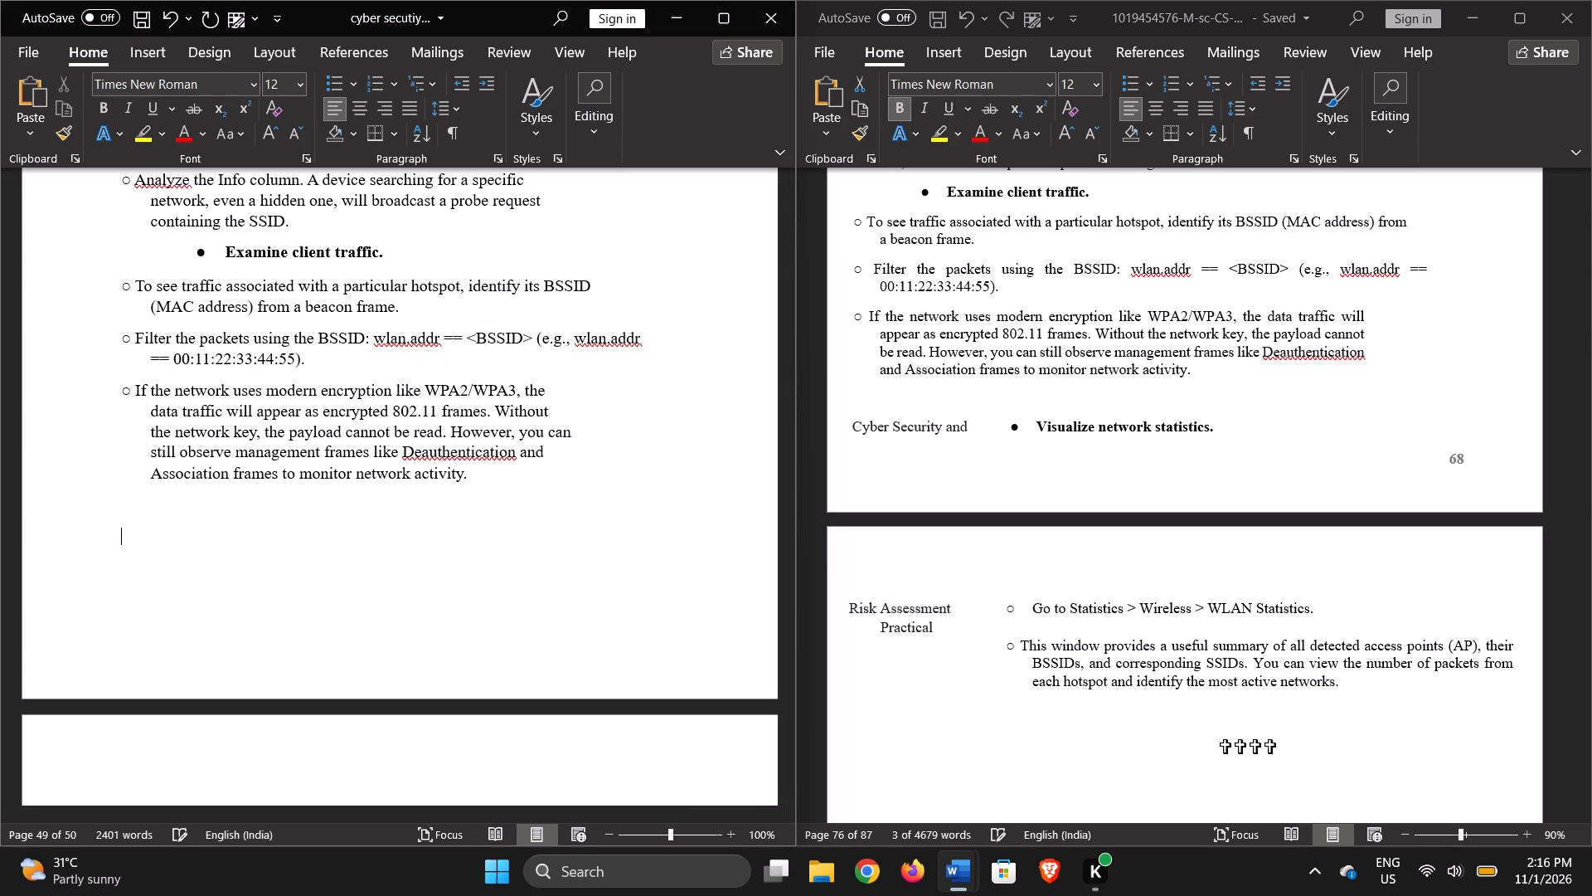
key(ctrl+v)
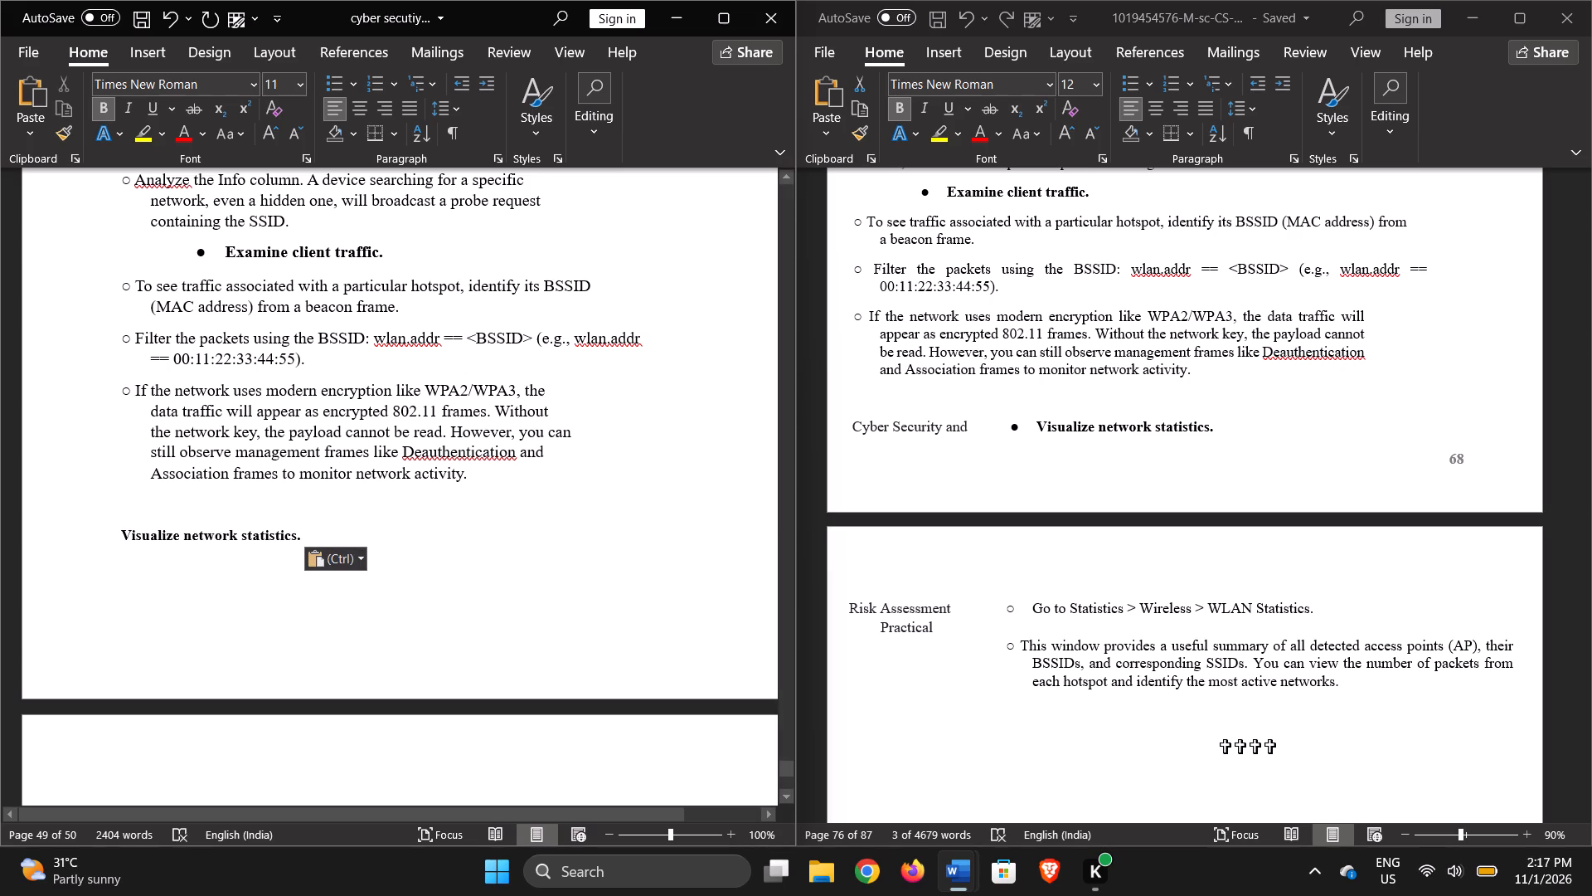
click(119, 528)
key(BackSpace)
key(BackSpace)
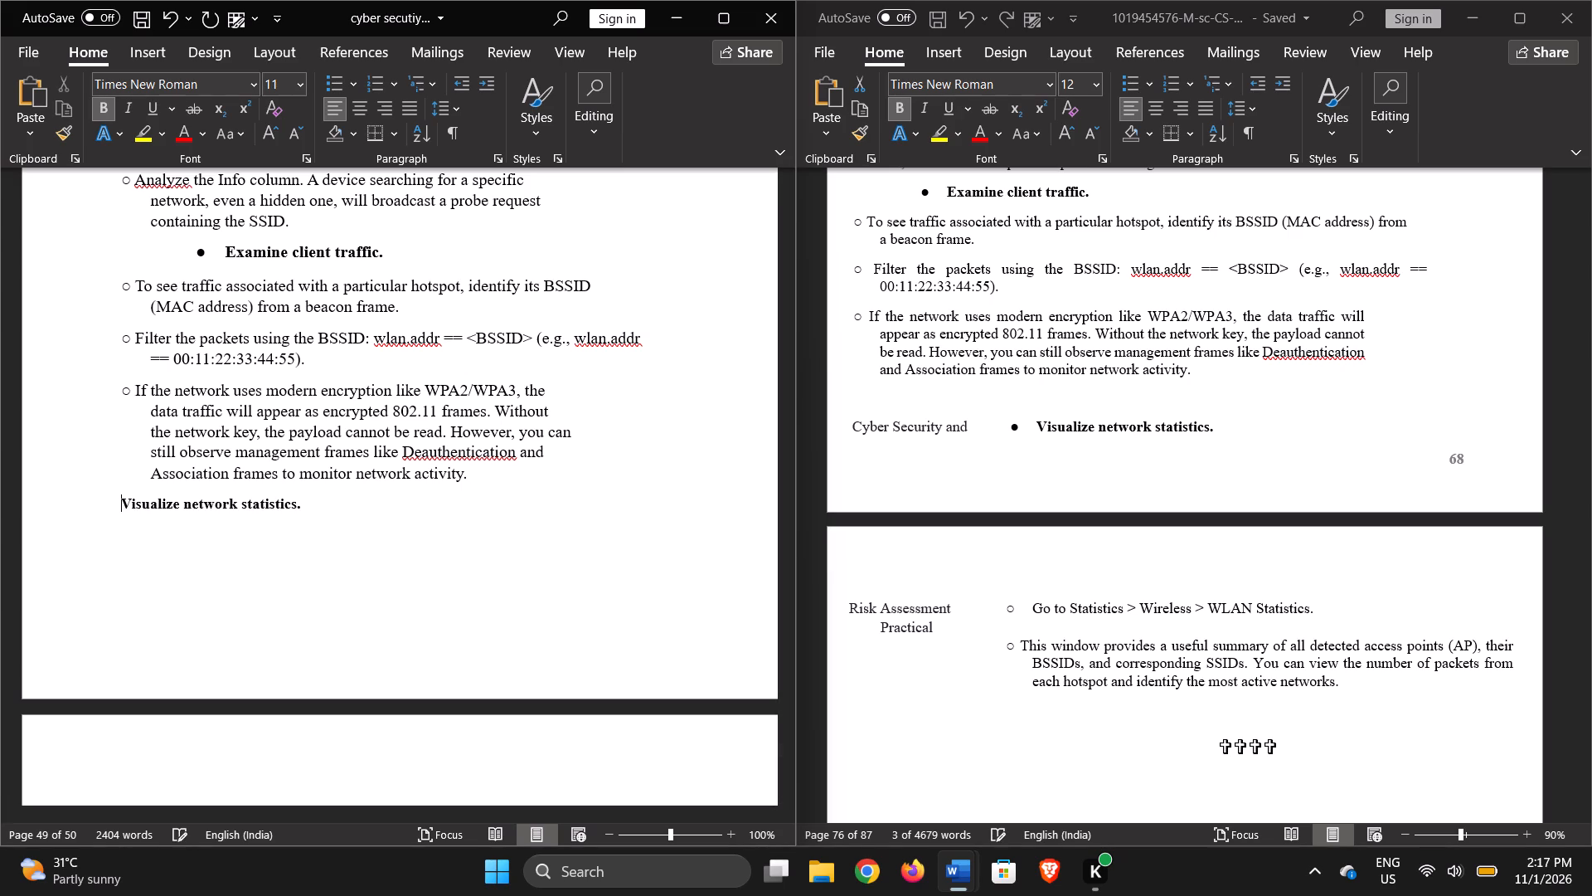
Set the "Visualize network statistics." line to size 12 and make it a solid round bullet point.
drag(117, 511, 143, 513)
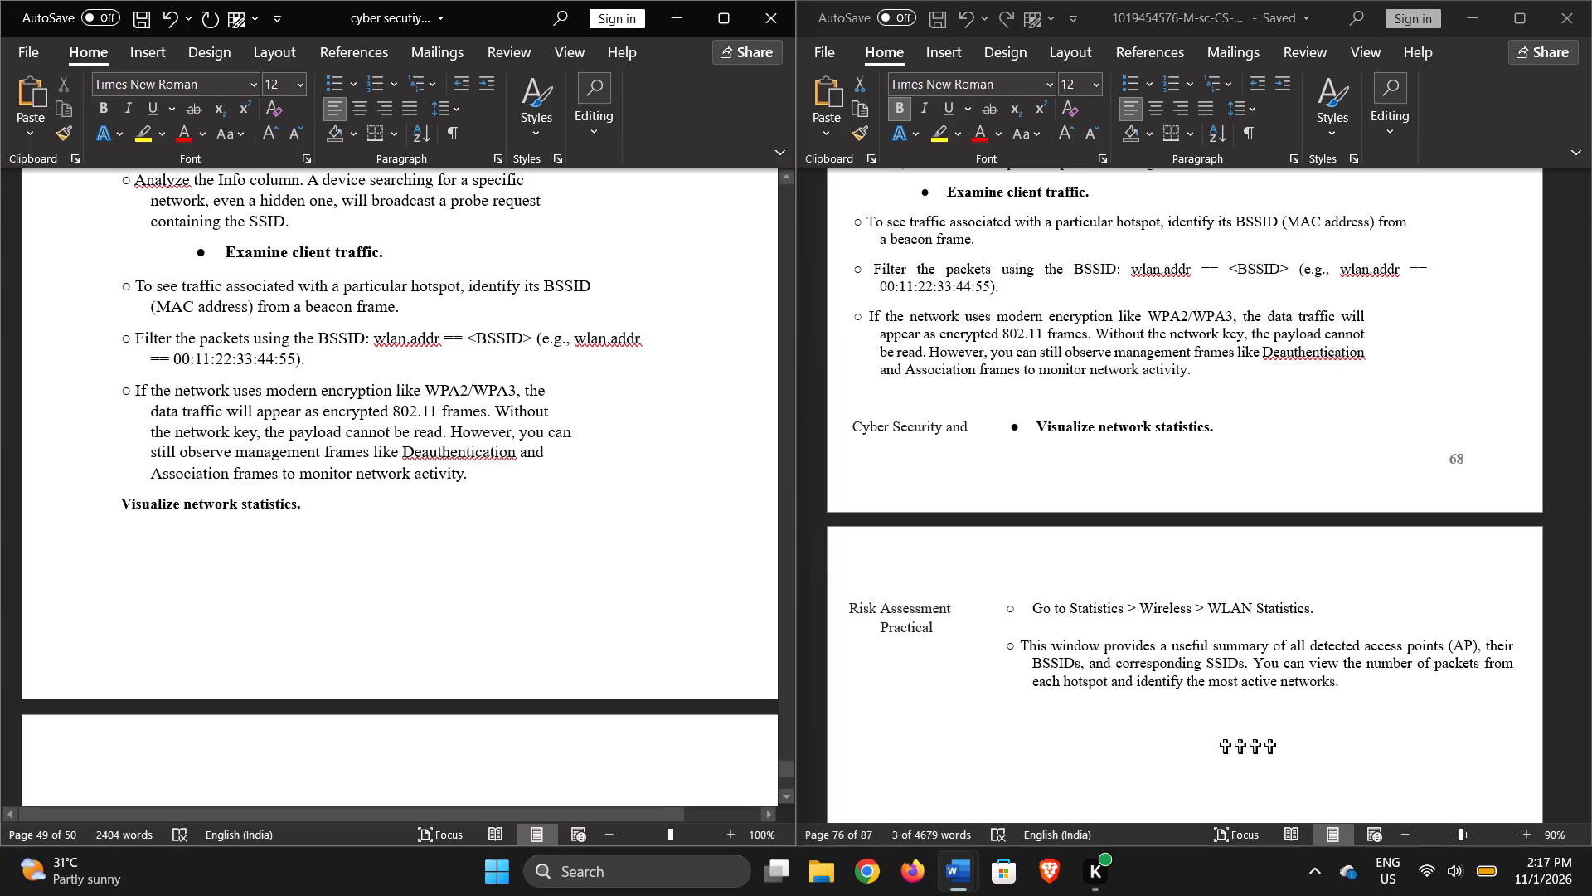
drag(143, 513, 357, 509)
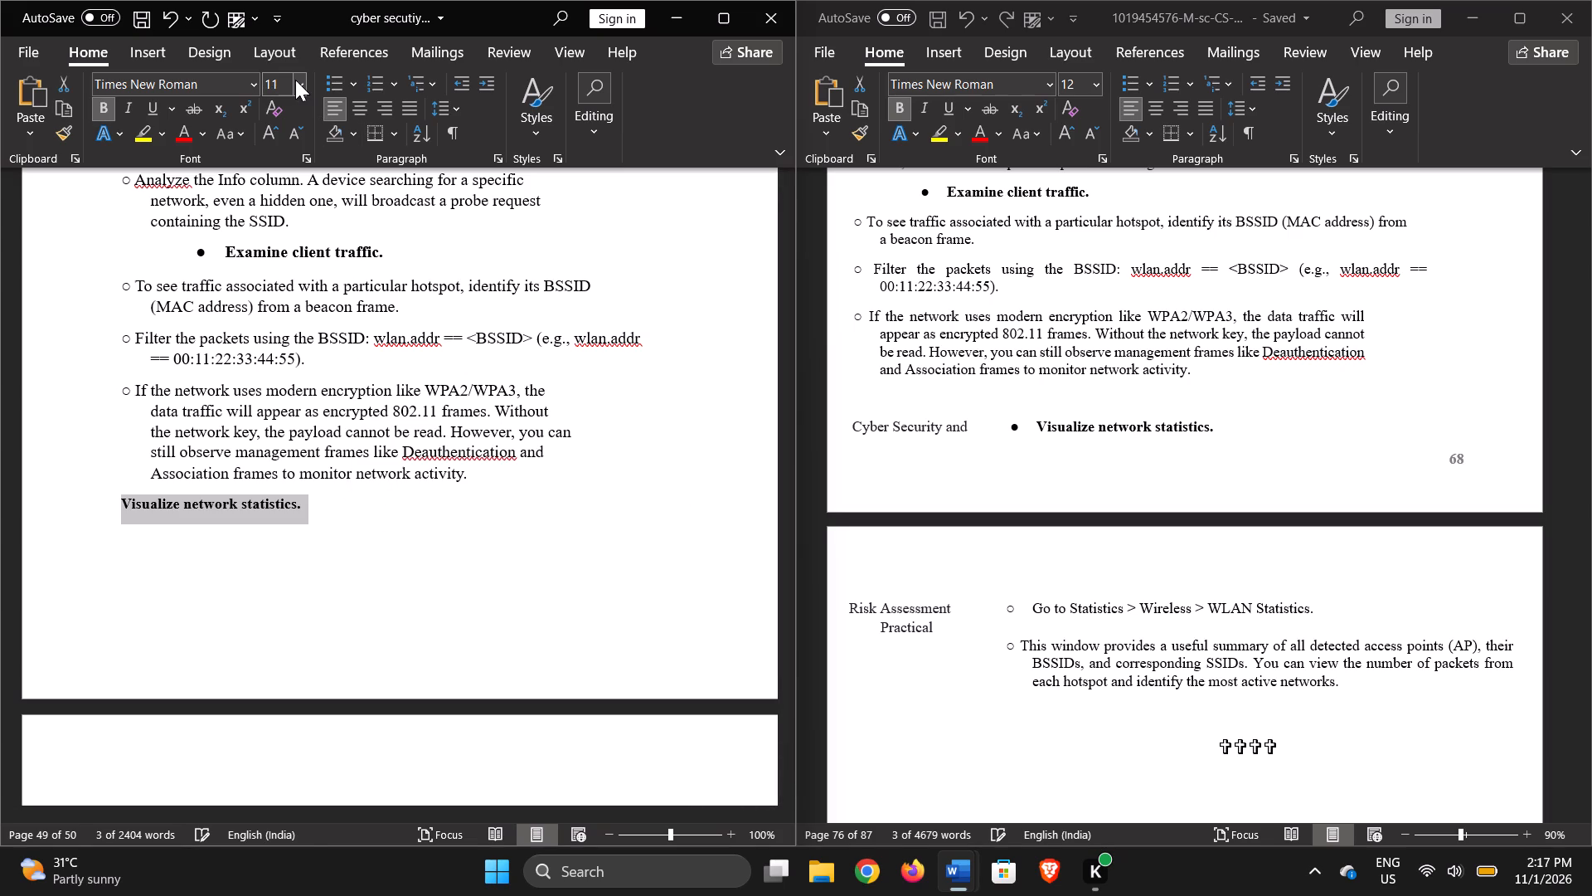
click(295, 80)
click(284, 207)
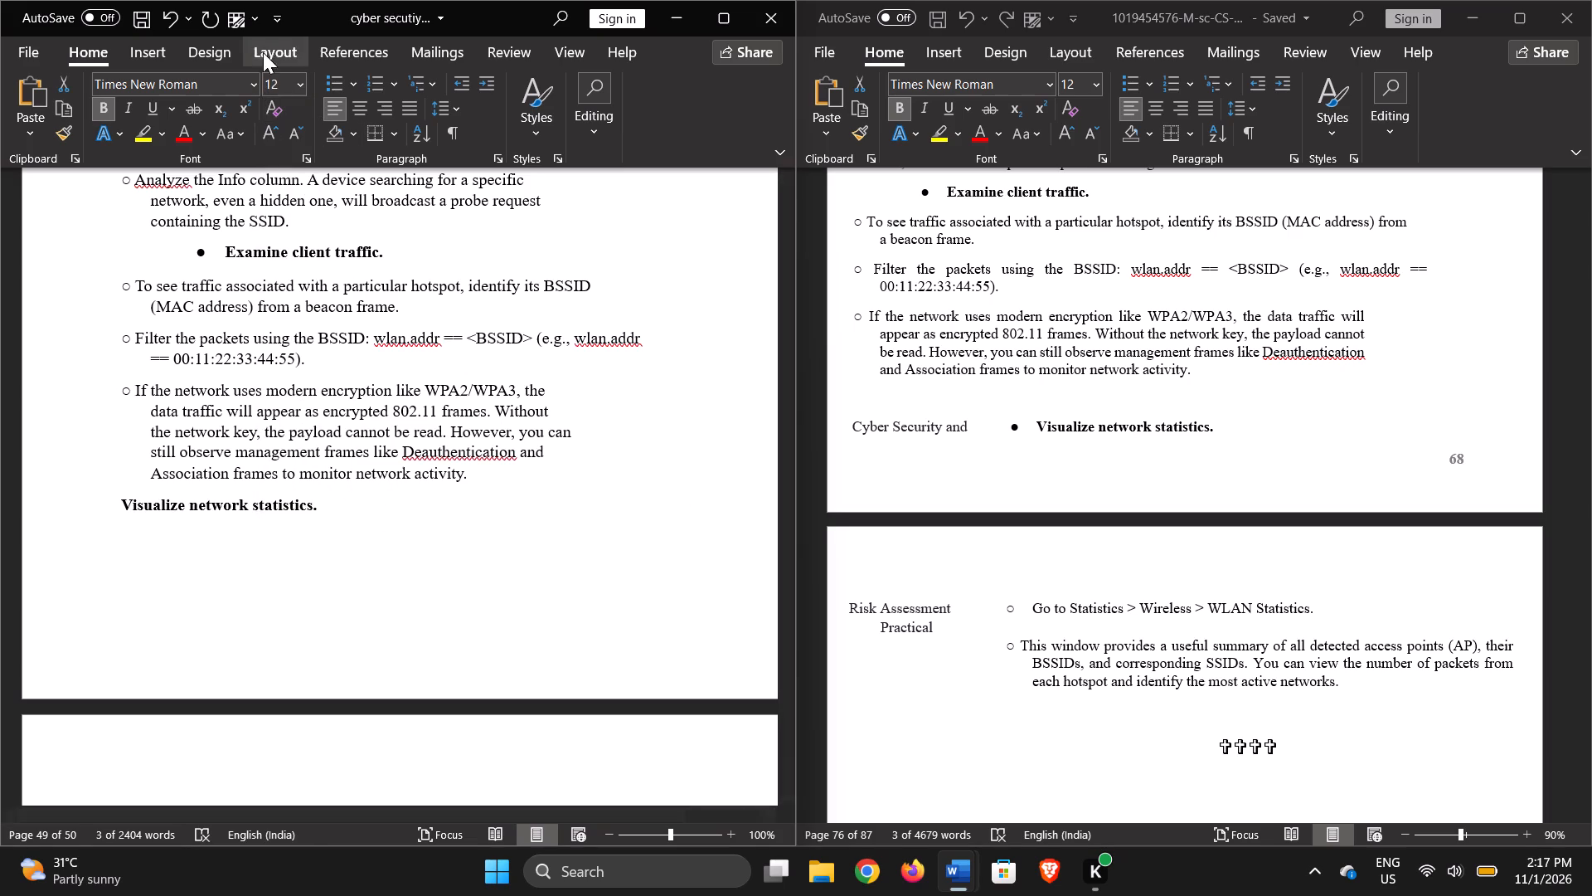
click(360, 85)
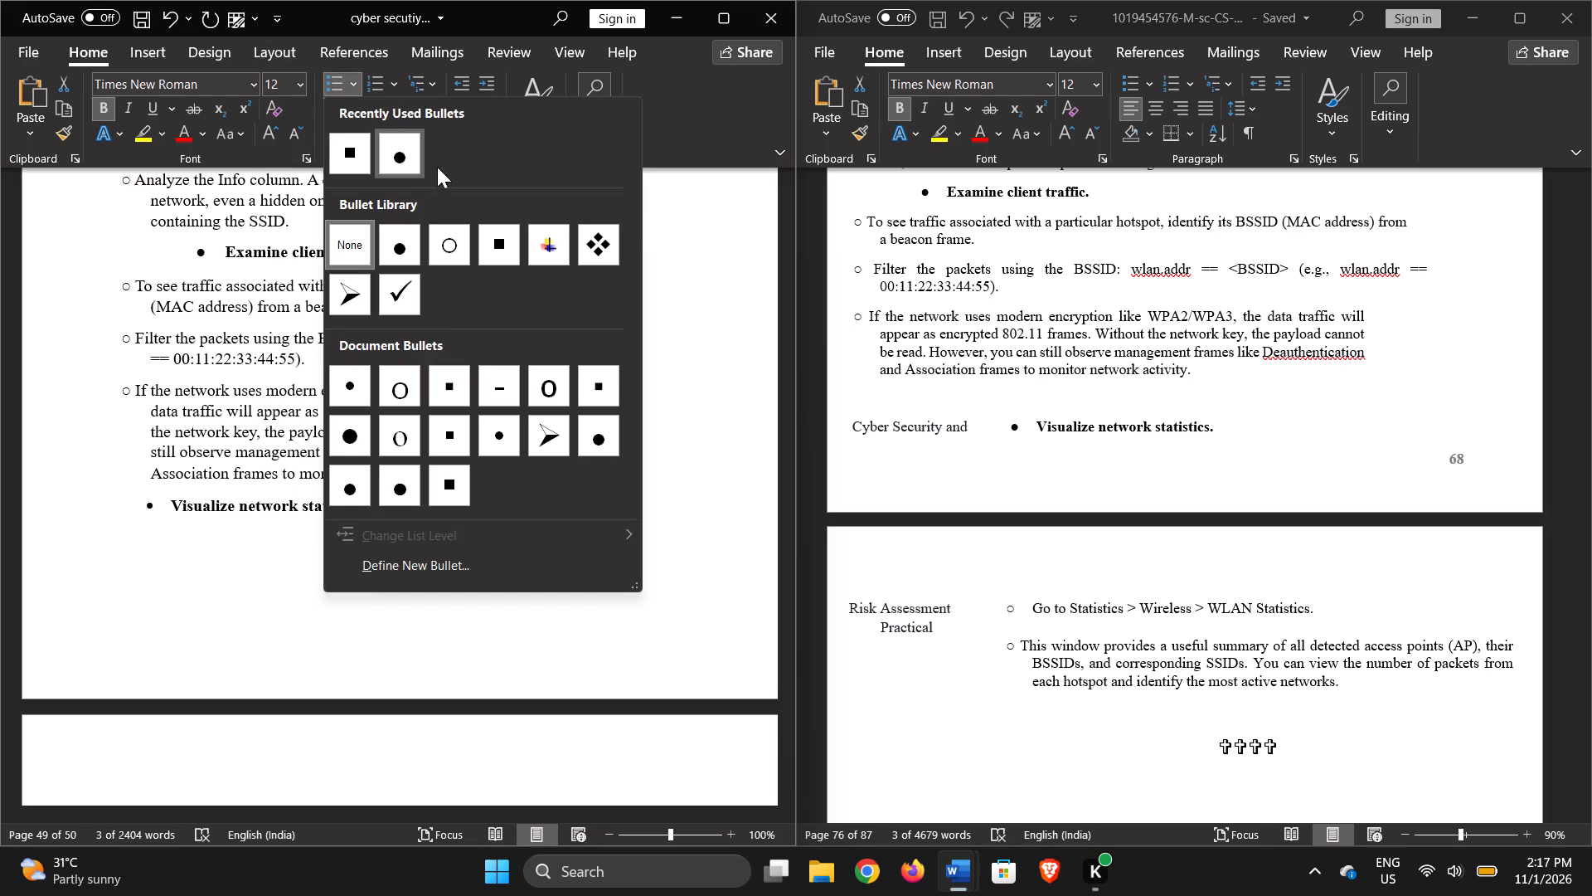
click(407, 158)
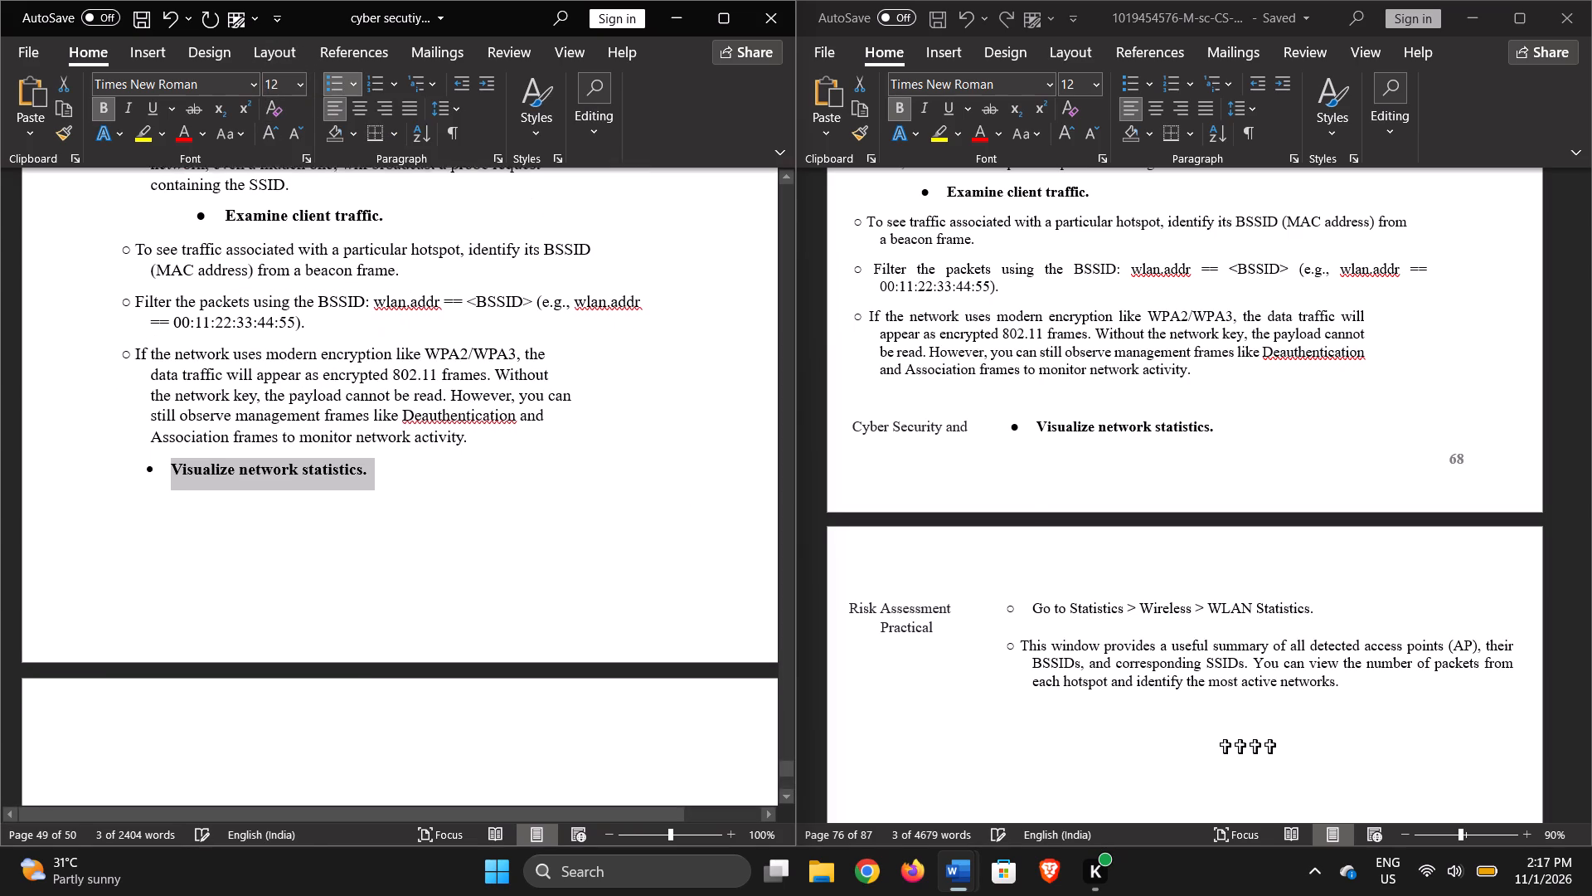
Copy the reference document's "Go to Statistics > Wireless > WLAN Statistics." sub-point to below the "Visualize network statistics." bullet.
scroll(1027, 509, down, 1)
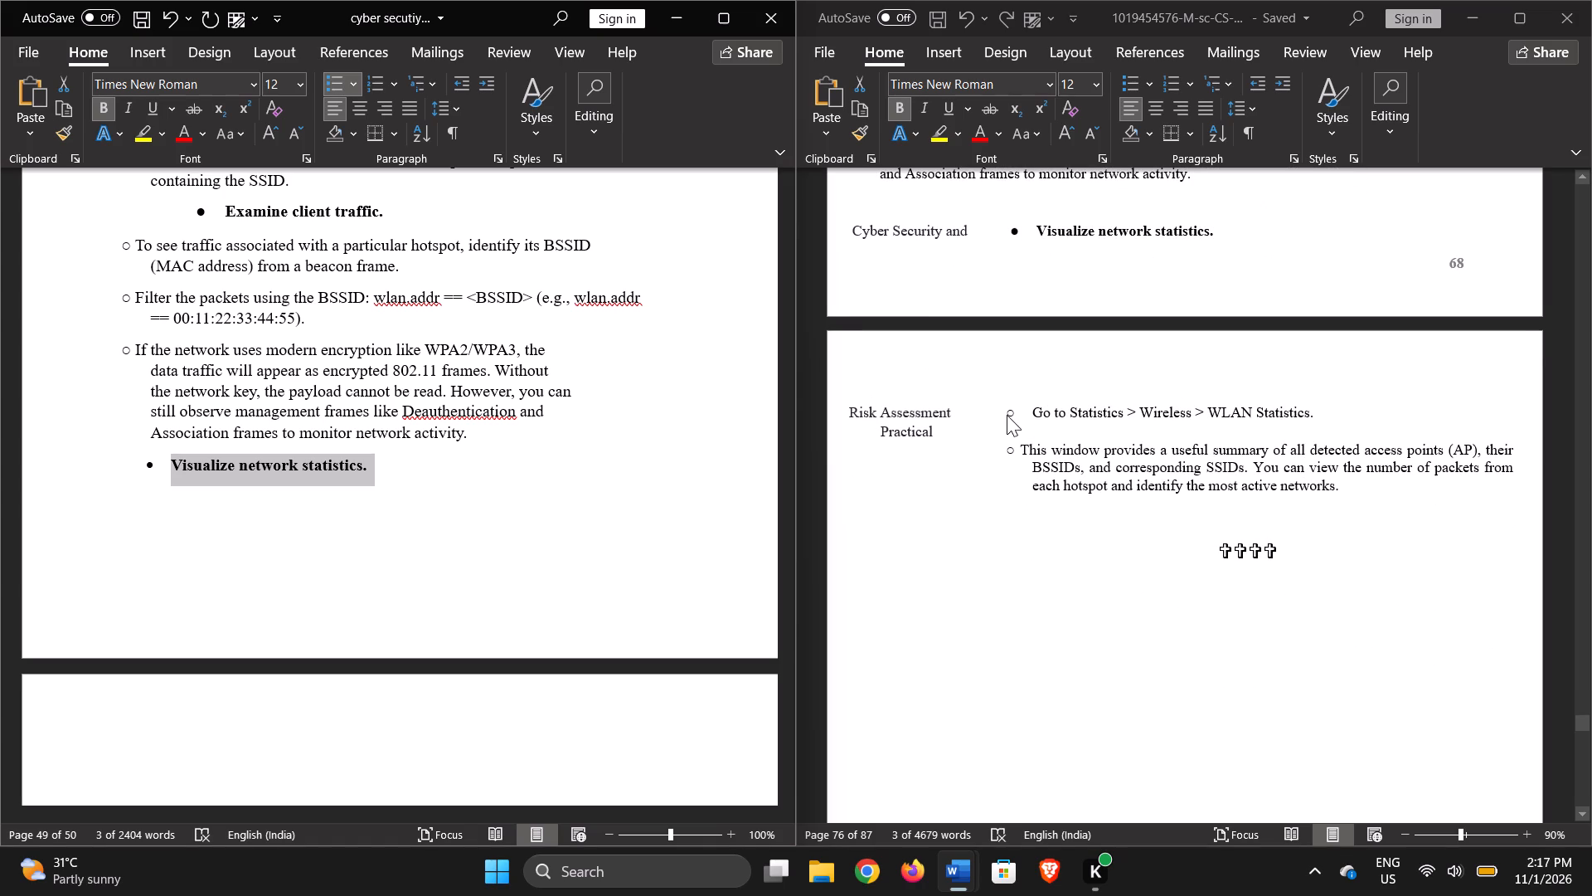
drag(1002, 413, 1347, 495)
drag(1347, 495, 1281, 493)
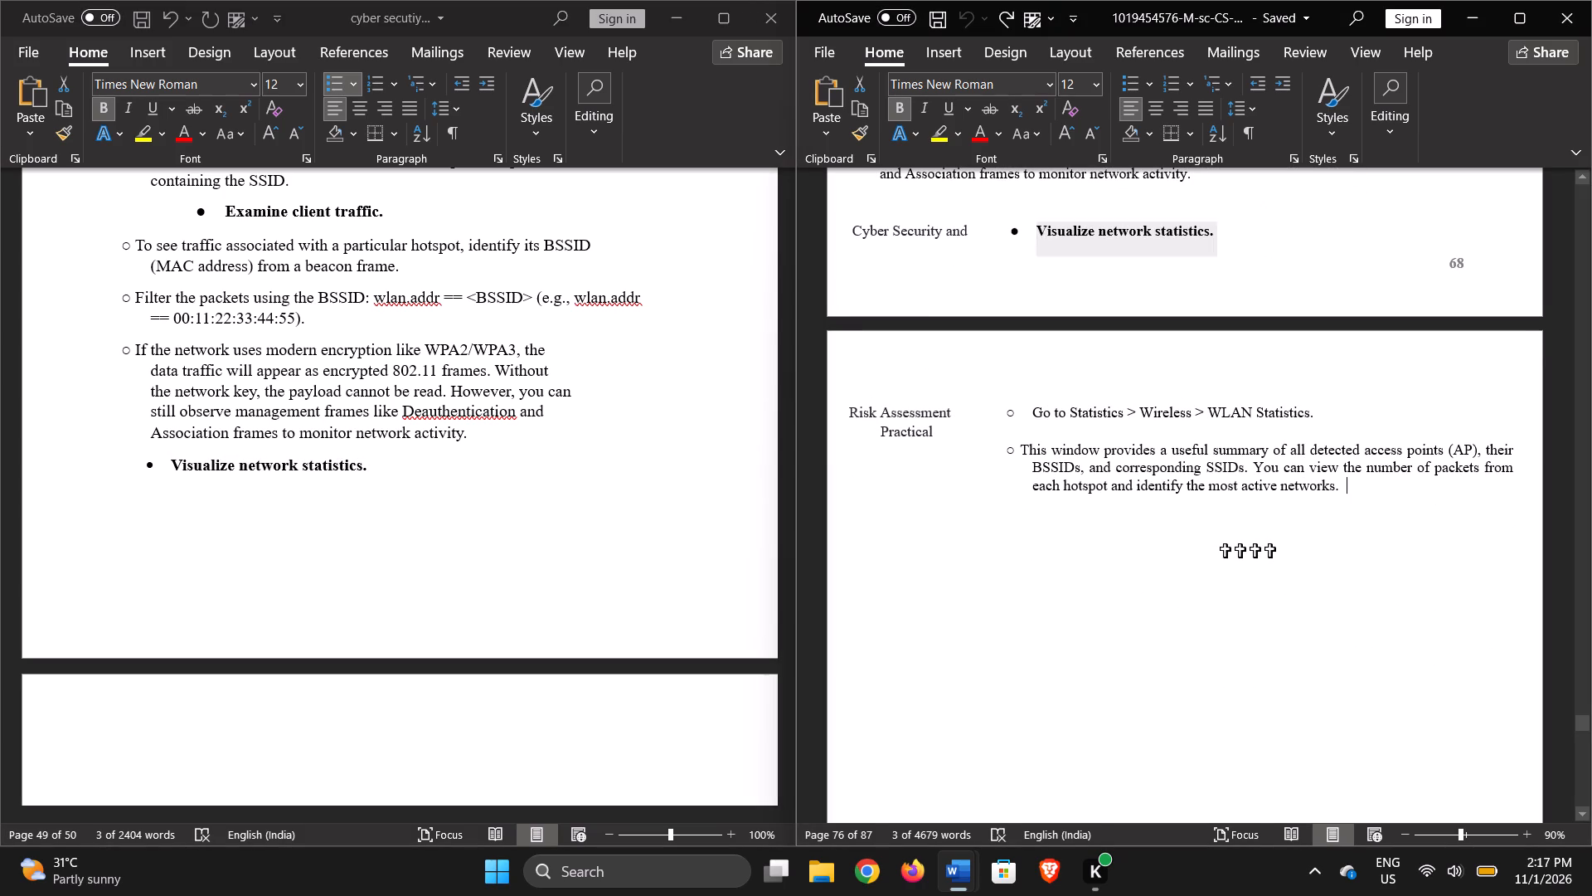
drag(1281, 493, 1011, 408)
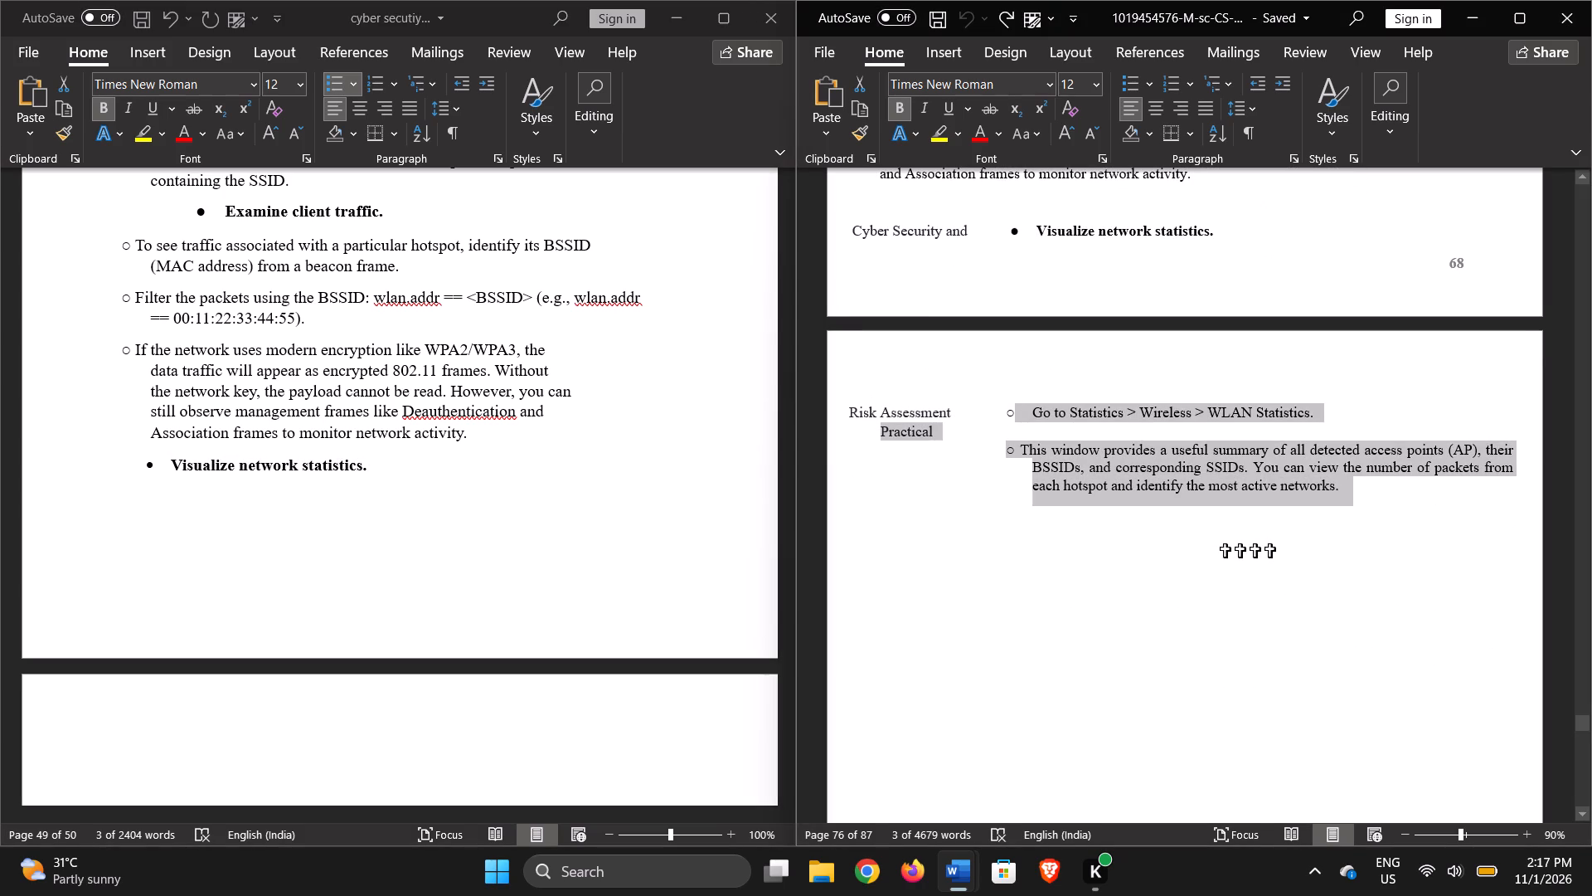
drag(1011, 408, 1070, 414)
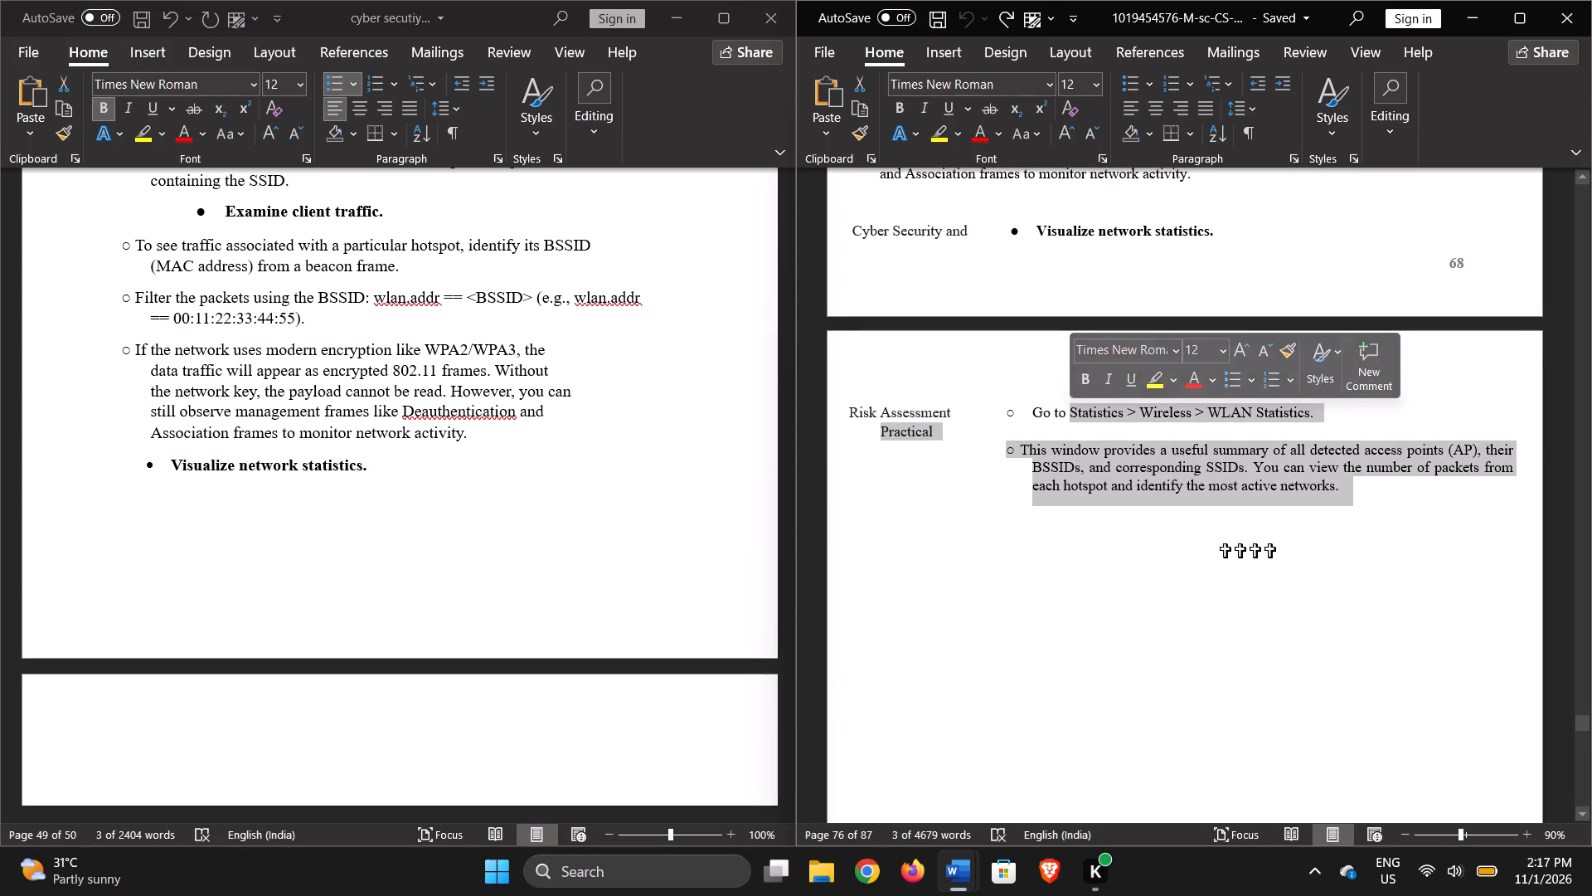
click(1039, 409)
drag(1331, 412, 1008, 396)
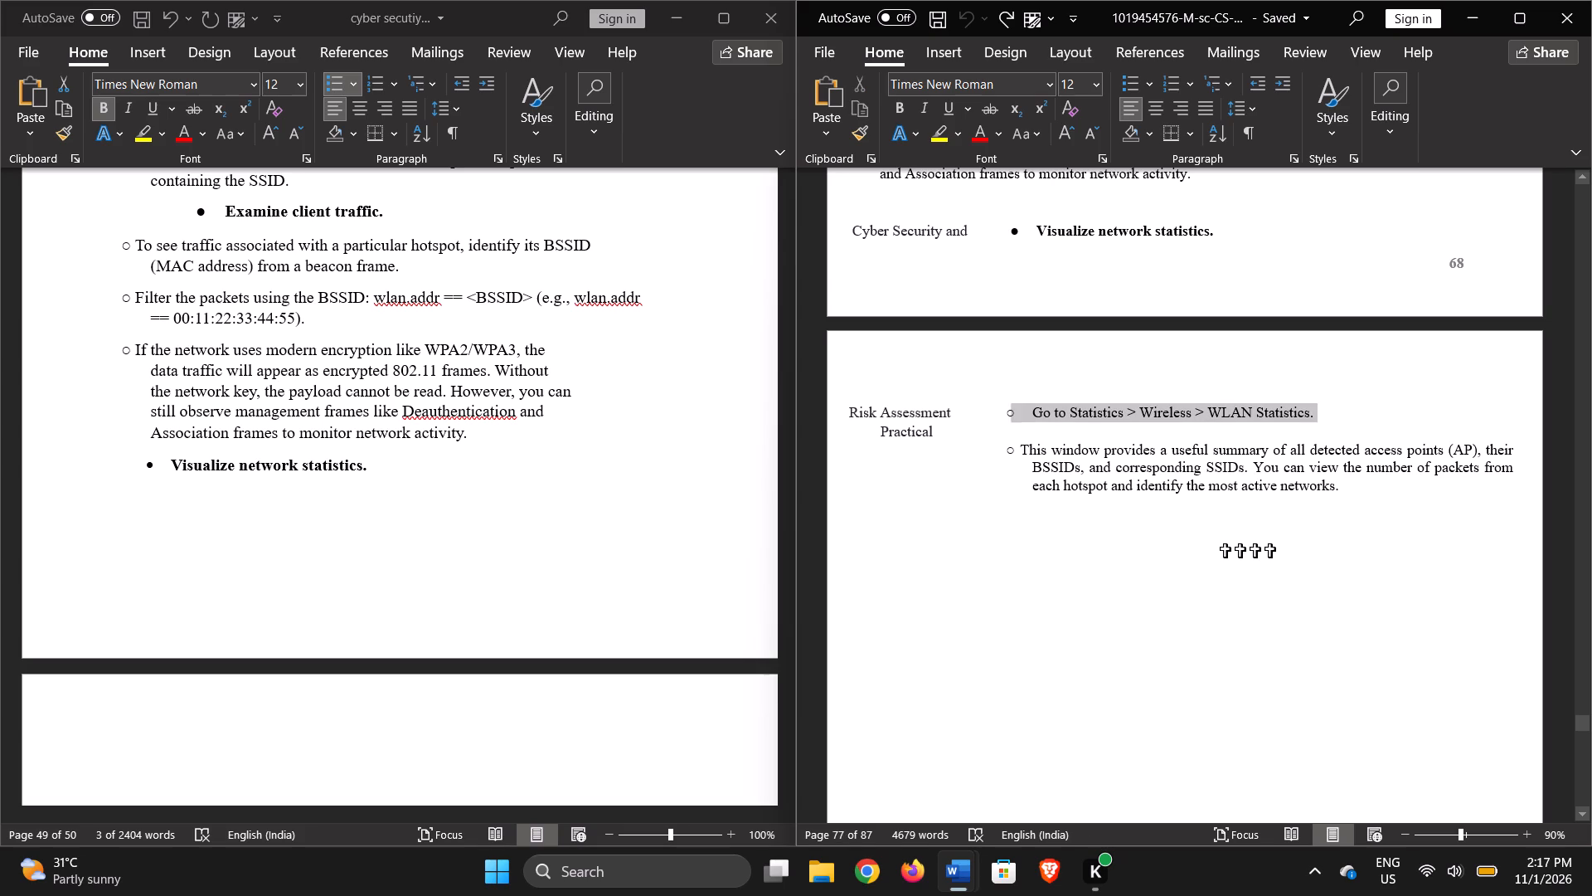
drag(1008, 396, 1008, 402)
key(ctrl+c)
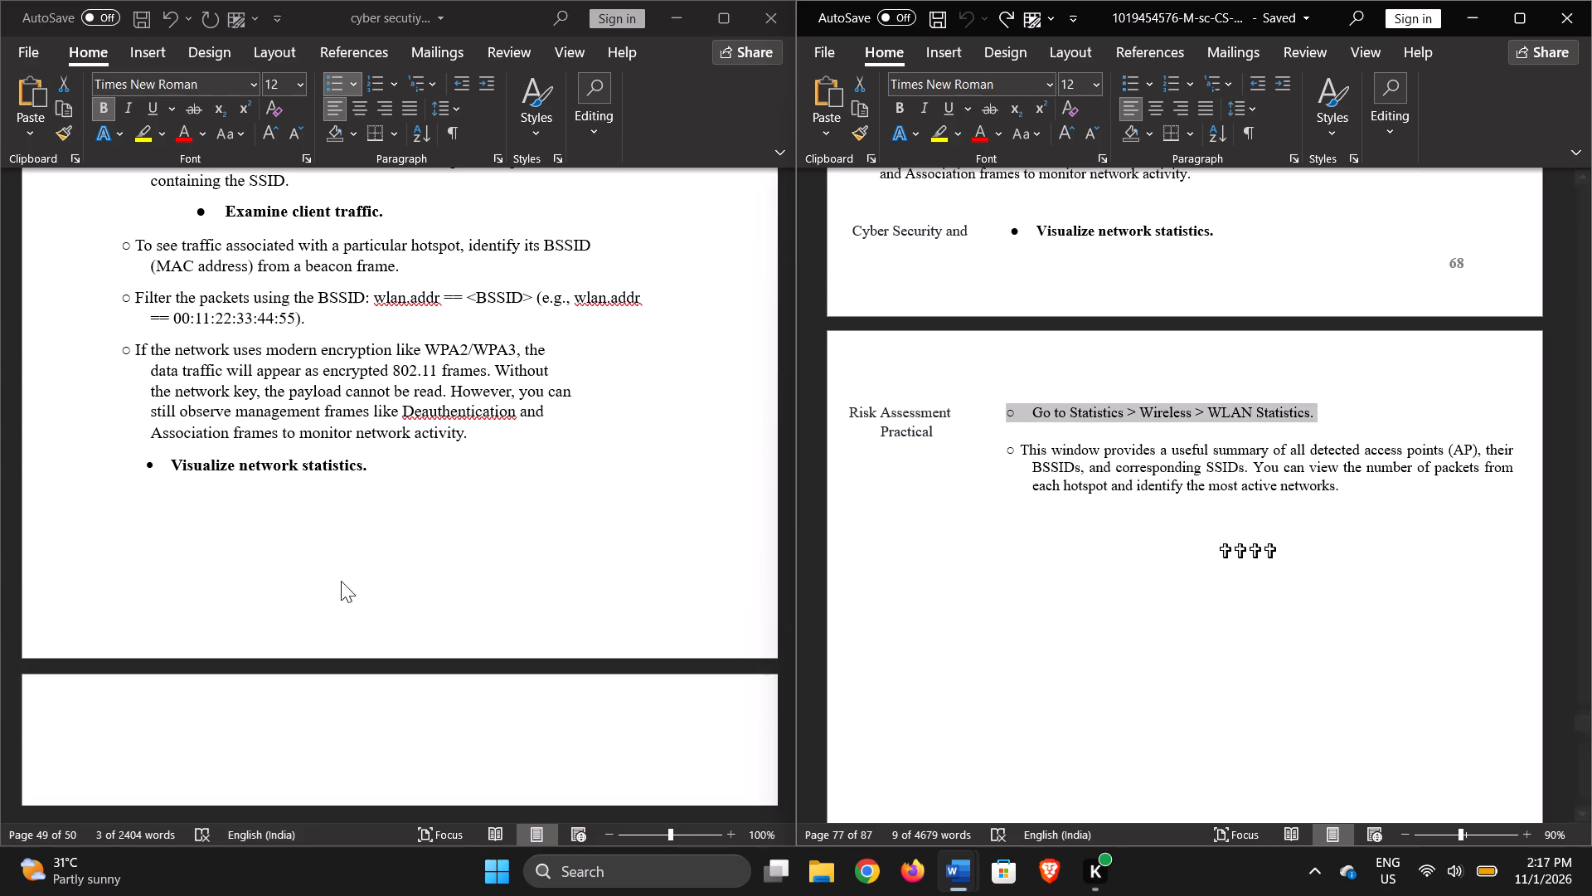
click(397, 460)
click(378, 470)
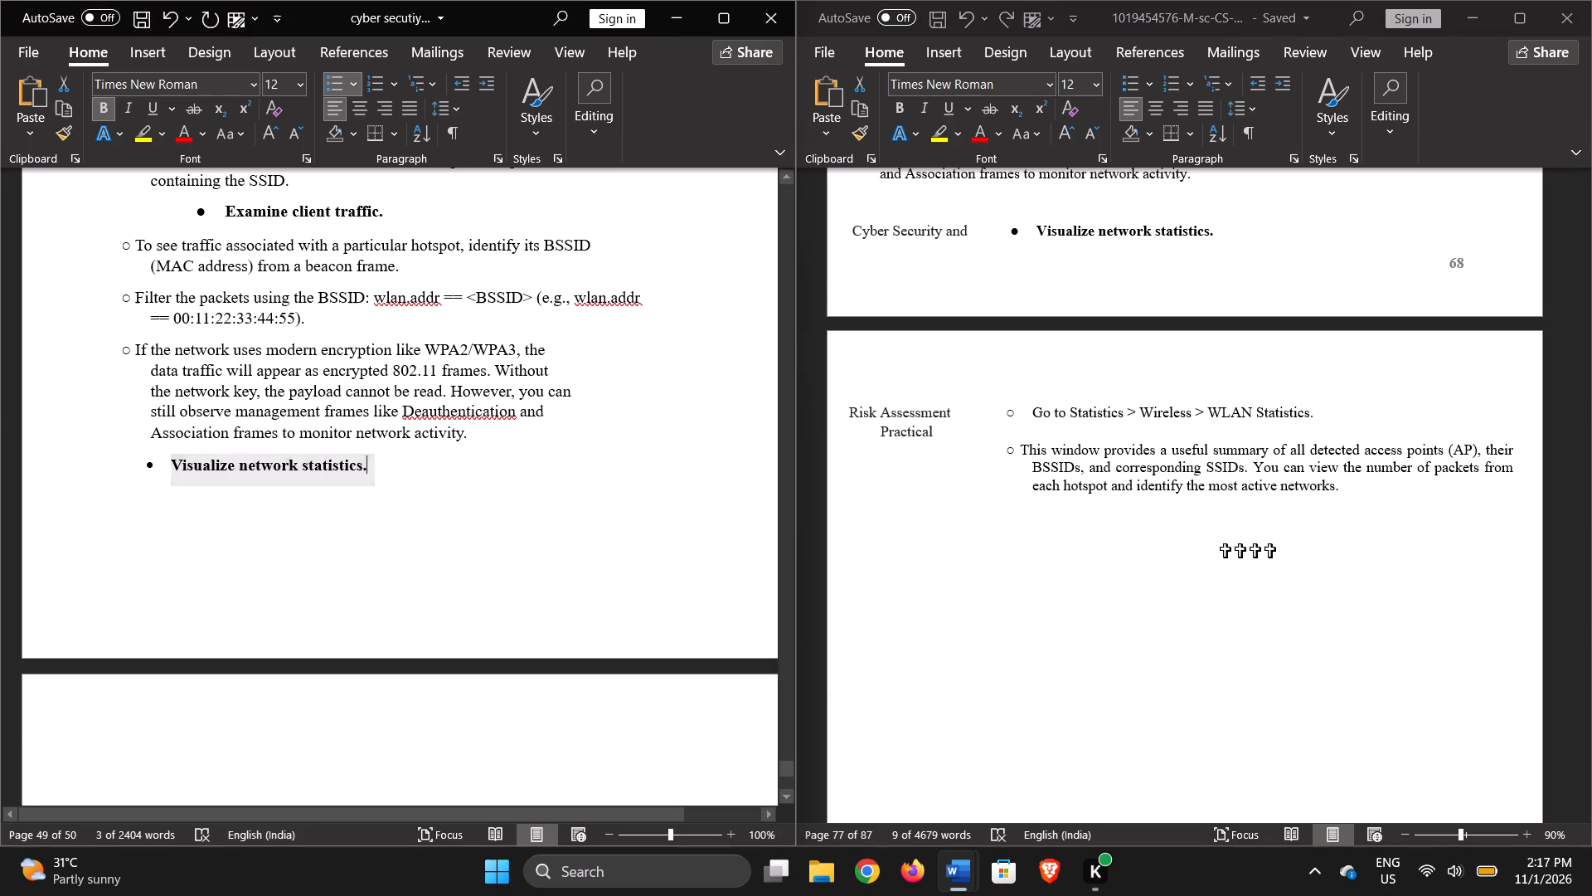
click(378, 470)
key(Return)
key(BackSpace)
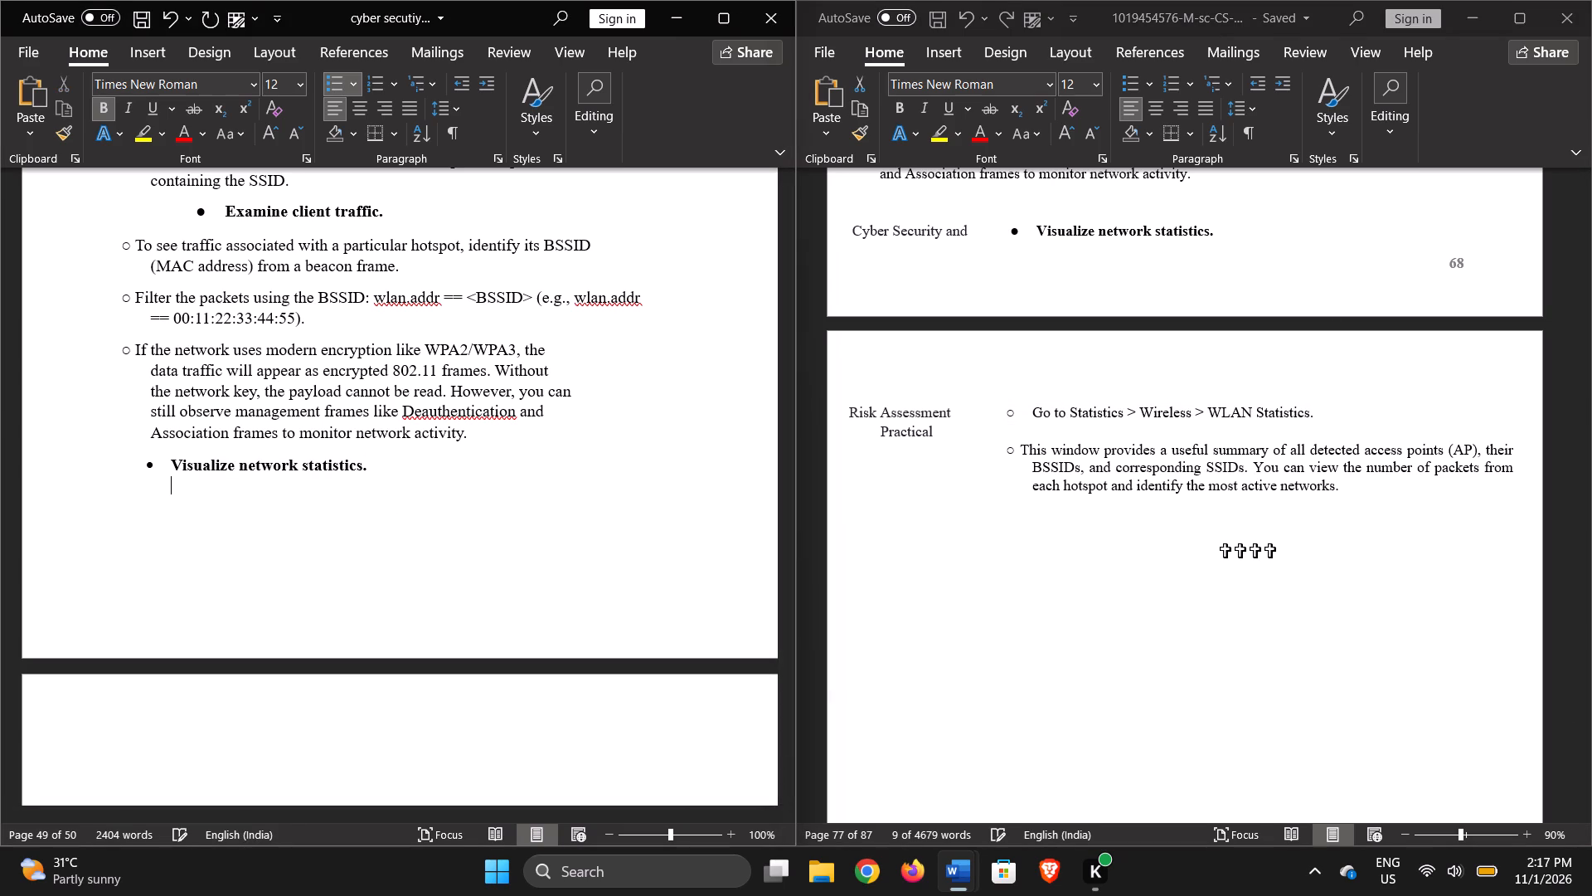
key(BackSpace)
key(ctrl+v)
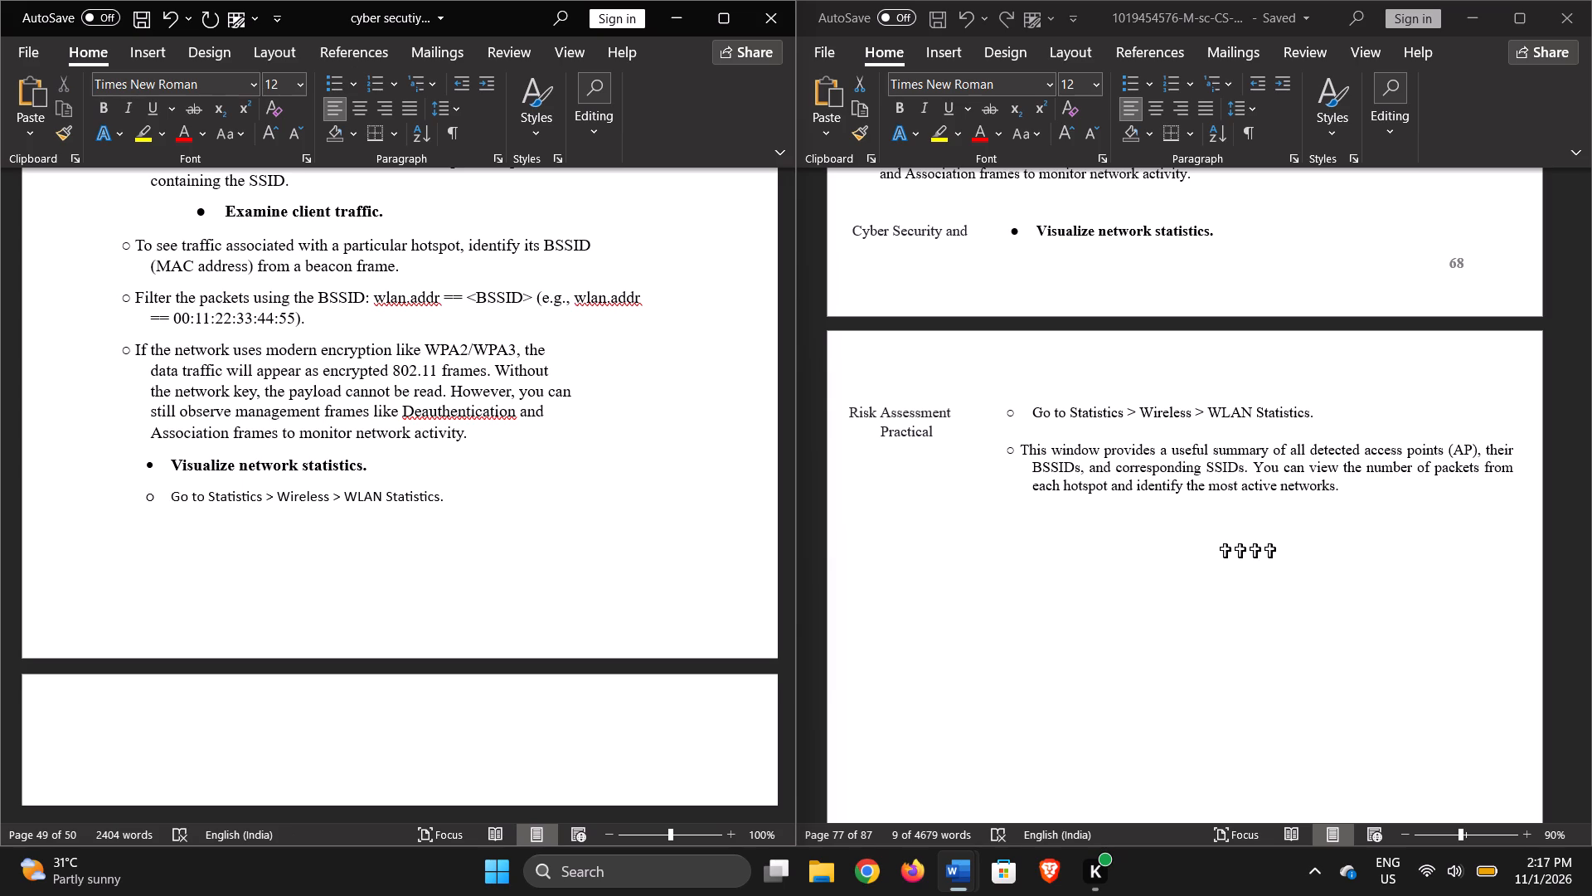
Copy the reference document's "This window provides a useful summary" paragraph to below the WLAN Statistics sub-point.
click(1021, 447)
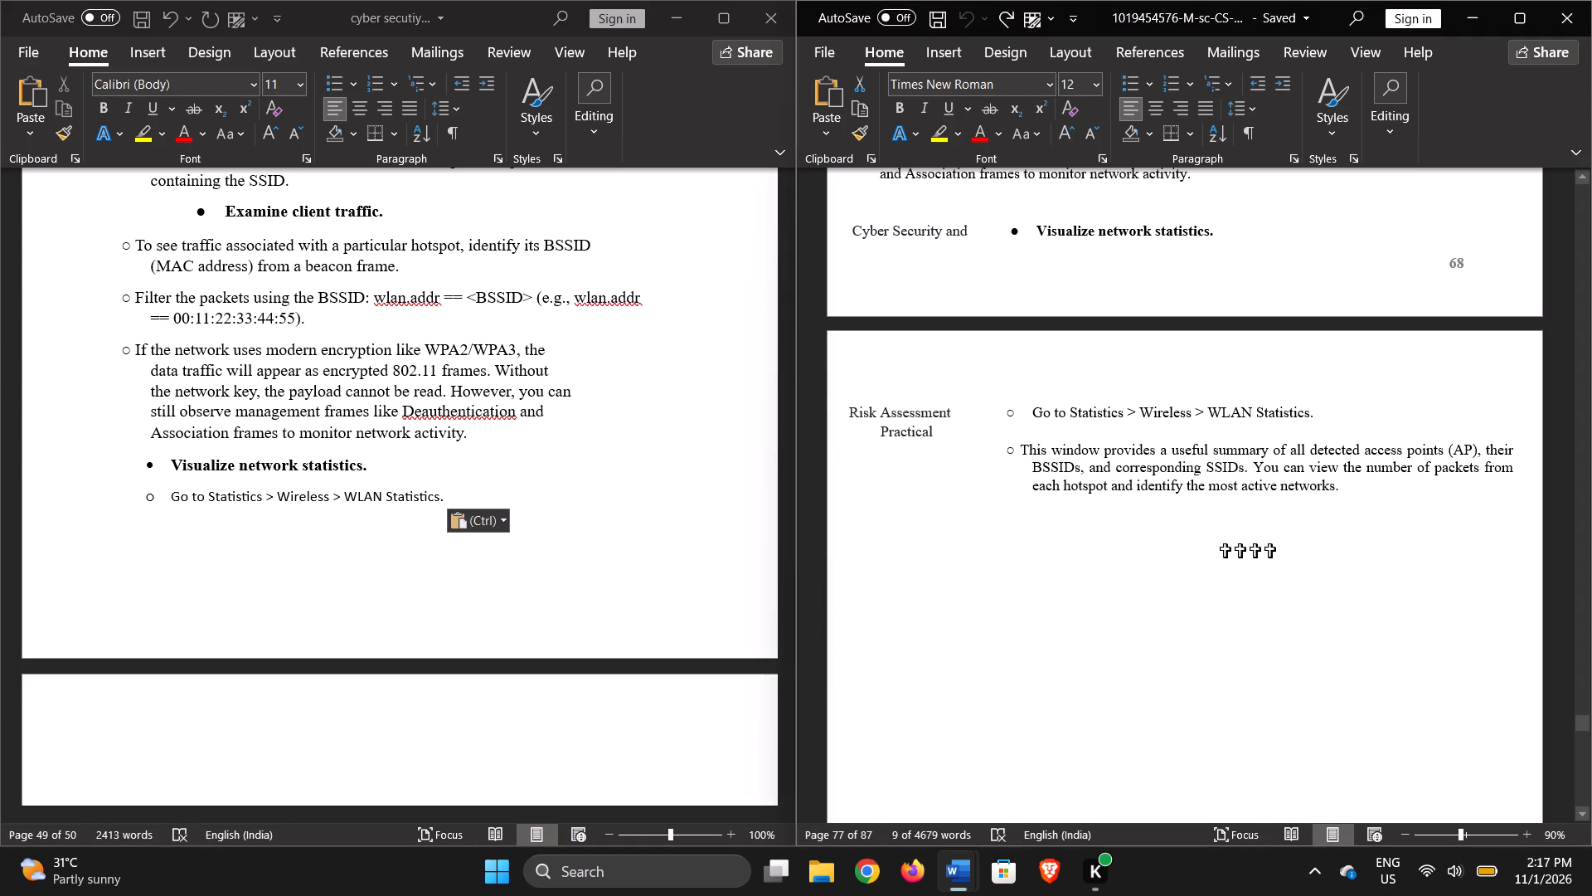
drag(1348, 488, 1025, 451)
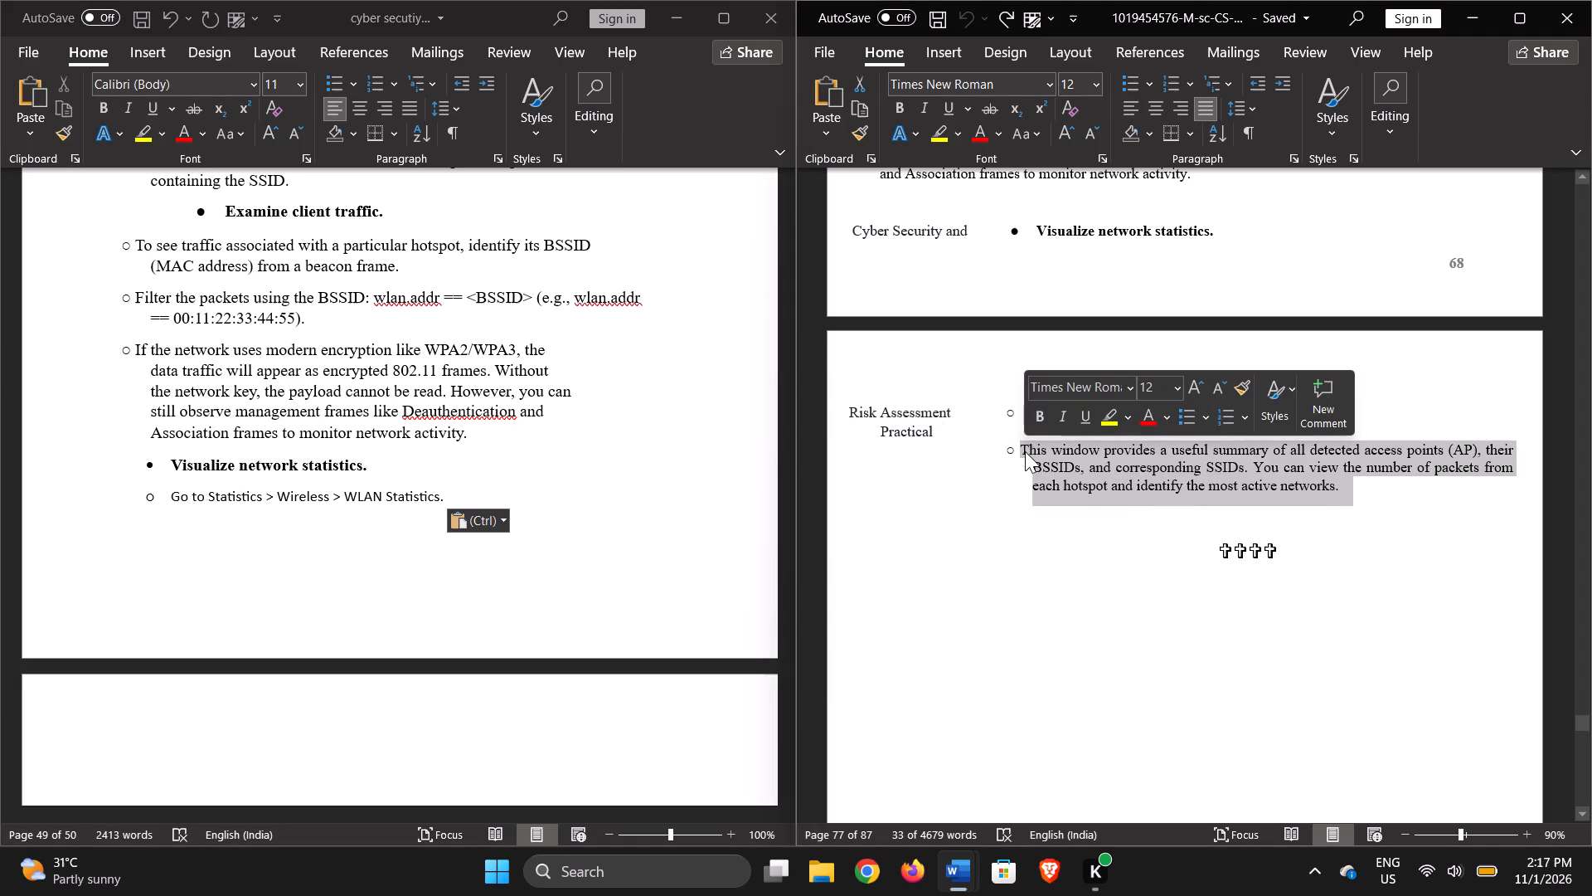
key(ctrl+c)
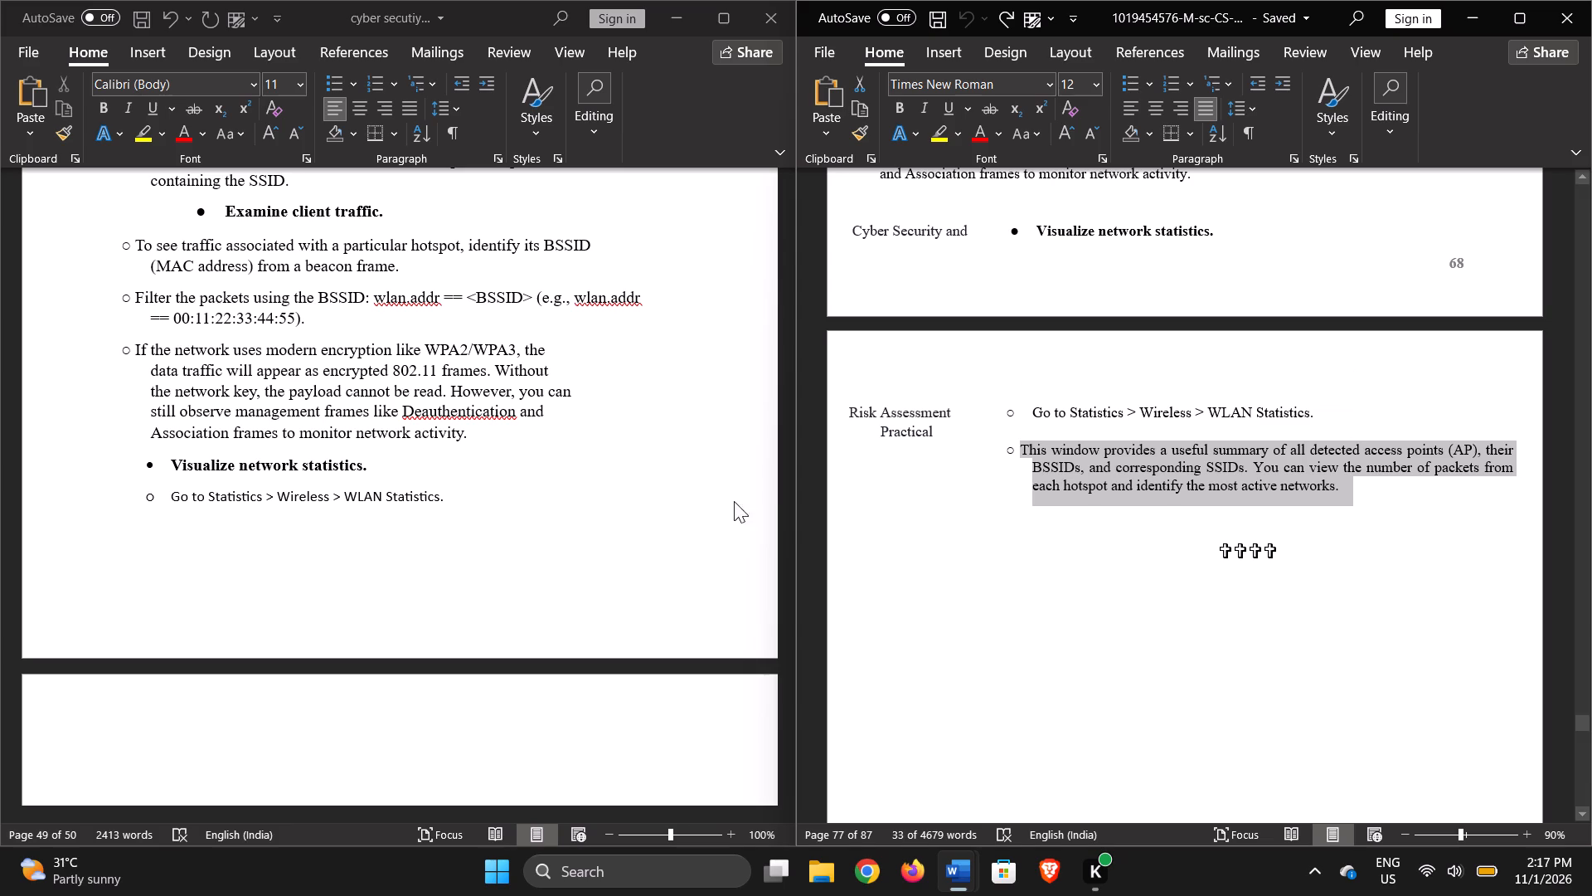
click(453, 496)
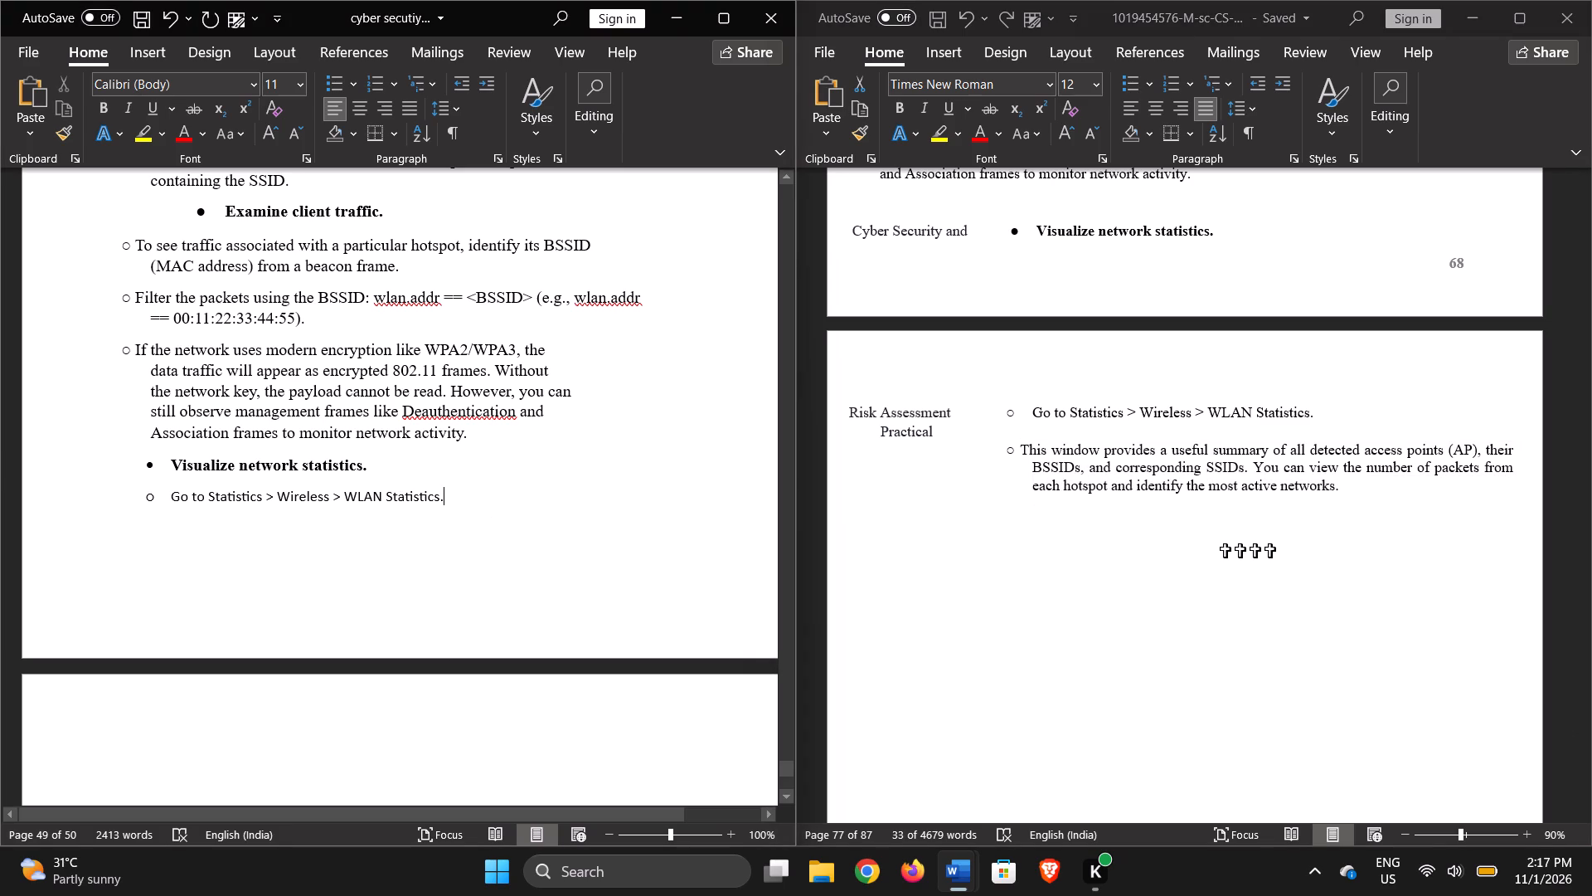
Paste the copied "This window provides a useful summary" paragraph on a new line beneath "Go to Statistics > Wireless > WLAN Statistics.".
key(Return)
key(ctrl+v)
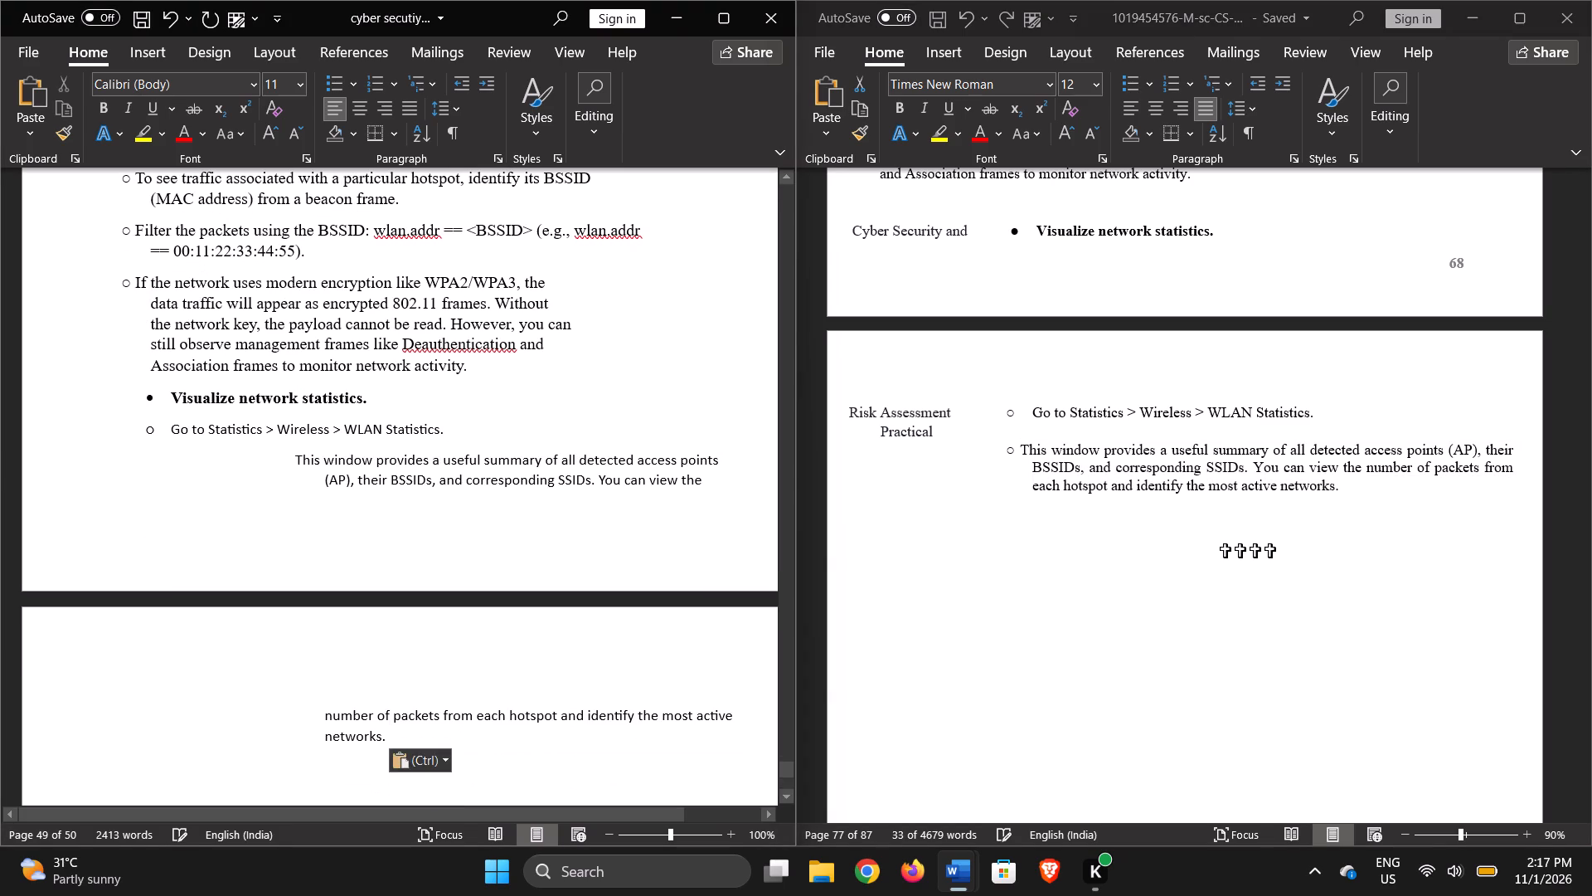
Remove the blank line above the "Part 3: Identifying and analyzing hotspots" heading.
scroll(396, 541, down, 1)
scroll(153, 278, up, 1)
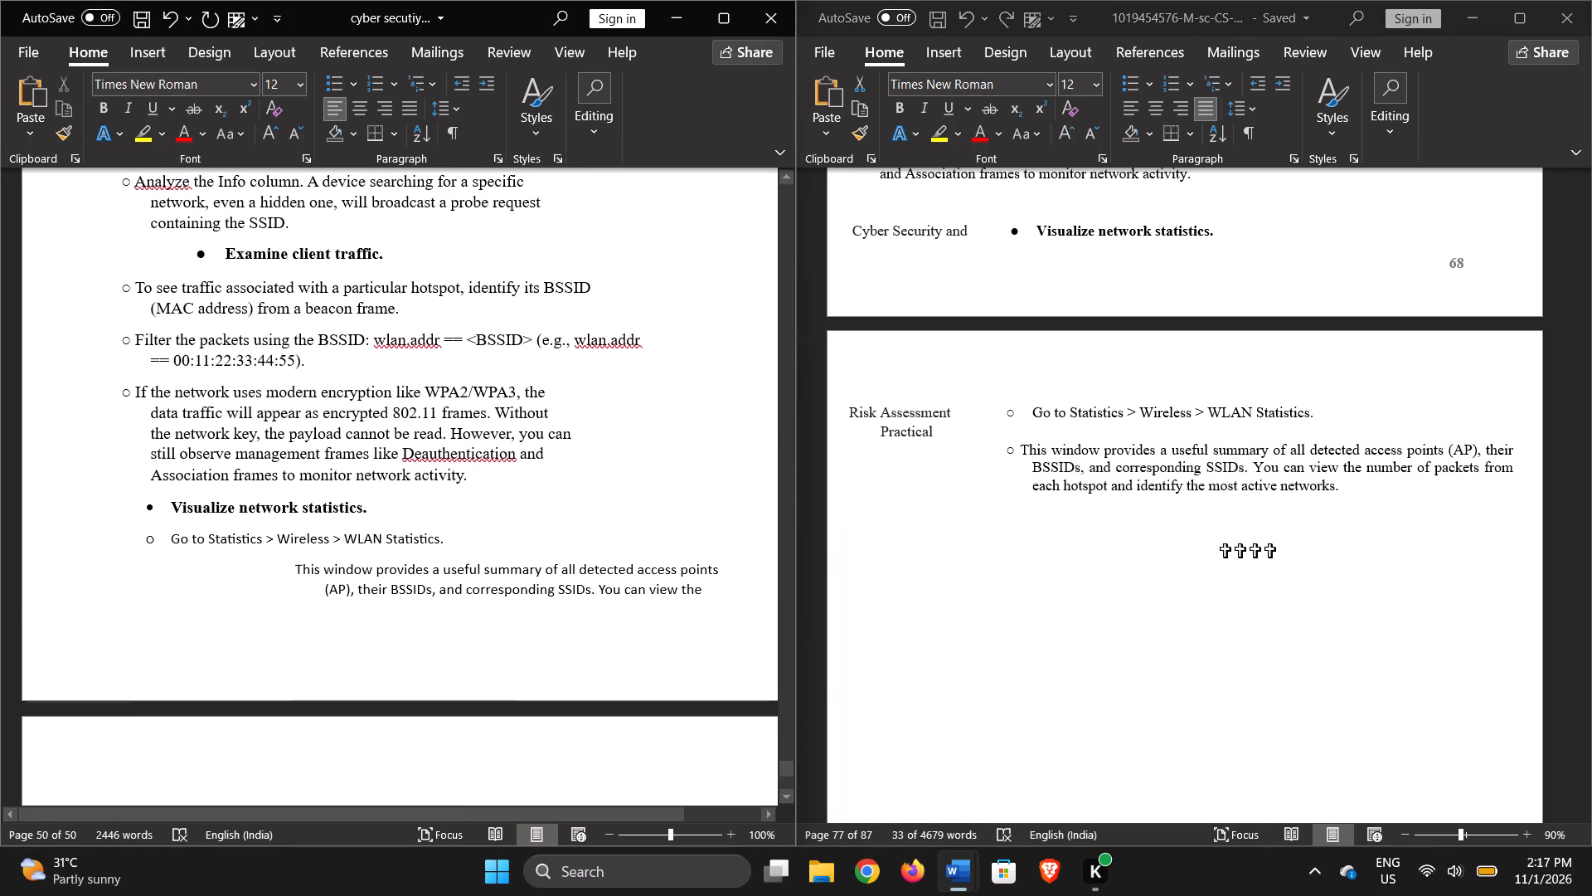
scroll(153, 278, up, 2)
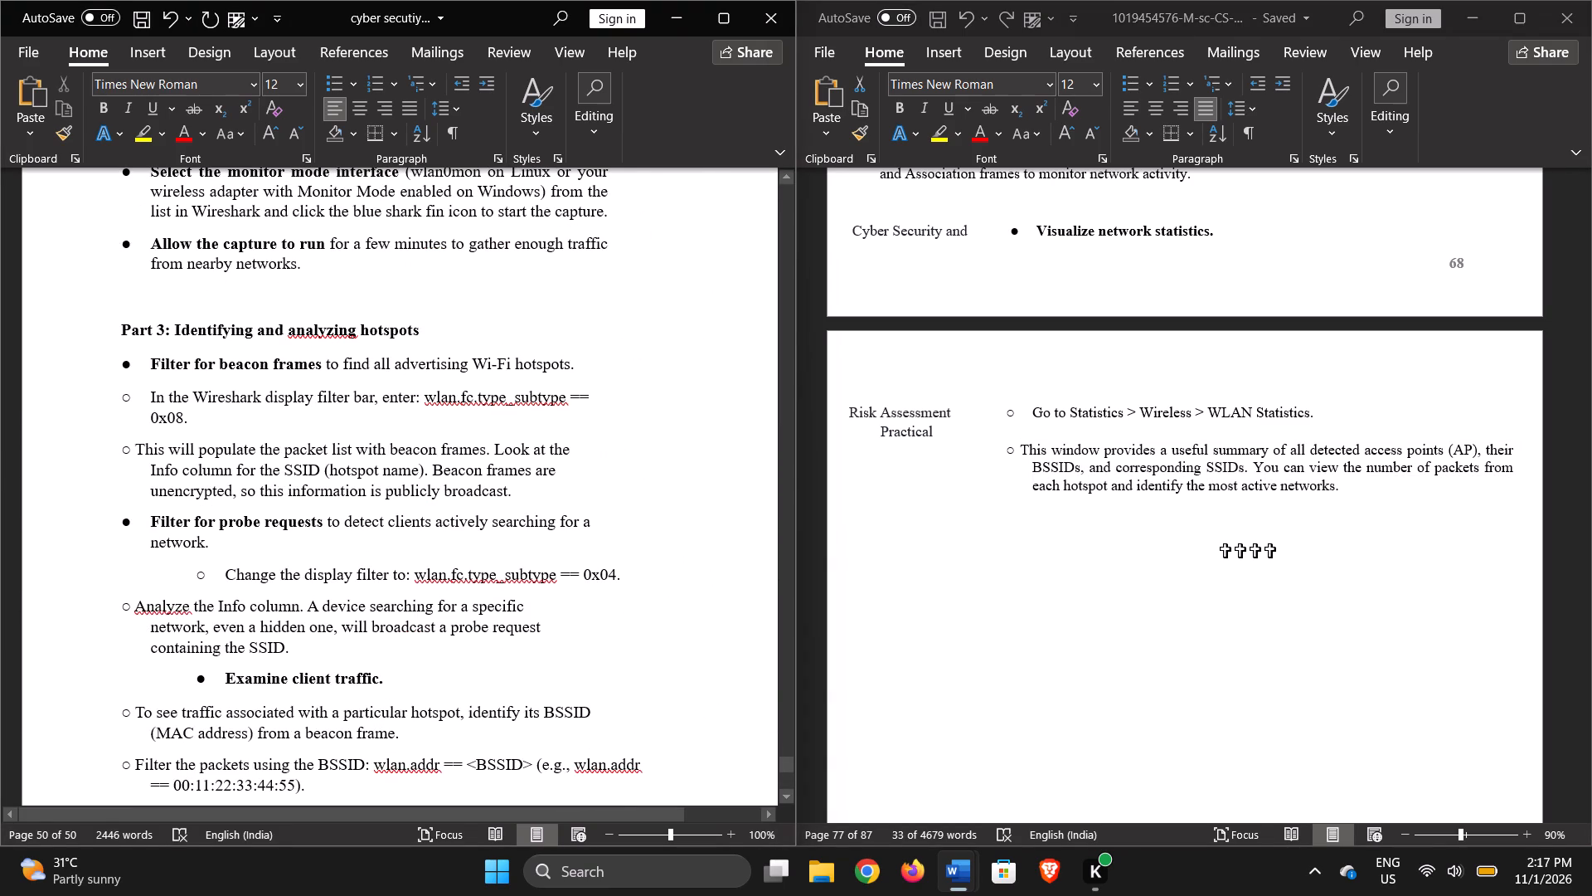
click(119, 337)
key(BackSpace)
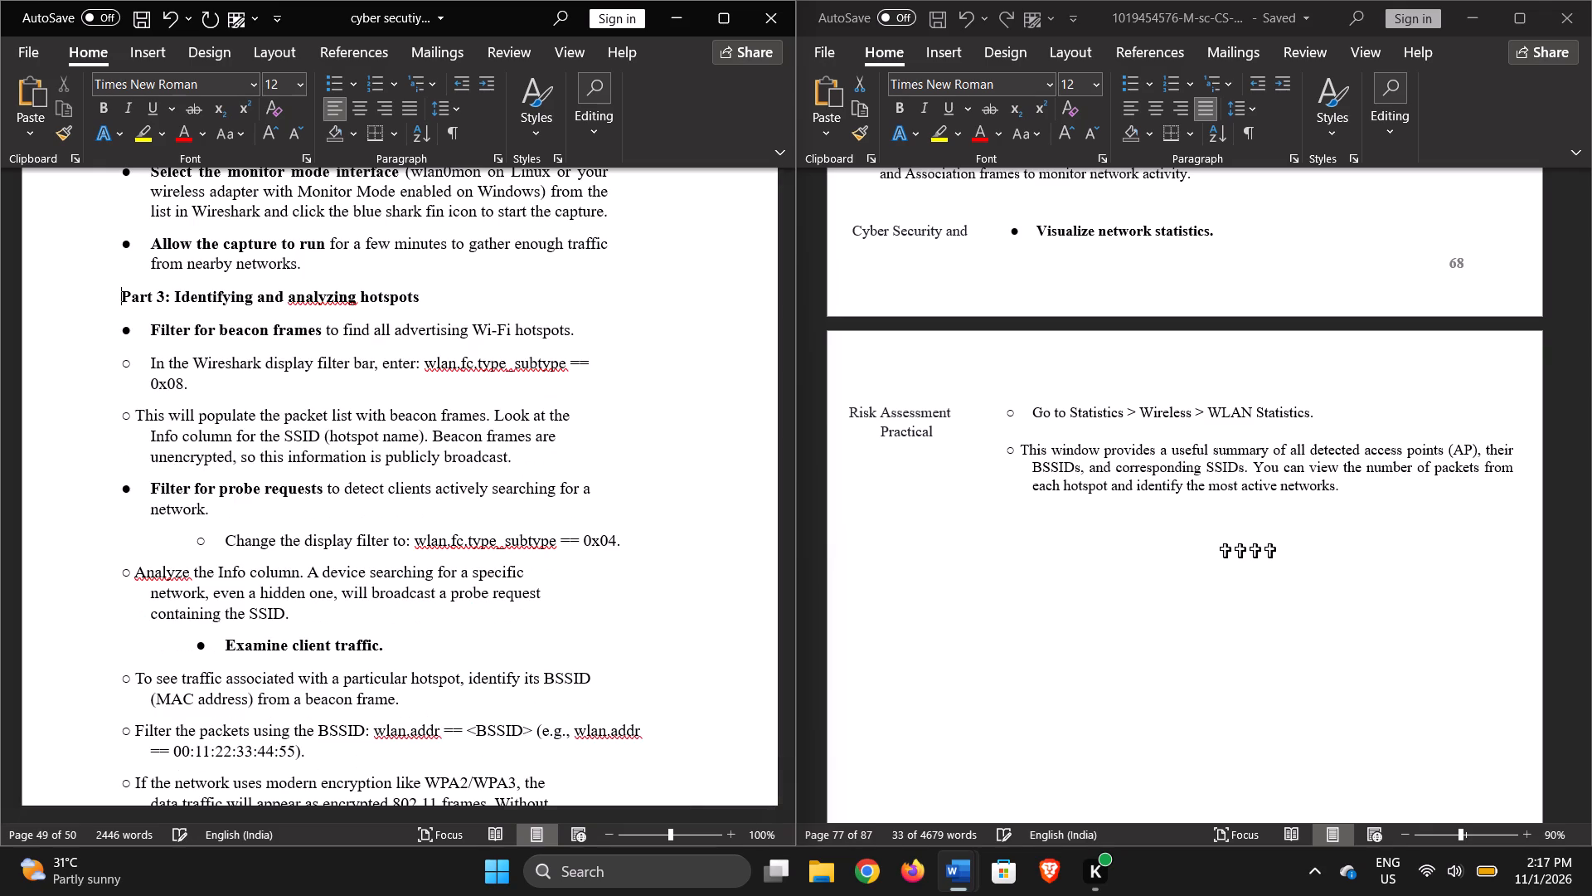
Format the "Go to Statistics" line and the "This window provides a useful summary" paragraph as 12 pt Times New Roman.
scroll(325, 556, down, 2)
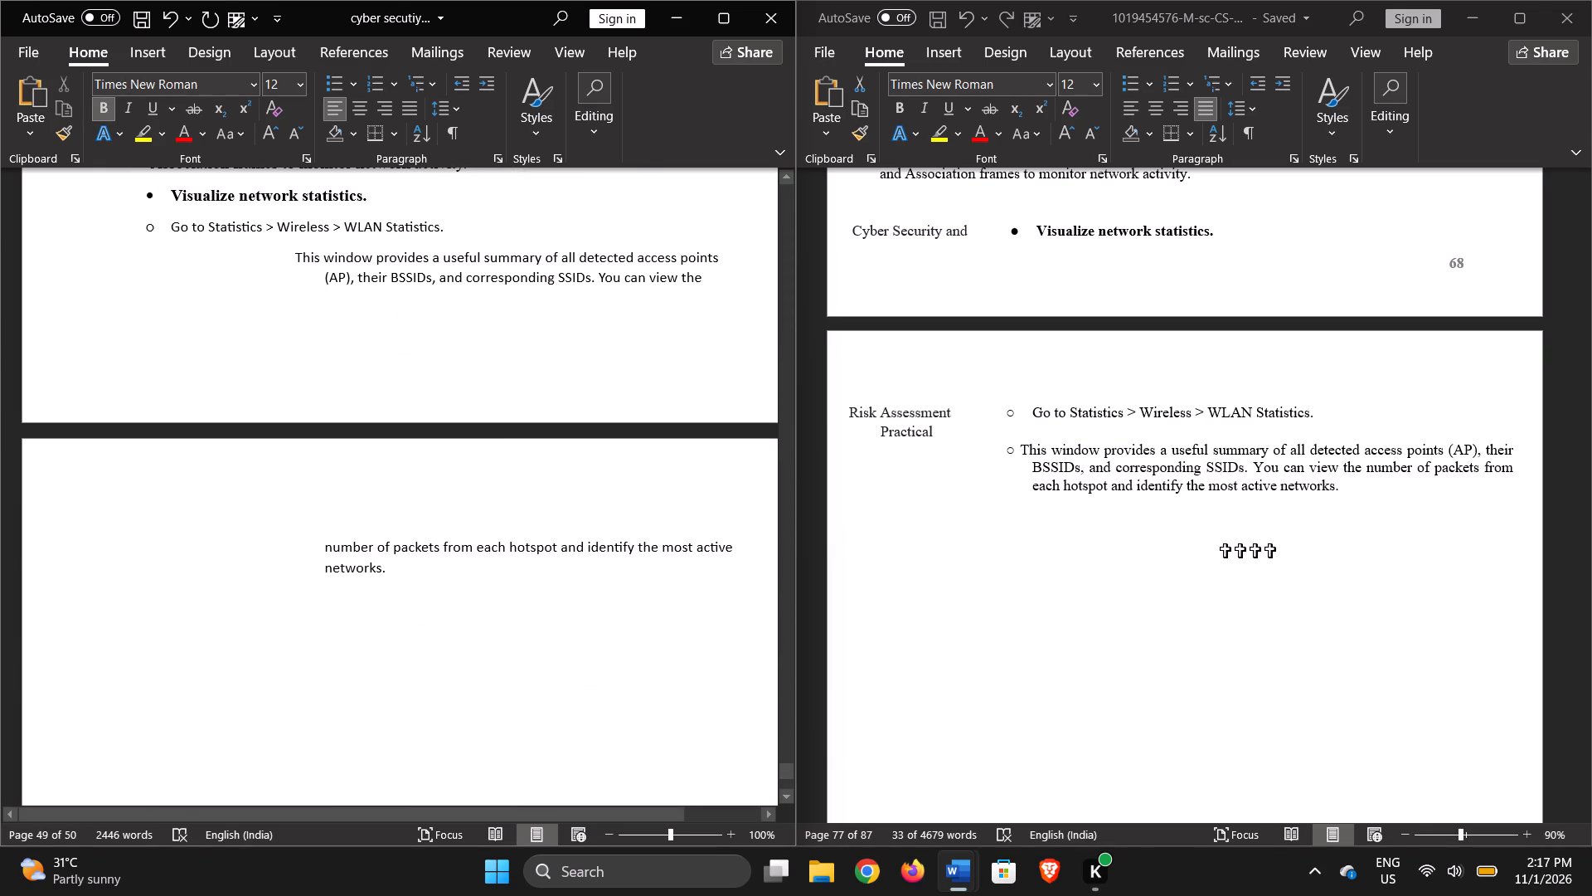
drag(141, 225, 531, 580)
click(302, 95)
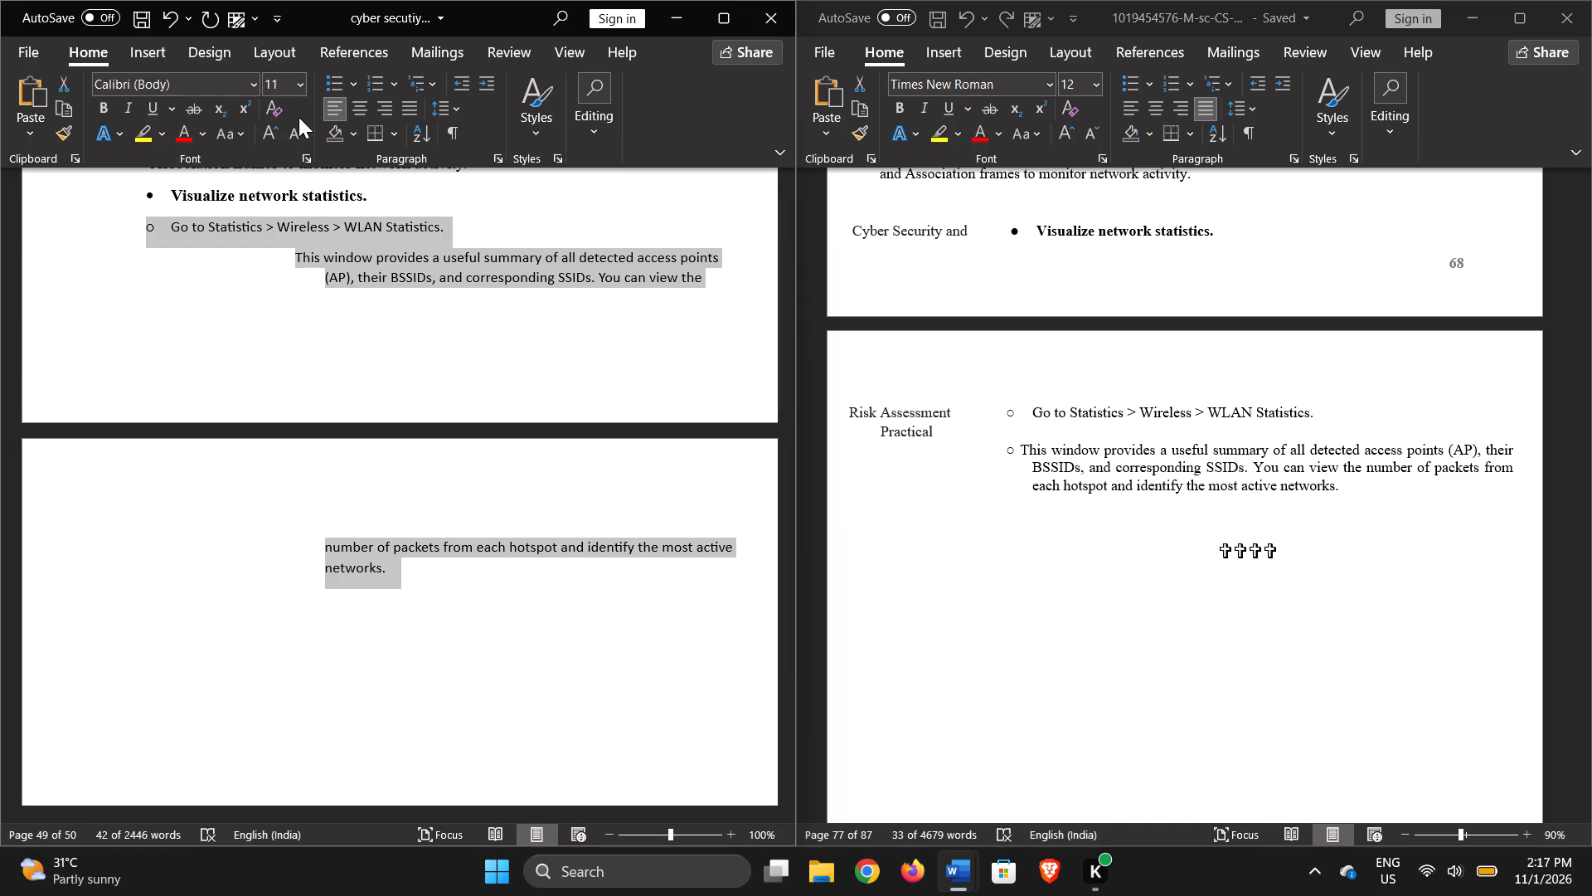
click(301, 80)
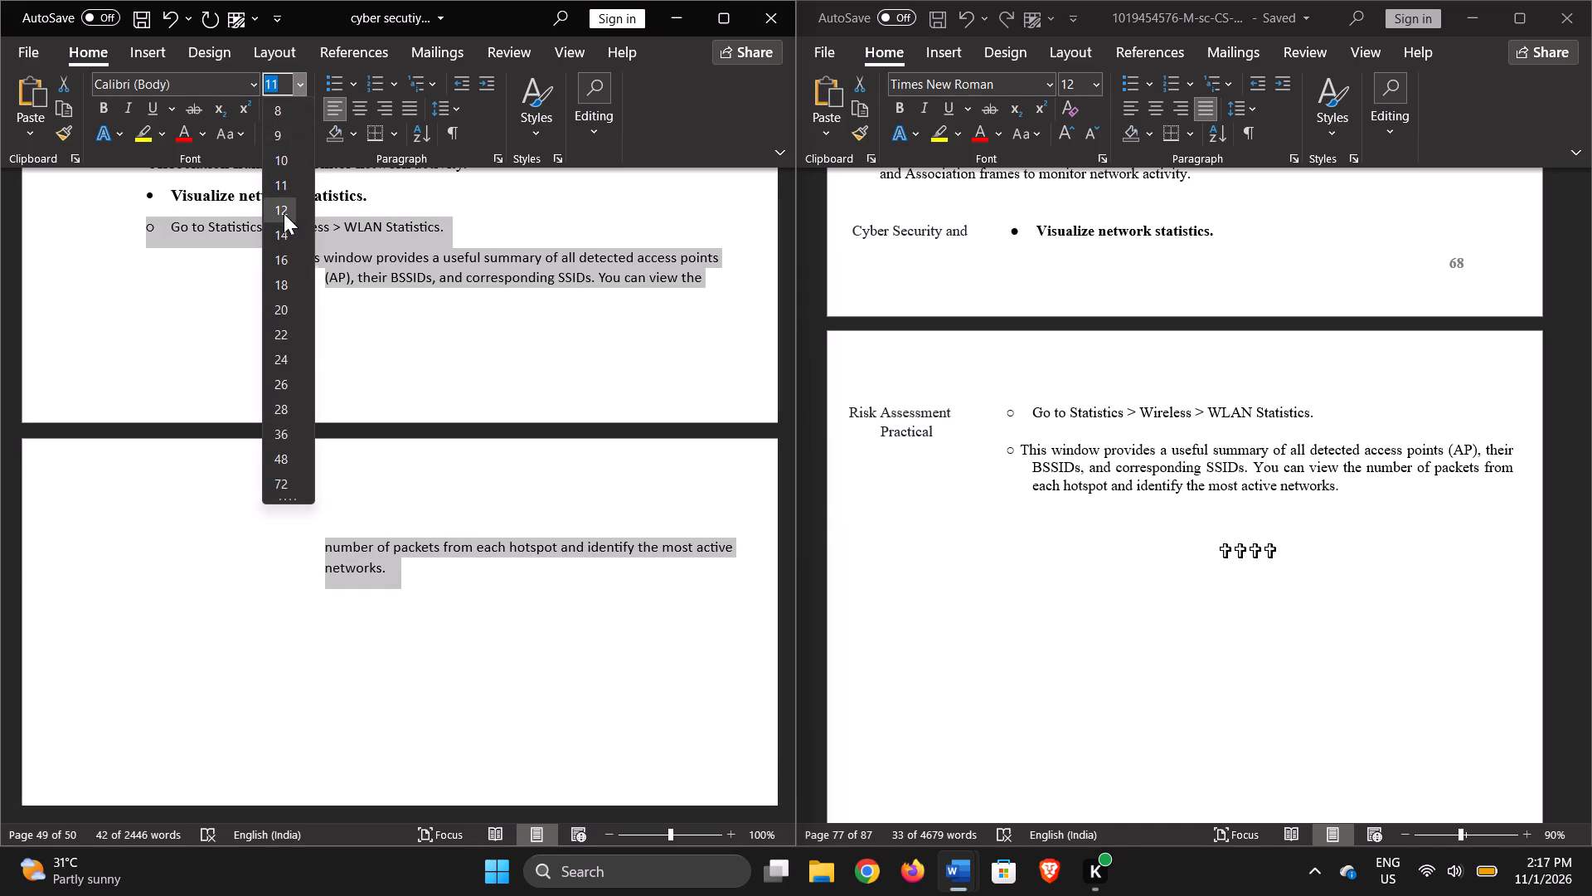
click(284, 213)
click(260, 82)
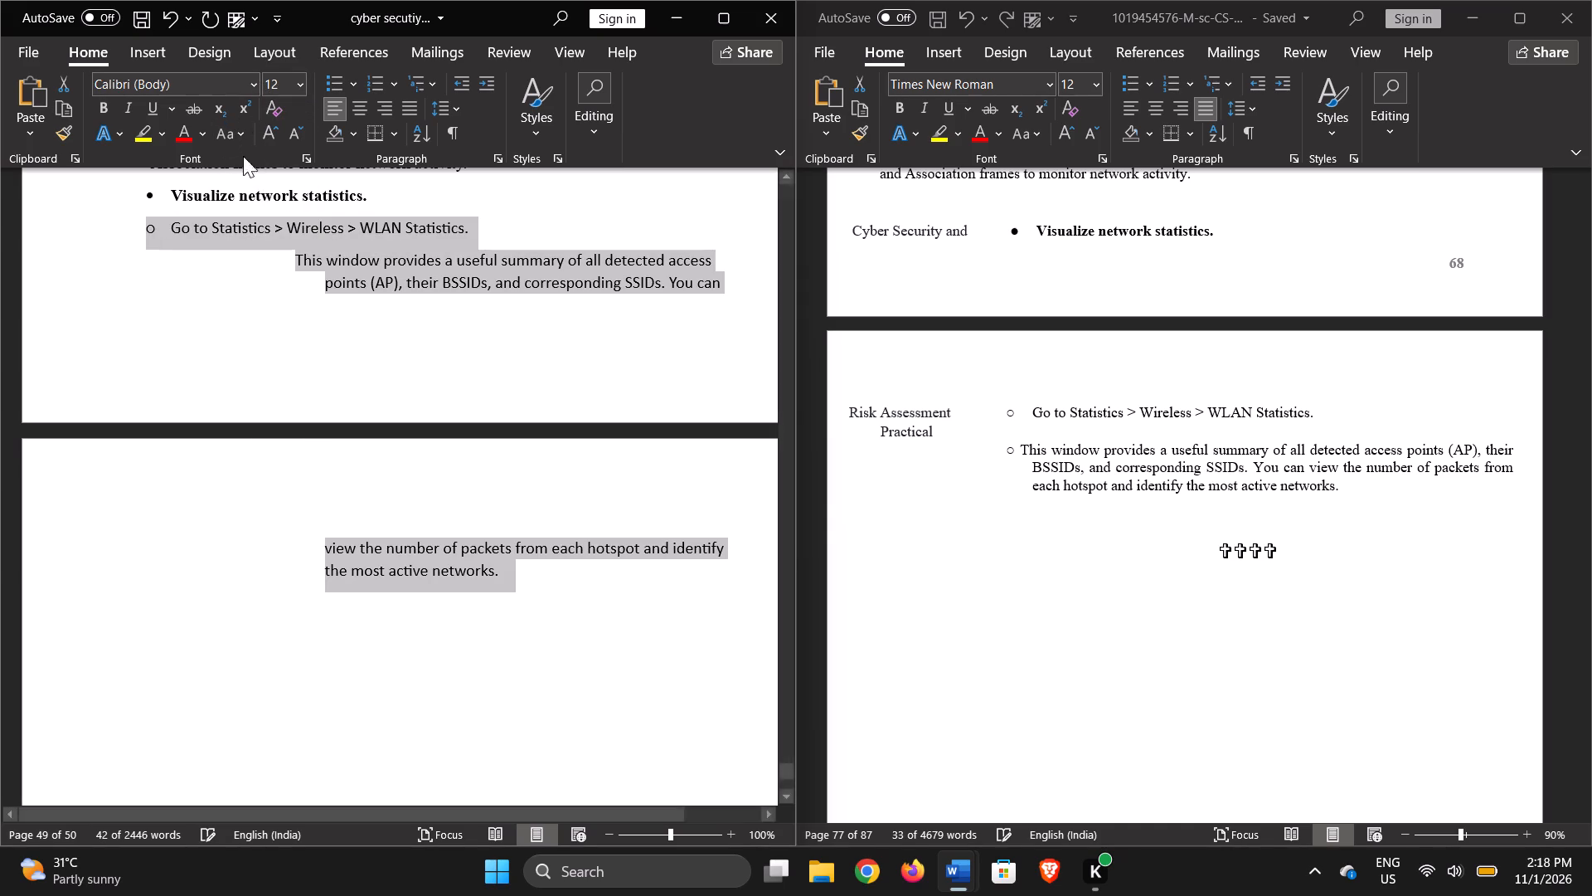
click(254, 79)
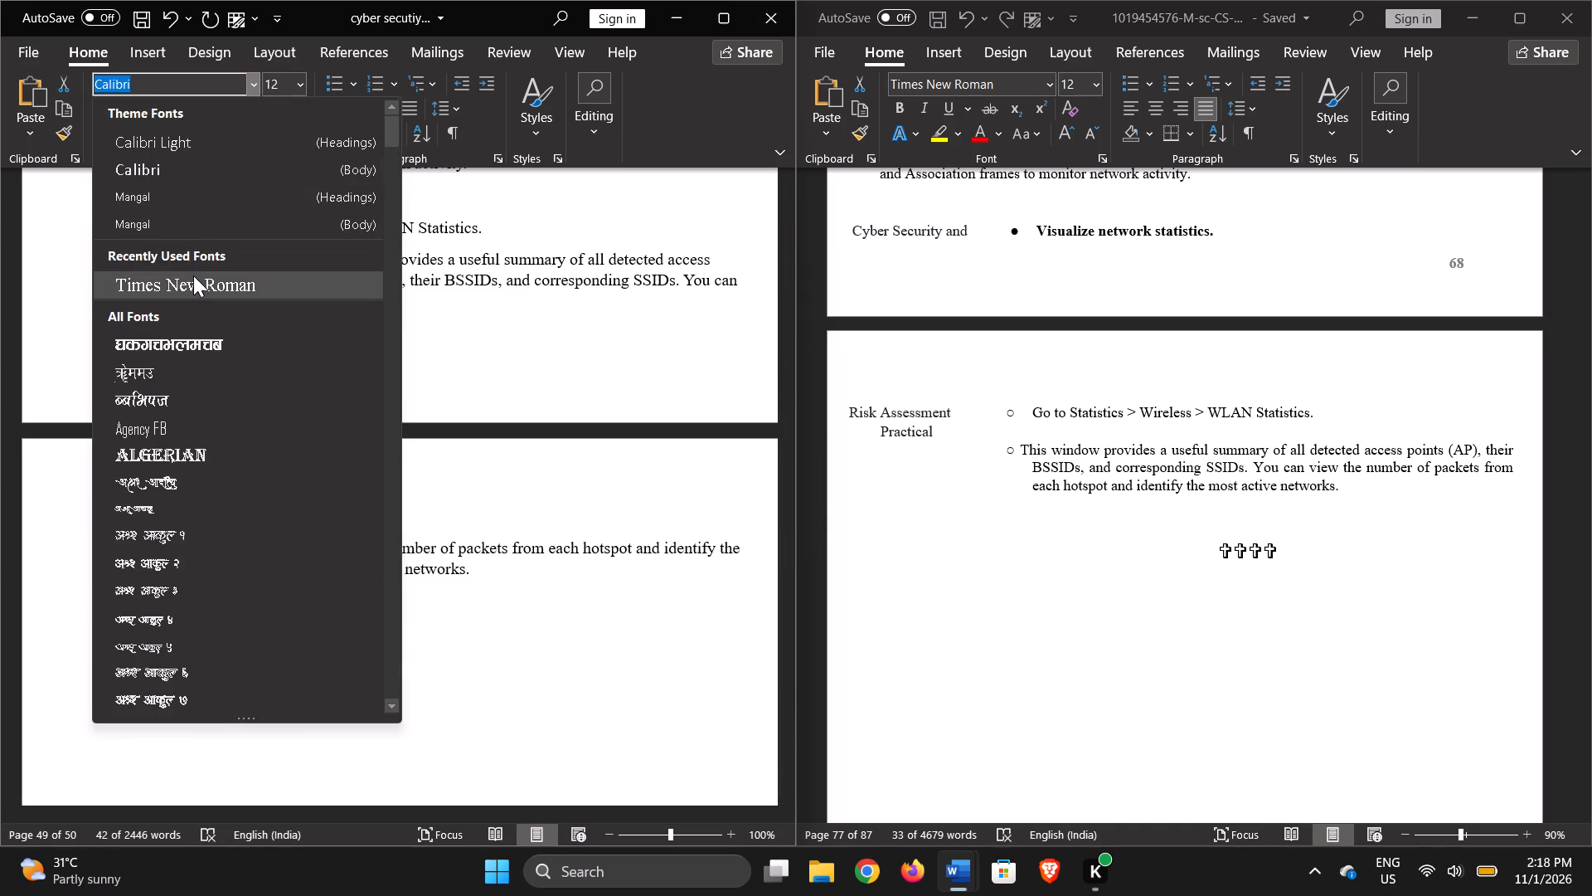
click(193, 275)
scroll(316, 430, up, 1)
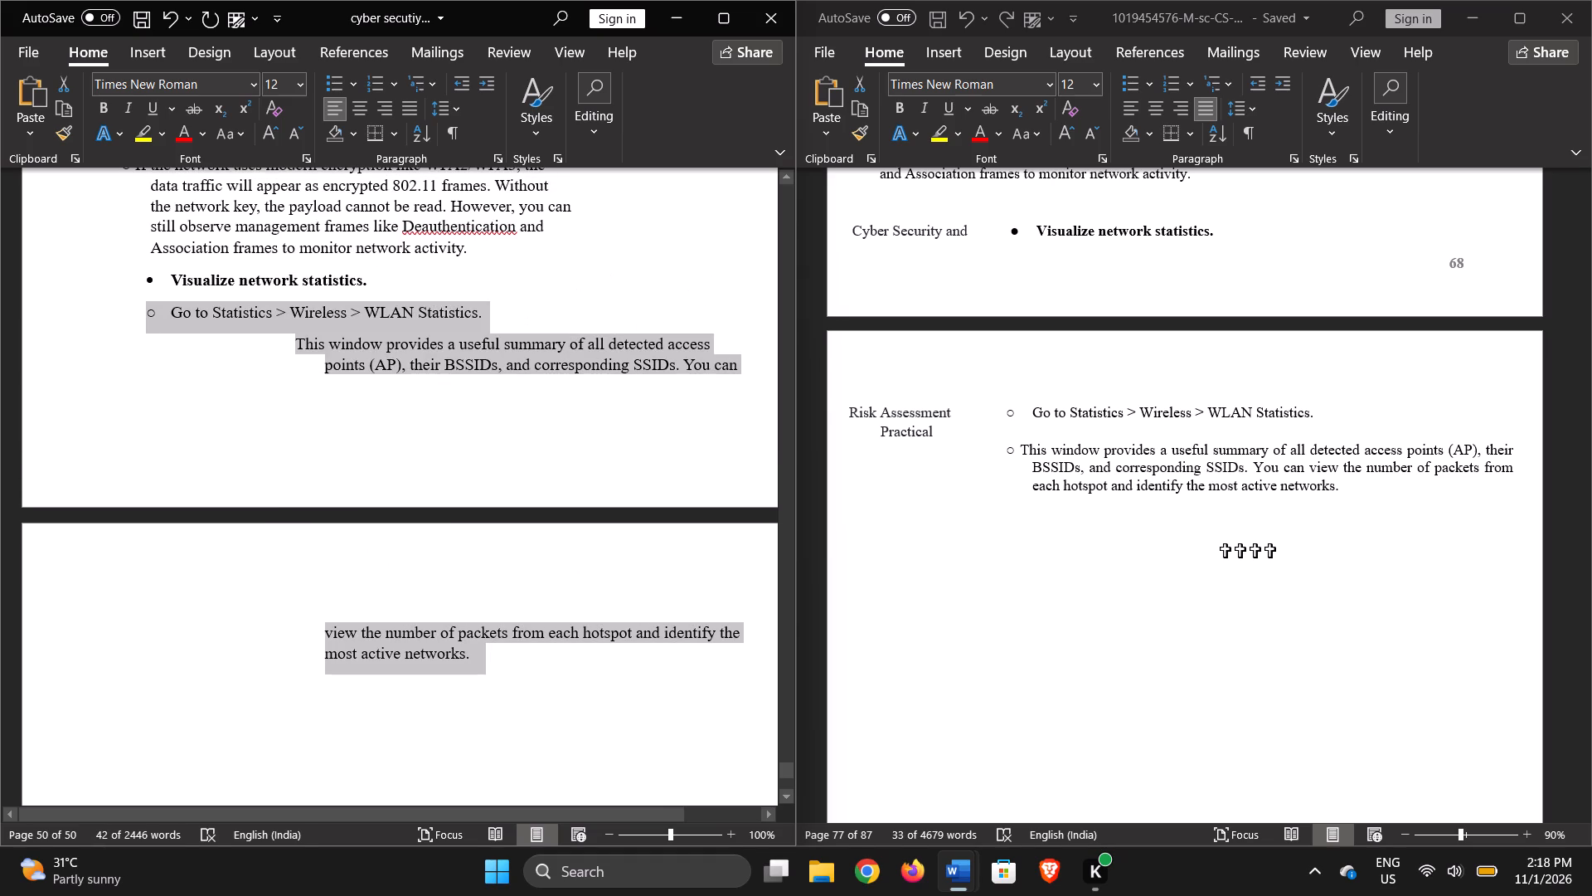
scroll(316, 430, up, 1)
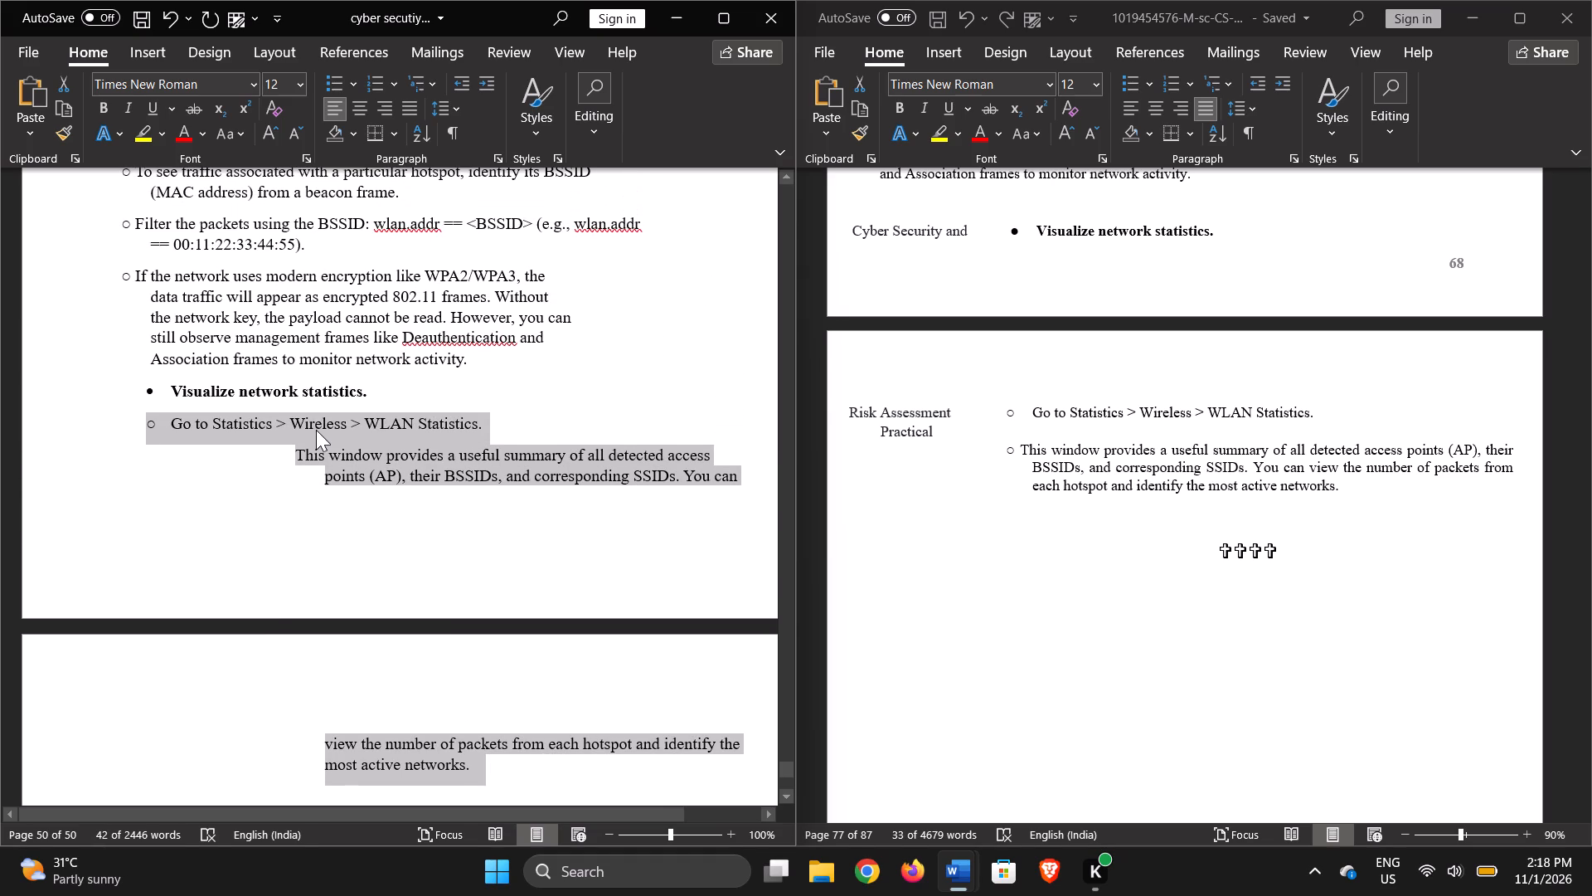
Remove the indentation from the "This window provides a useful summary" paragraph so it starts at the page margin.
click(294, 450)
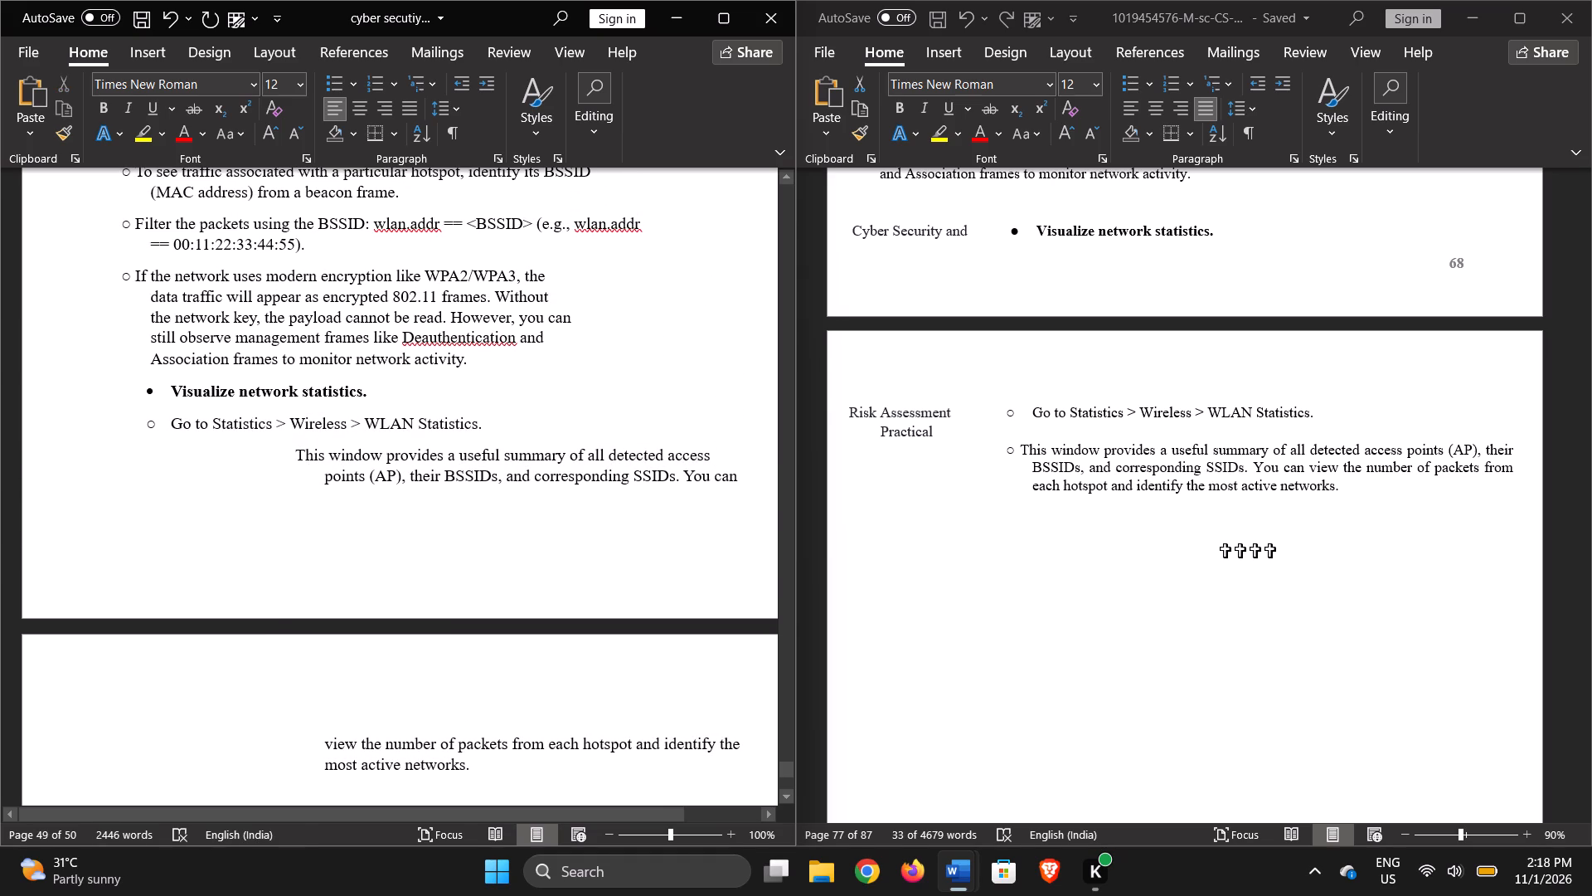
click(299, 454)
key(BackSpace)
key(BackSpace)
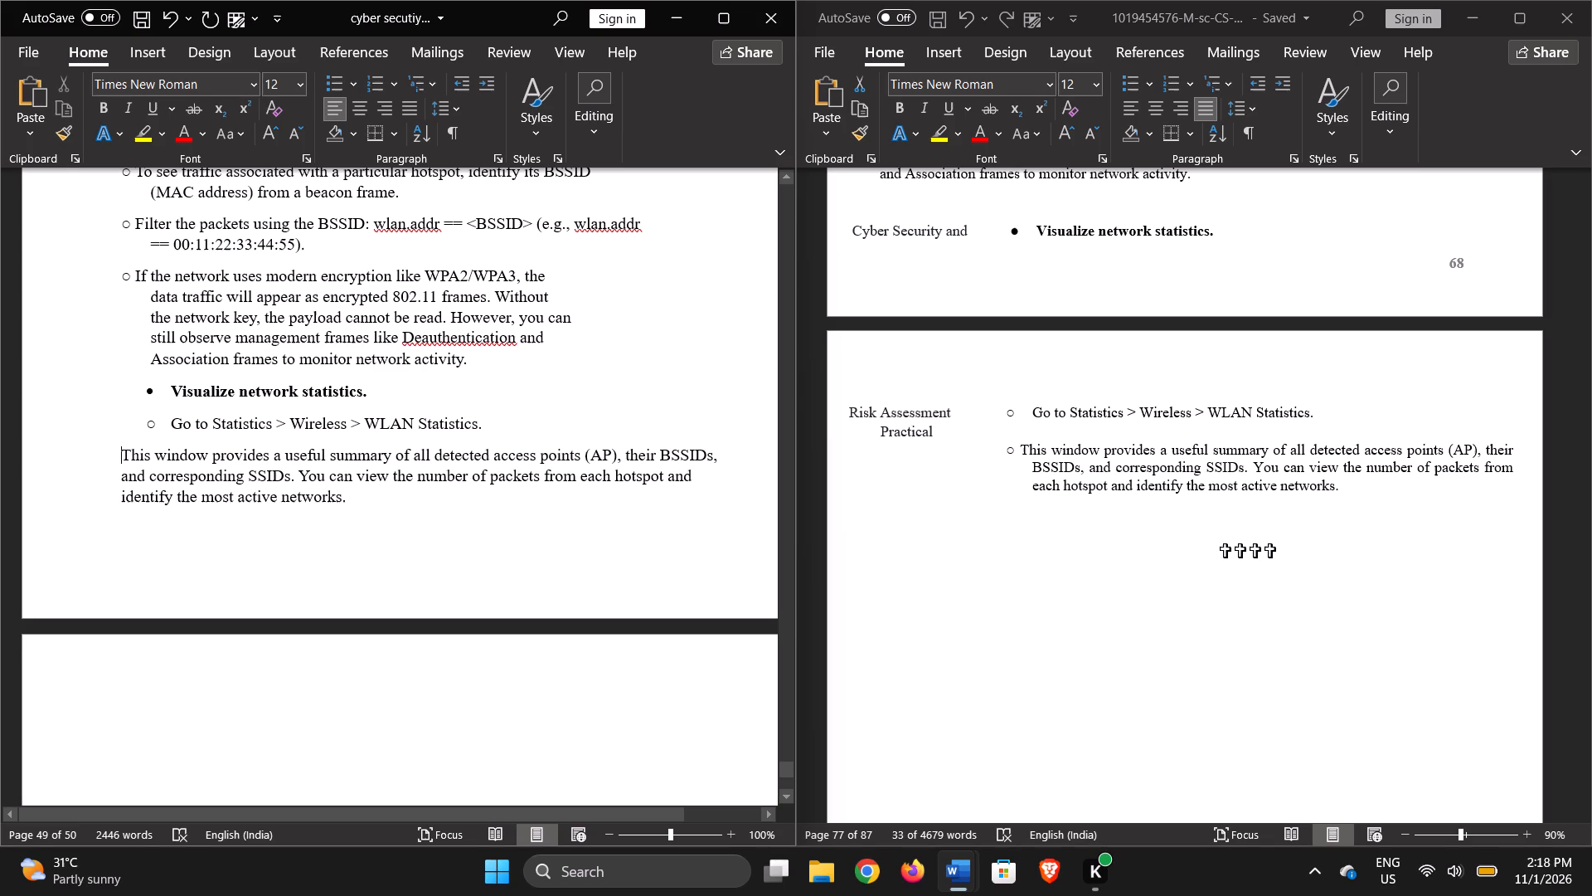
Save the cyber security practical document with the finished network statistics points.
scroll(299, 454, up, 1)
scroll(299, 454, down, 1)
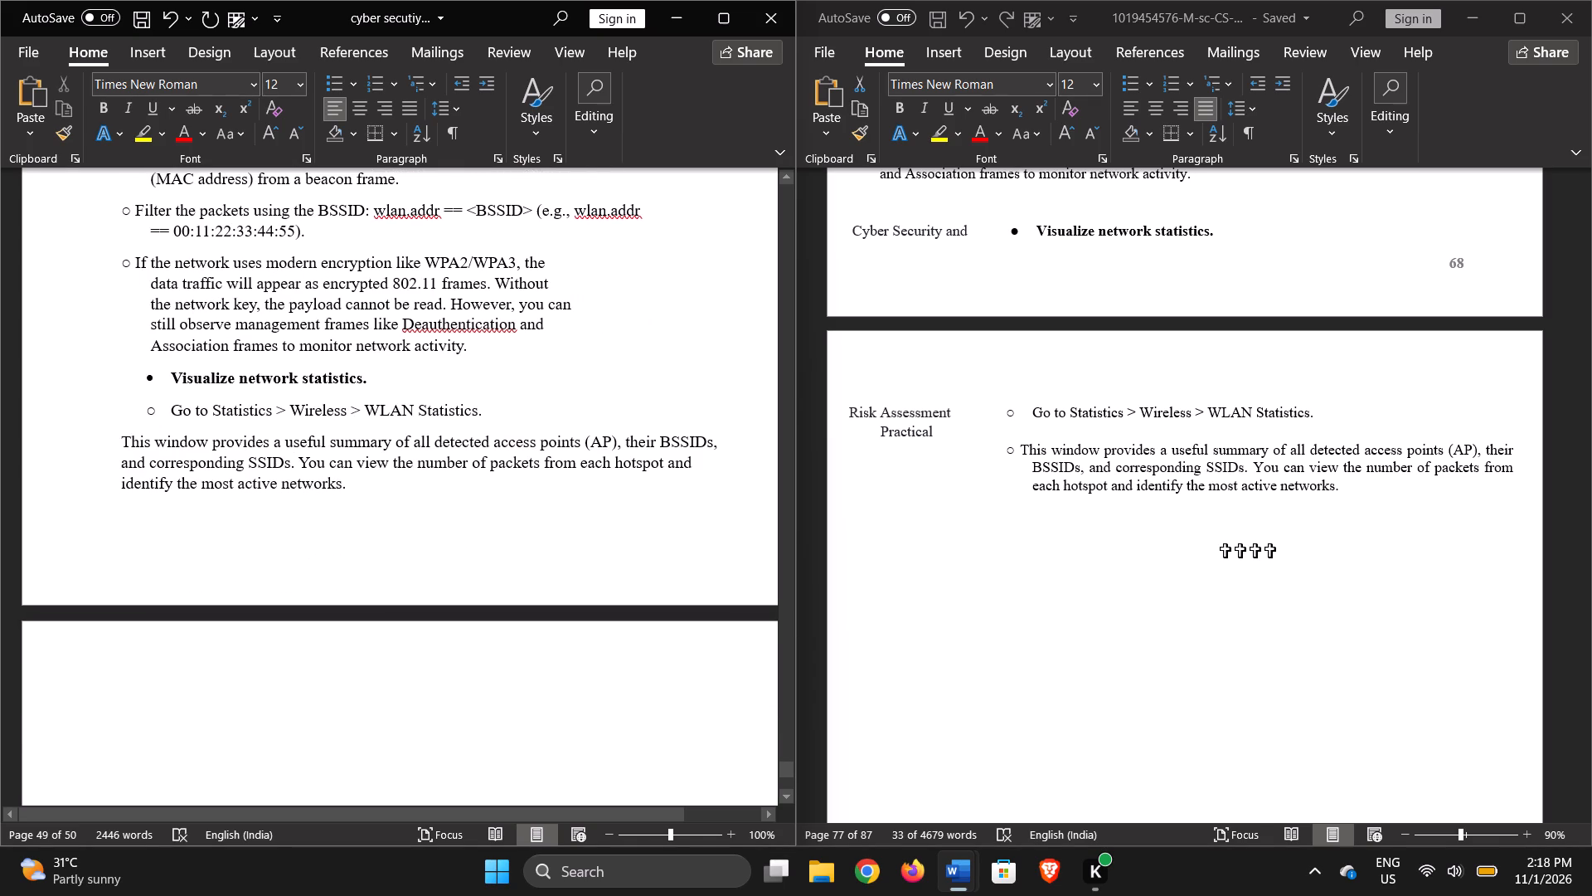
scroll(352, 491, up, 1)
click(497, 459)
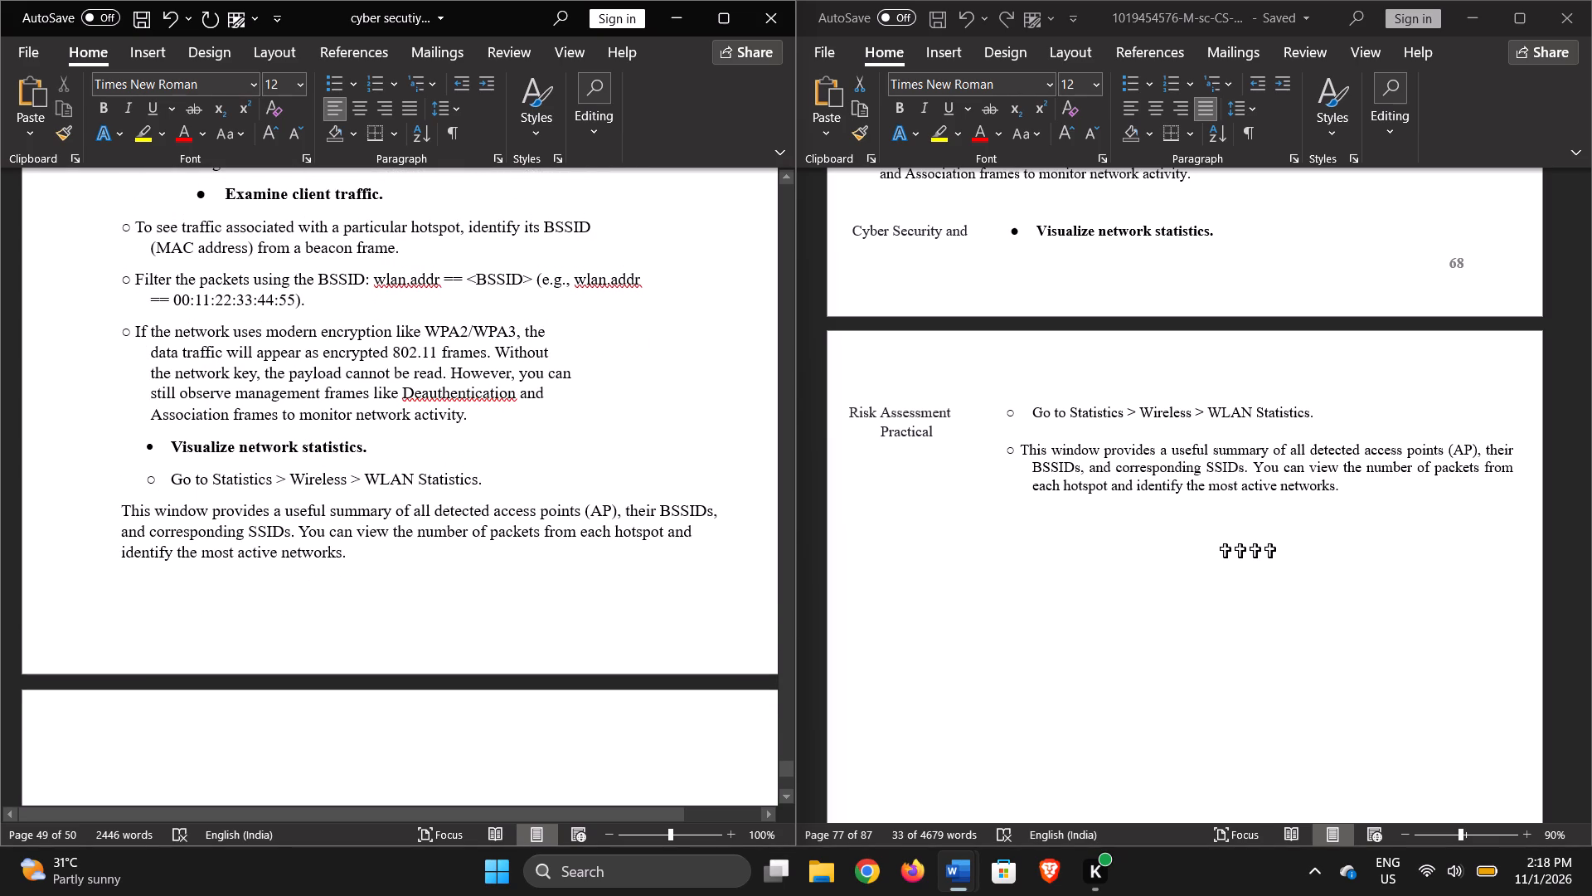
key(ctrl+s)
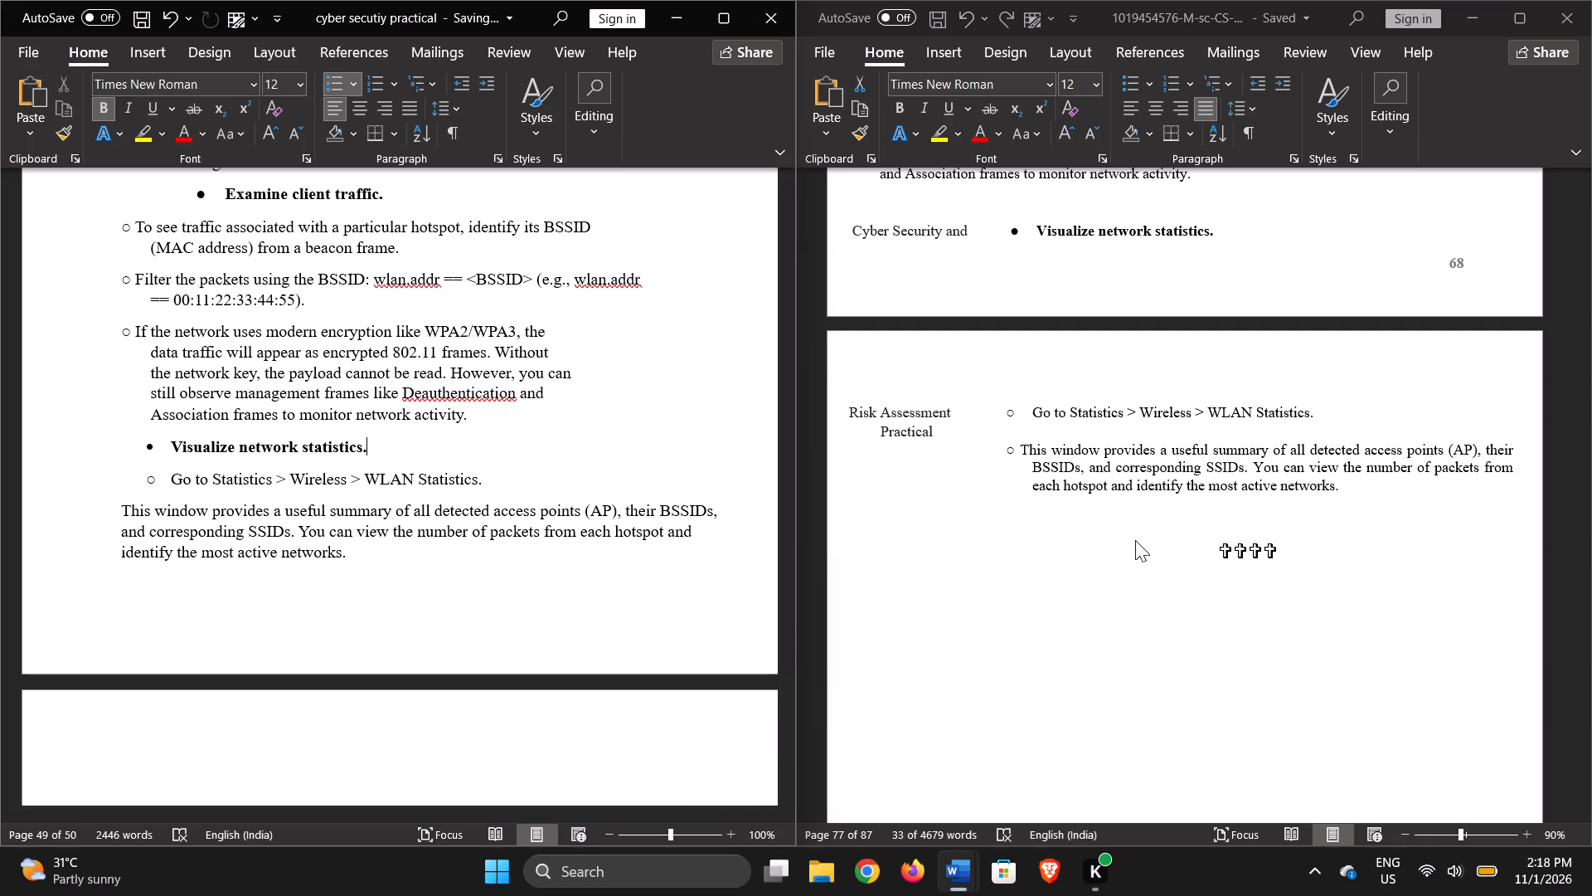
Look through the reference document's other practicals, including "Discover Wireless Access Points in Wireless Networks".
scroll(1135, 540, down, 7)
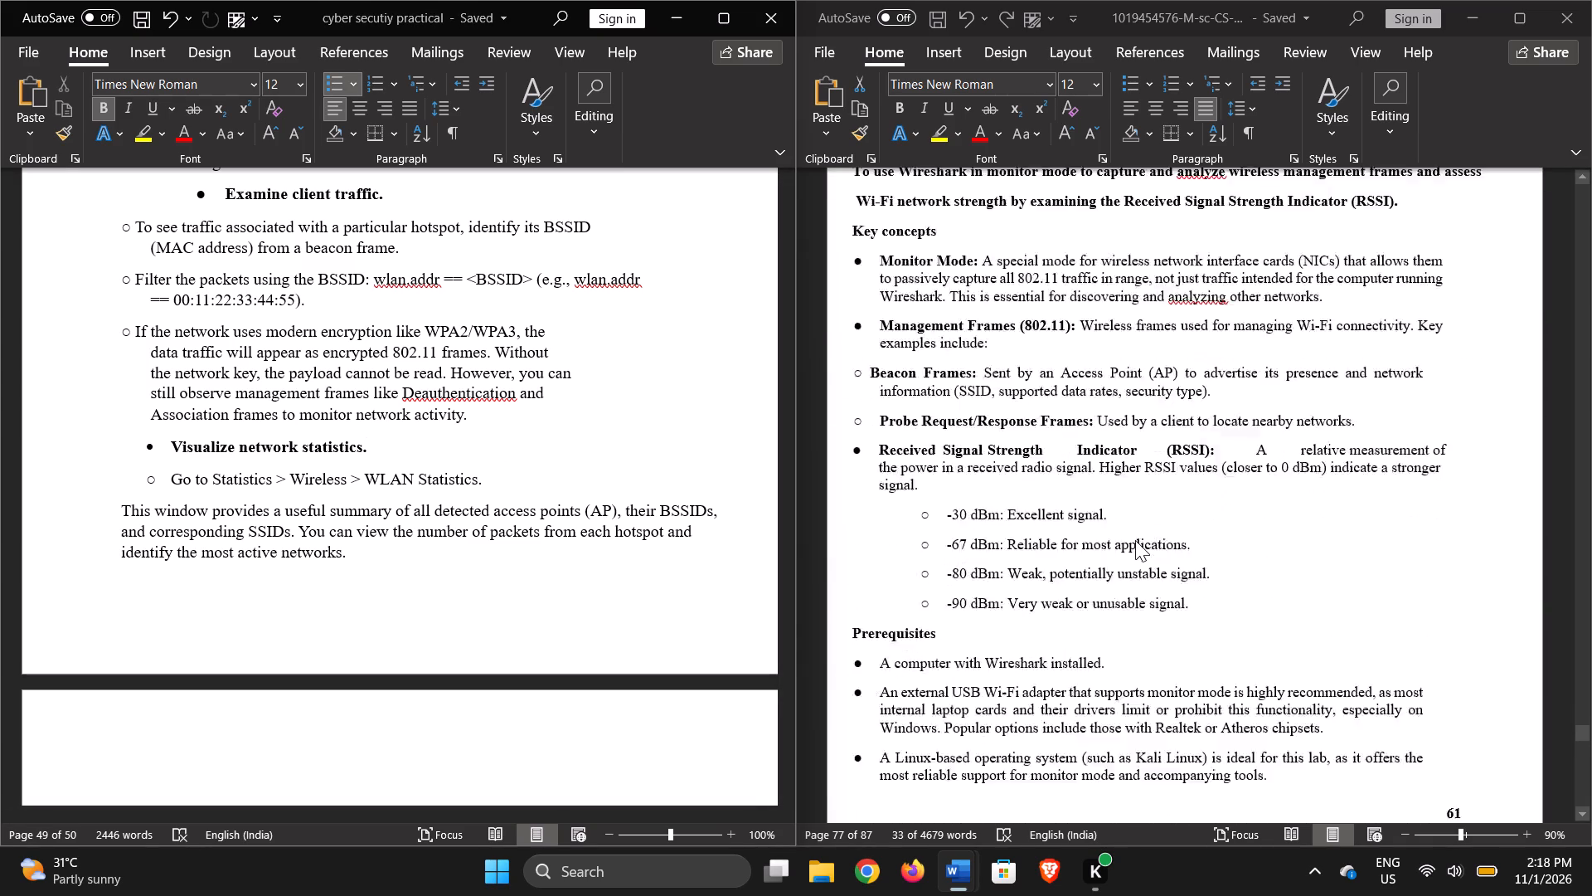
scroll(1135, 540, down, 6)
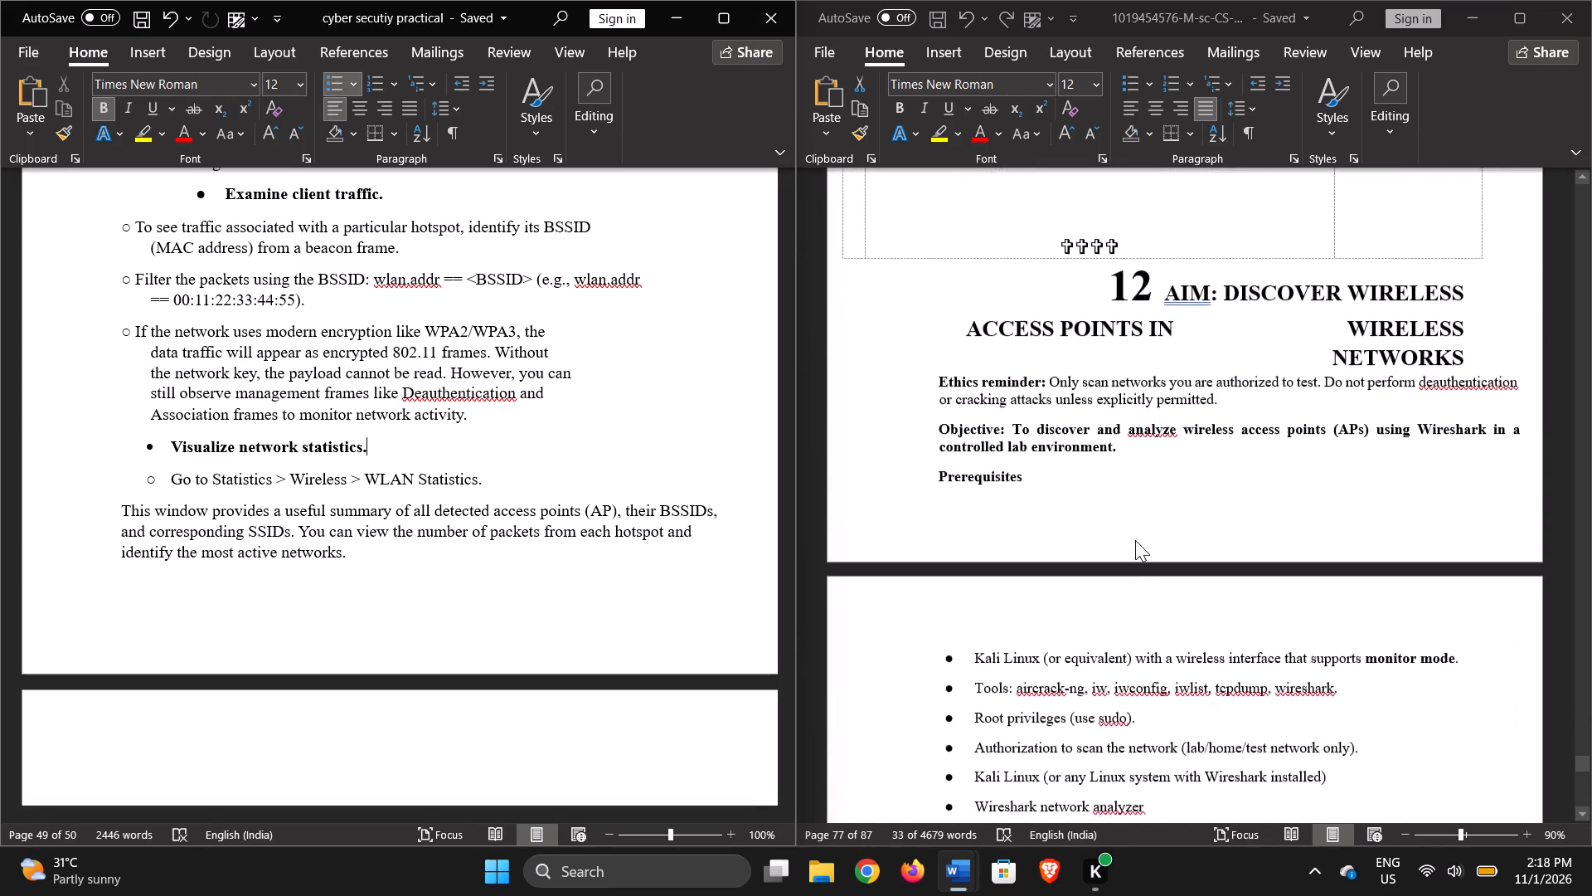
scroll(1135, 540, down, 3)
Place the cursor at the end of the "most active networks." paragraph and save the practical document again.
click(395, 569)
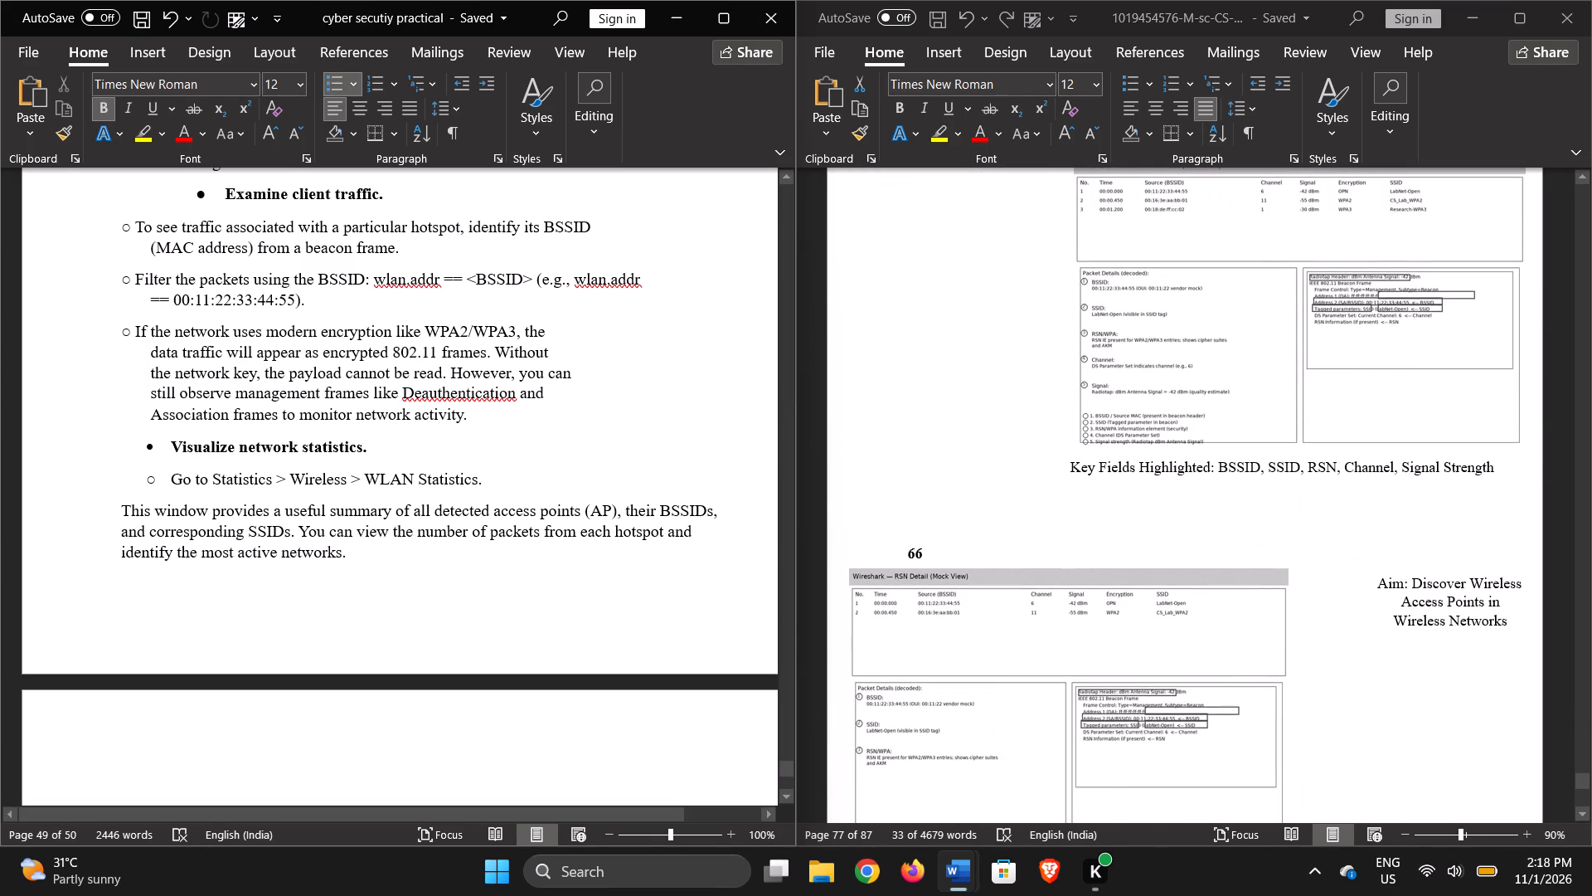
key(ctrl+s)
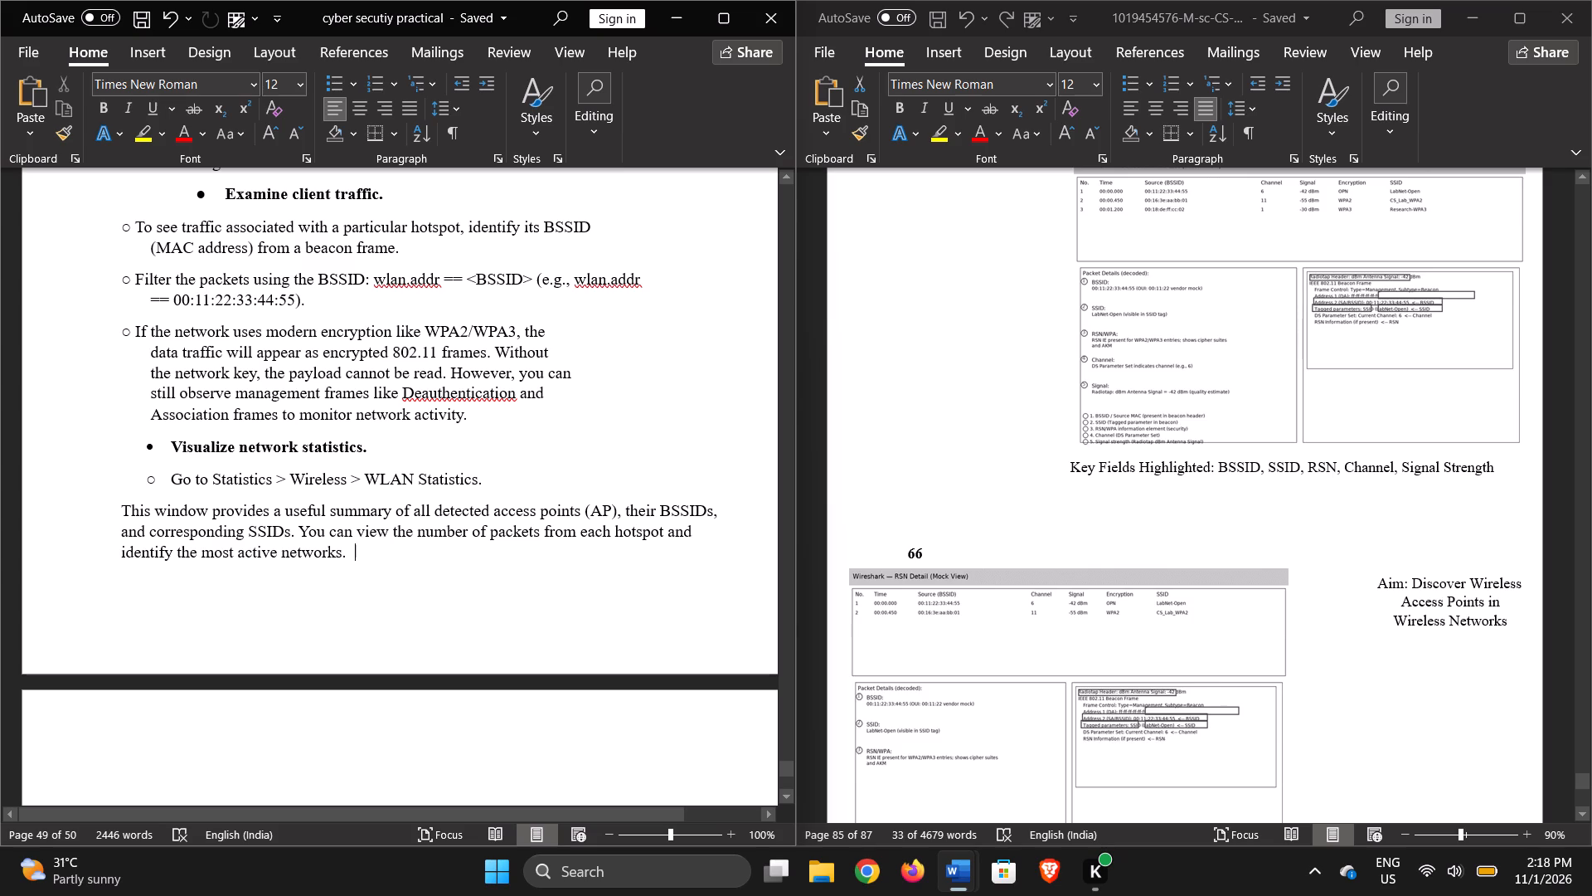
Check the end of the practical document and close the reference document.
scroll(395, 569, down, 5)
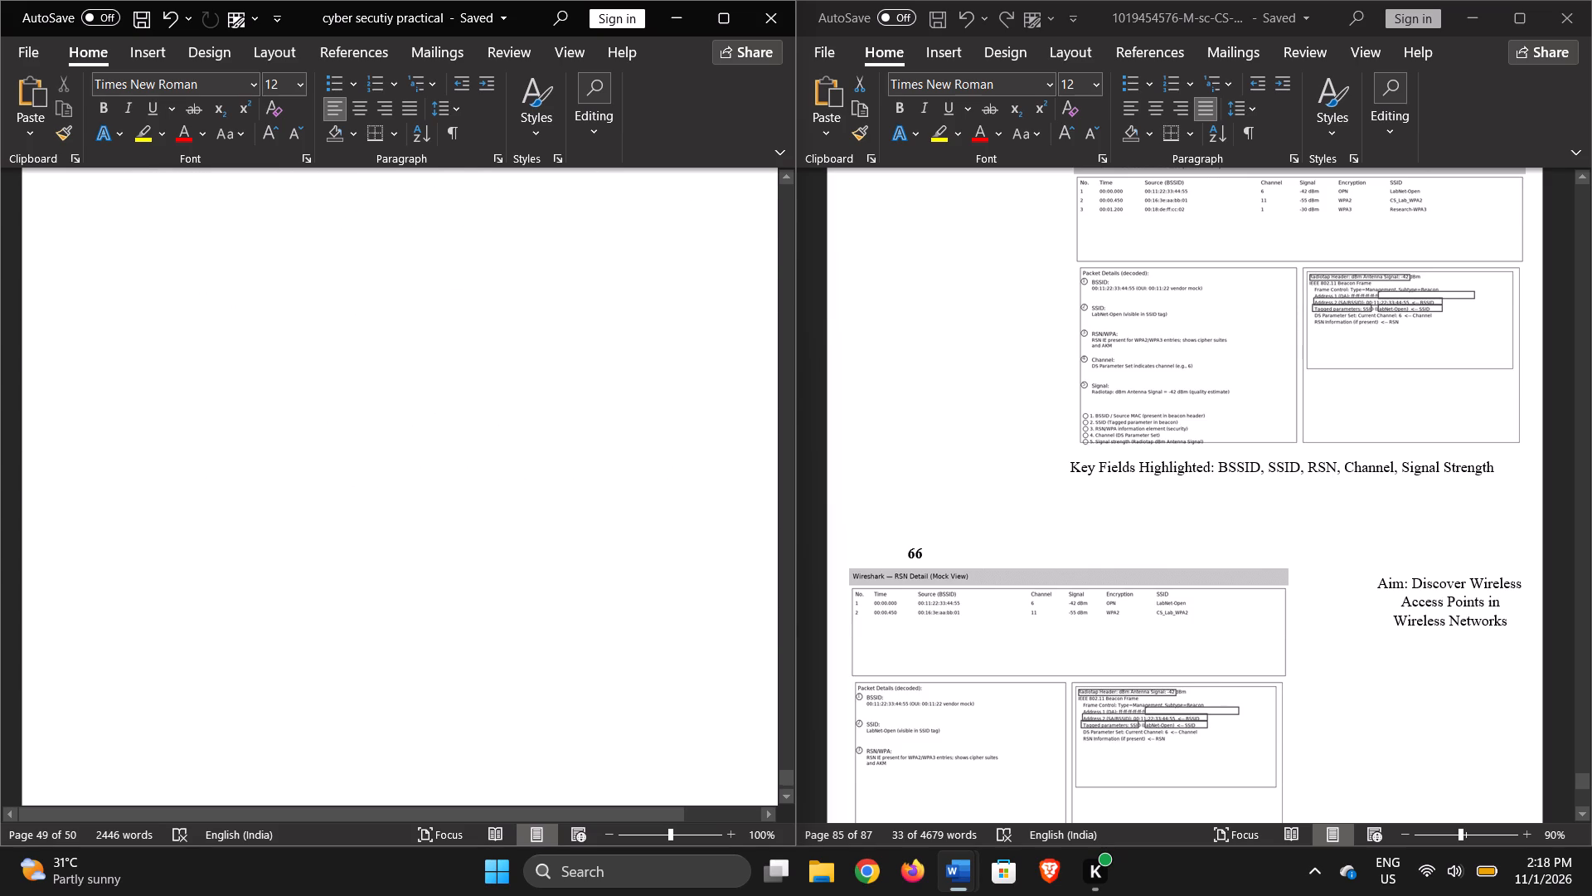
scroll(395, 569, up, 4)
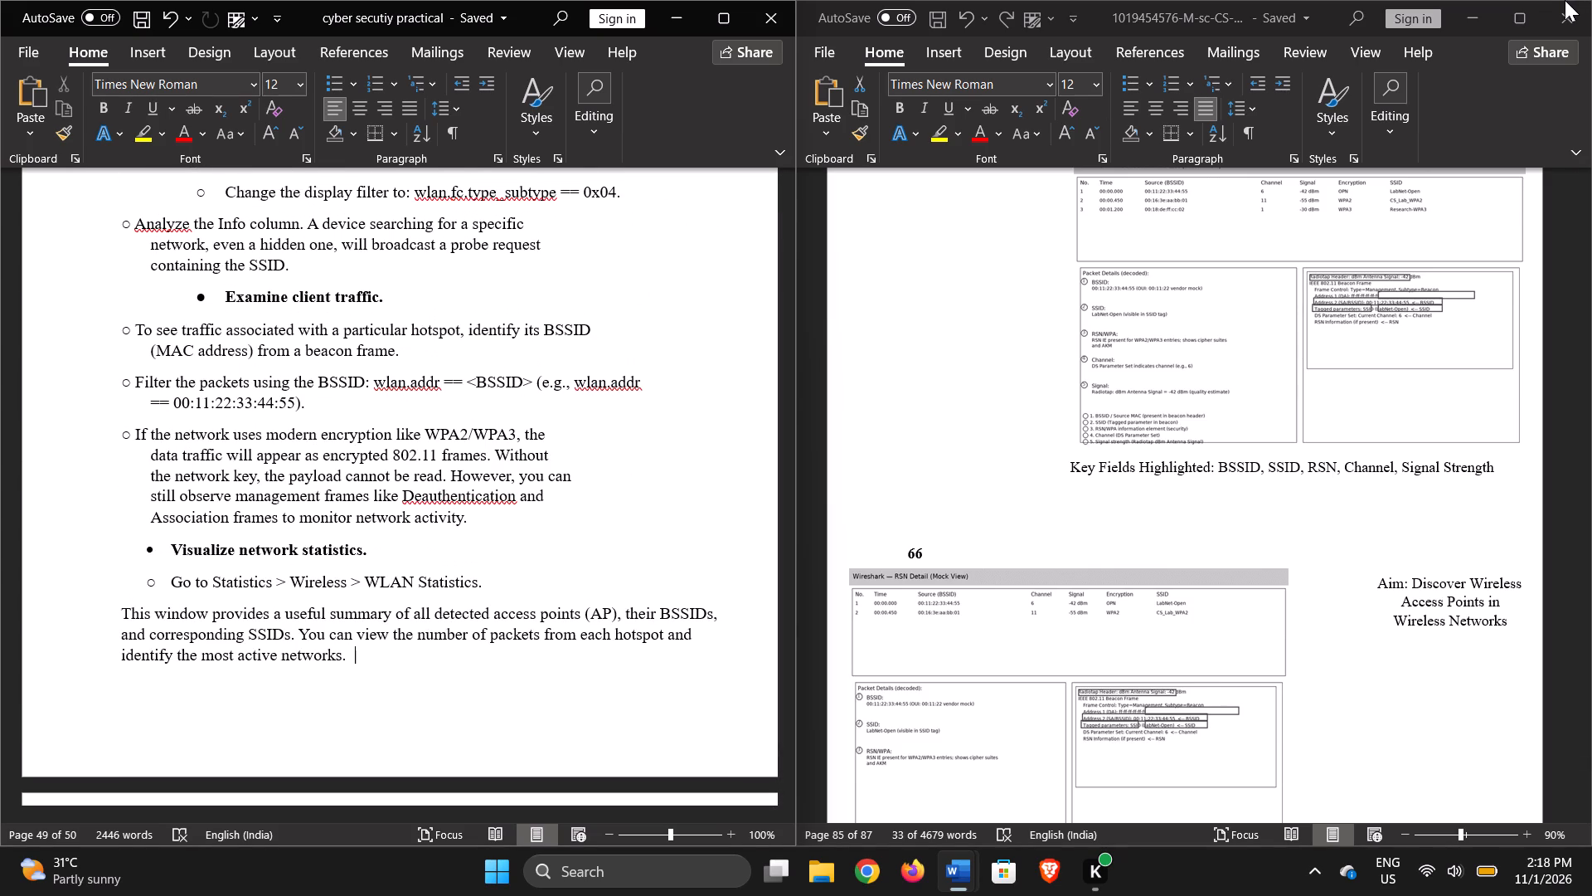
click(1565, 24)
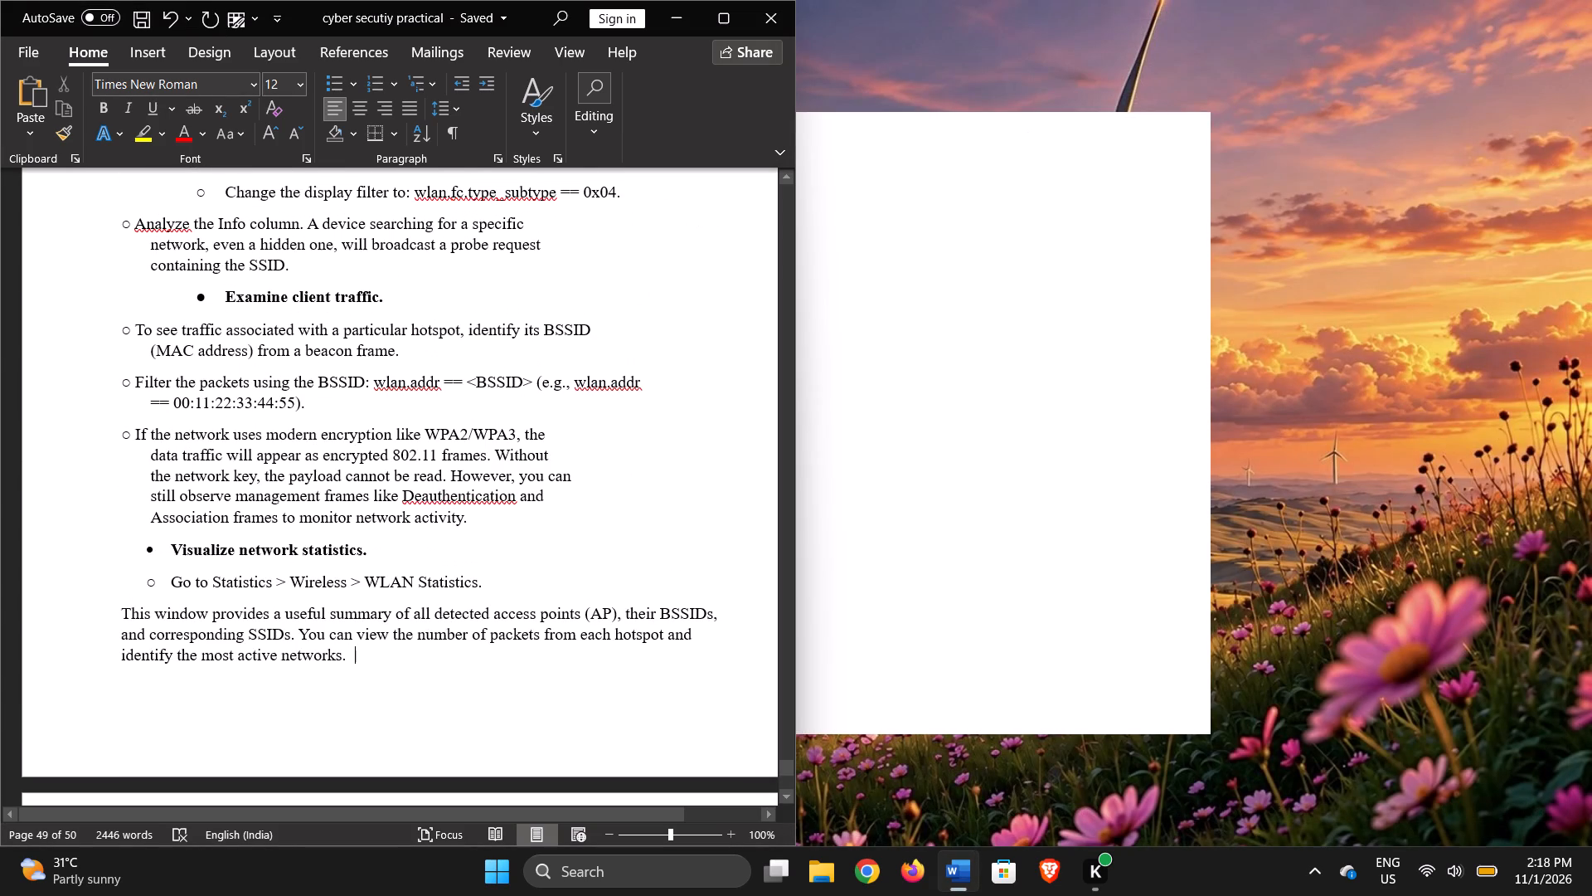
Return to the cyber security practical document and save it once more.
click(476, 593)
key(ctrl+s)
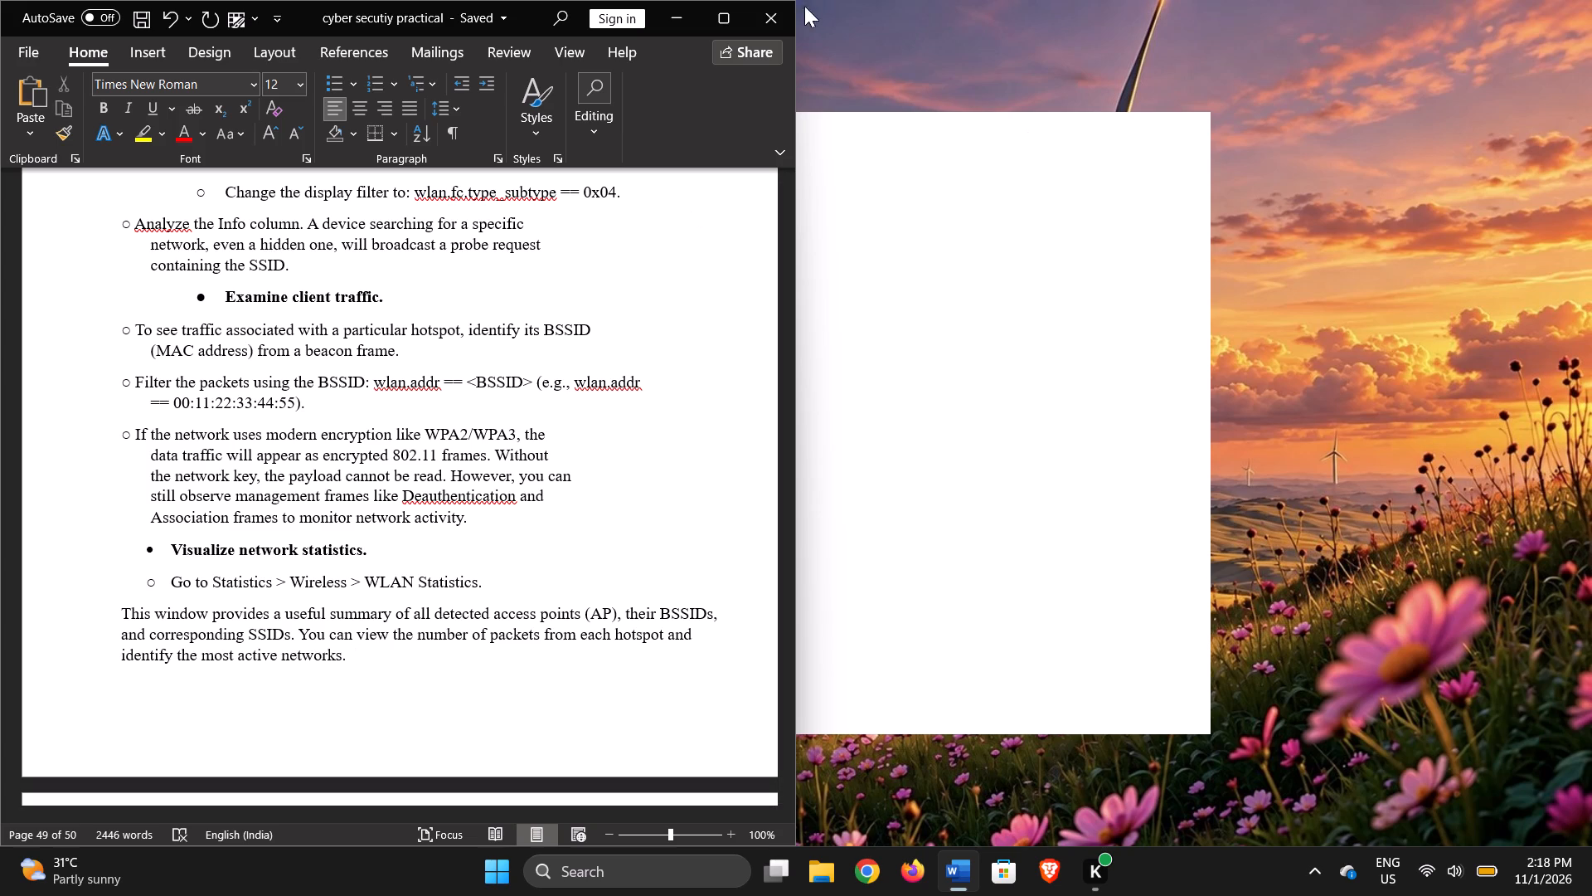
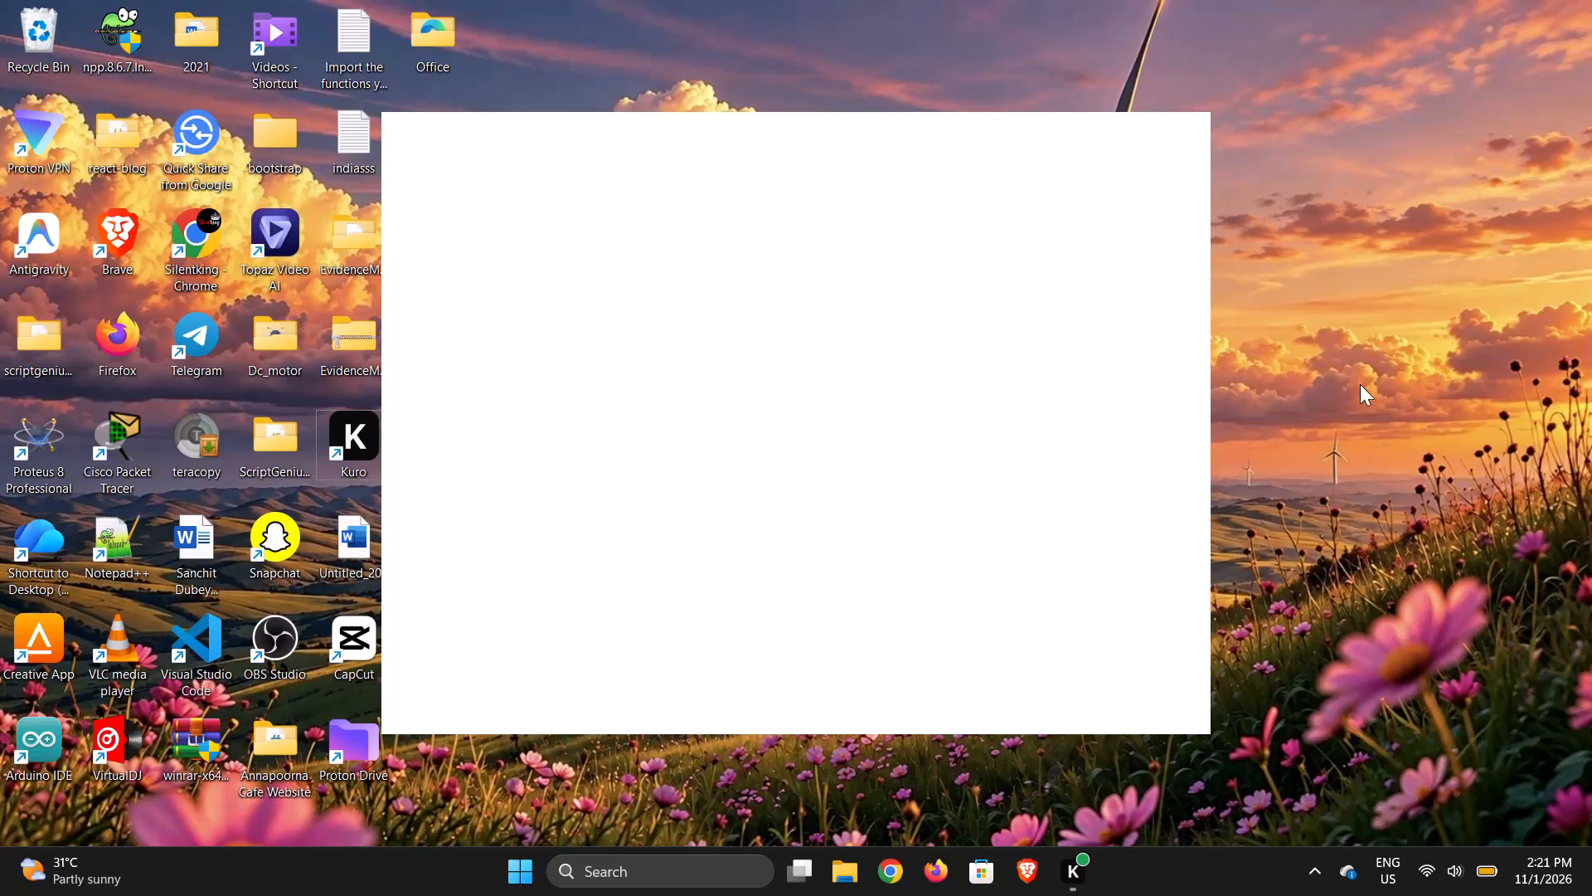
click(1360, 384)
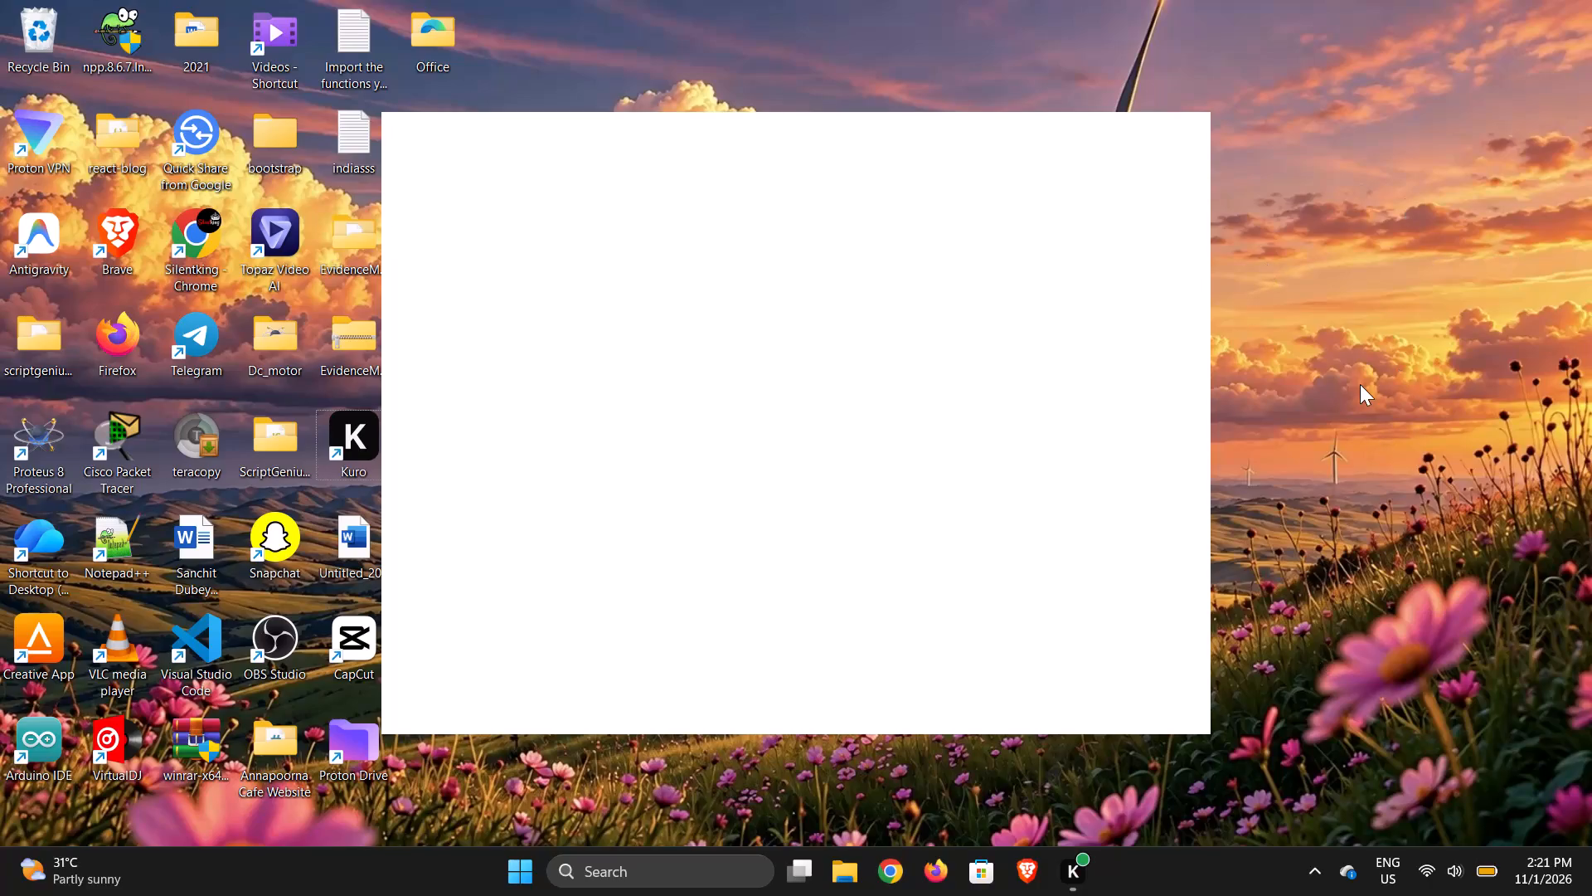